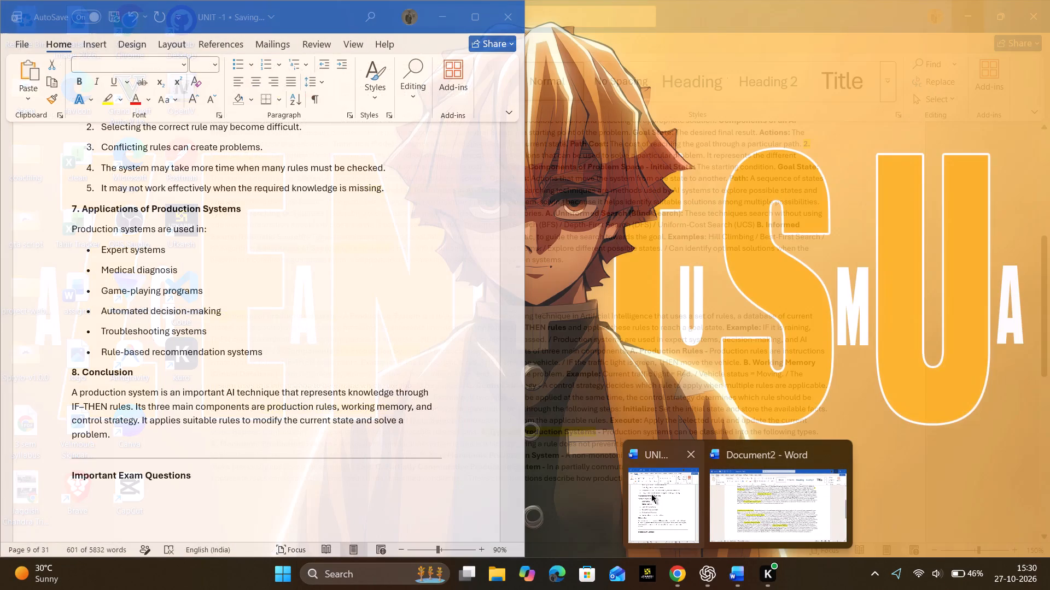
Arrange the Document2 and UNIT -1 documents side by side, with Document2 in the right half of the screen.
click(733, 489)
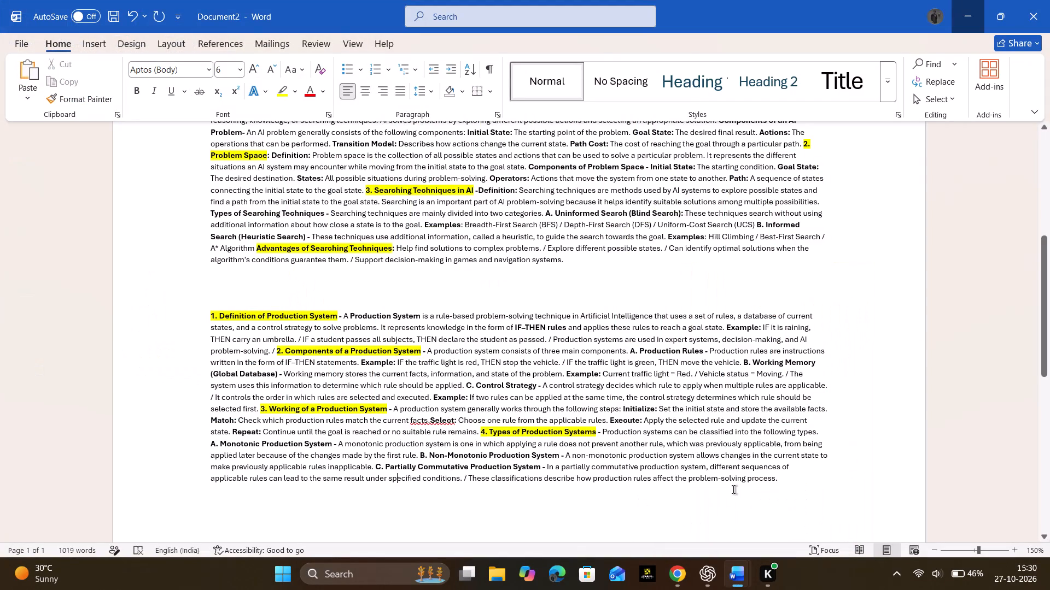
key(super+Right)
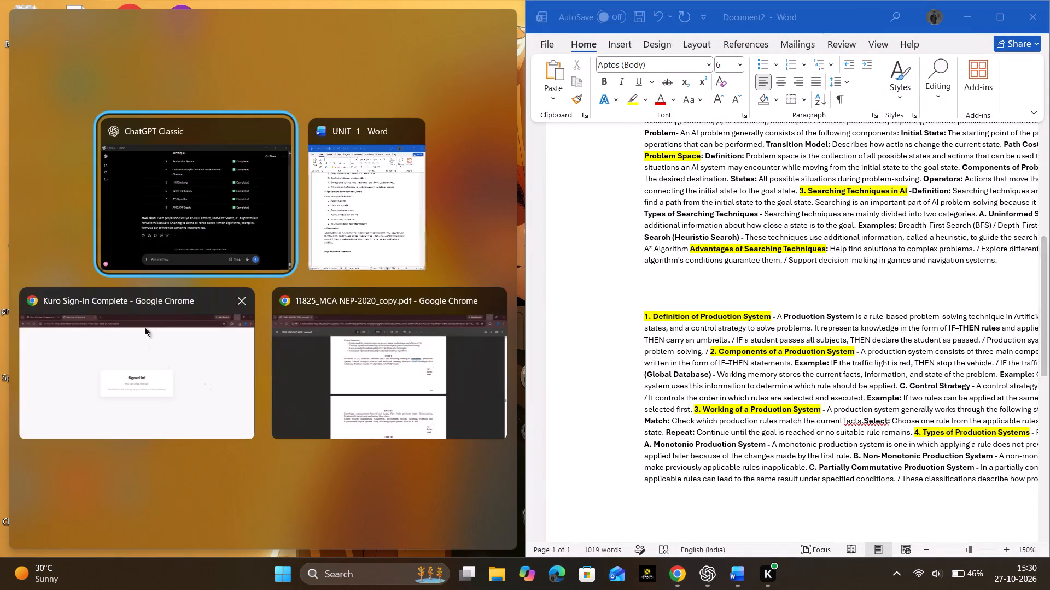
click(372, 214)
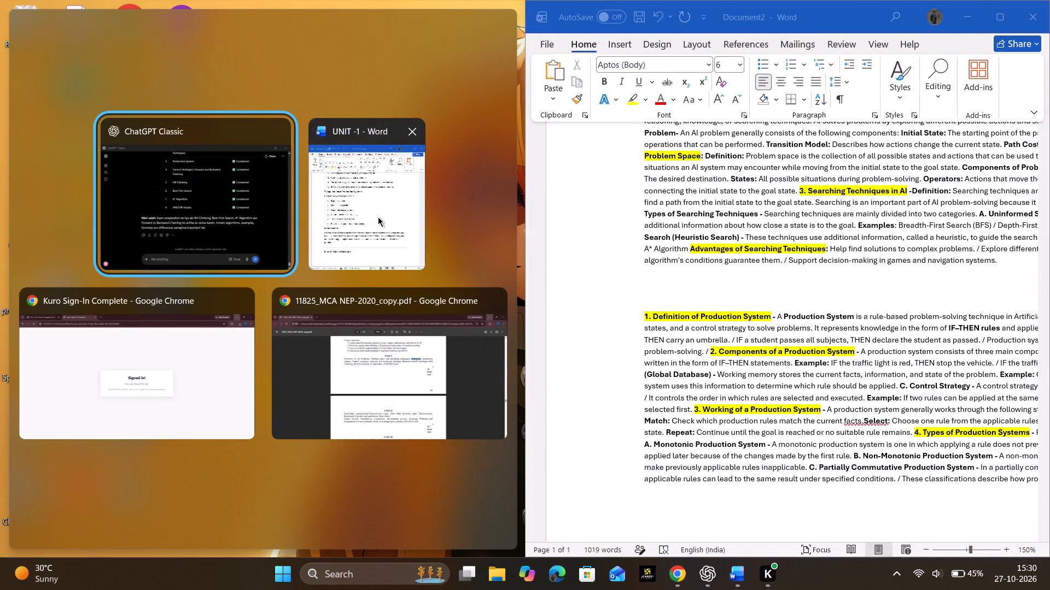
click(378, 217)
Copy Topic 4 from "1. Definition of Control Strategy" through the Applications of Forward Chaining list in UNIT -1 into Document2, below the production systems text.
scroll(285, 329, down, 1)
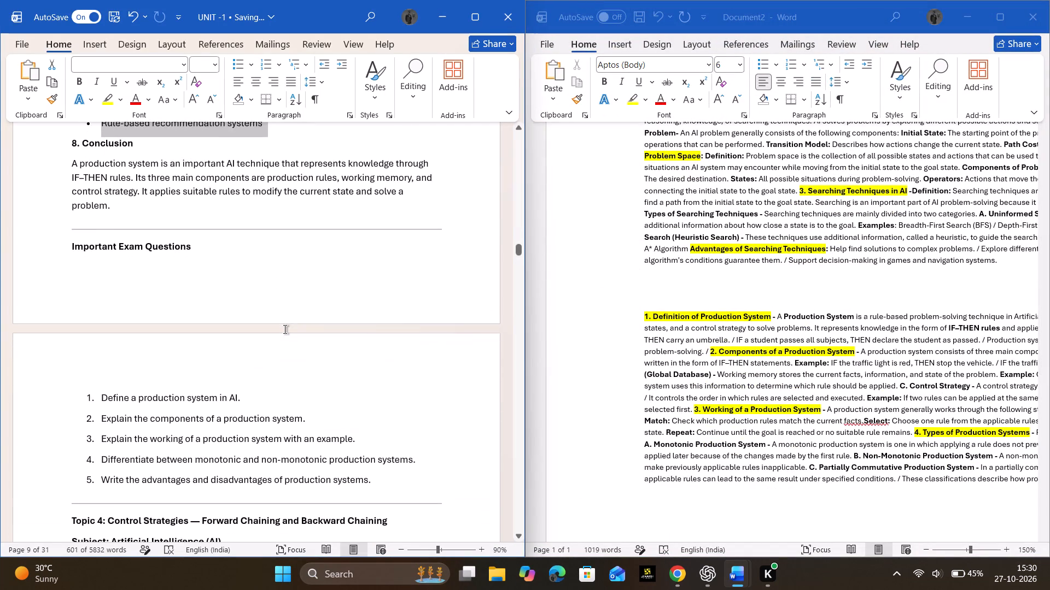
scroll(285, 329, down, 1)
scroll(722, 303, down, 3)
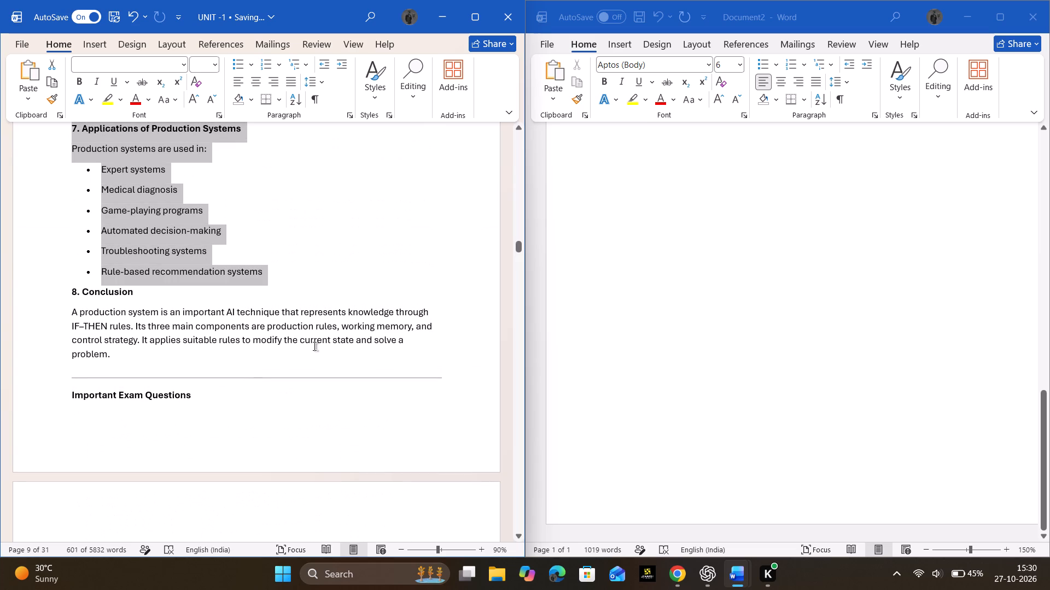
scroll(683, 278, up, 7)
scroll(683, 278, down, 3)
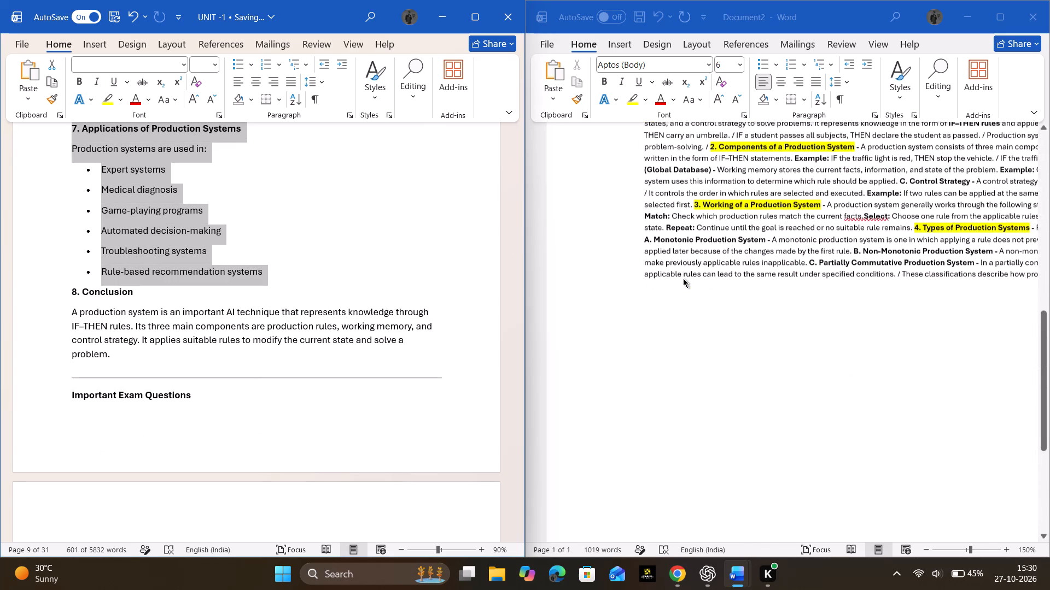
scroll(683, 278, down, 1)
scroll(331, 394, down, 7)
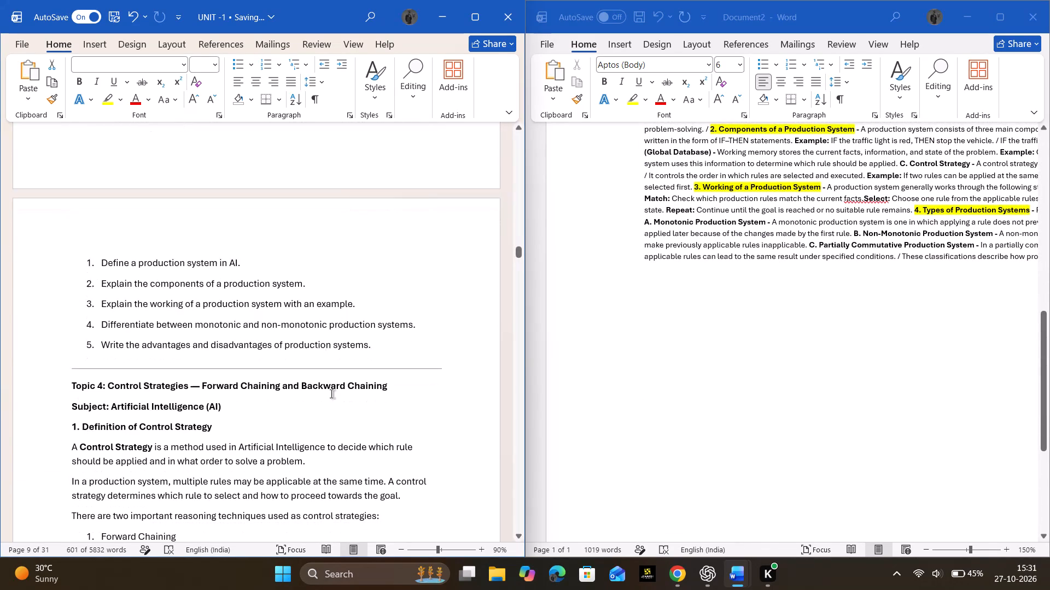
scroll(94, 406, down, 2)
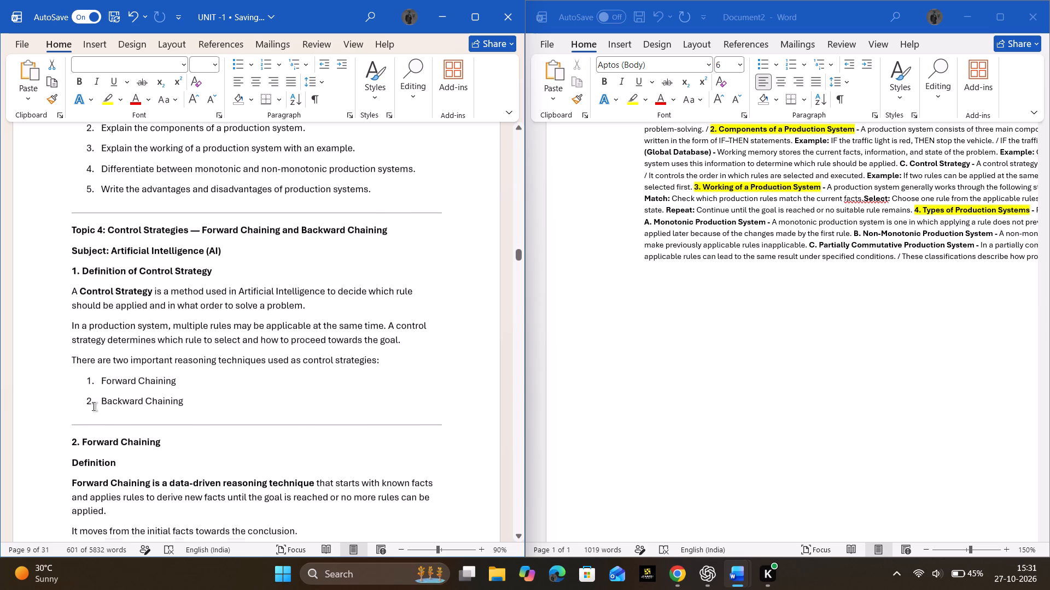
scroll(94, 406, down, 2)
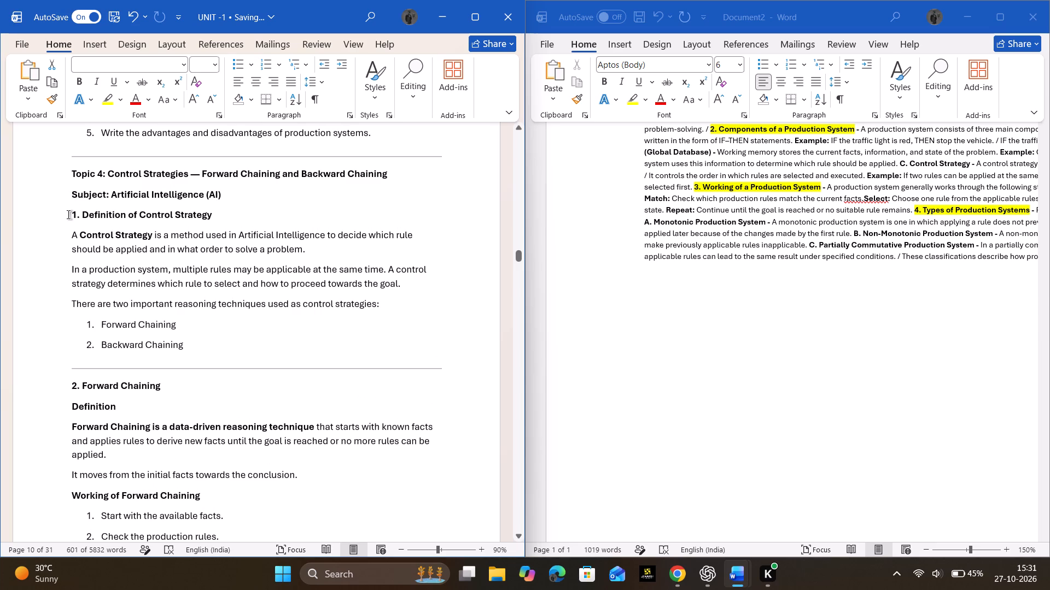
drag(69, 215, 192, 464)
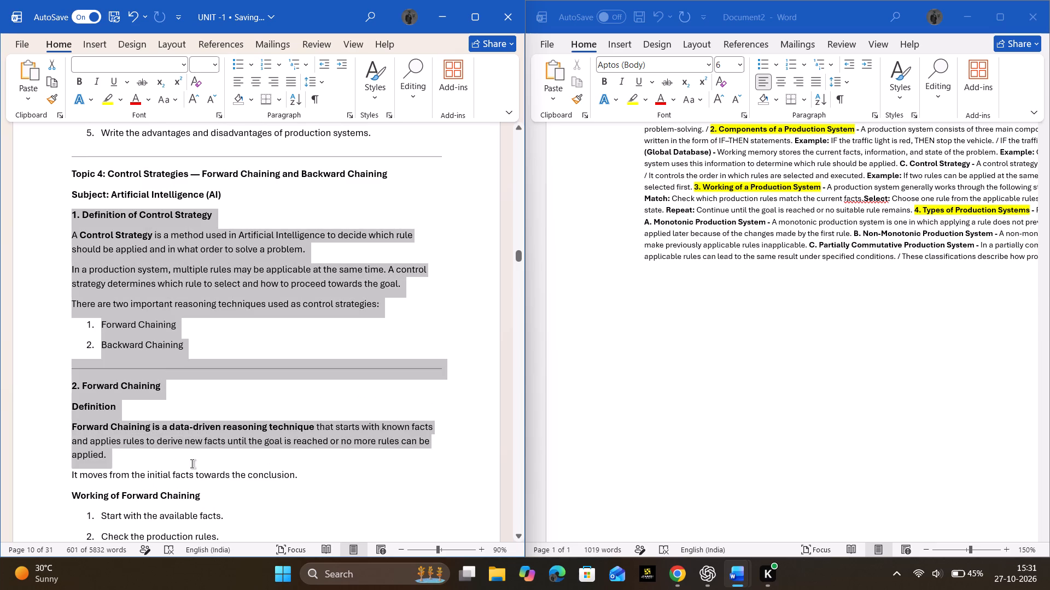
drag(192, 464, 201, 411)
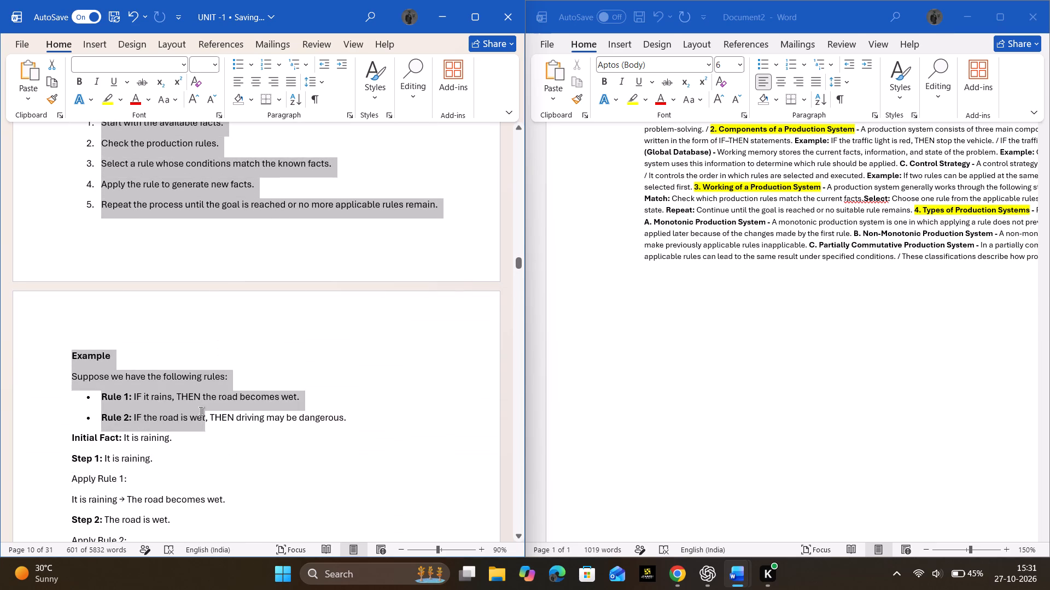
drag(201, 411, 198, 546)
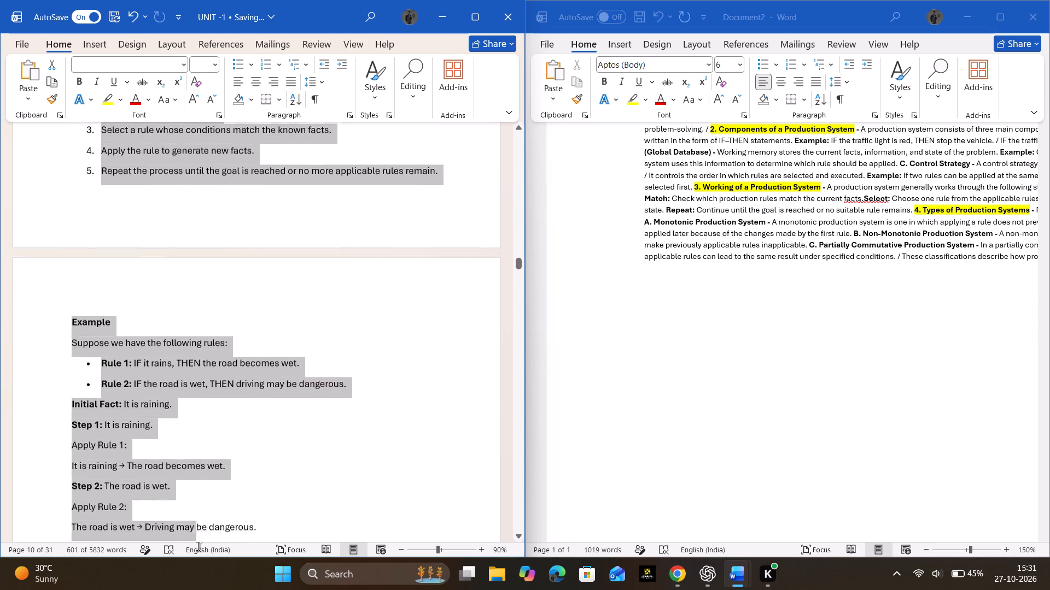
drag(198, 546, 199, 495)
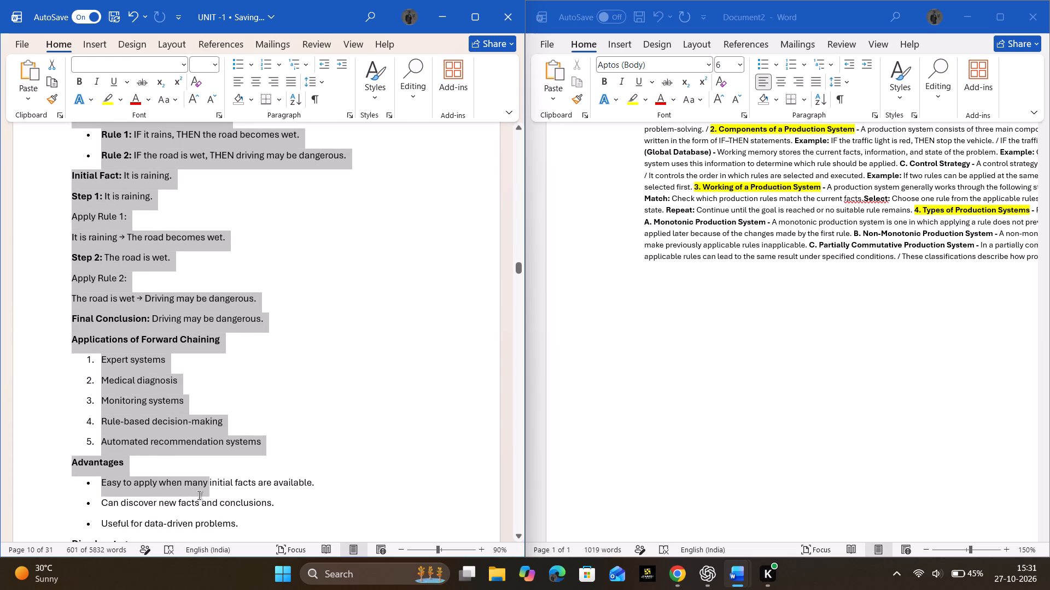
drag(199, 495, 190, 570)
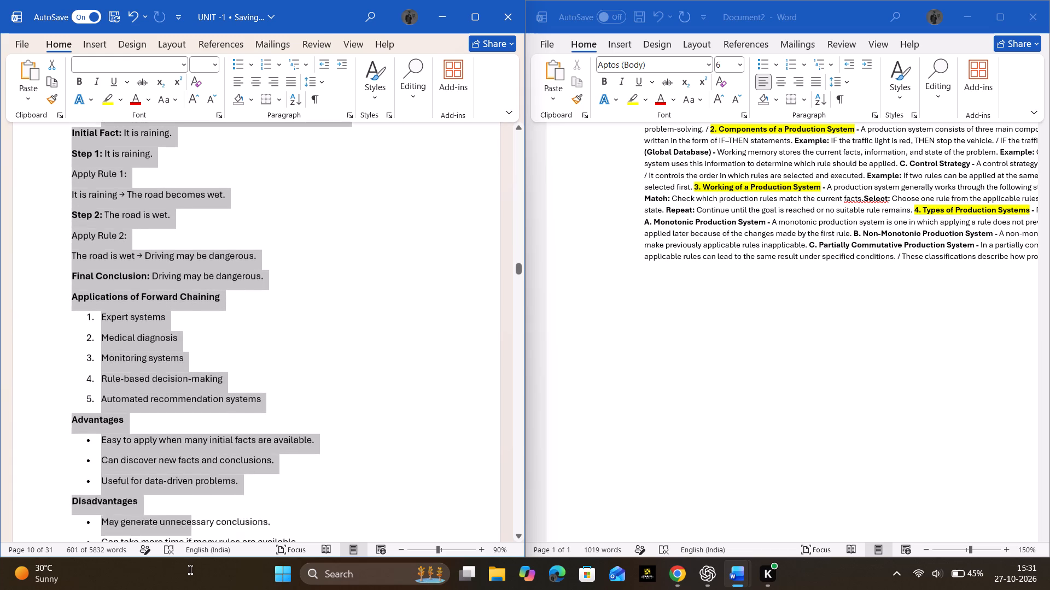
drag(190, 570, 260, 275)
key(ctrl+c)
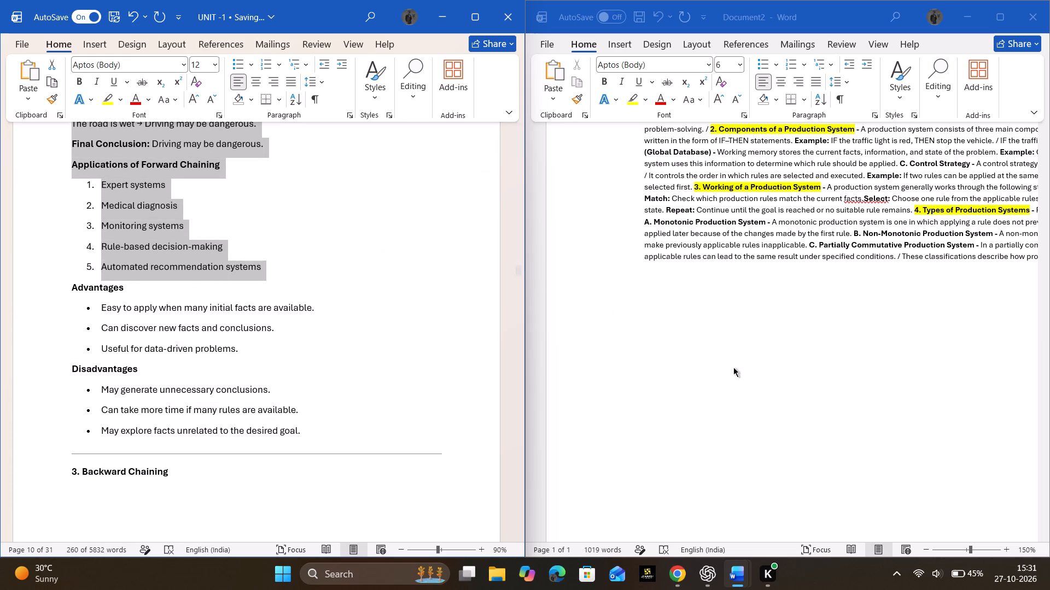
click(733, 367)
click(733, 367)
key(ctrl+v)
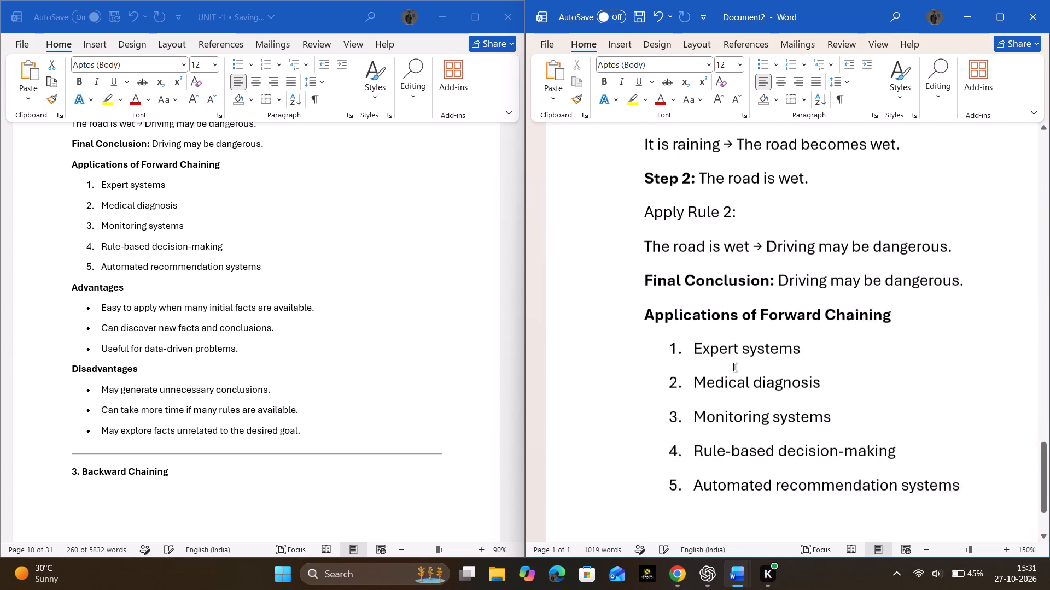
Copy "3. Backward Chaining" through the five-item Applications of Backward Chaining list from UNIT -1 and paste it after the forward chaining applications in Document2.
scroll(312, 358, down, 4)
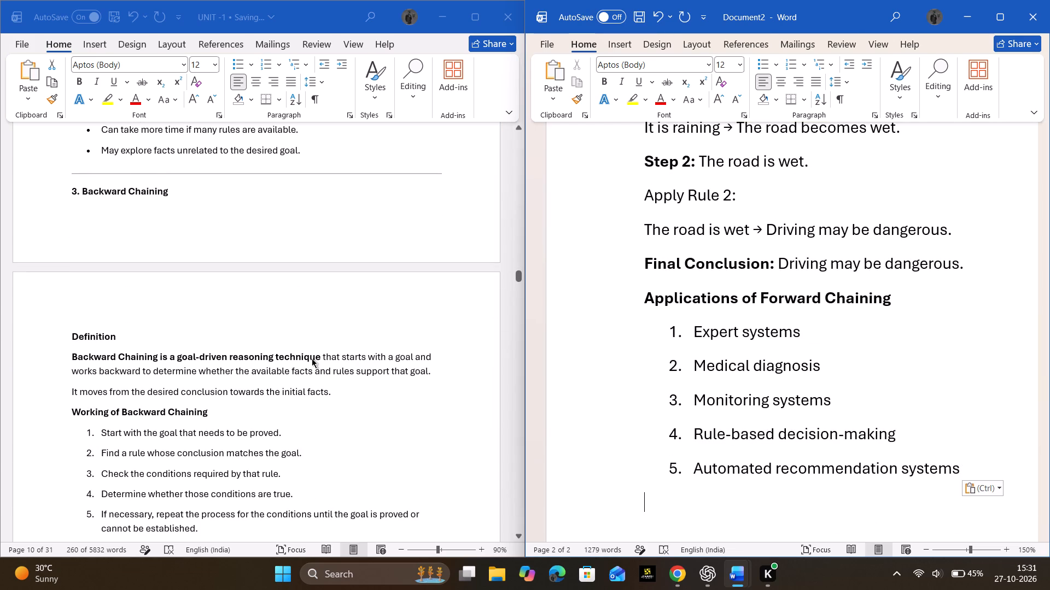
click(70, 184)
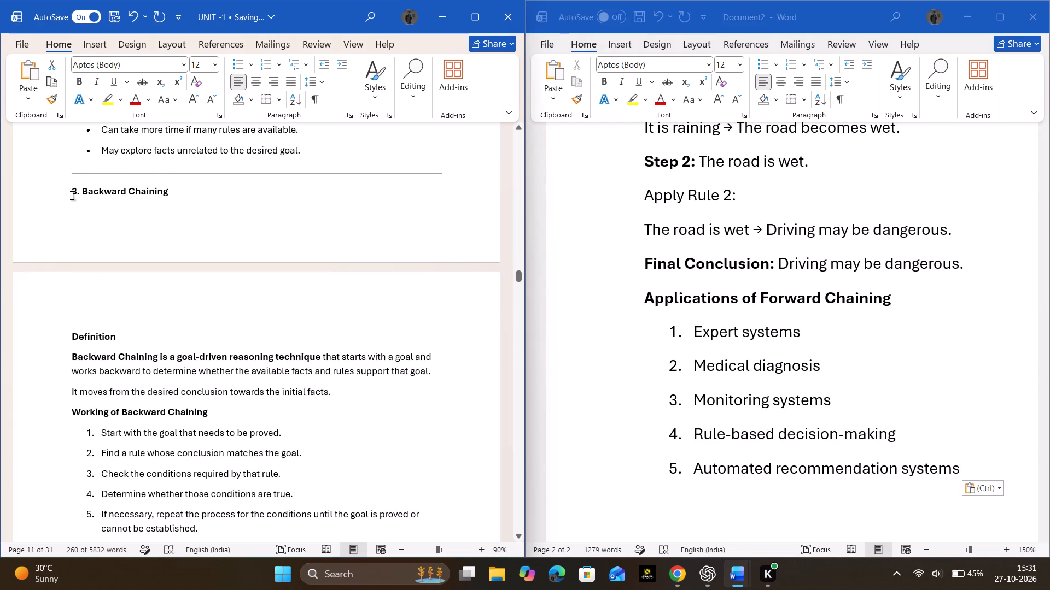
drag(72, 196, 284, 408)
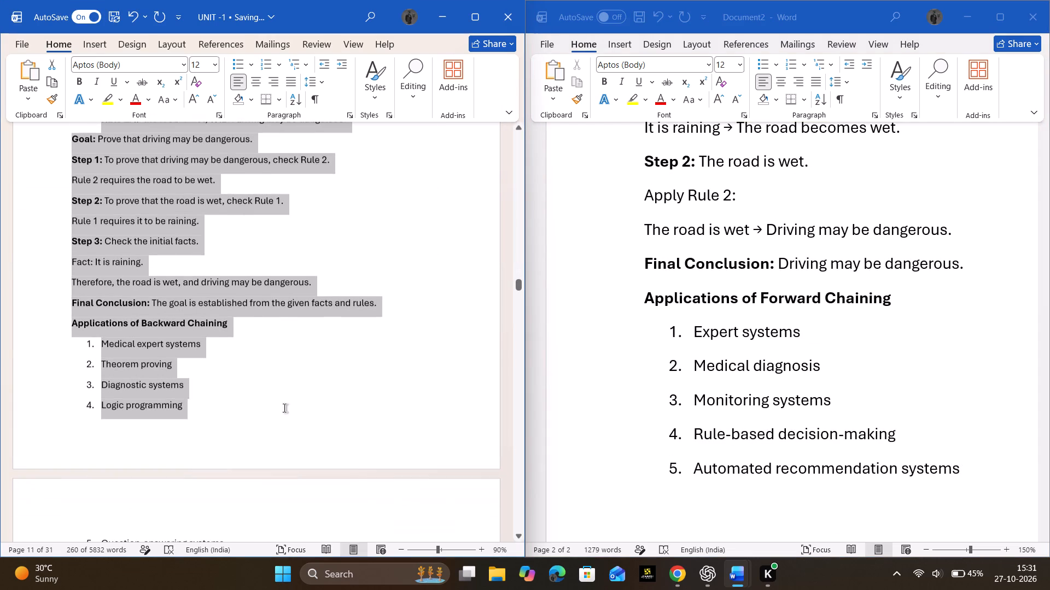
drag(284, 408, 293, 113)
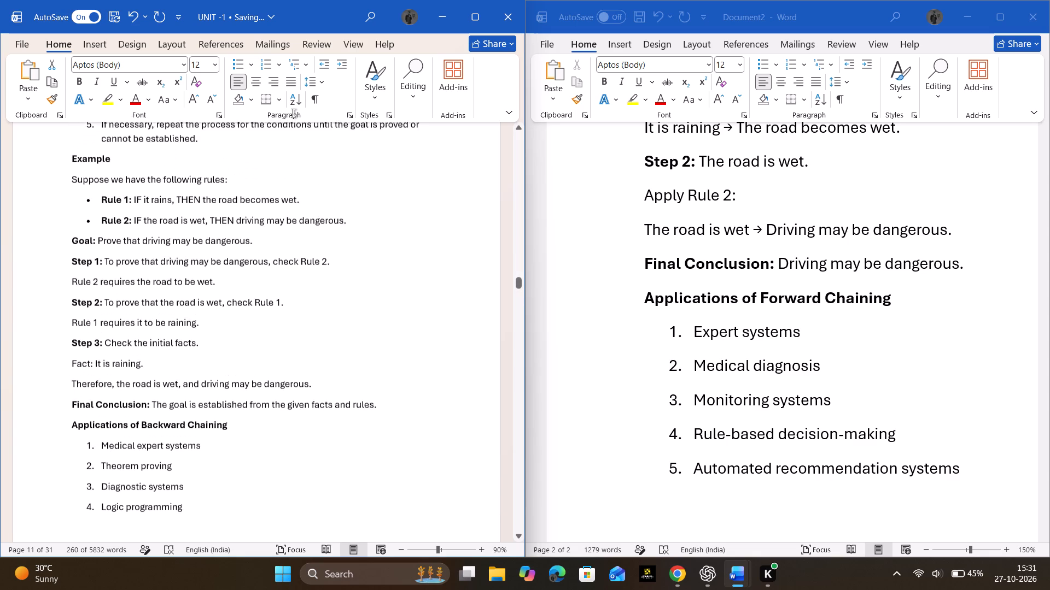
drag(293, 113, 241, 547)
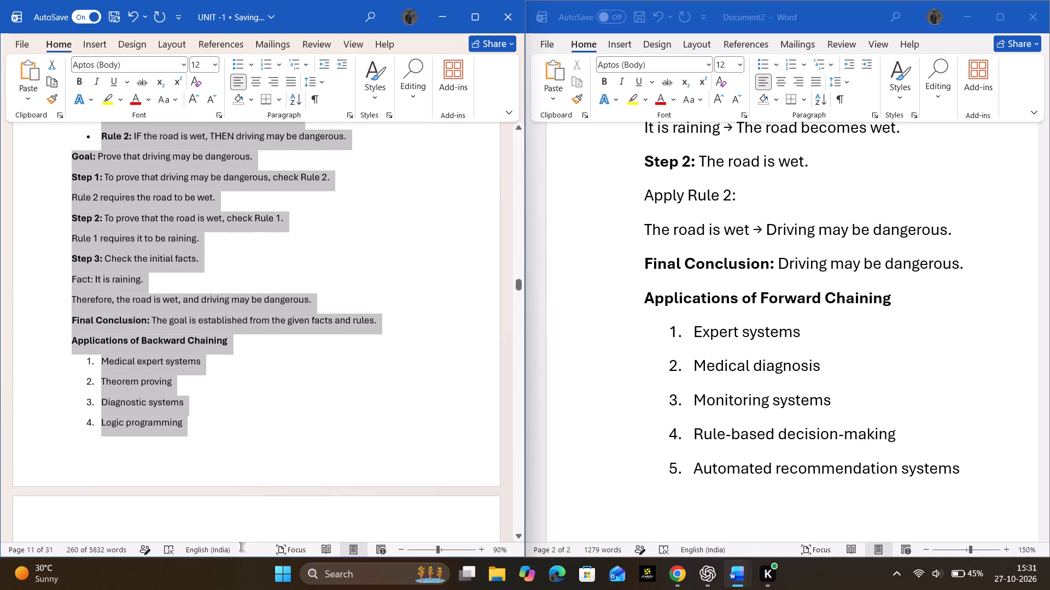
drag(241, 547, 234, 424)
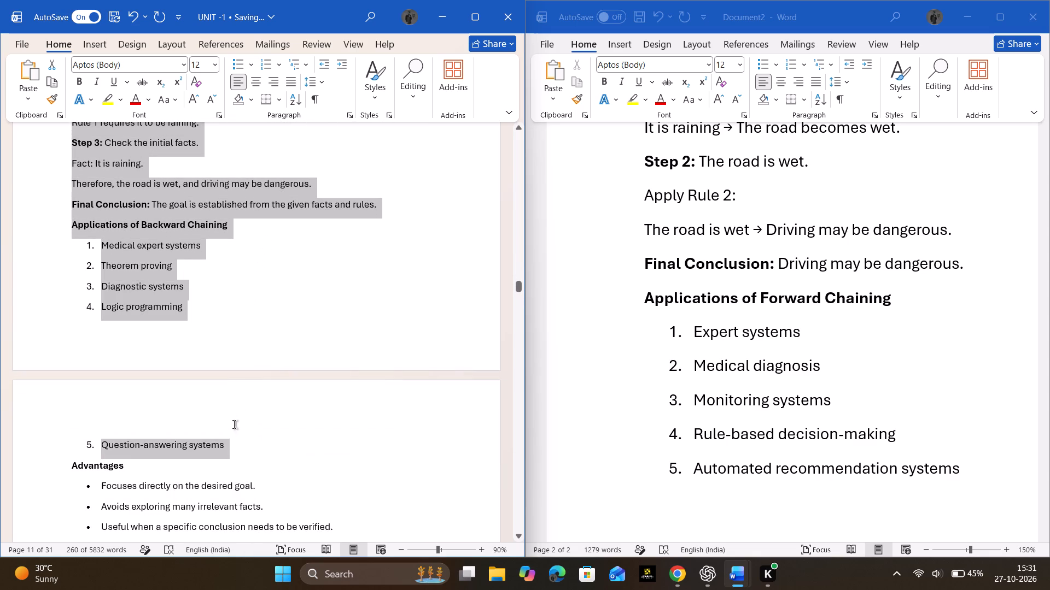
drag(234, 424, 241, 452)
key(ctrl+c)
scroll(730, 523, down, 3)
click(999, 381)
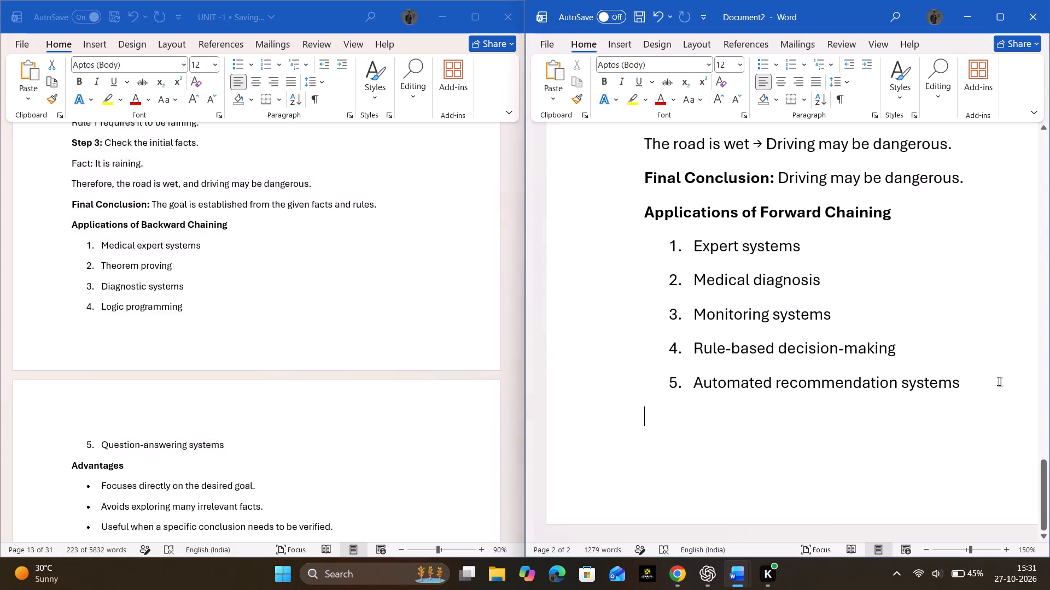
key(ctrl+v)
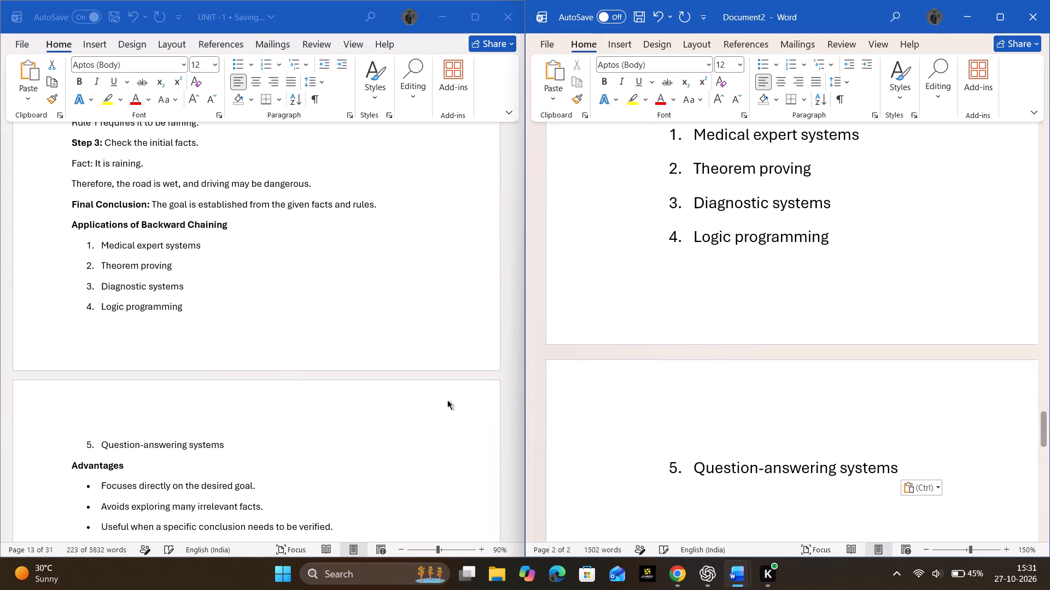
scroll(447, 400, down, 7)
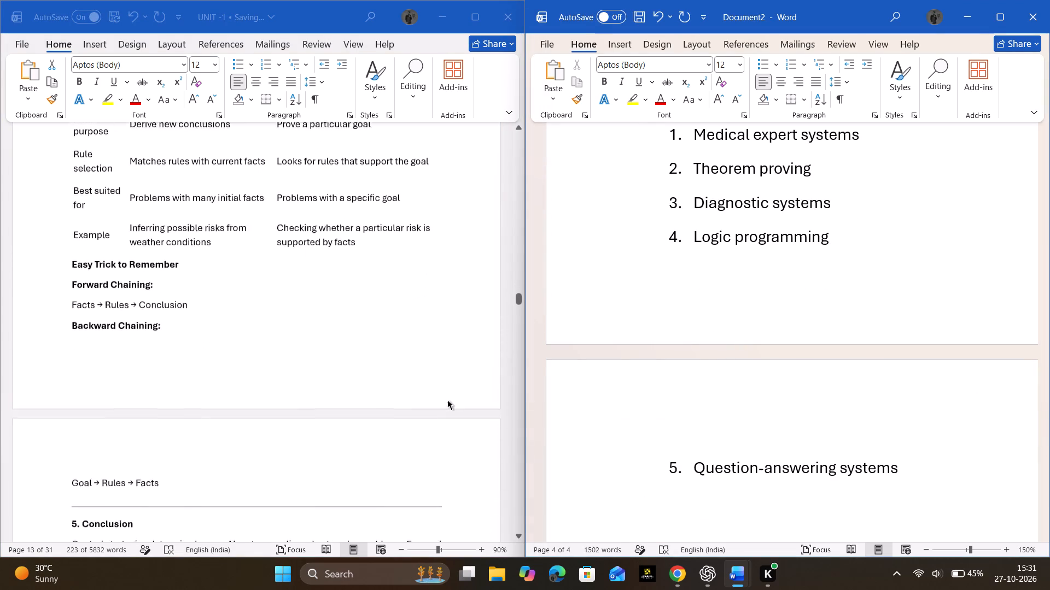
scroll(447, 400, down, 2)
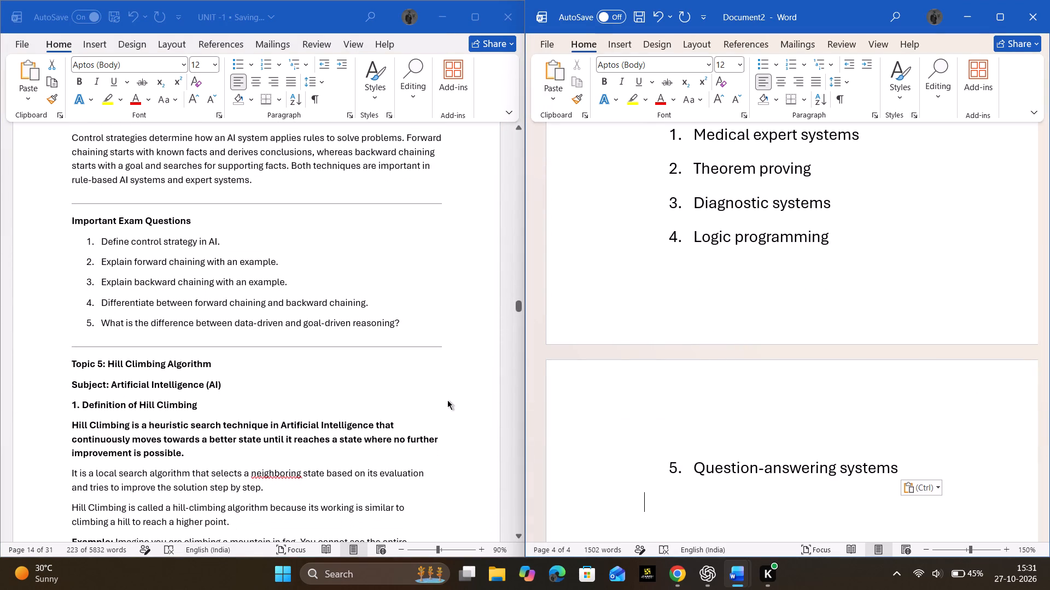
Maximize the Document2 window.
click(991, 20)
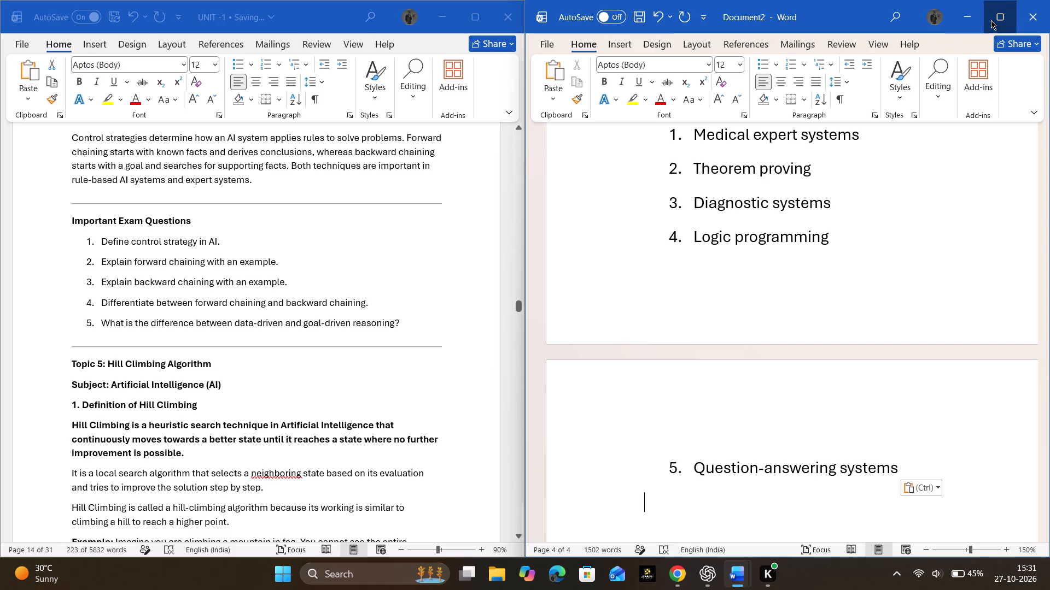
Highlight the "1. Definition of Control Strategy" heading in yellow in Document2.
scroll(603, 269, up, 4)
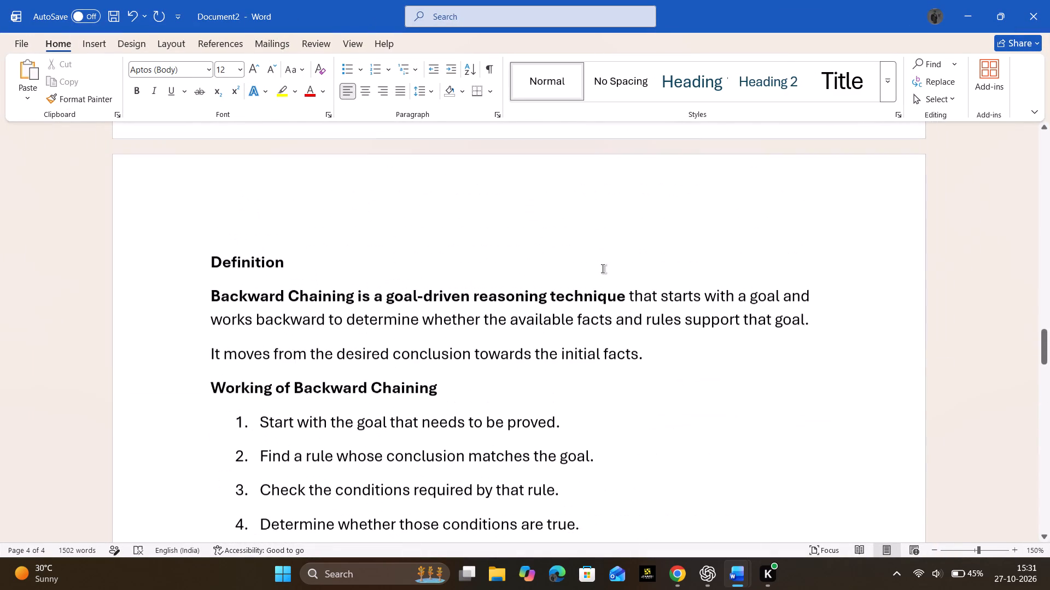
scroll(612, 327, down, 1)
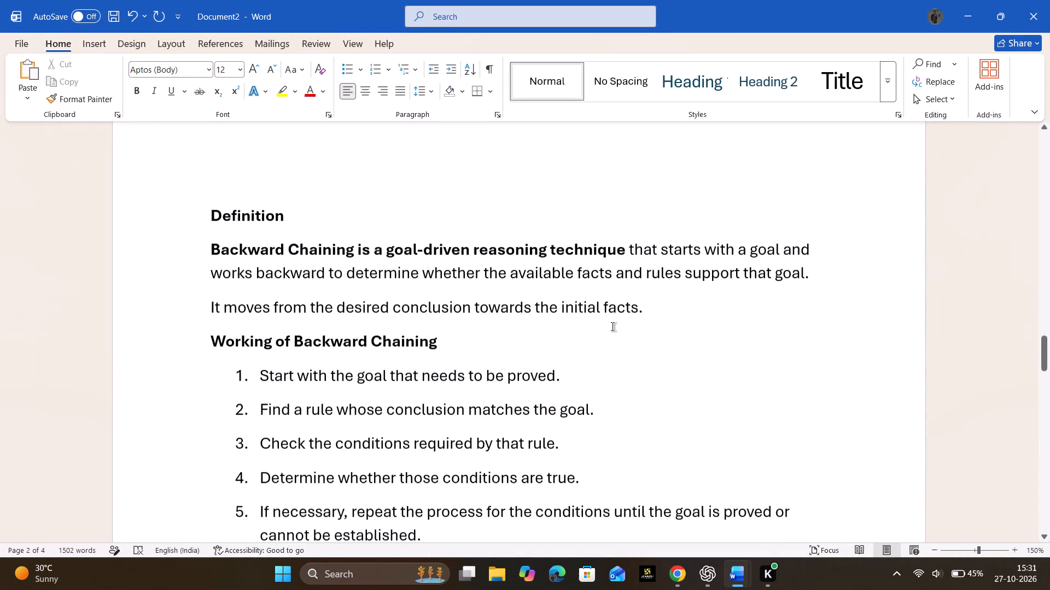
scroll(612, 327, down, 1)
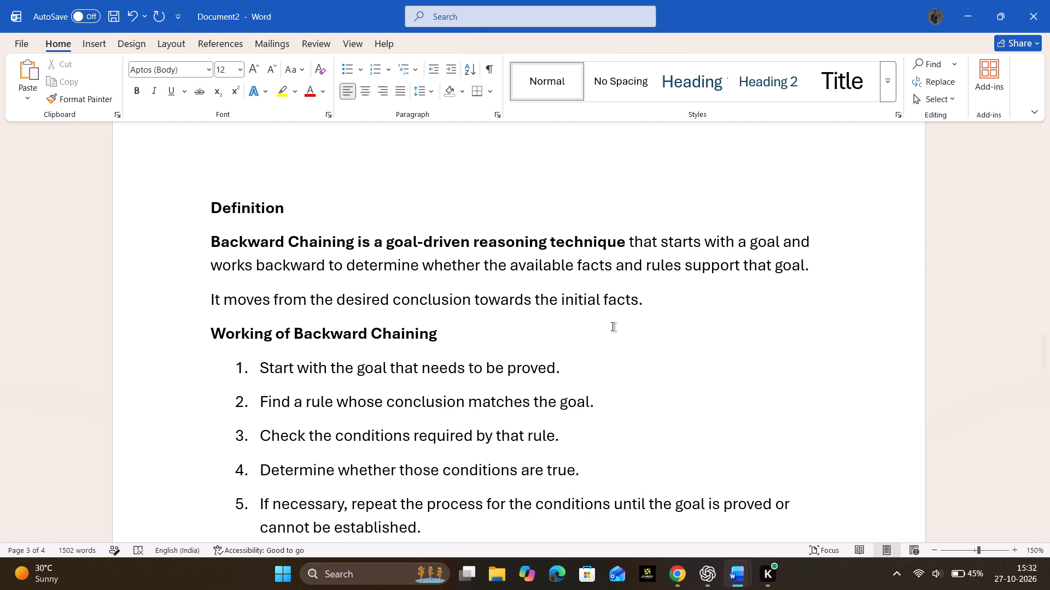
scroll(612, 327, up, 3)
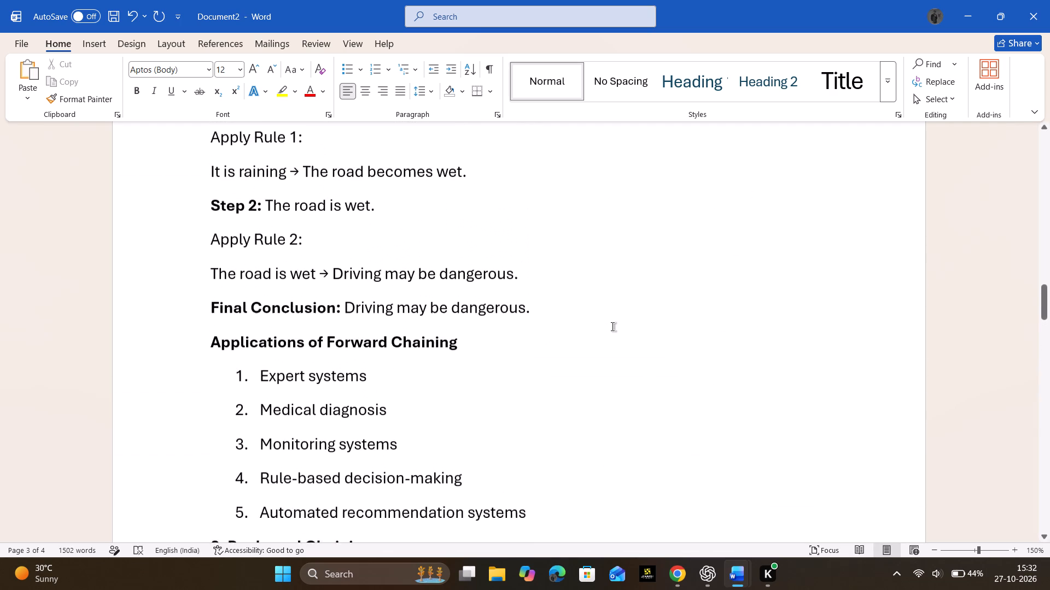
scroll(612, 327, up, 1)
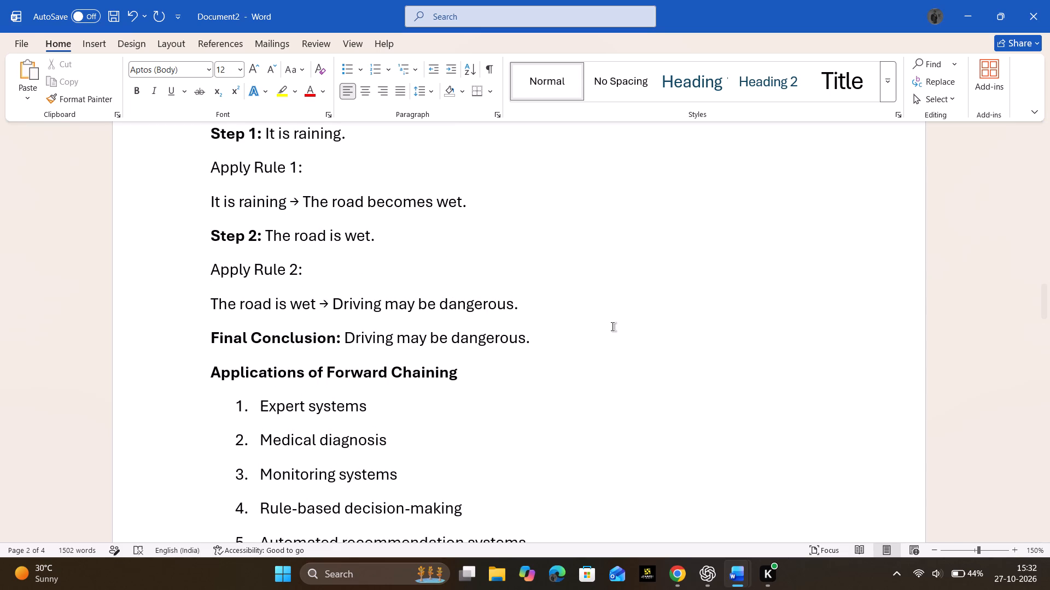
scroll(612, 327, up, 5)
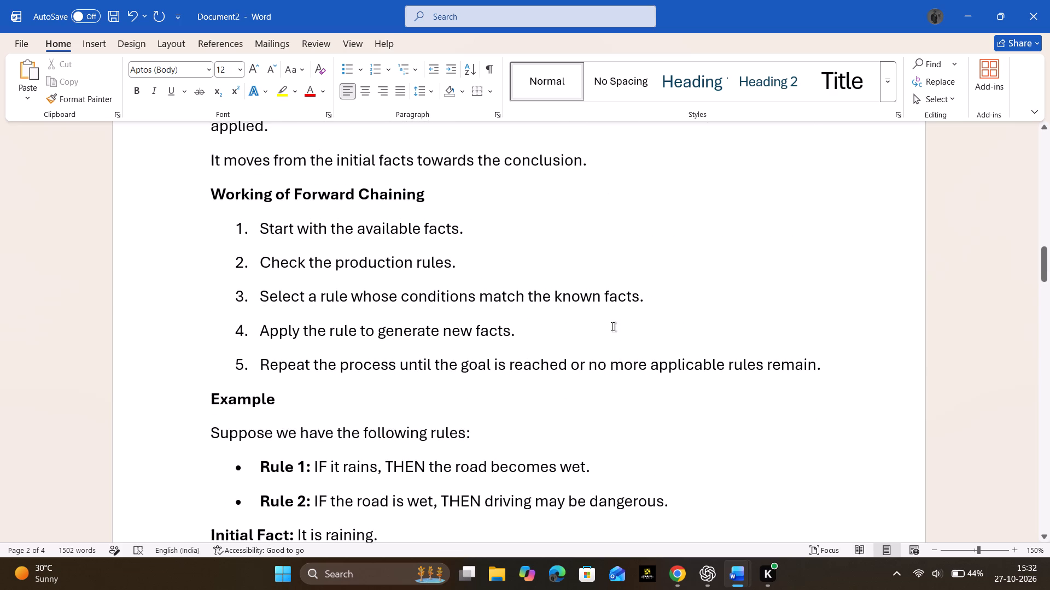
scroll(612, 327, up, 2)
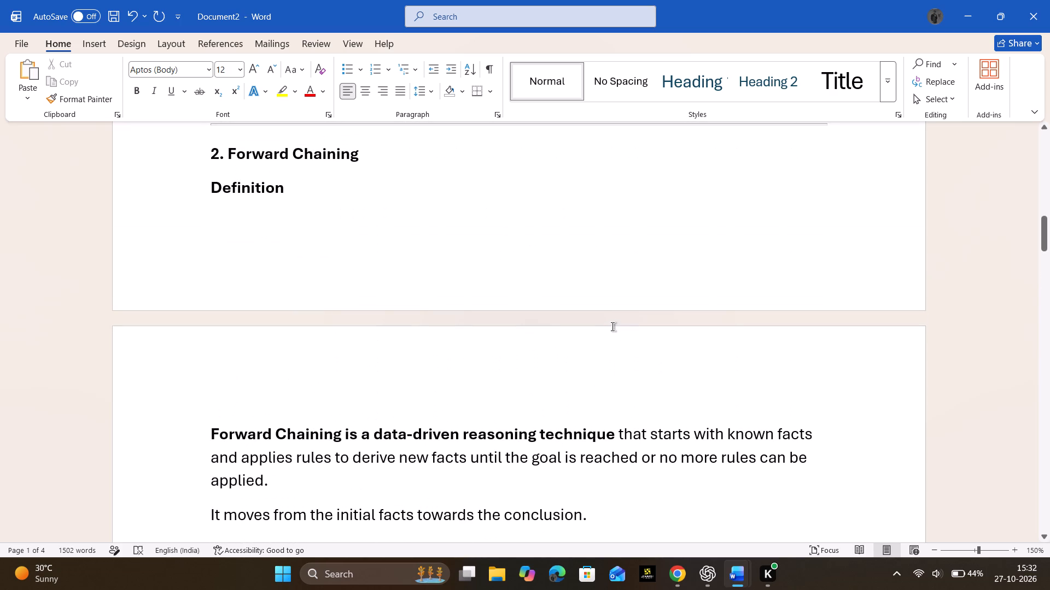
scroll(612, 327, up, 1)
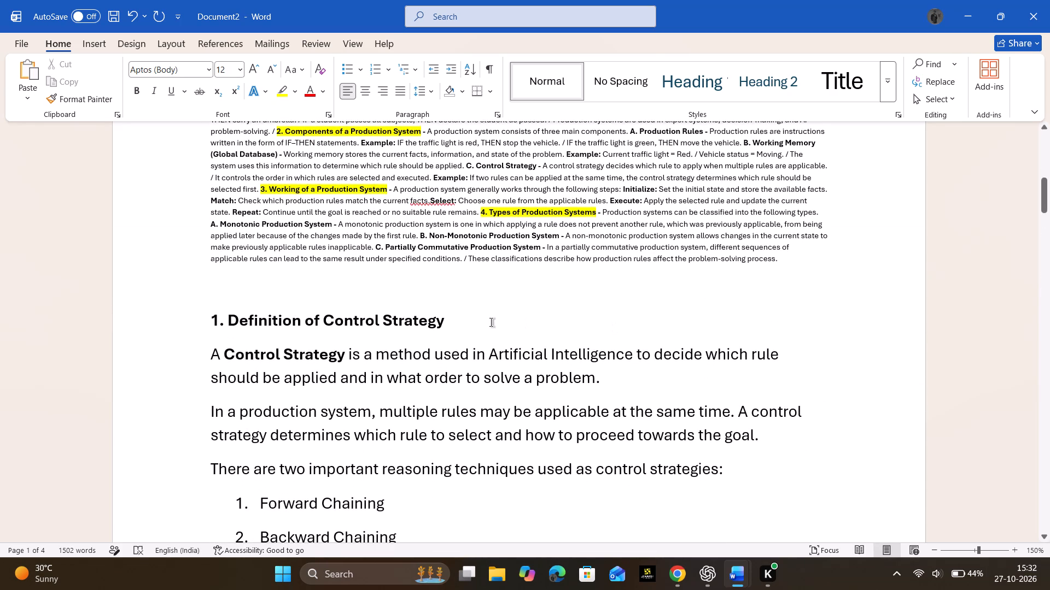
drag(458, 319, 211, 325)
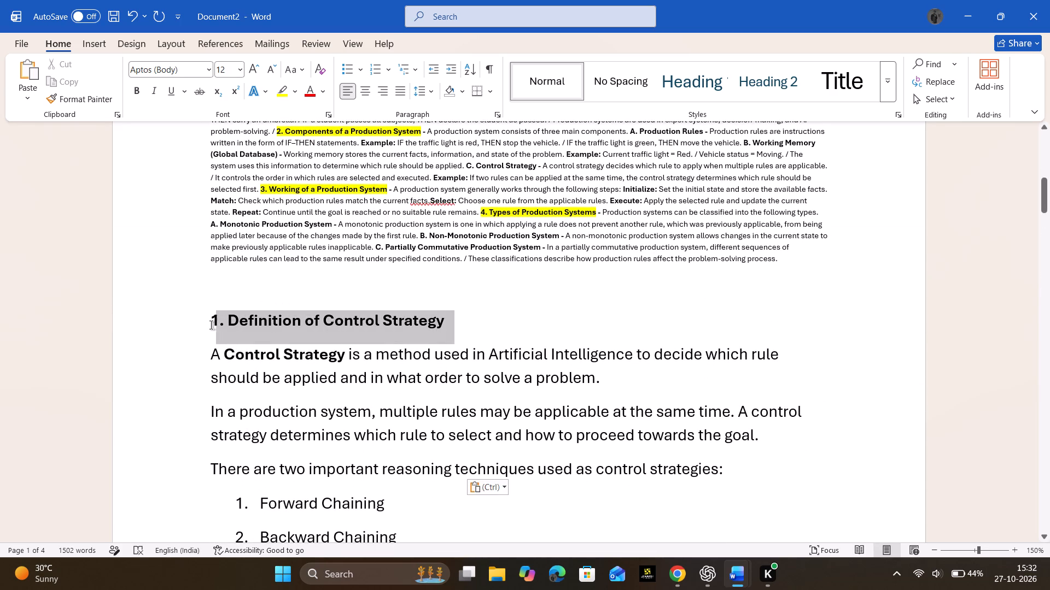
drag(211, 325, 209, 325)
click(266, 303)
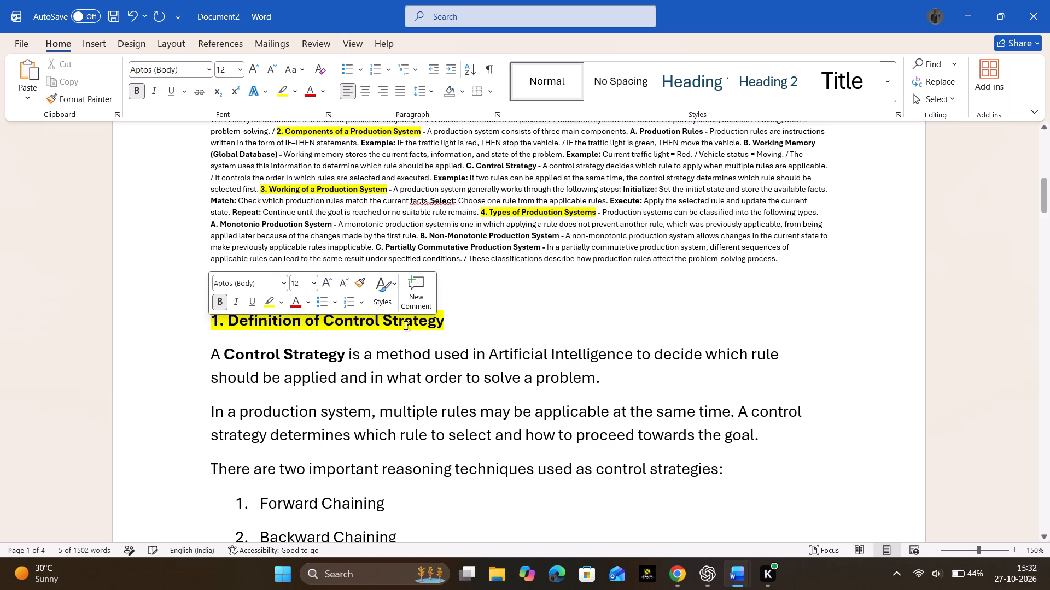
Merge the control strategy heading and its three paragraphs into one, with " -" after the heading and " / " between the paragraphs.
click(459, 324)
key(space)
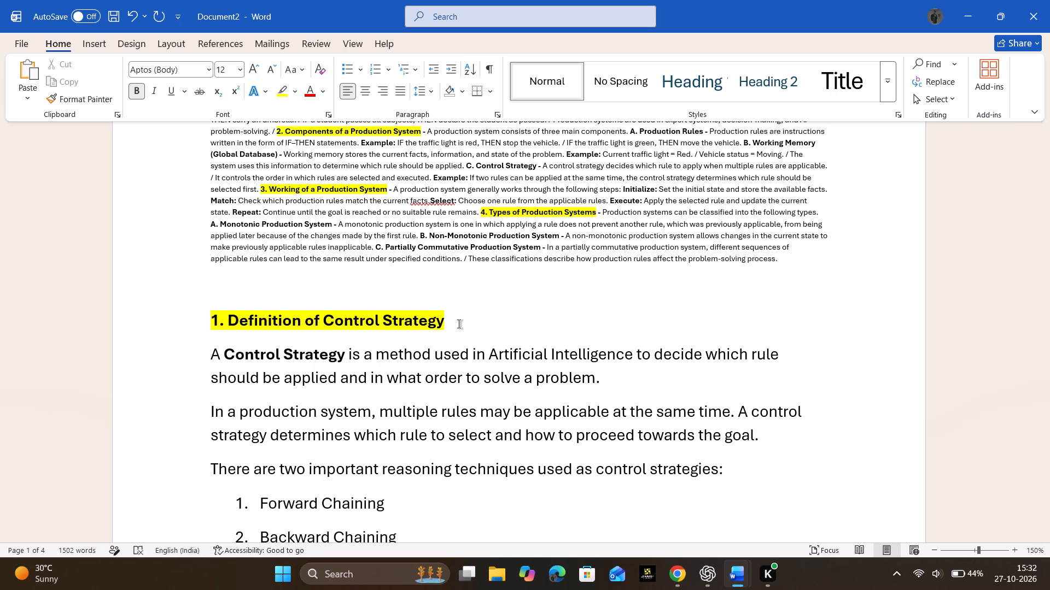
key(minus)
key(Delete)
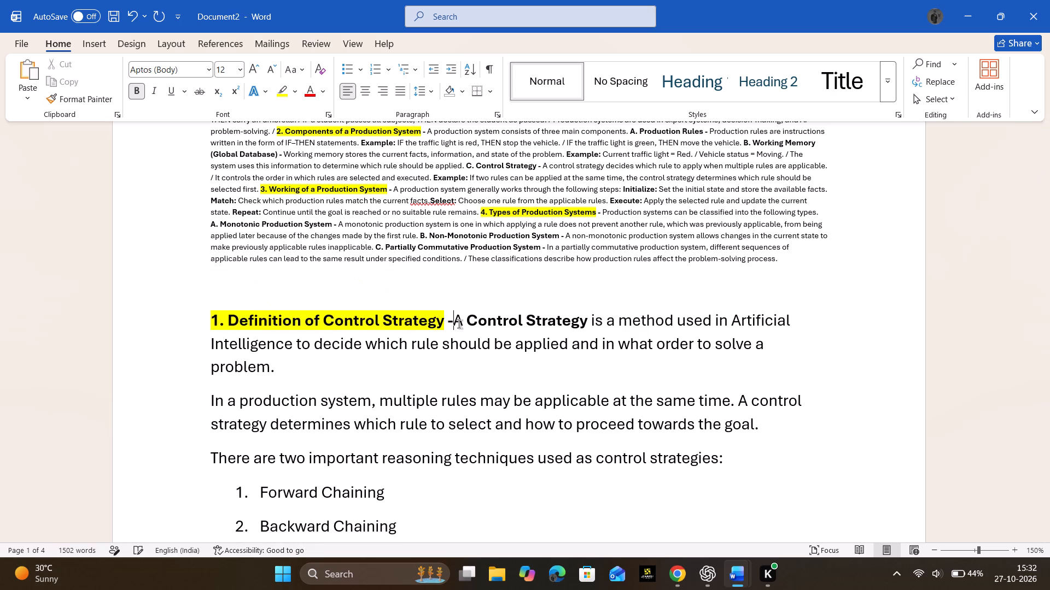
click(351, 370)
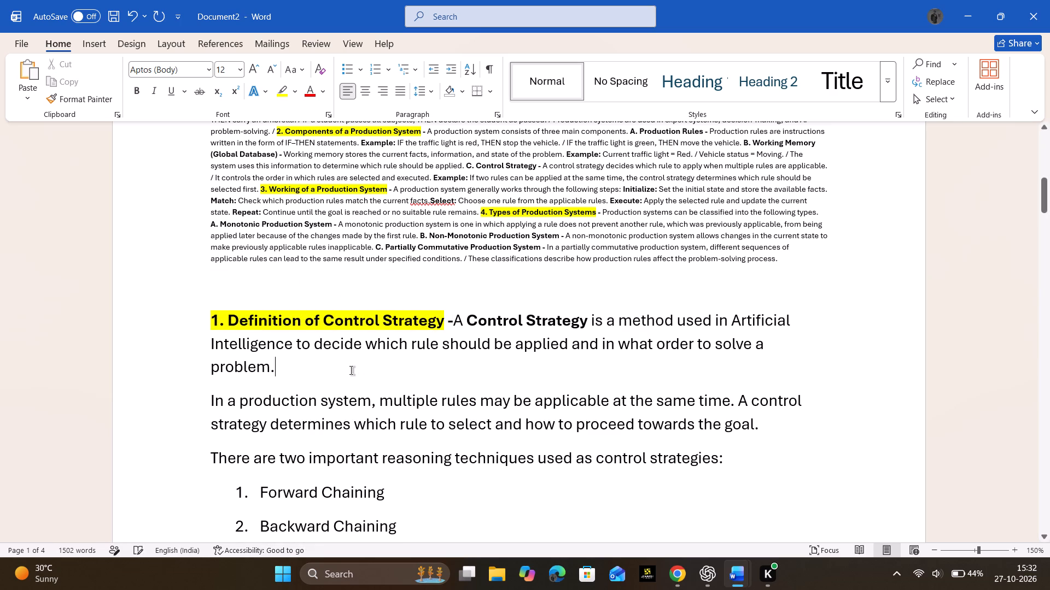
key(space)
text(/)
key(space)
key(Delete)
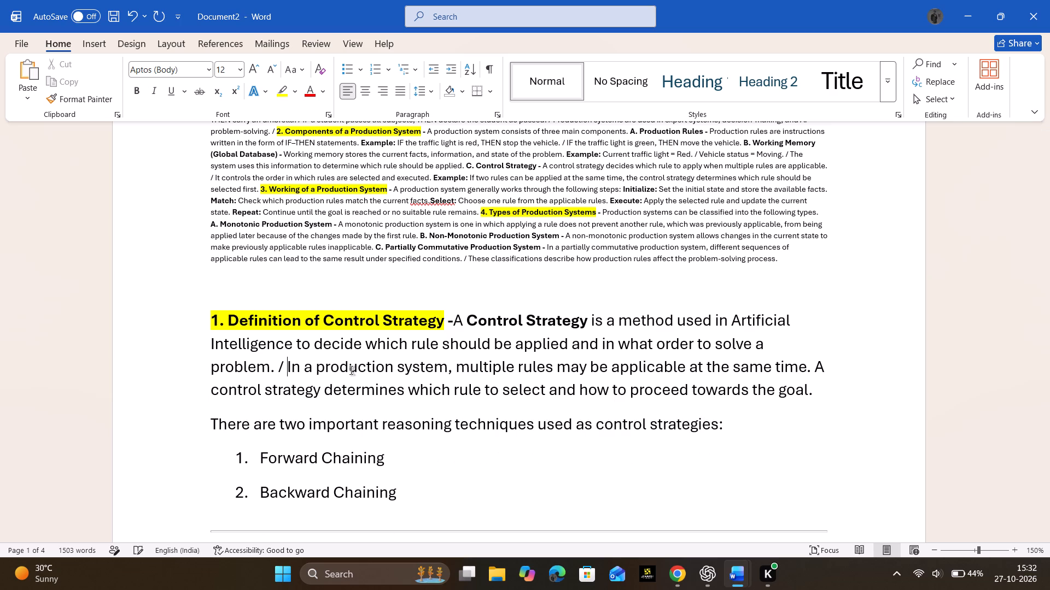
click(837, 396)
key(space)
text(/)
key(space)
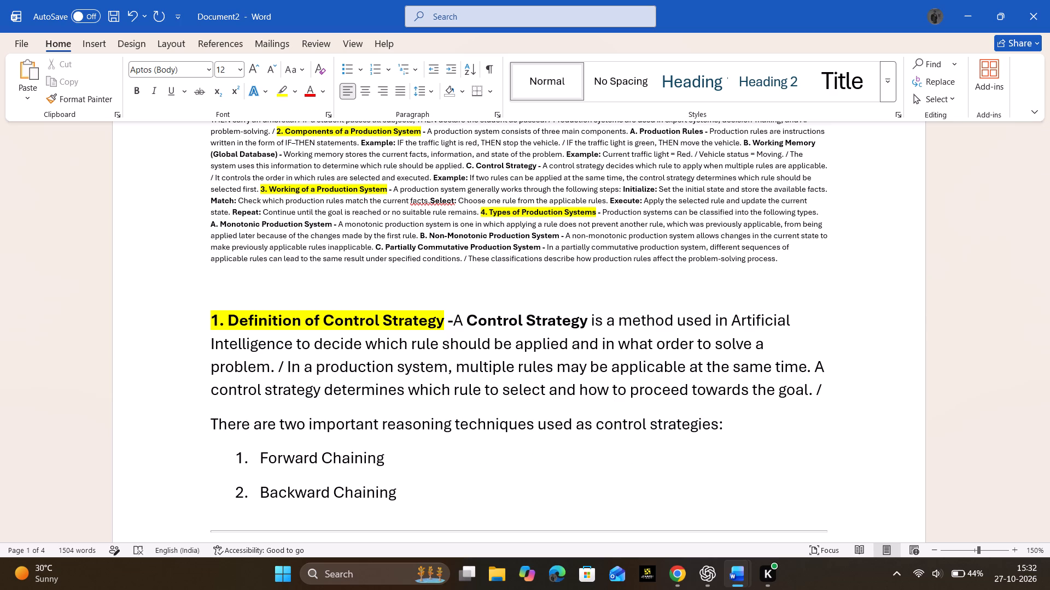
key(Delete)
Merge the Forward Chaining and Backward Chaining list items into the control strategy paragraph, each preceded by " / ".
click(735, 418)
key(space)
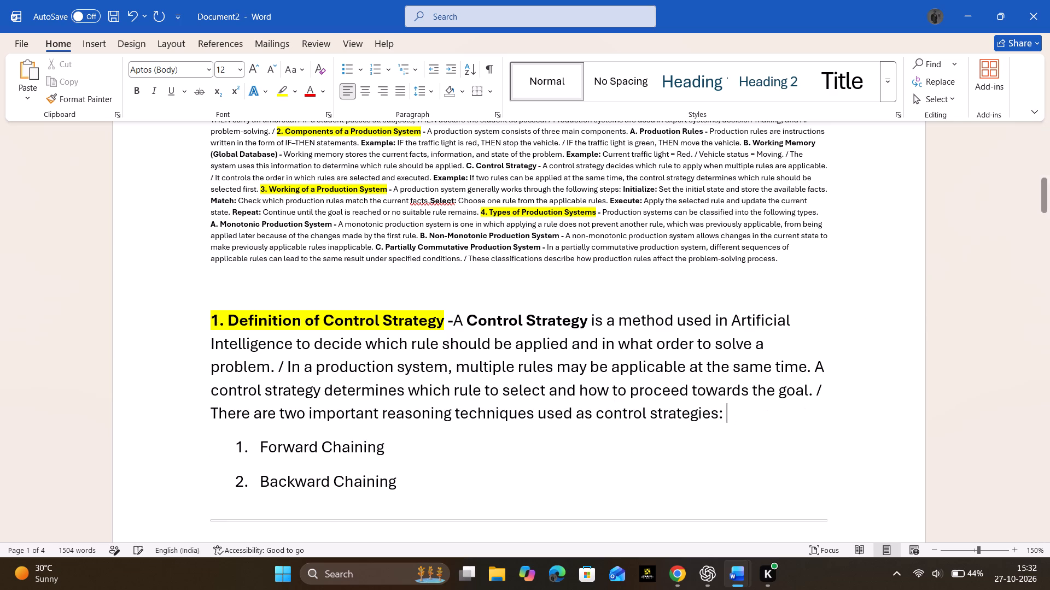
text(/)
key(space)
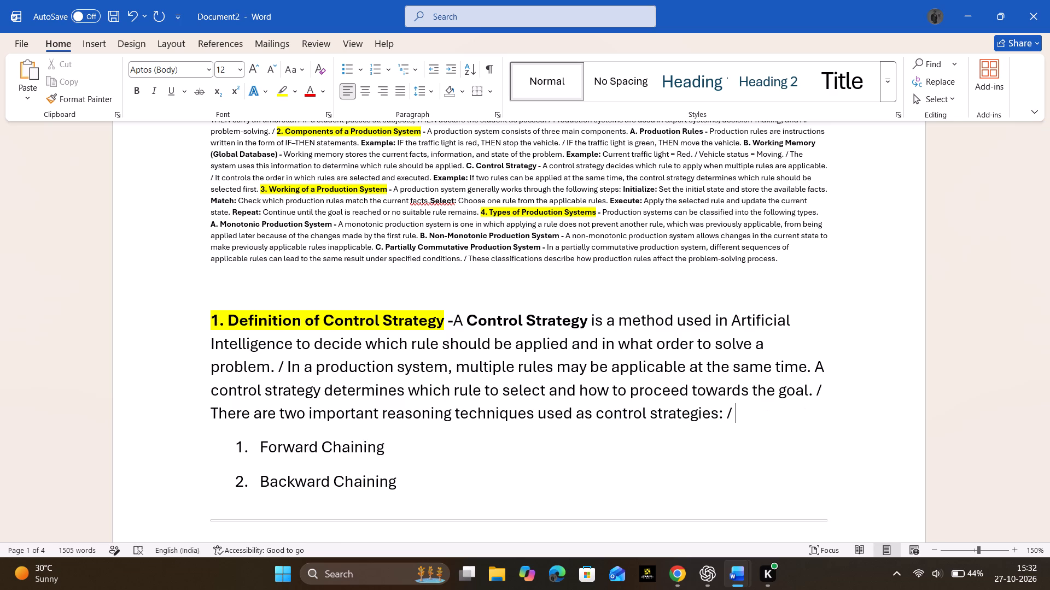
key(Delete)
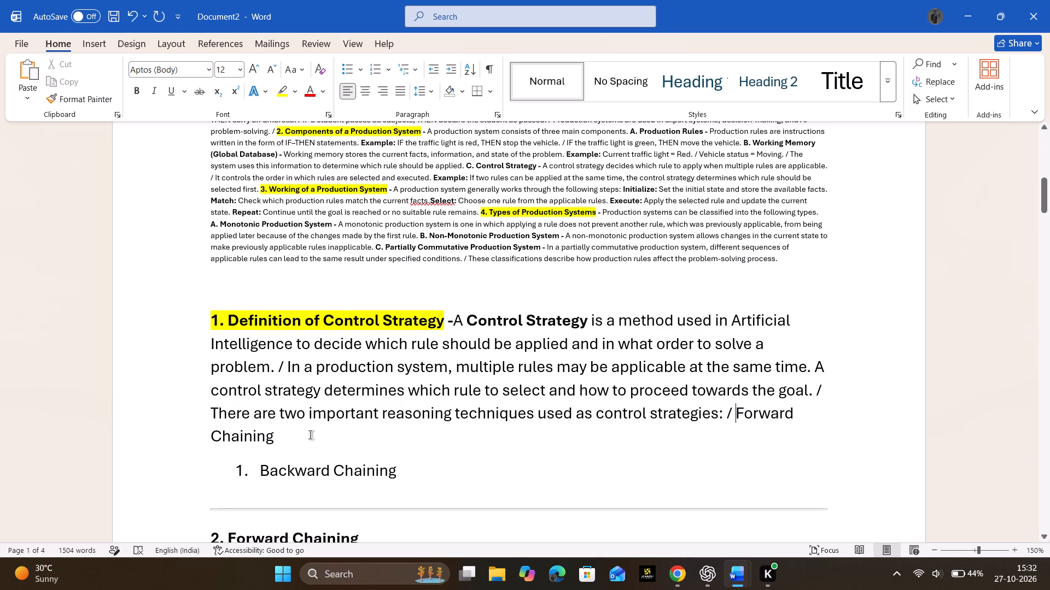
click(310, 435)
key(space)
text(/)
key(space)
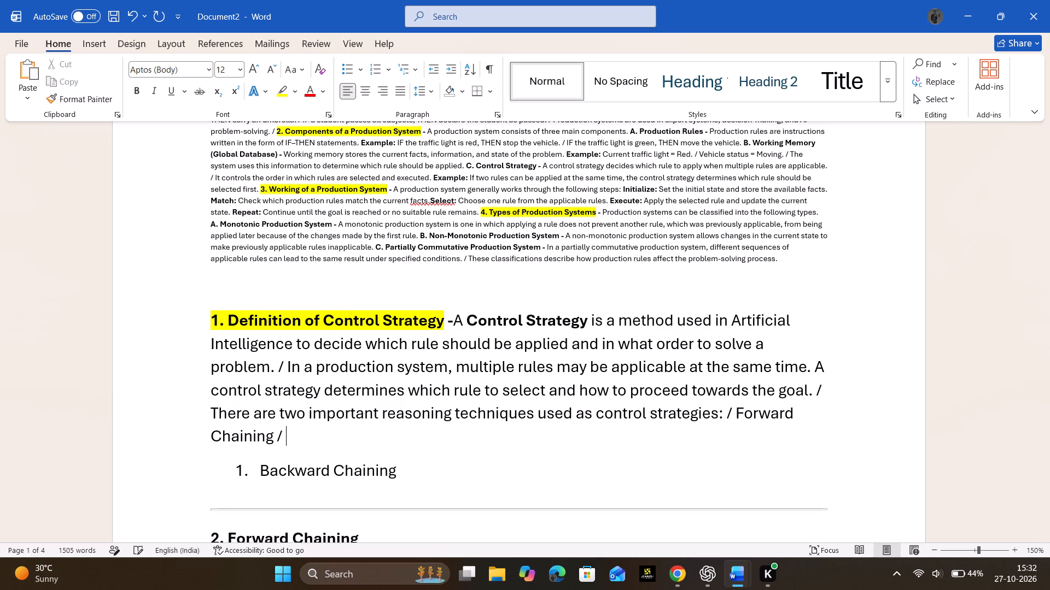
key(Delete)
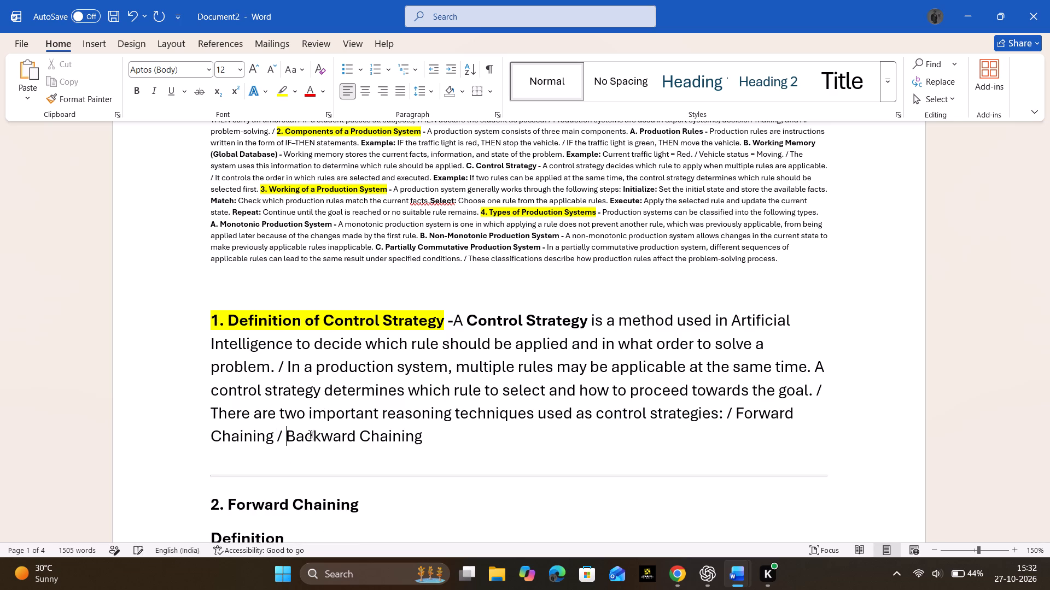
Add " // " after Backward Chaining, remove the divider line, and bring the "2. Forward Chaining" heading into the same paragraph.
click(447, 439)
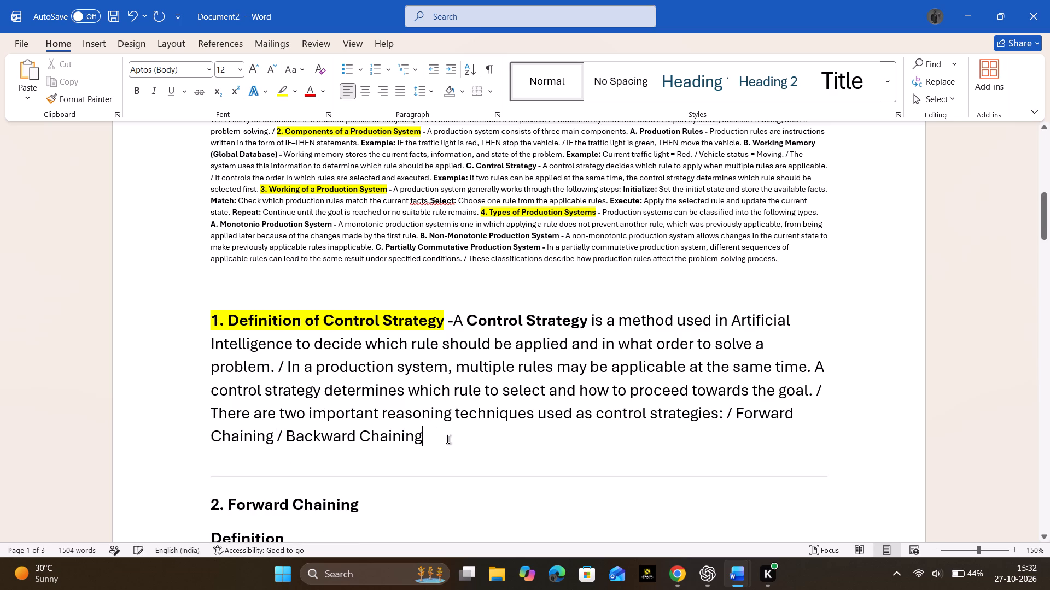
key(space)
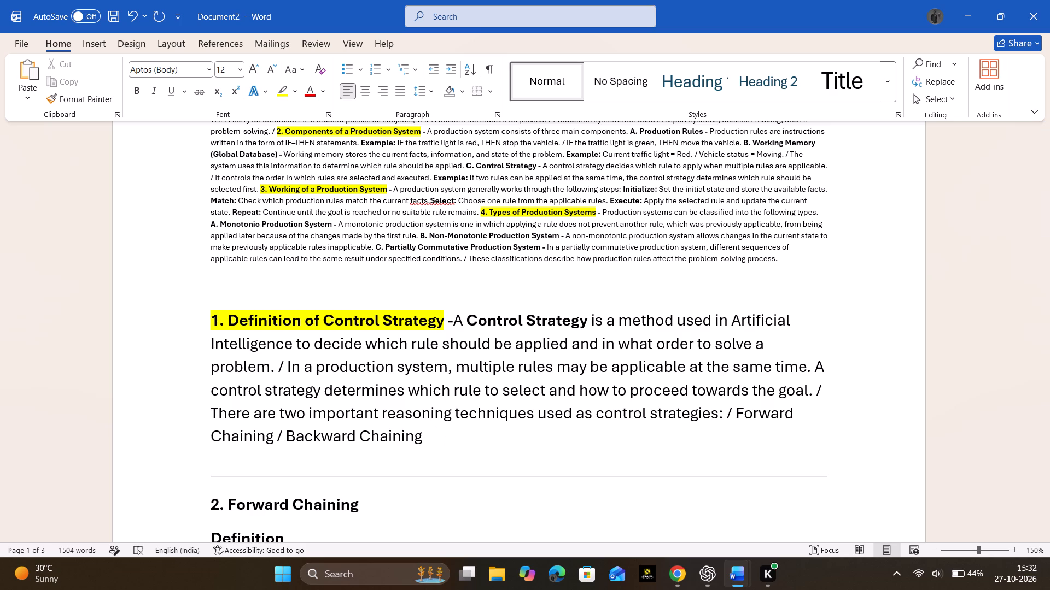
text(//)
key(space)
key(Delete)
key(Delete)
key(Delete)
key(Delete)
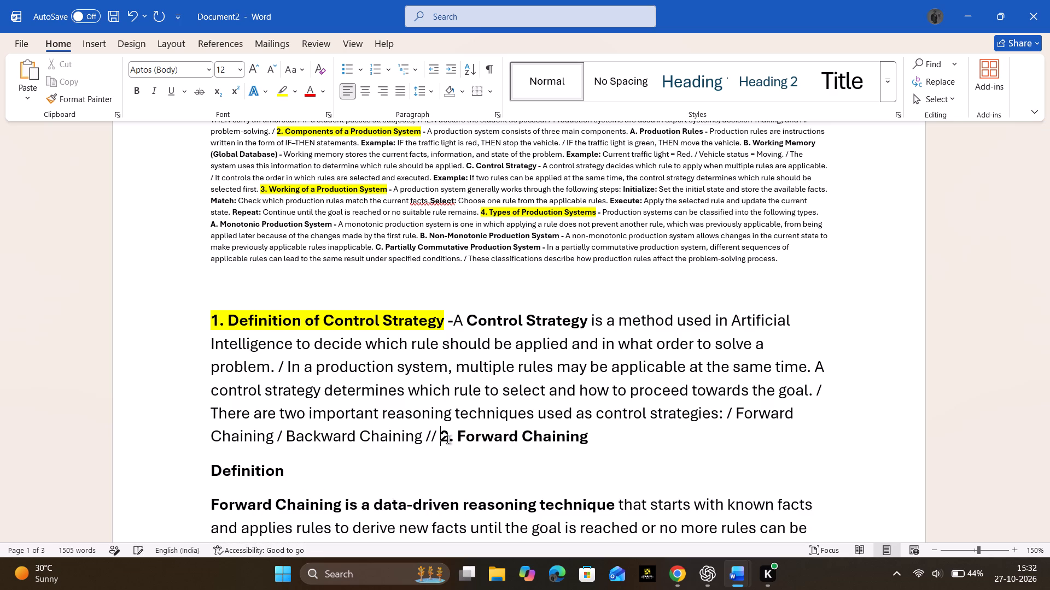
Highlight the "2. Forward Chaining" heading in yellow.
scroll(447, 439, down, 1)
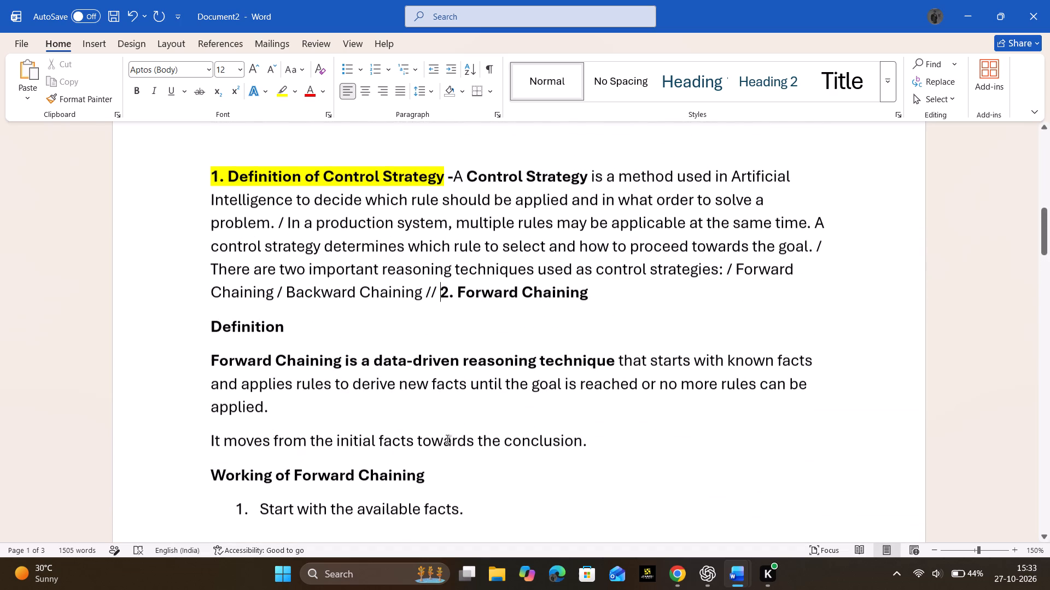
drag(594, 304, 482, 296)
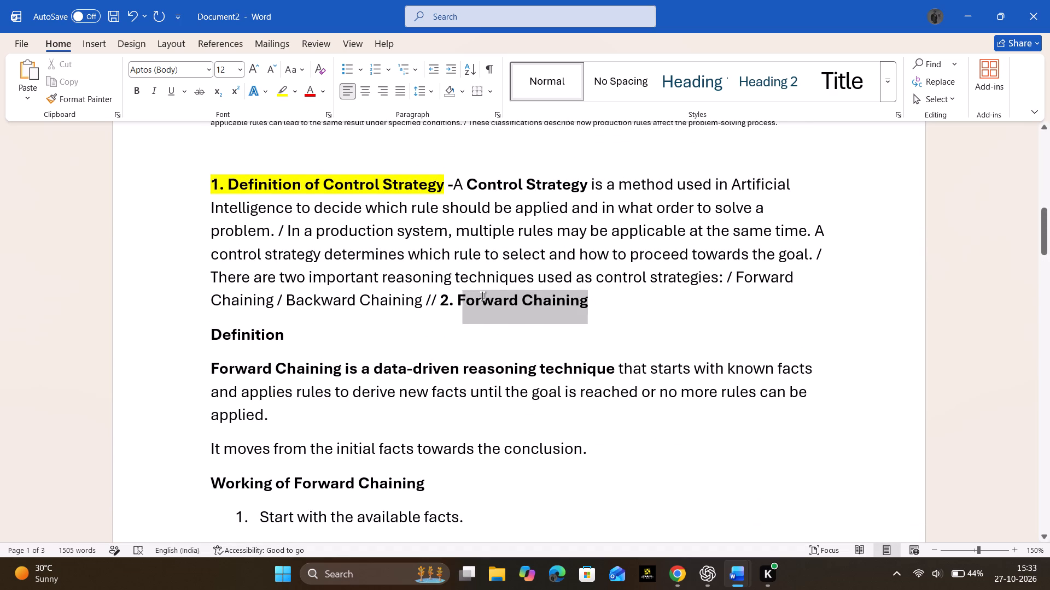
drag(482, 296, 441, 296)
click(499, 267)
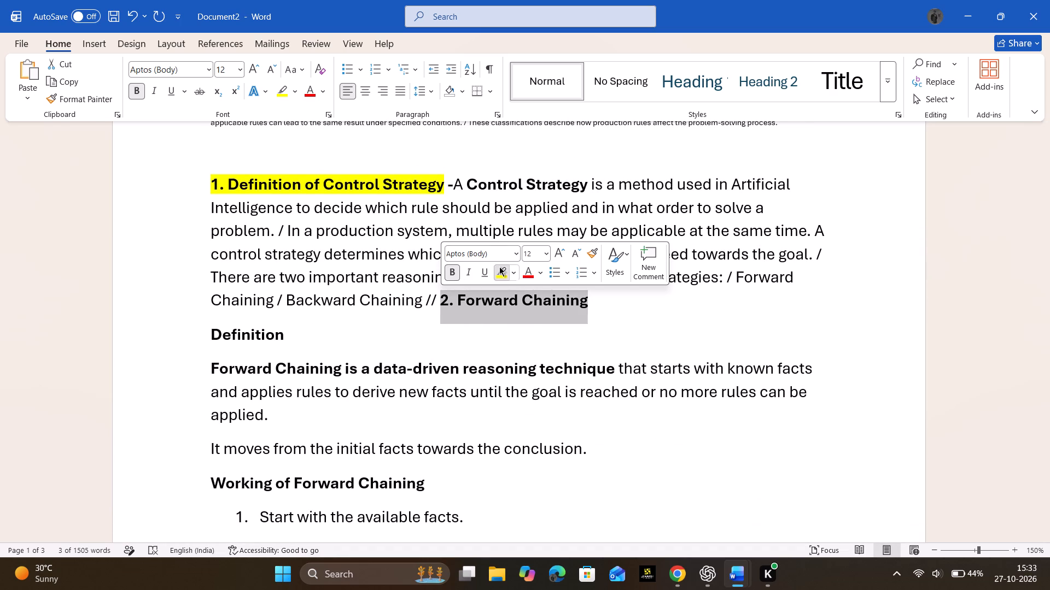
Run the Definition label and its paragraph on from "2. Forward Chaining", with " - " before the label and ": " after it.
click(641, 307)
key(space)
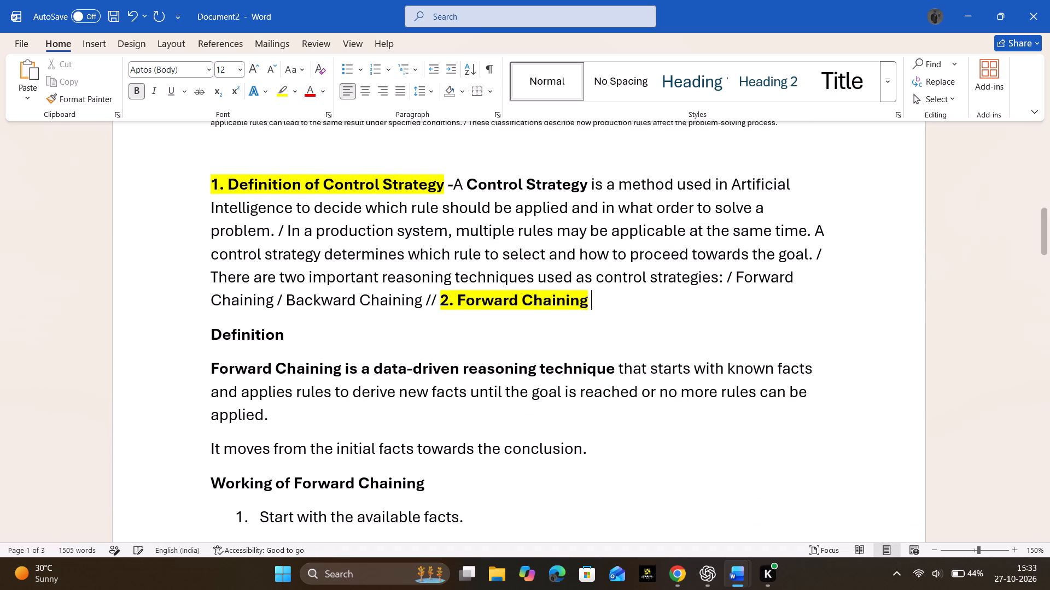
text(-)
key(space)
key(Delete)
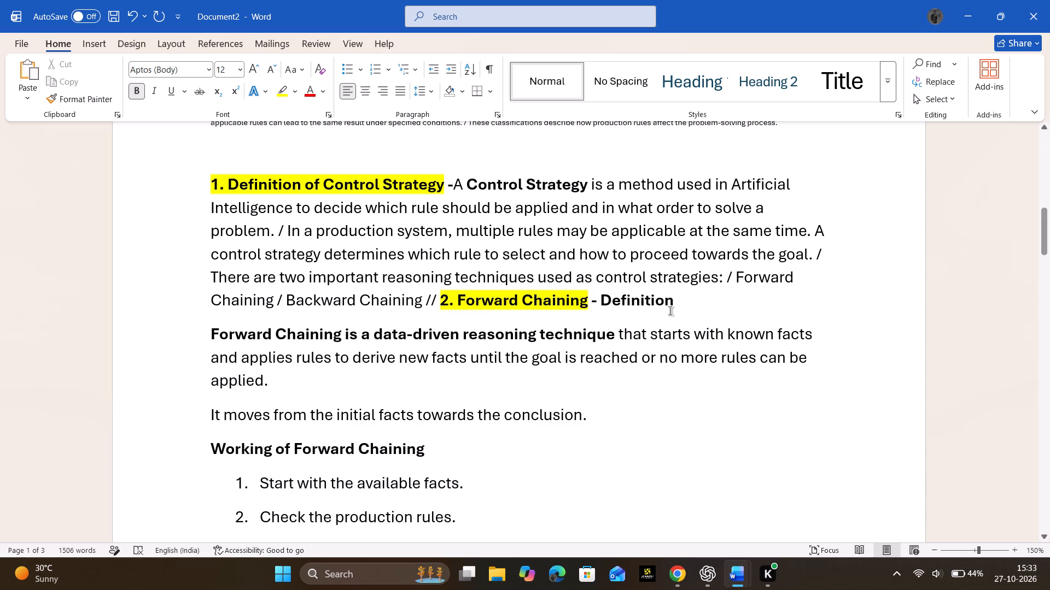
click(690, 301)
text(:)
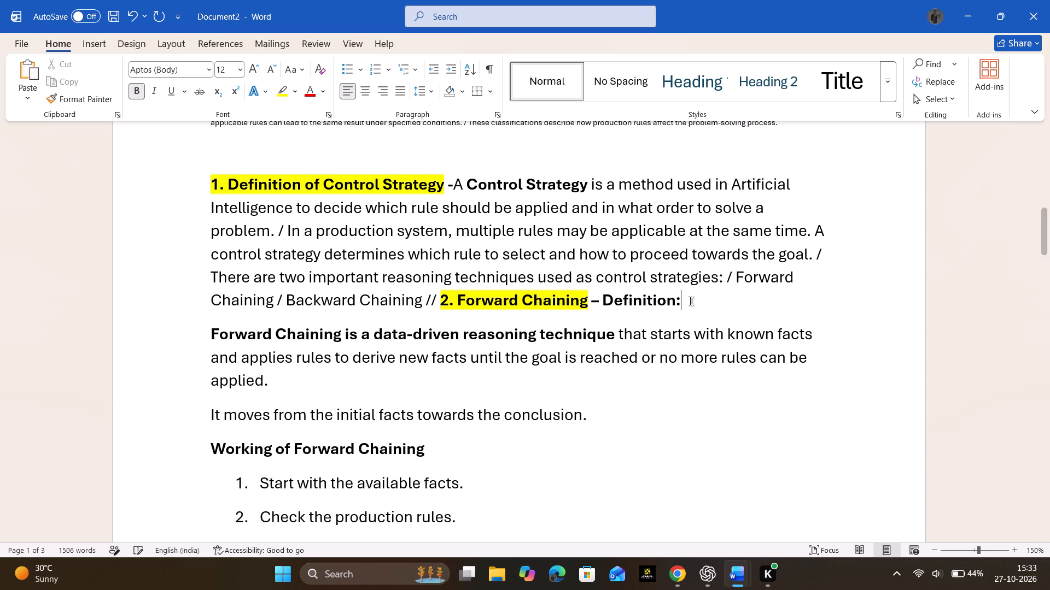
key(space)
key(Delete)
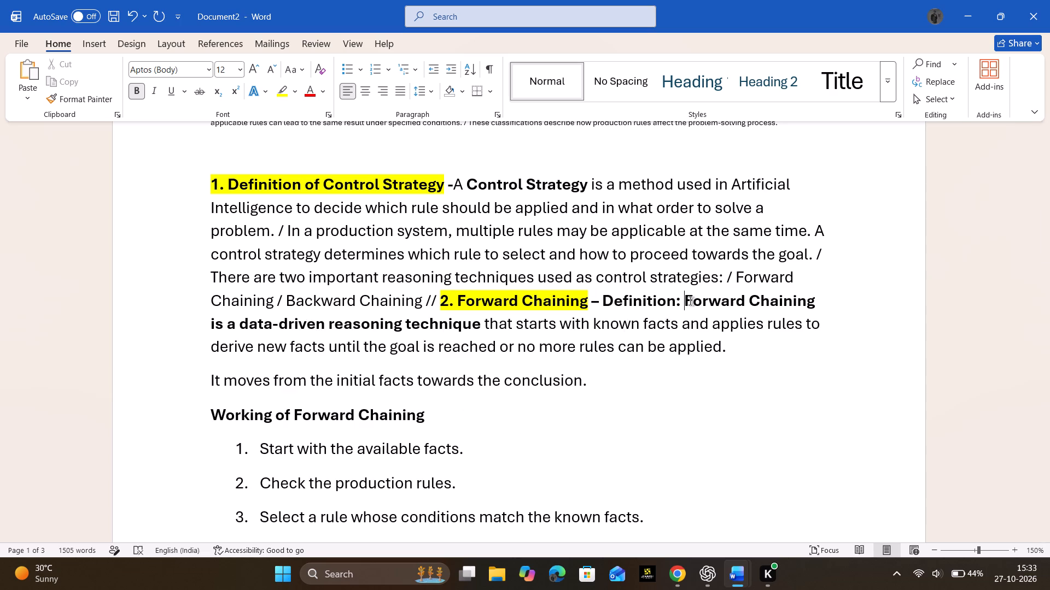
Remove the bold from "Forward Chaining is a data-driven reasoning technique".
drag(686, 299, 482, 322)
click(492, 300)
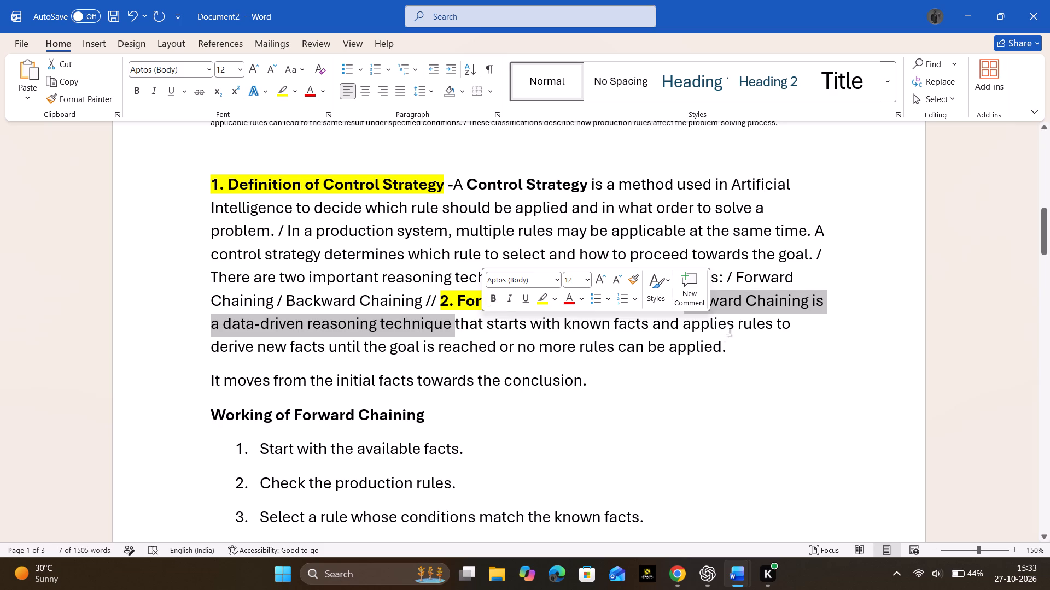
Join the sentence "It moves from the initial facts towards the conclusion." to the forward chaining definition with " / ".
click(739, 355)
key(space)
text(/)
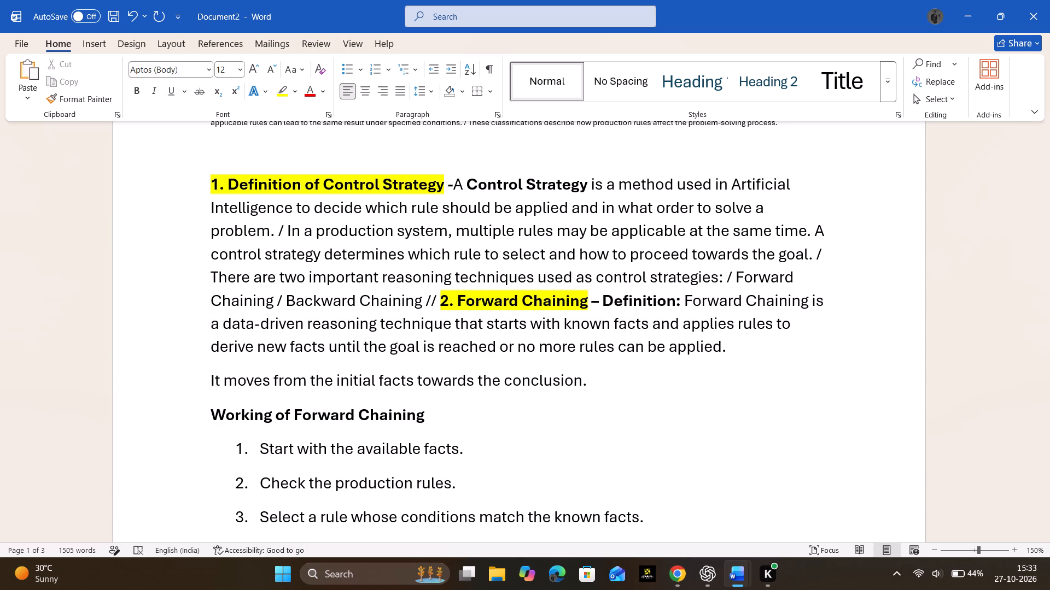
key(space)
key(Delete)
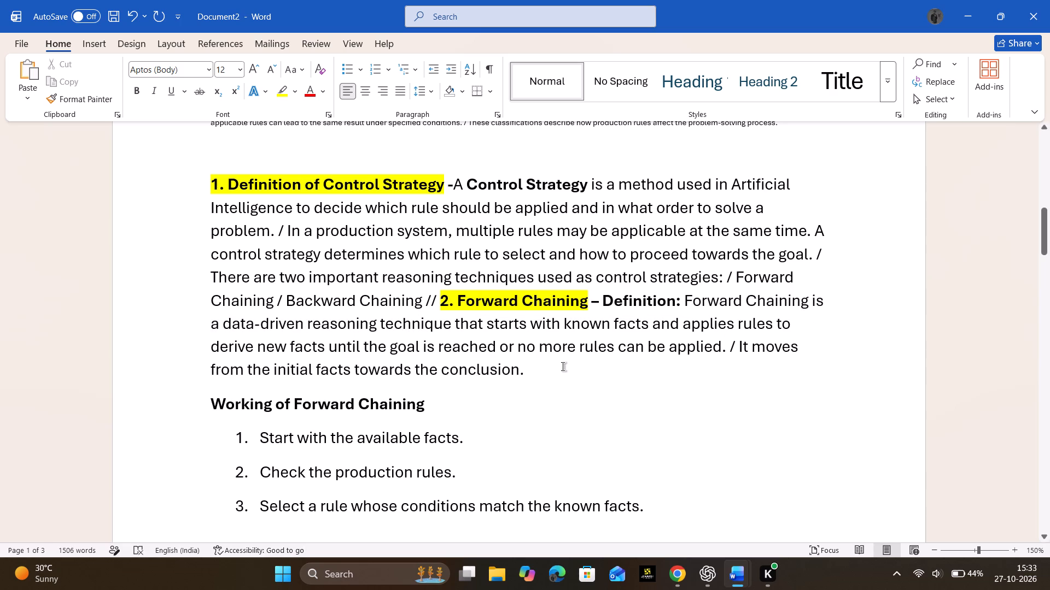
Join the "Working of Forward Chaining" heading to the end of the forward chaining definition paragraph with " / ".
click(564, 372)
key(space)
text(/)
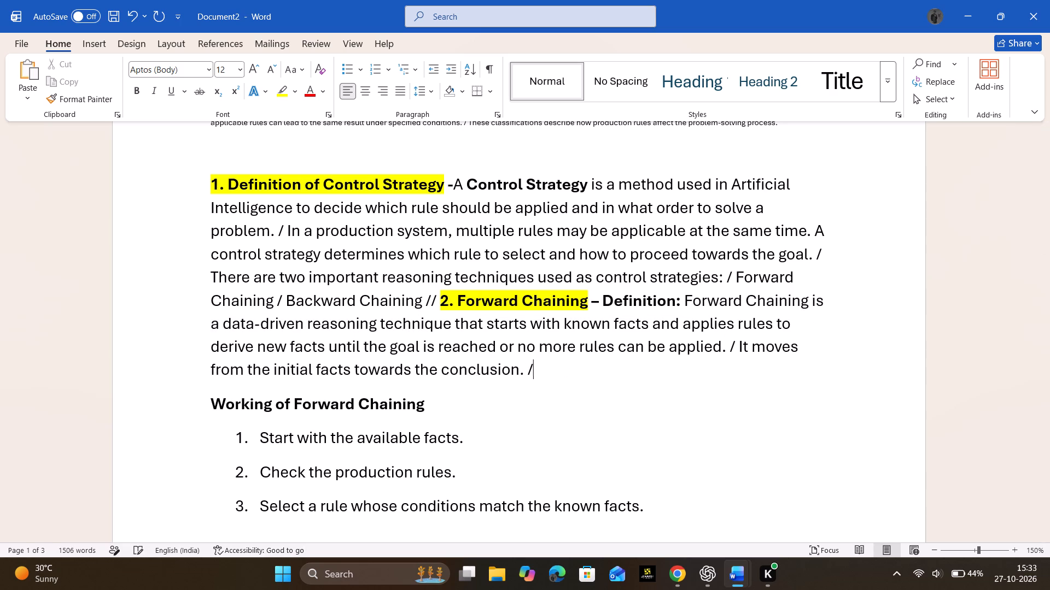
key(Delete)
key(space)
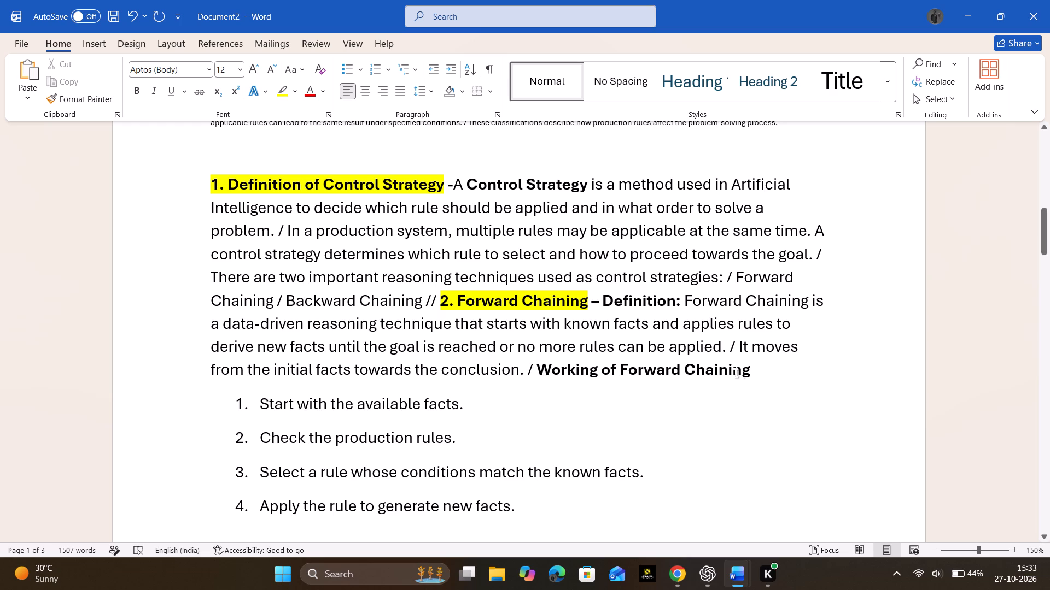
Add ": " after "Working of Forward Chaining" and run the first list item, "Start with the available facts.", on from it.
click(765, 372)
text(:)
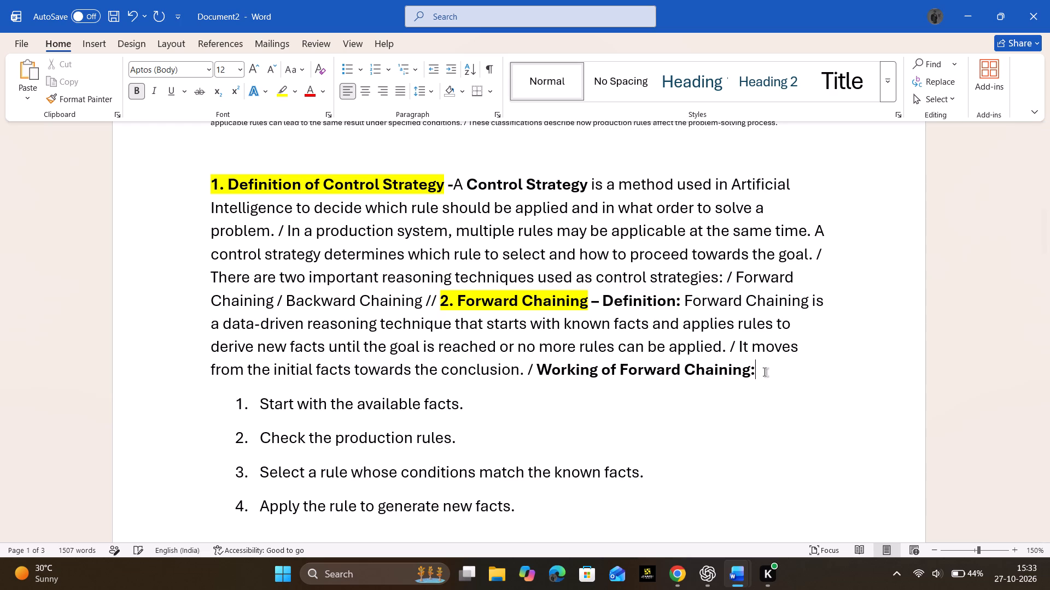
key(space)
key(Delete)
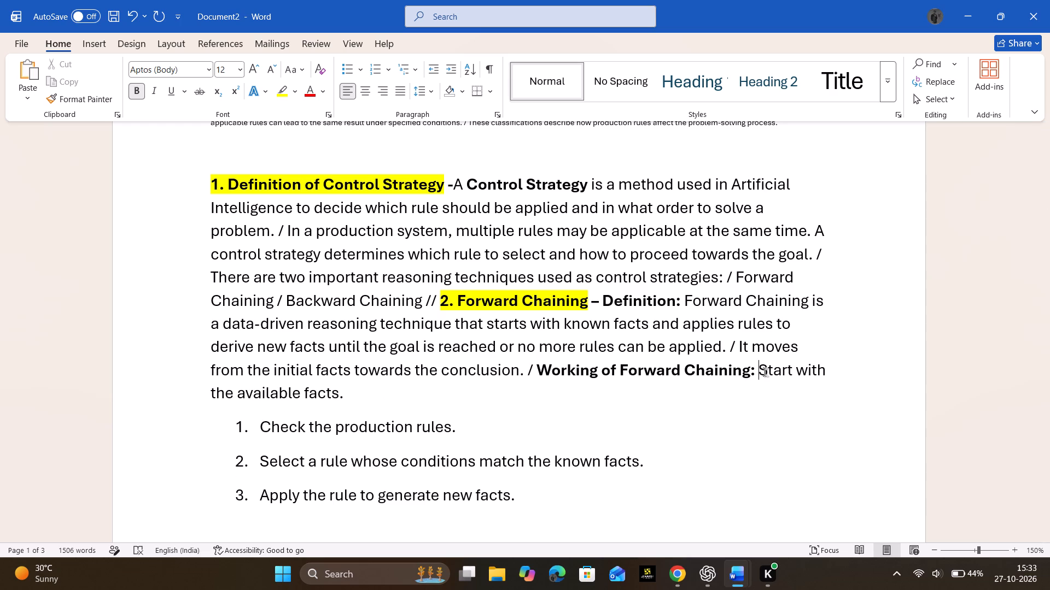
Join the items "Check the production rules." and "Select a rule whose conditions match the known facts." to the working text with " / ".
click(434, 398)
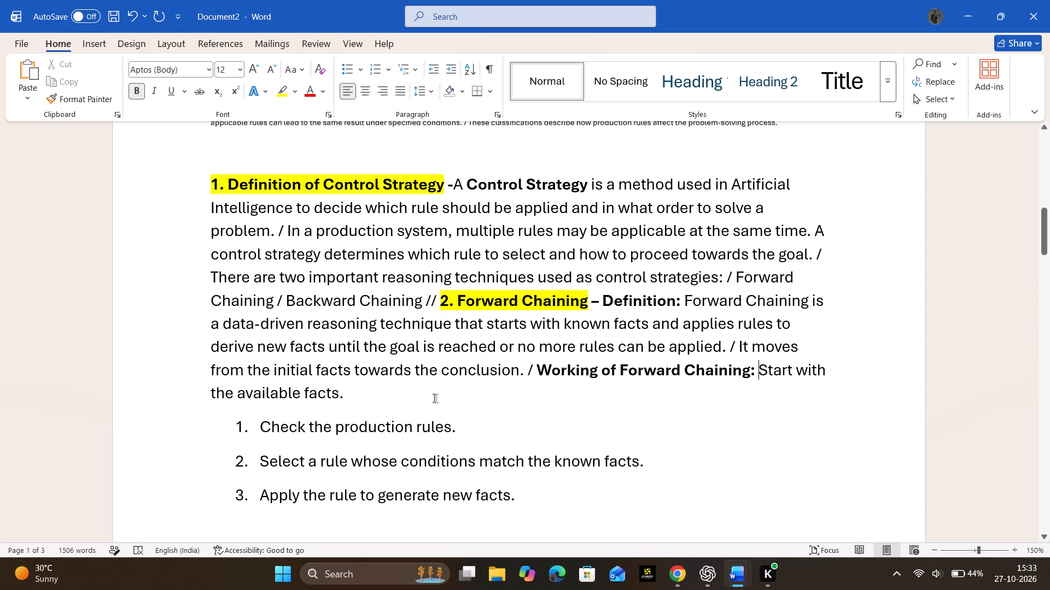
key(space)
text(/)
key(space)
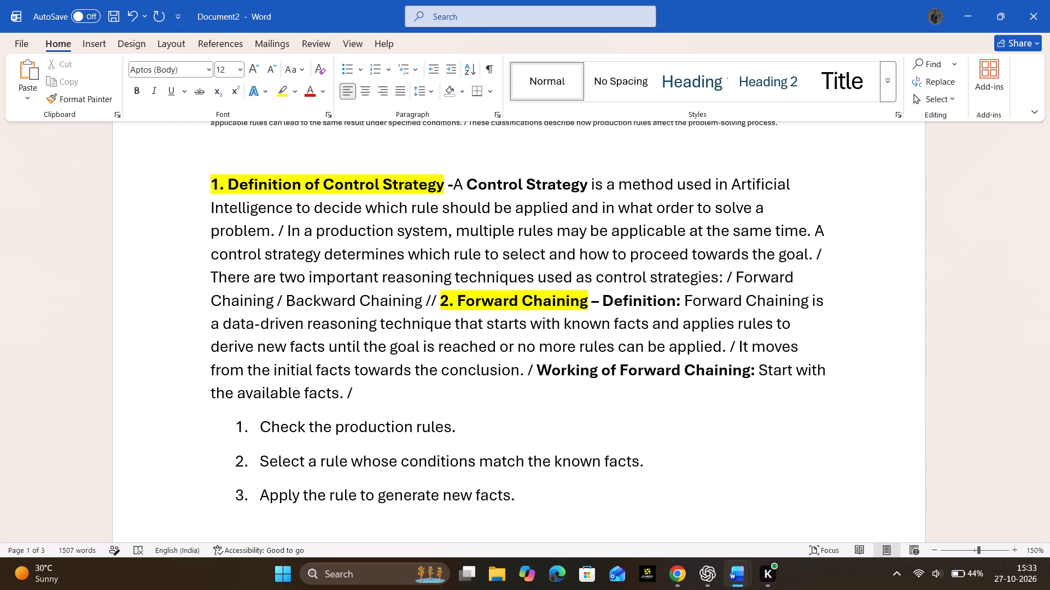
key(Delete)
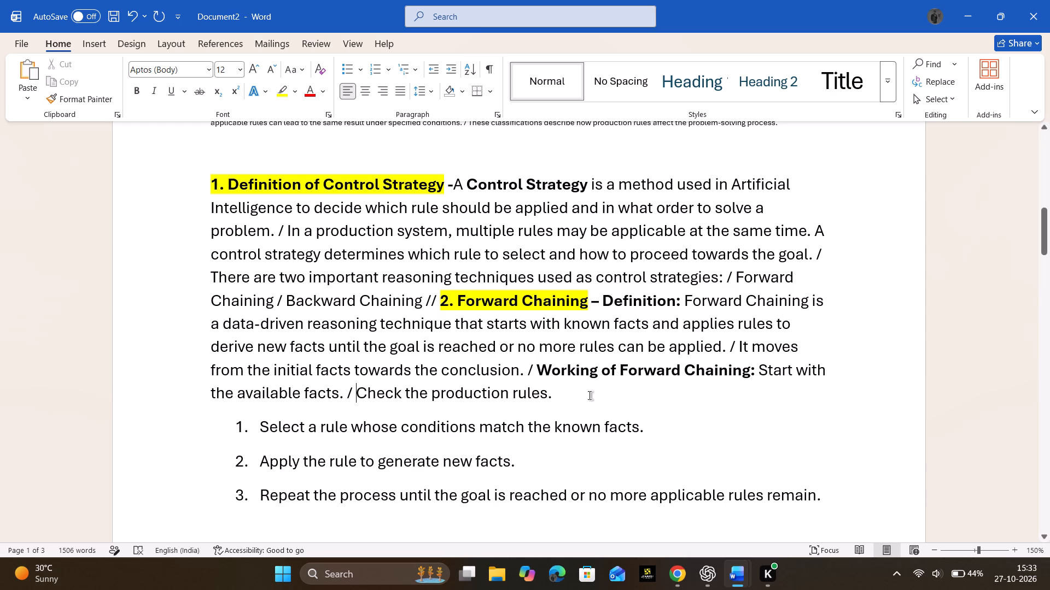
click(590, 396)
key(space)
text(/)
key(space)
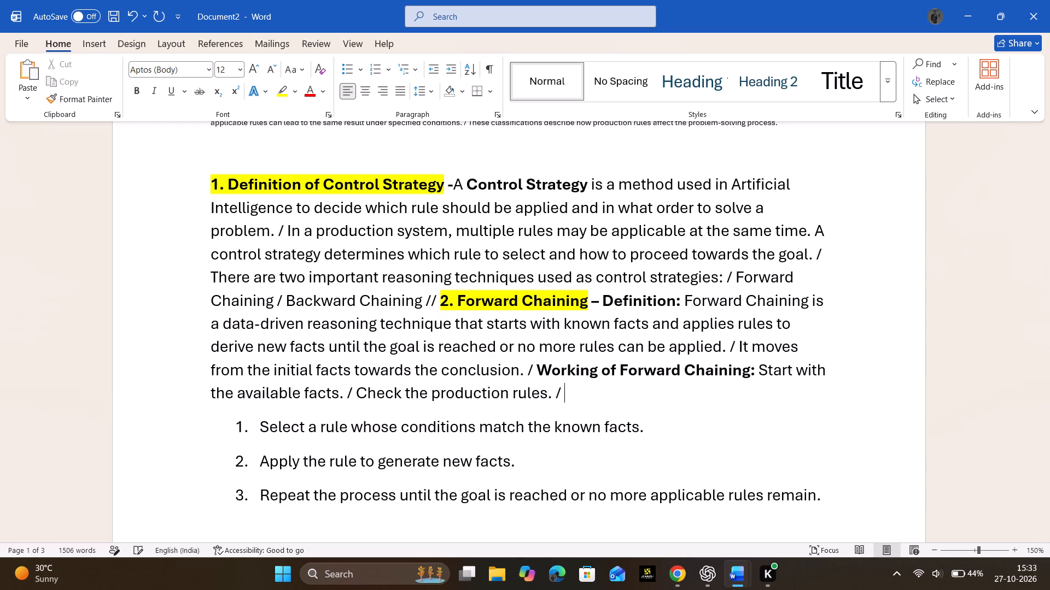
key(Delete)
Join the last two working items, on applying the rule and repeating the process, to the paragraph with " / ".
click(413, 411)
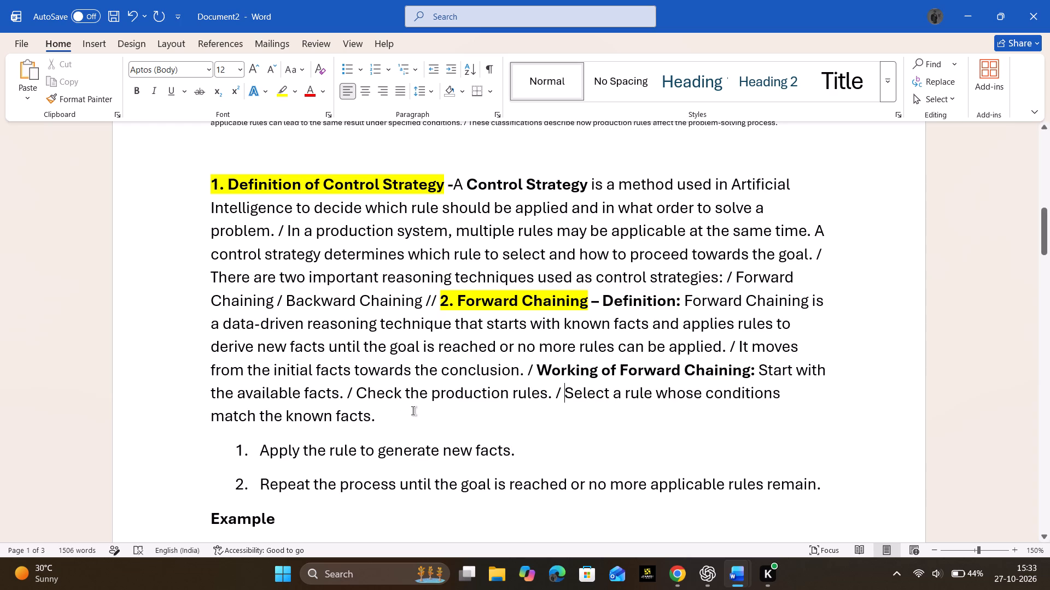
key(space)
text(/)
key(space)
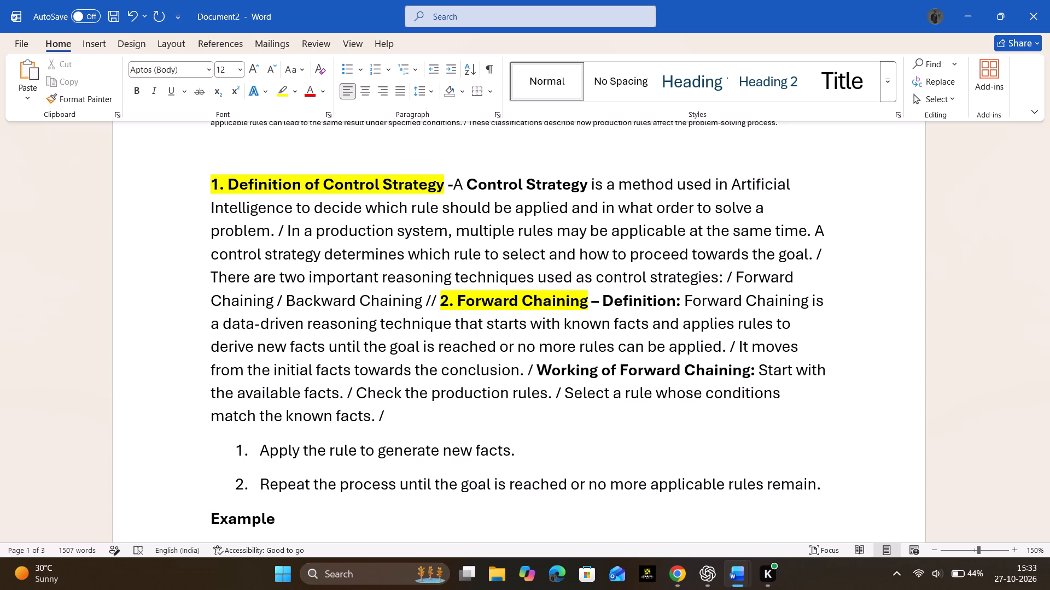
key(Delete)
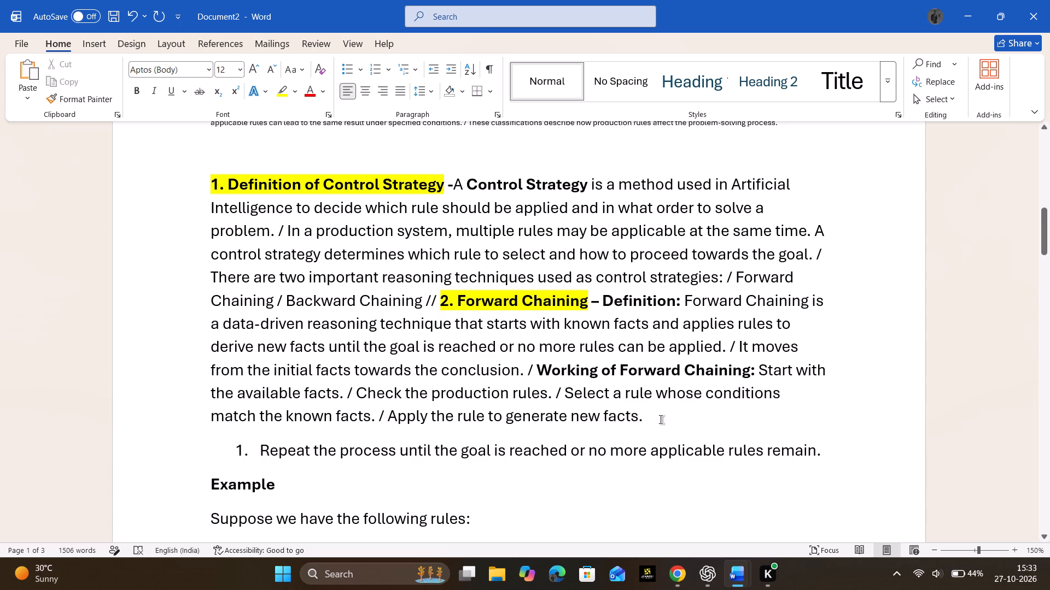
click(661, 420)
key(space)
text(/)
key(space)
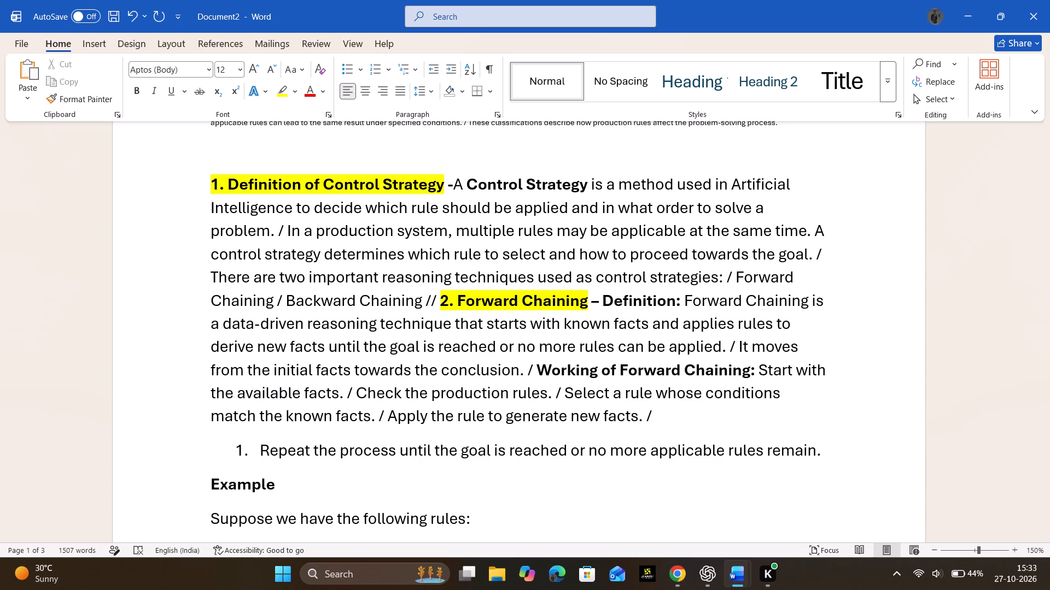
key(Delete)
Delete the whole forward chaining example, from the "Example" heading through the "Final Conclusion" line.
click(621, 438)
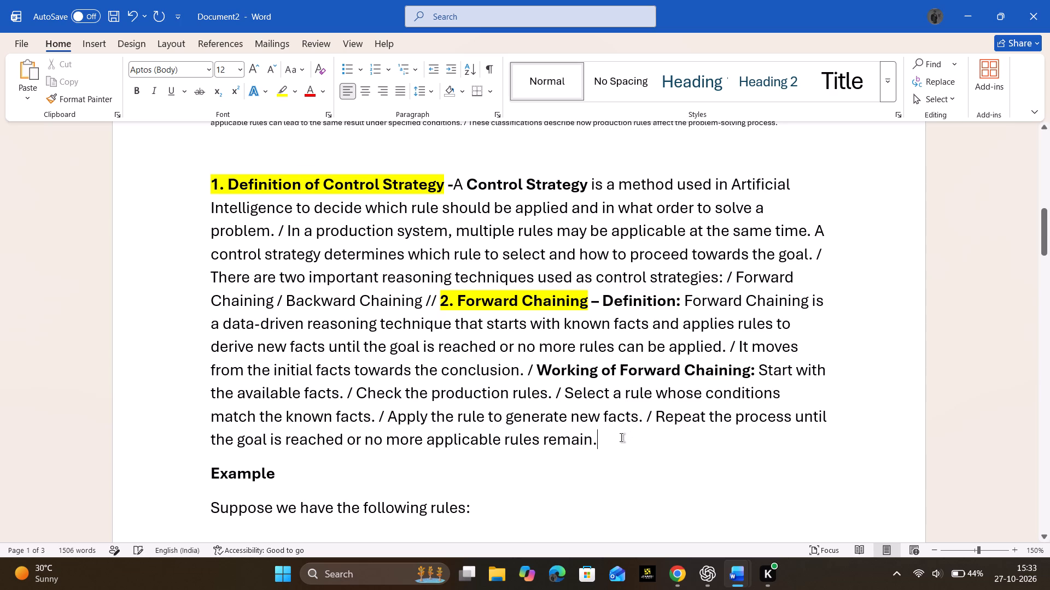
scroll(621, 438, up, 1)
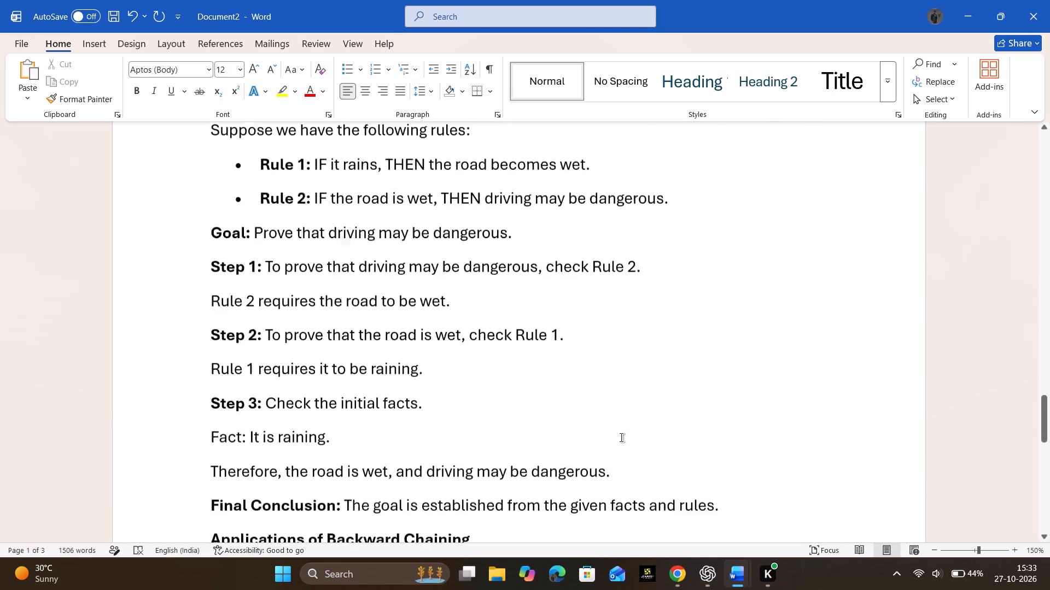
scroll(621, 438, up, 1)
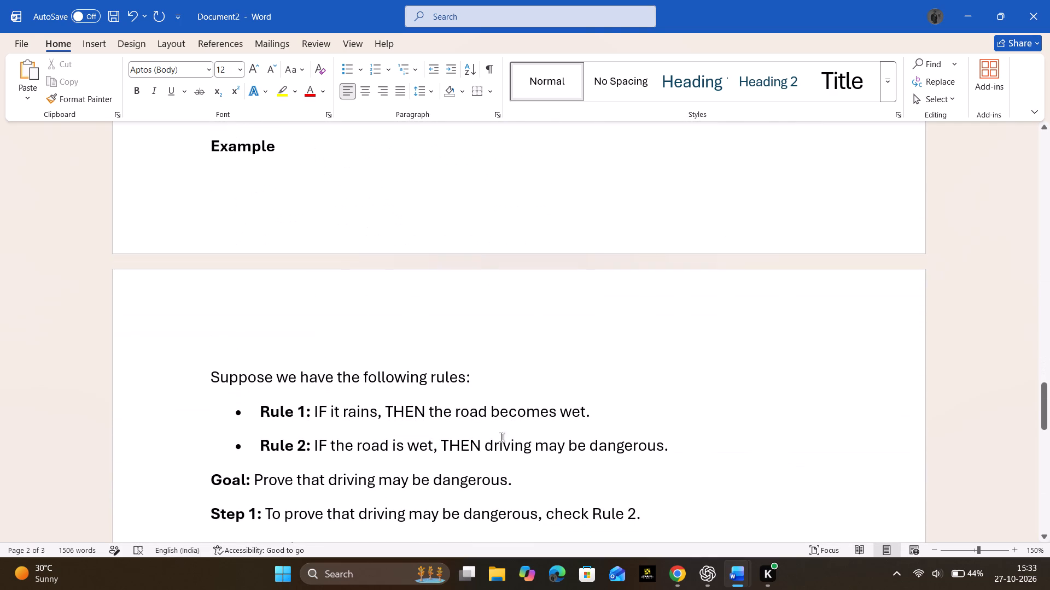
scroll(474, 374, up, 1)
scroll(444, 247, up, 1)
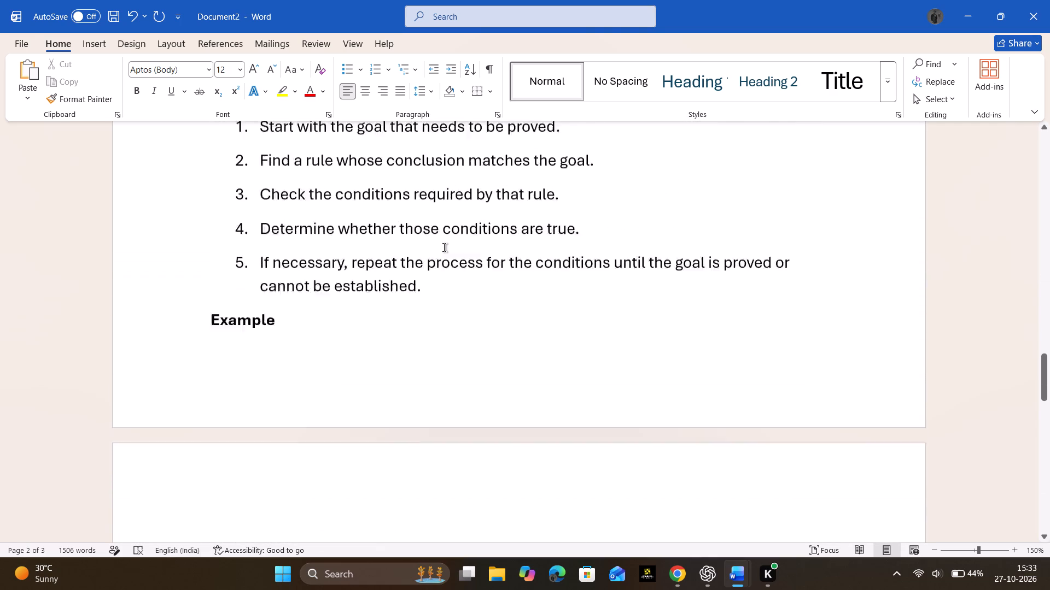
scroll(444, 247, up, 4)
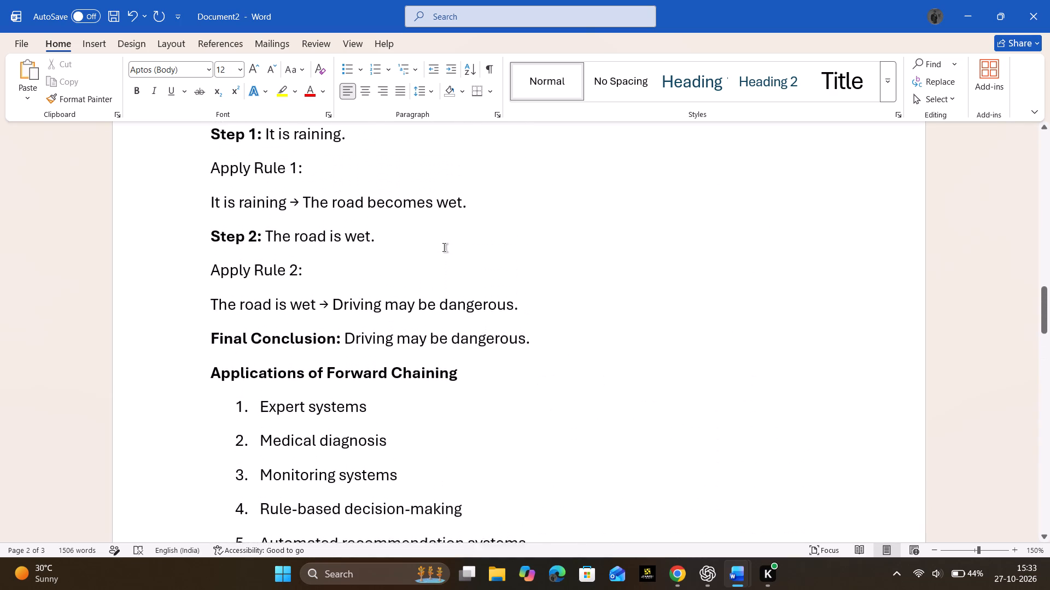
scroll(444, 247, up, 3)
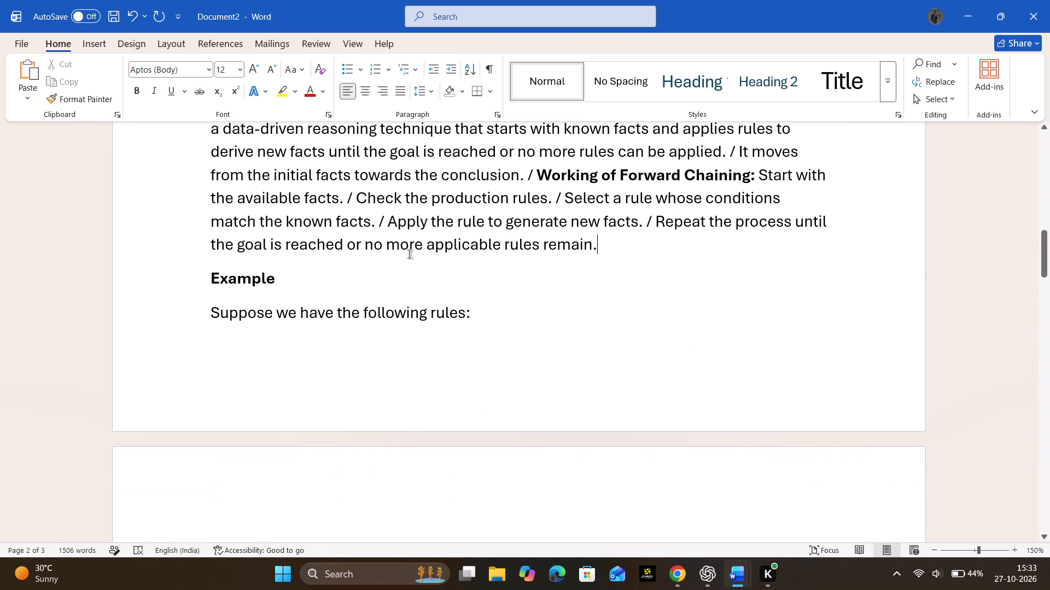
drag(211, 275, 388, 495)
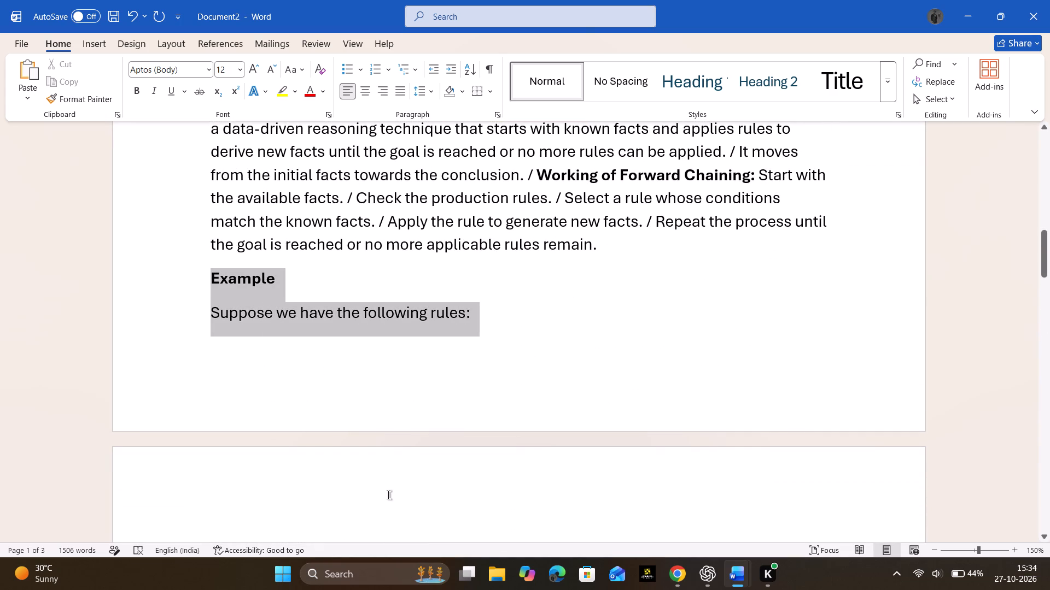
drag(388, 495, 359, 540)
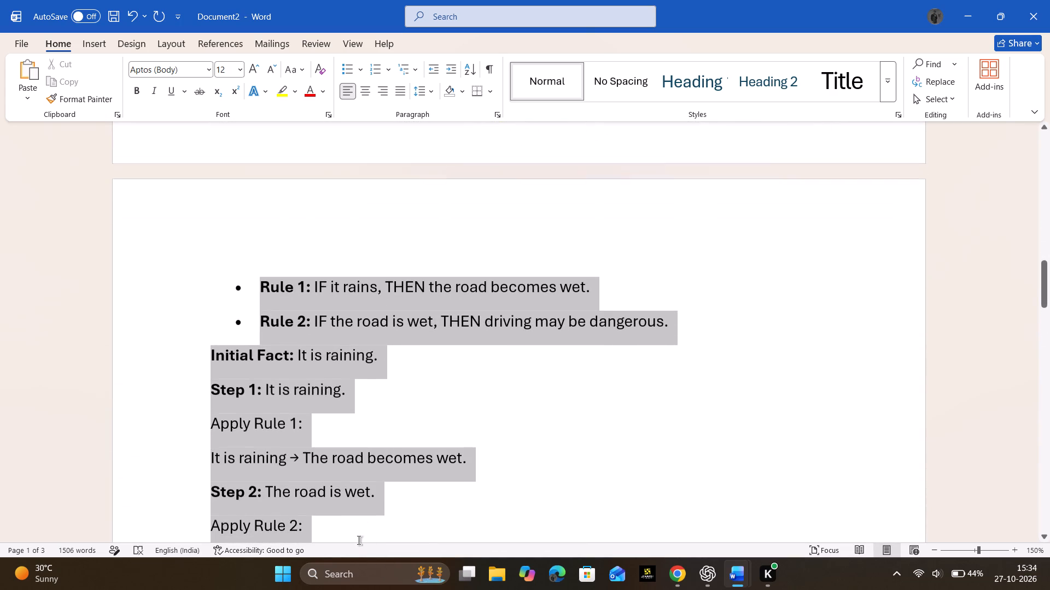
drag(359, 540, 358, 542)
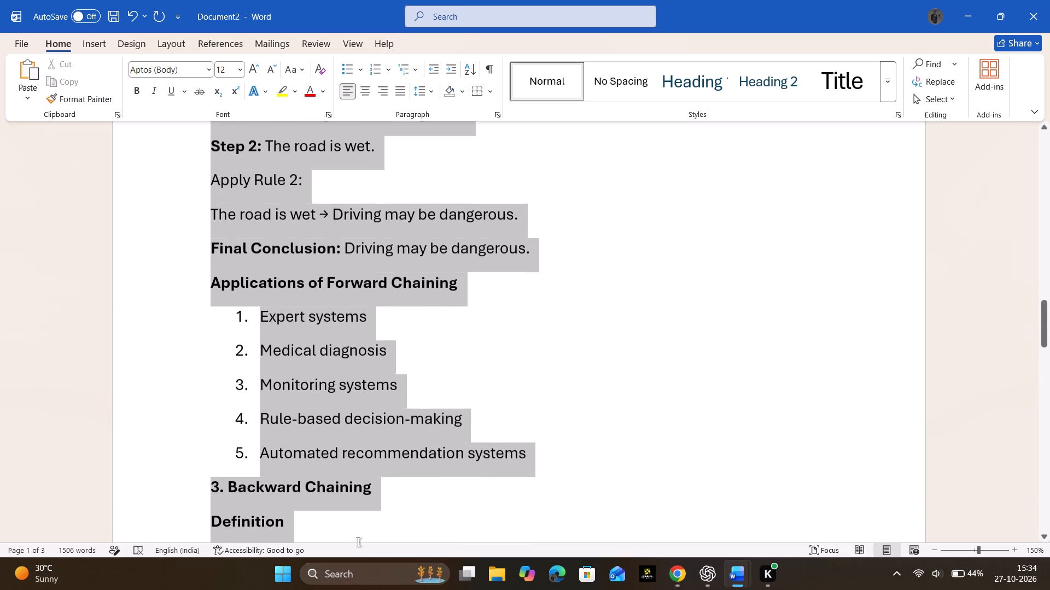
drag(358, 542, 505, 417)
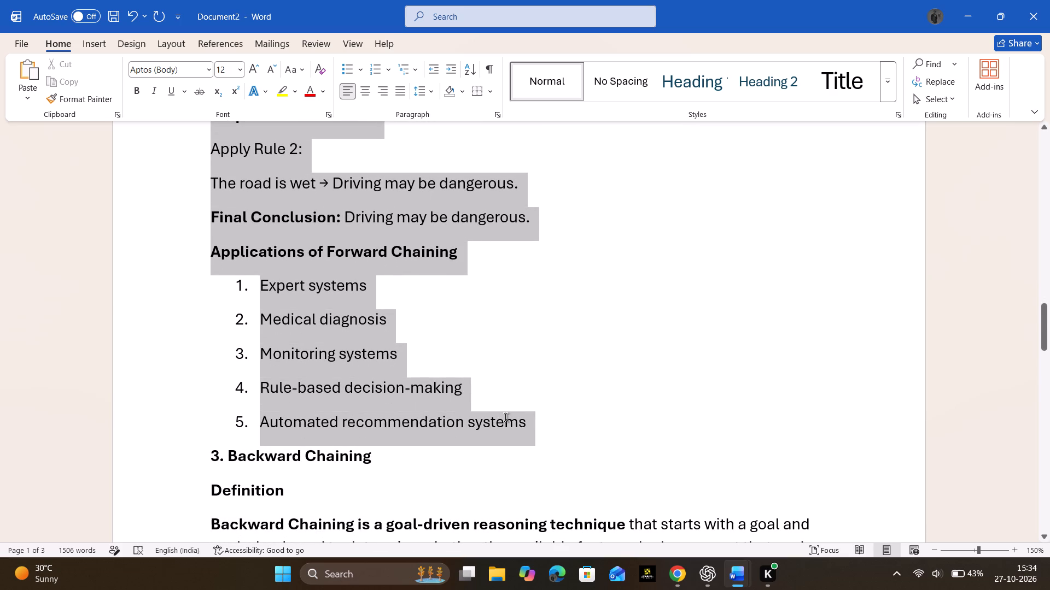
drag(505, 417, 577, 226)
scroll(577, 226, up, 2)
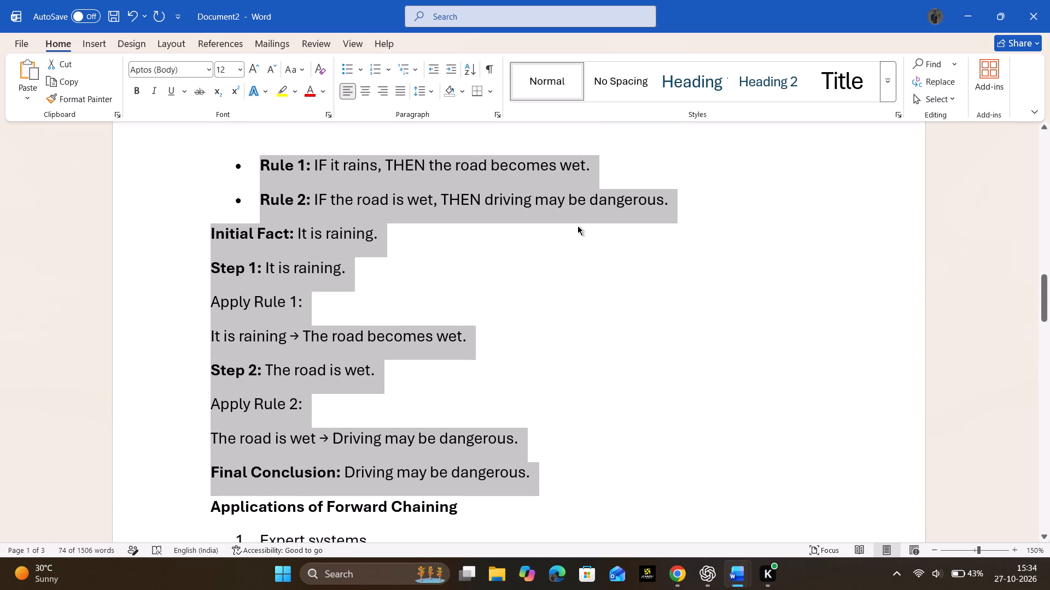
scroll(577, 226, up, 1)
key(BackSpace)
Join the "Applications of Forward Chaining" heading to the end of the working paragraph with " / ".
scroll(577, 226, up, 1)
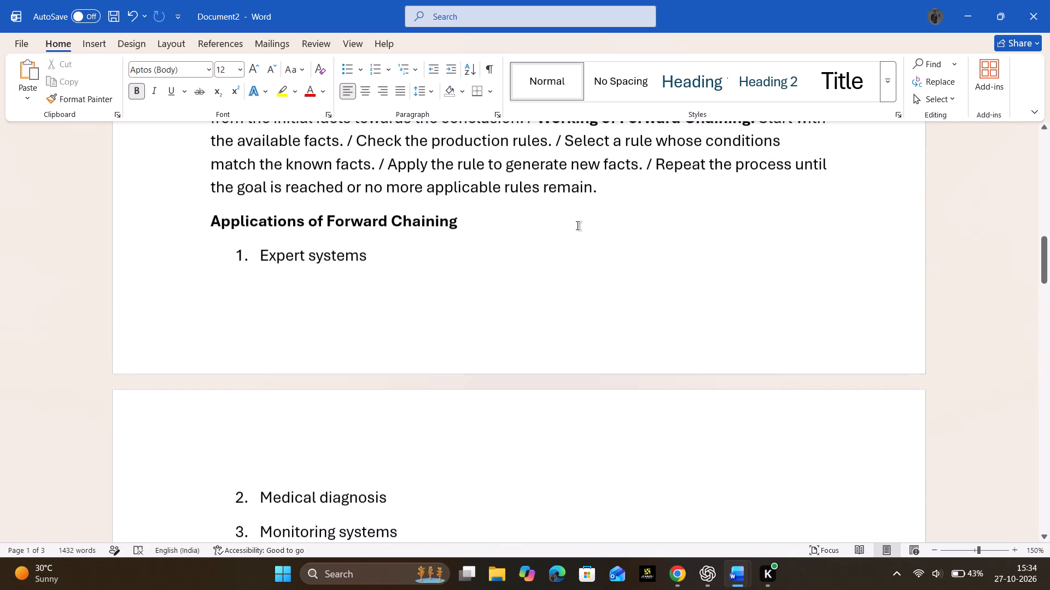
scroll(577, 226, up, 1)
scroll(406, 300, down, 1)
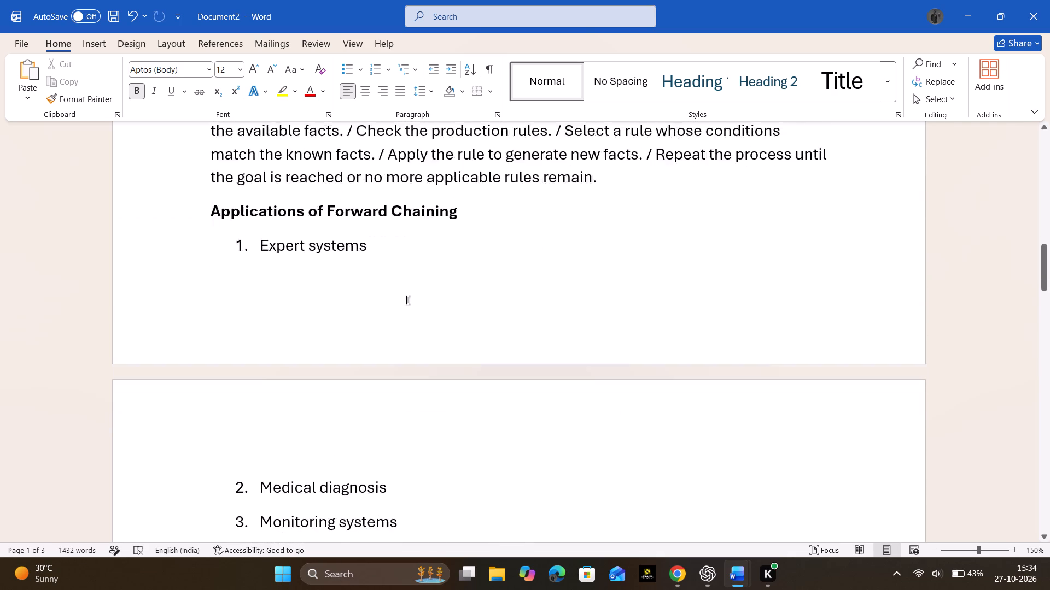
scroll(406, 300, down, 1)
scroll(406, 300, up, 1)
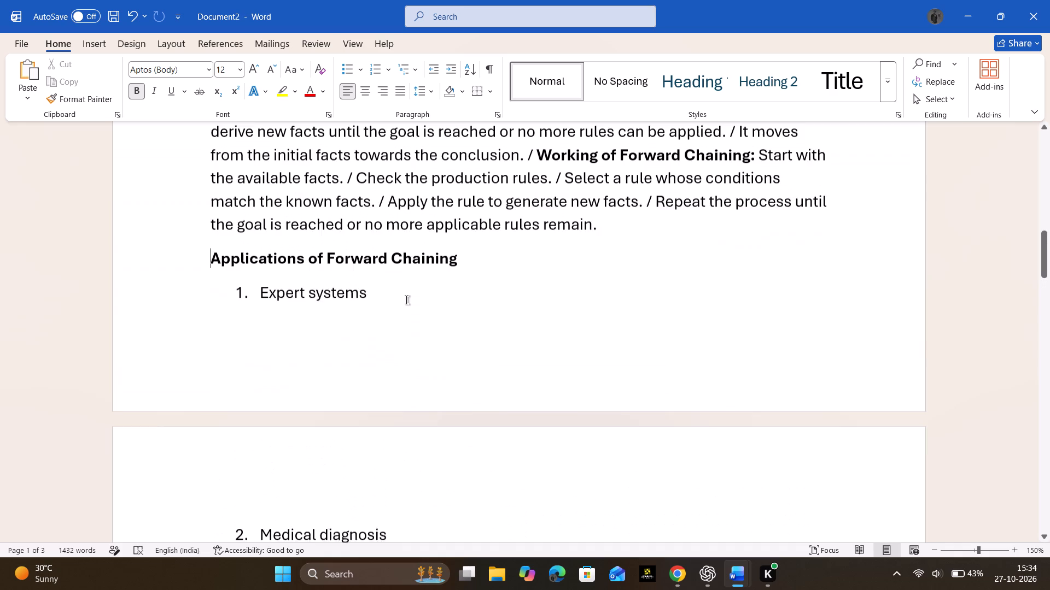
scroll(406, 300, up, 1)
click(618, 269)
key(space)
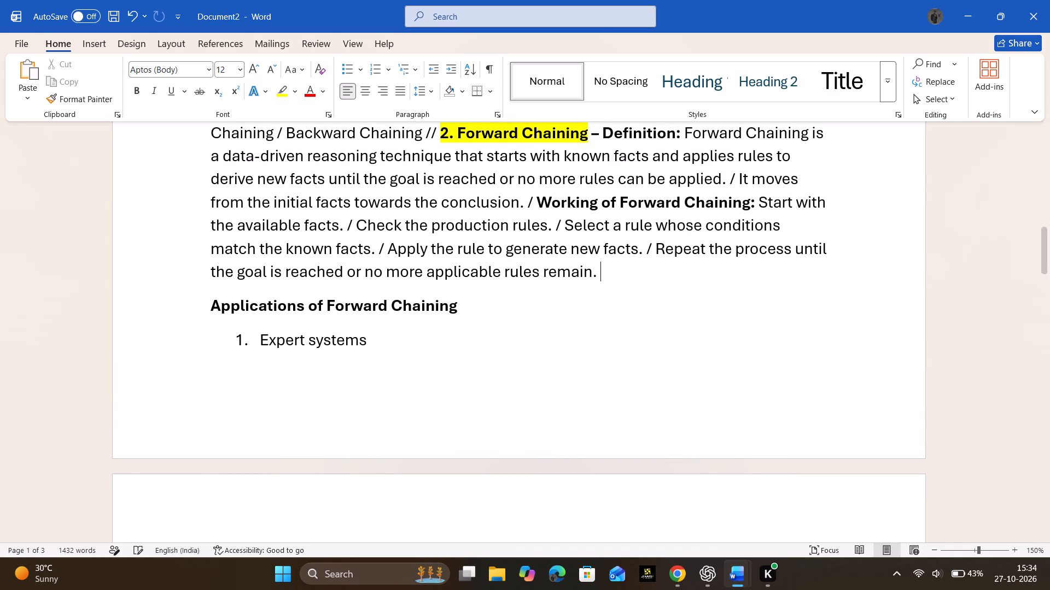
key(Delete)
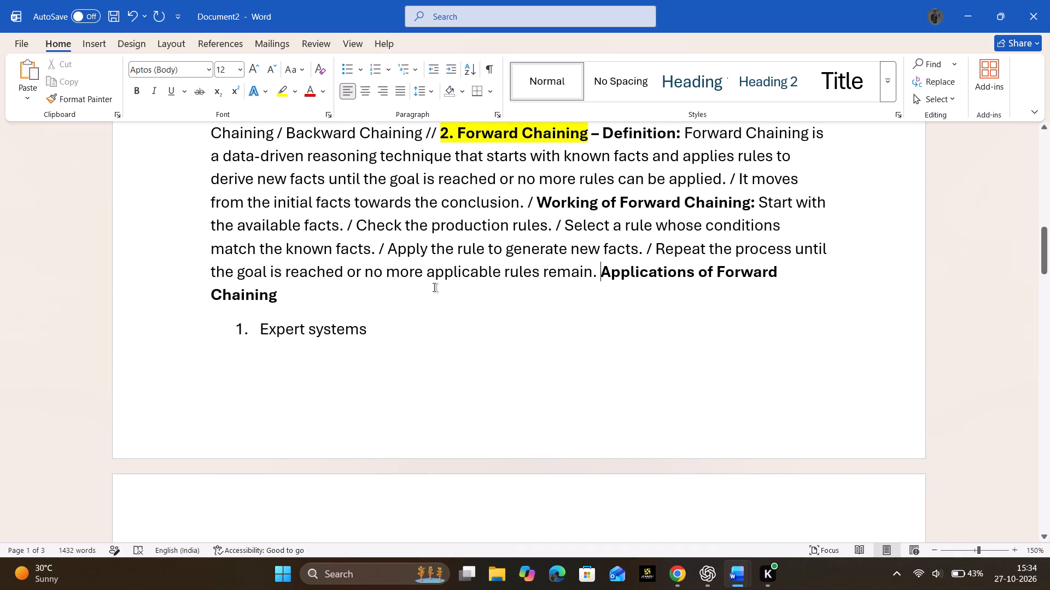
click(434, 287)
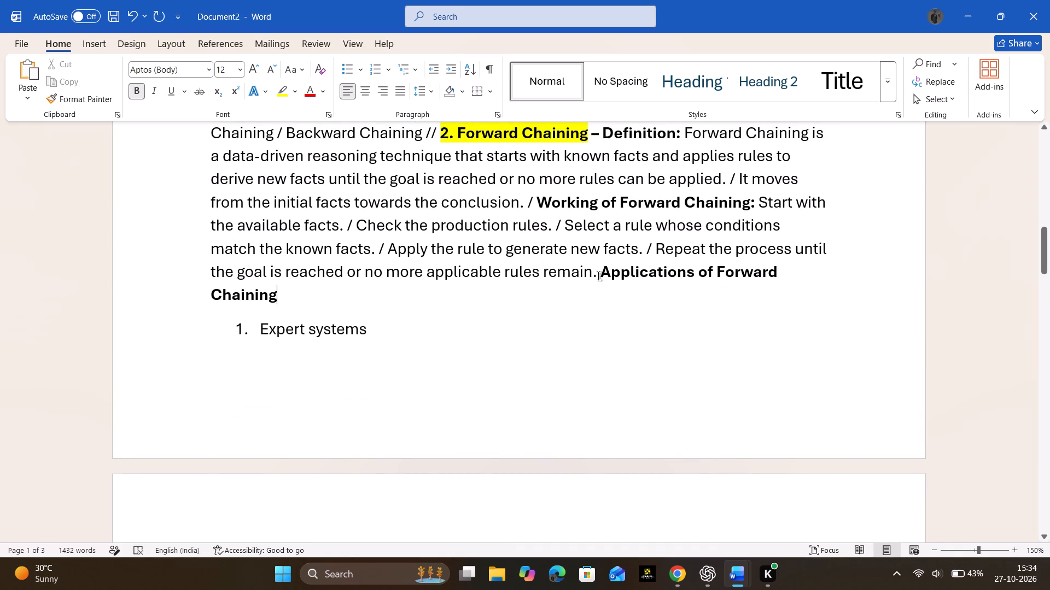
click(598, 276)
key(space)
text(/)
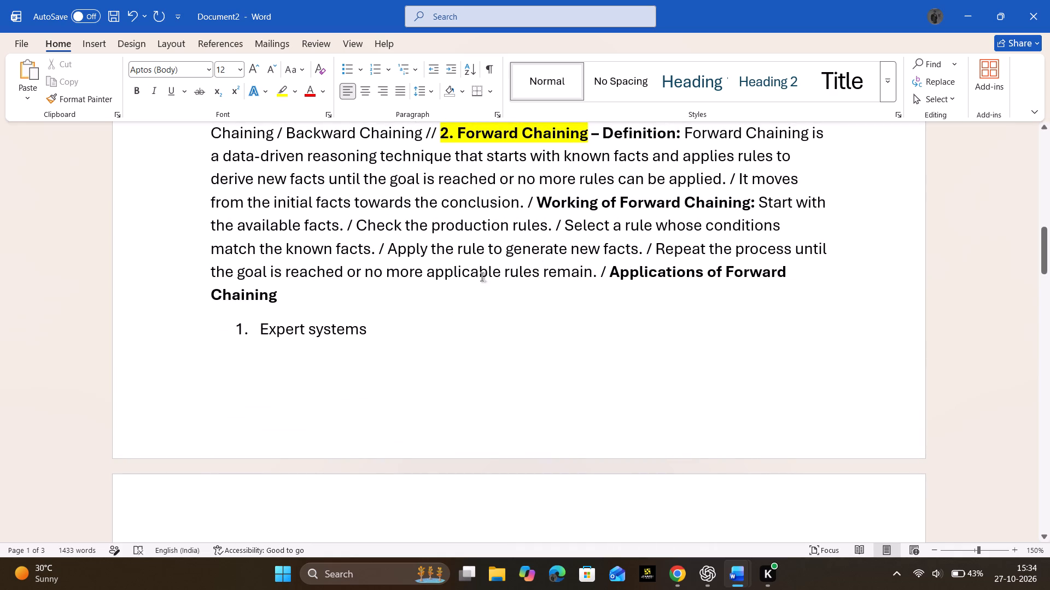
Join the application items "Expert systems", "Medical diagnosis" and "Monitoring systems" to the forward chaining paragraph, each preceded by " / ".
click(478, 286)
key(space)
text(/)
key(space)
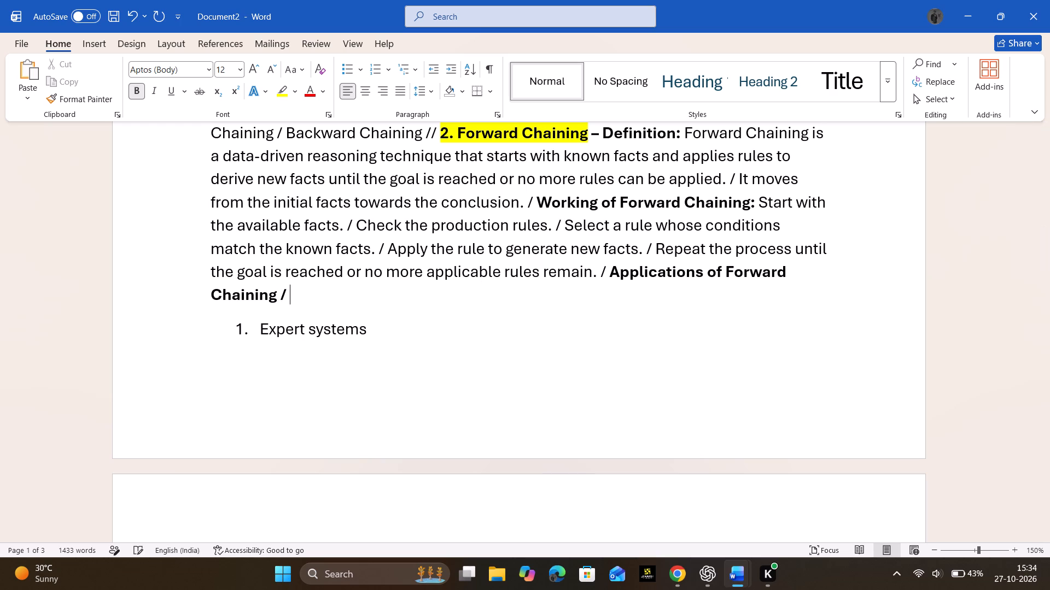
key(Delete)
click(467, 293)
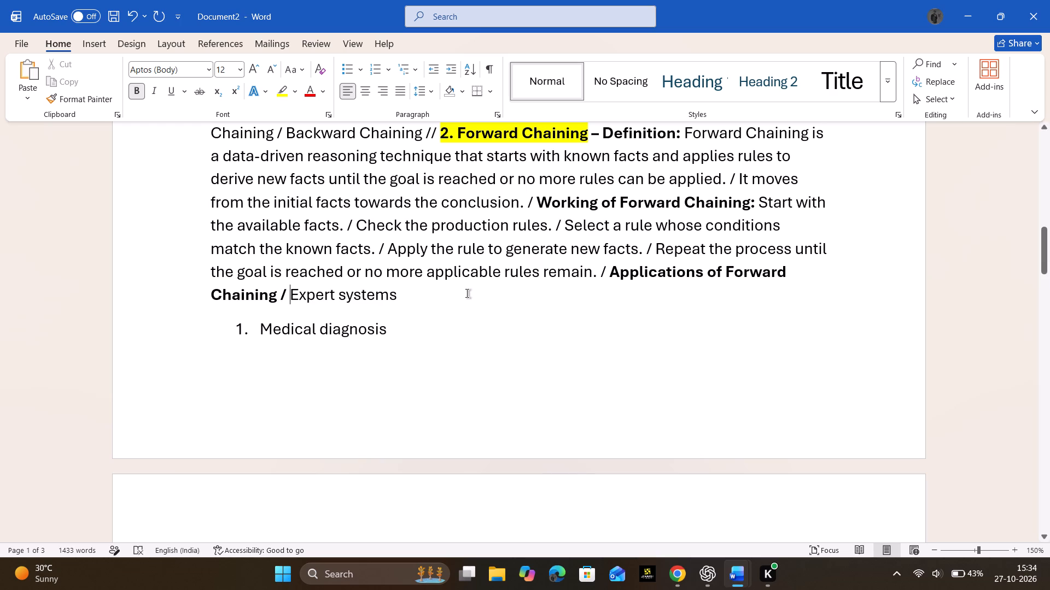
key(space)
text(/)
key(space)
key(Delete)
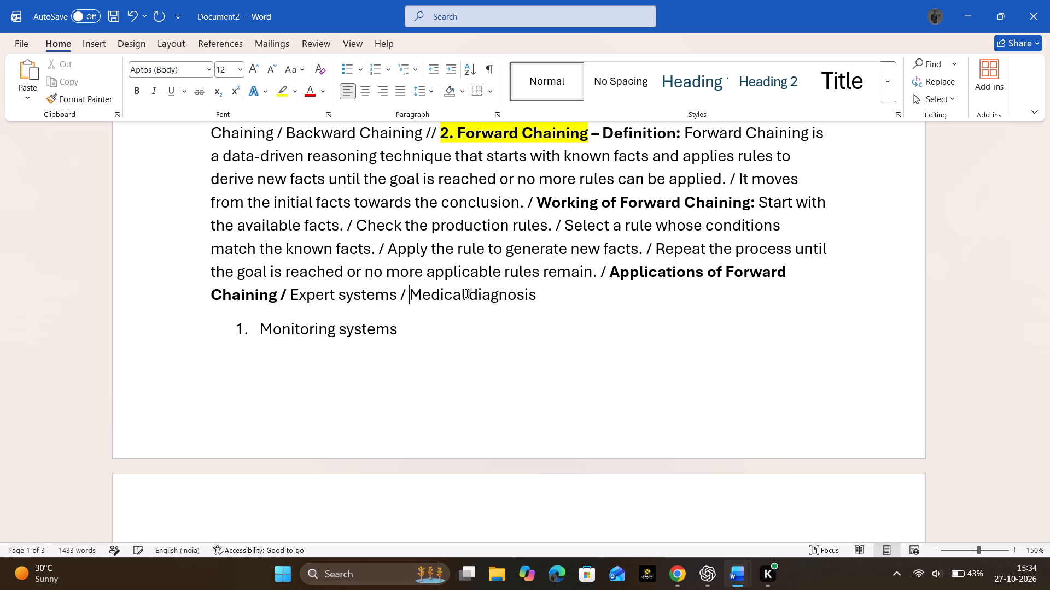
click(578, 297)
key(space)
text(/)
key(space)
key(Delete)
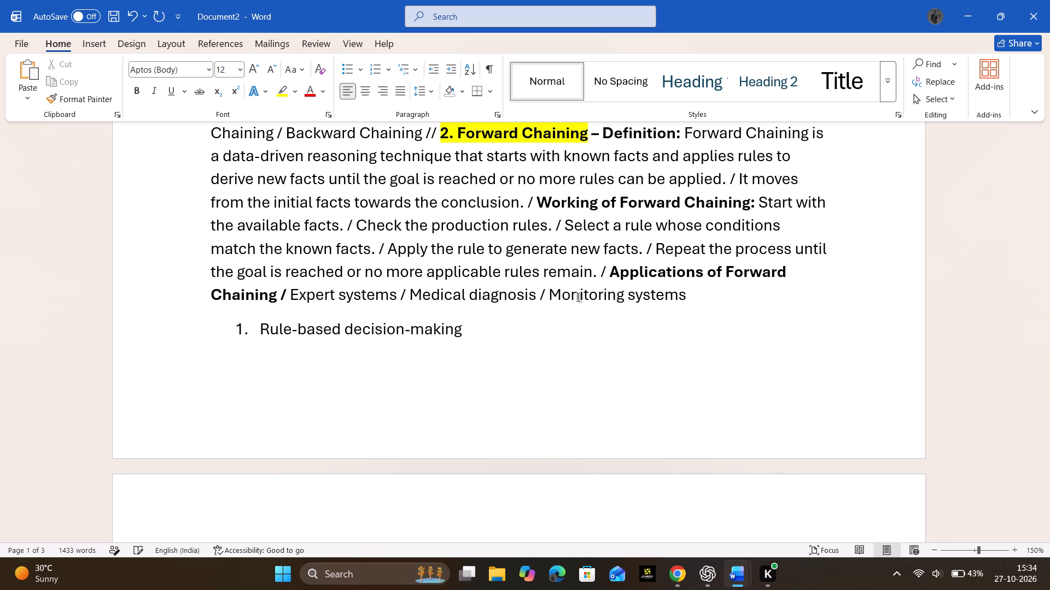
Delete the remaining forward chaining applications, from "Rule-based decision-making" down to the "3. Backward Chaining" heading.
click(707, 293)
drag(707, 293, 685, 490)
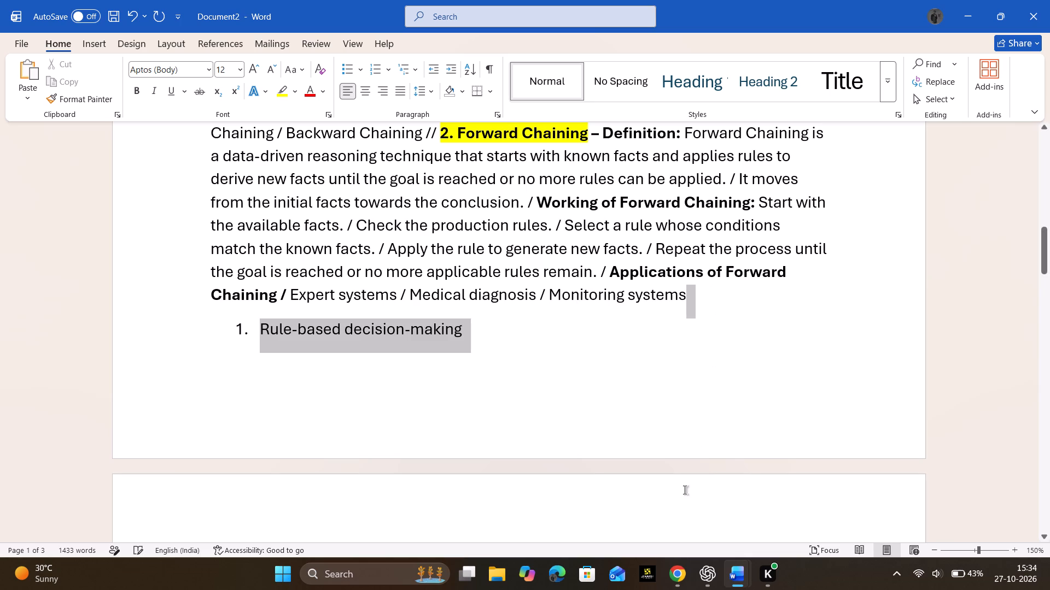
drag(685, 490, 628, 361)
key(BackSpace)
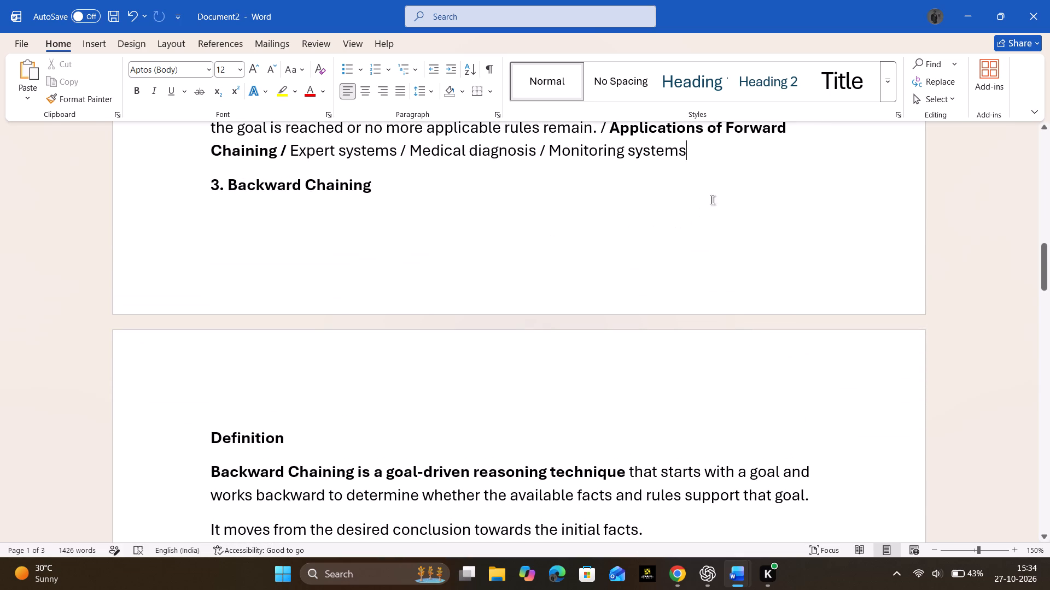
Join the "3. Backward Chaining" heading to the paragraph after a space and highlight it in yellow.
key(Delete)
key(space)
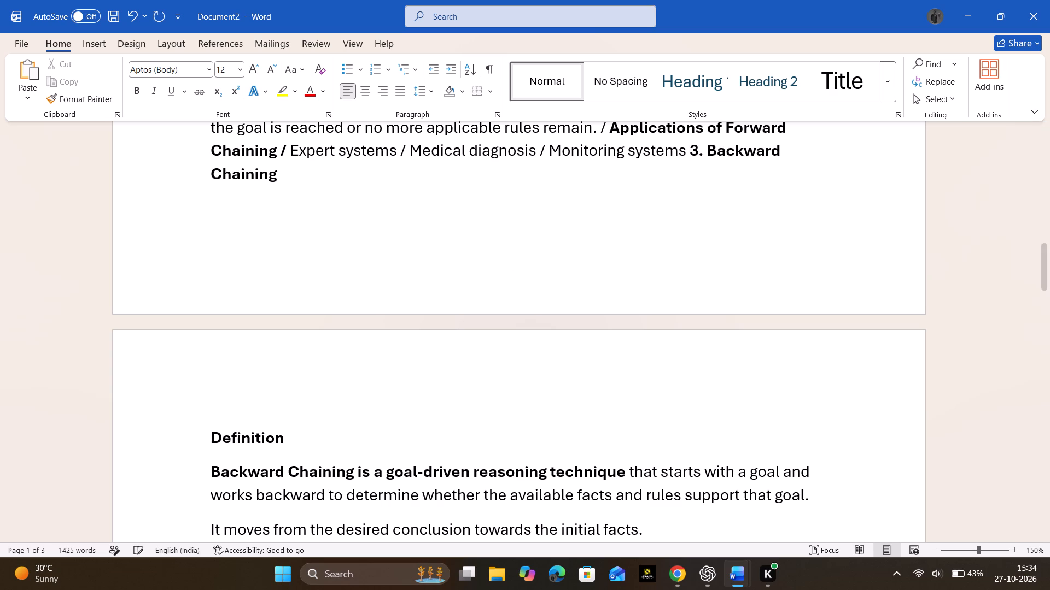
key(shift+Down)
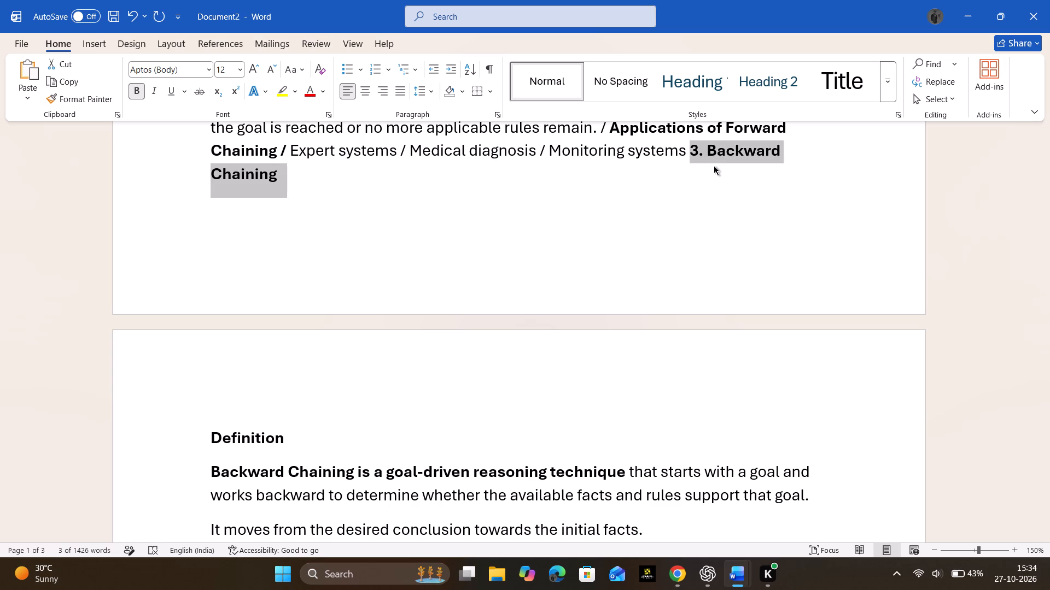
click(283, 94)
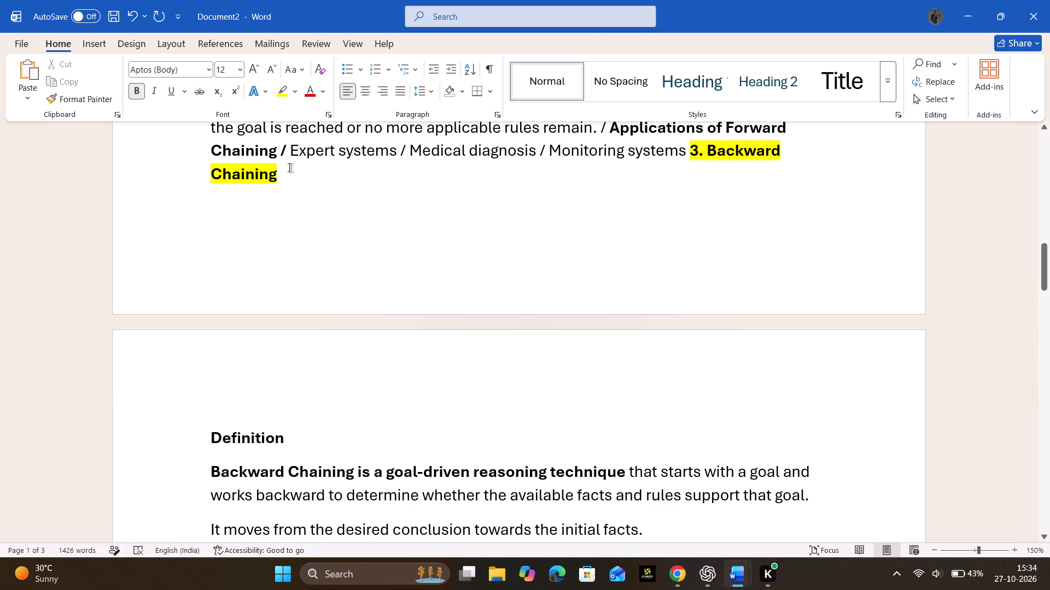
Join "Definition" to the Backward Chaining heading with a dash, and run its definition text on after a colon.
click(291, 170)
key(space)
text(-)
key(space)
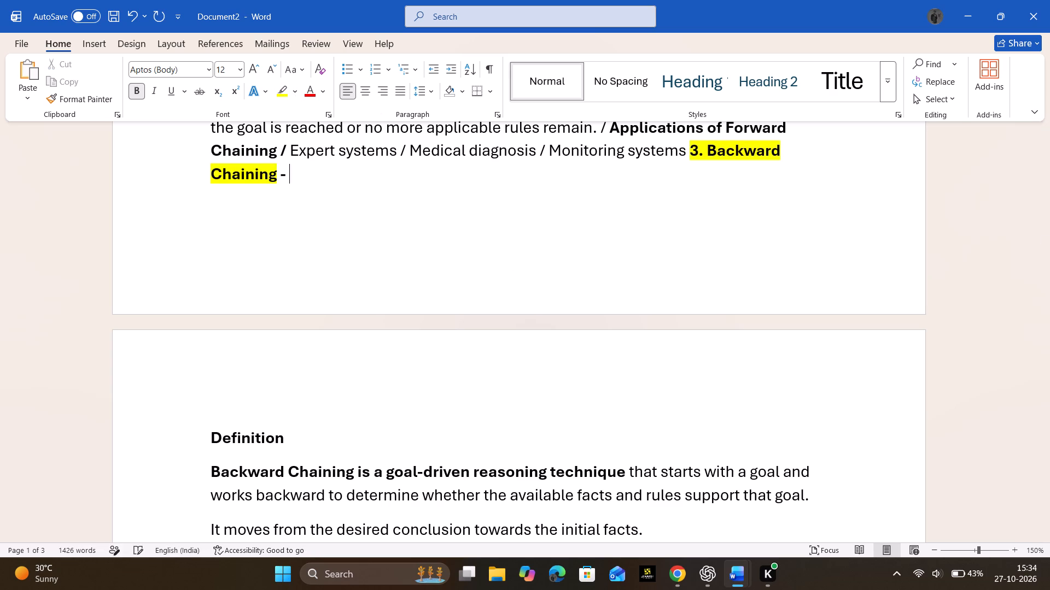
key(Delete)
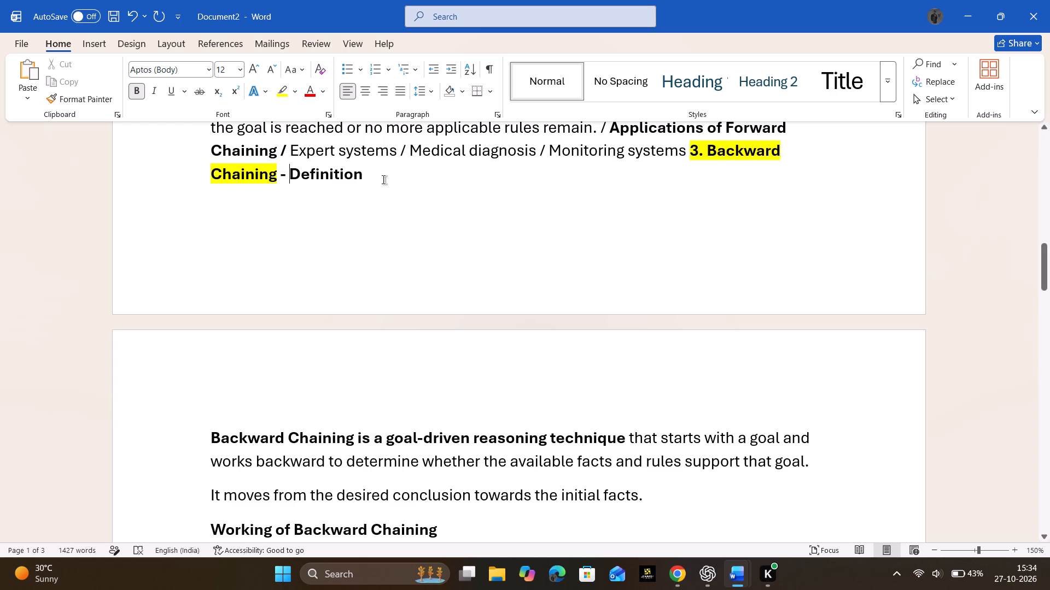
click(384, 180)
text(:)
key(space)
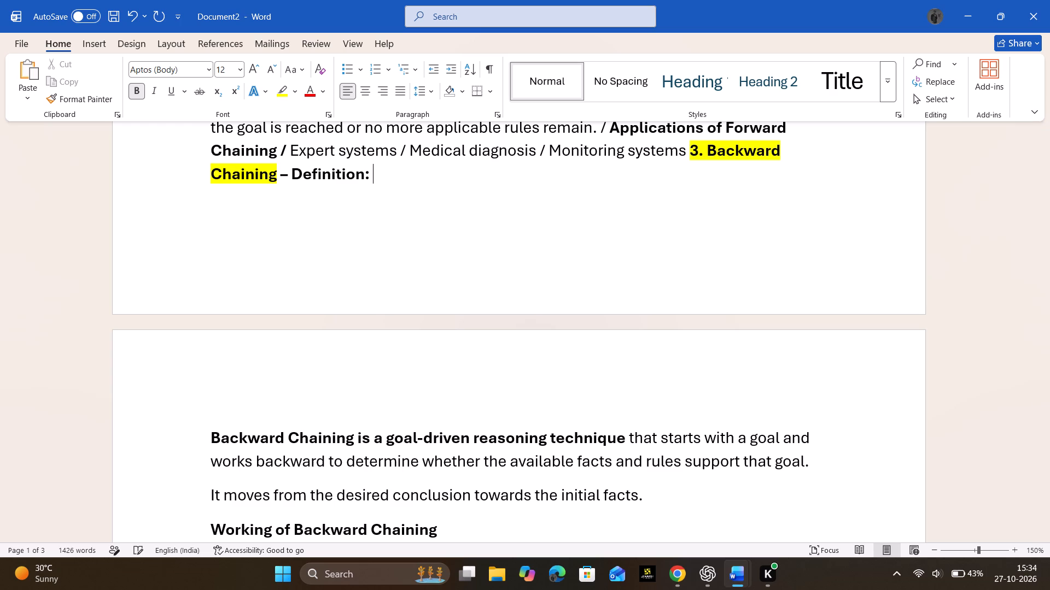
key(Delete)
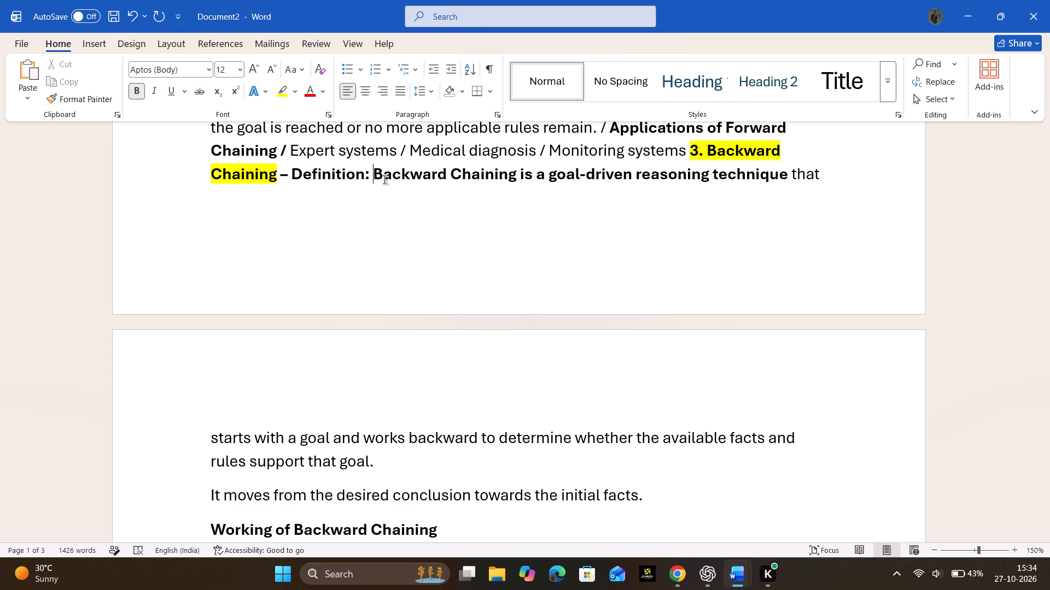
Remove the bold from "Backward Chaining is a goal-driven reasoning technique" in the definition.
key(shift+Right)
key(shift+Right)
key(shift+Right)
key(shift+Right)
key(shift+Right)
key(shift+Right)
key(shift+Right)
key(shift+Right)
key(shift+Right)
key(shift+Right)
key(shift+Right)
key(shift+Right)
key(shift+Right)
key(shift+Right)
key(shift+Right)
key(shift+Right)
key(shift+Right)
key(shift+Right)
key(shift+Right)
key(shift+Right)
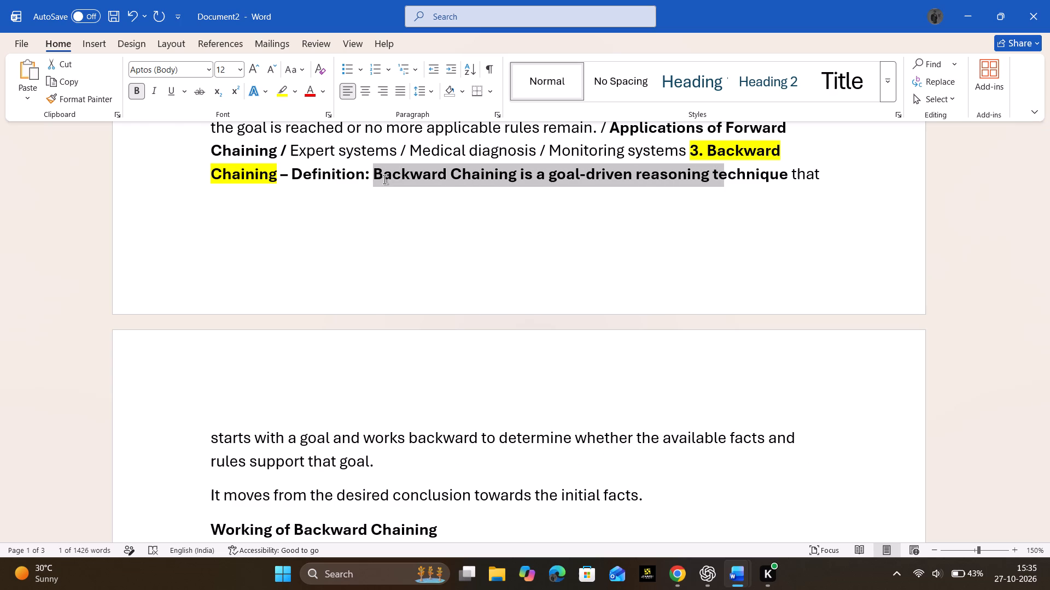
key(shift+Right)
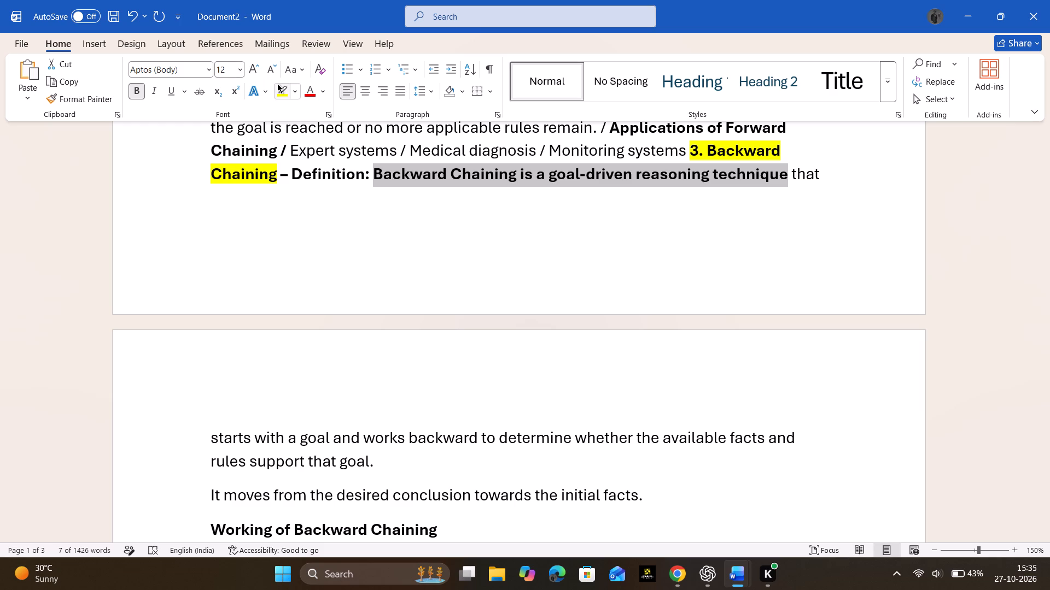
click(138, 90)
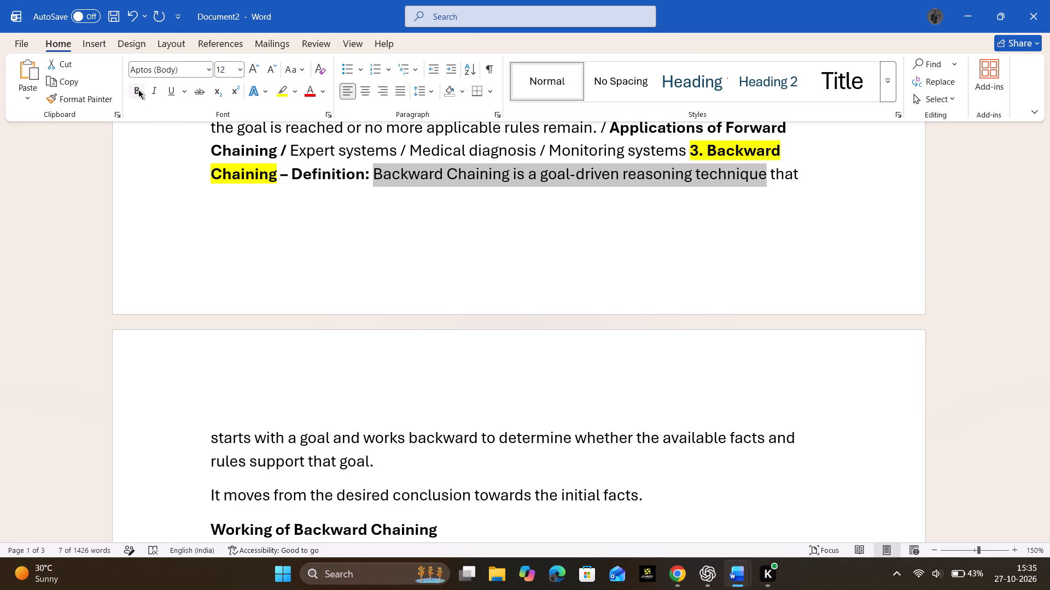
Join the sentence "It moves from the desired conclusion towards the initial facts." to the backward chaining definition with " / ".
click(386, 465)
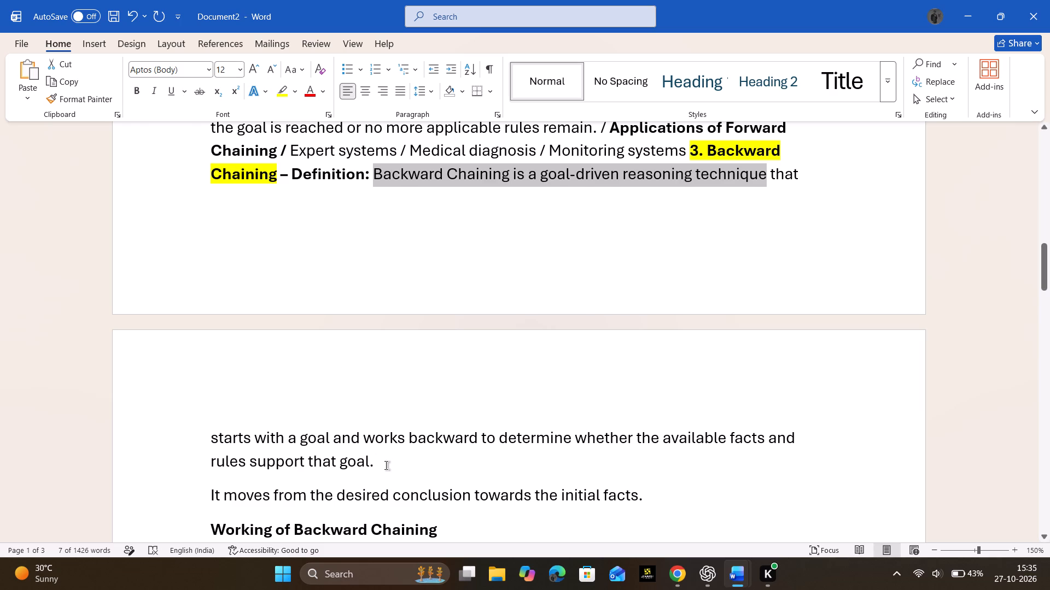
key(space)
key(Delete)
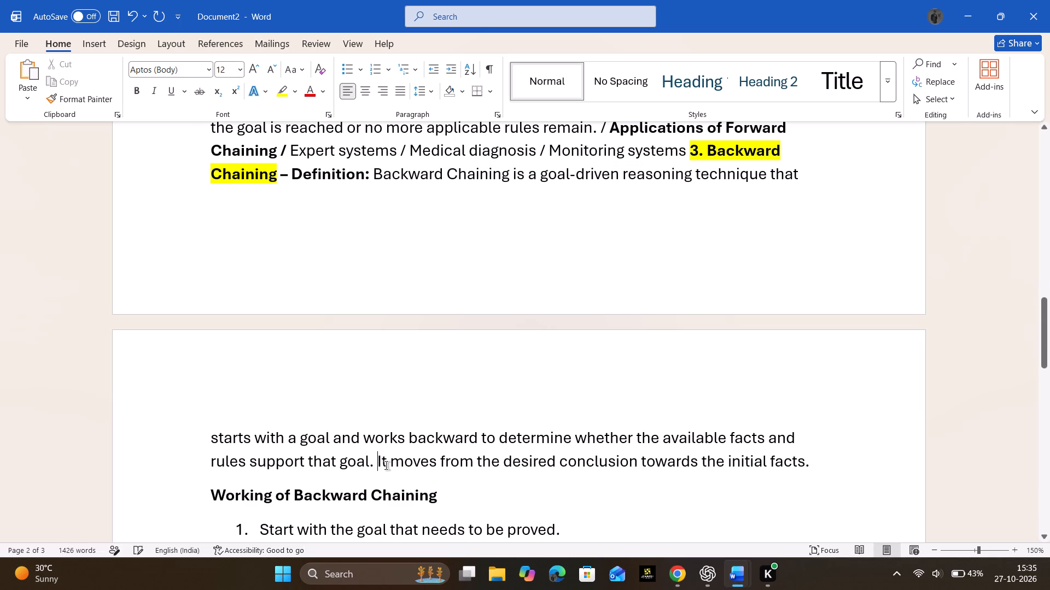
text(/)
key(space)
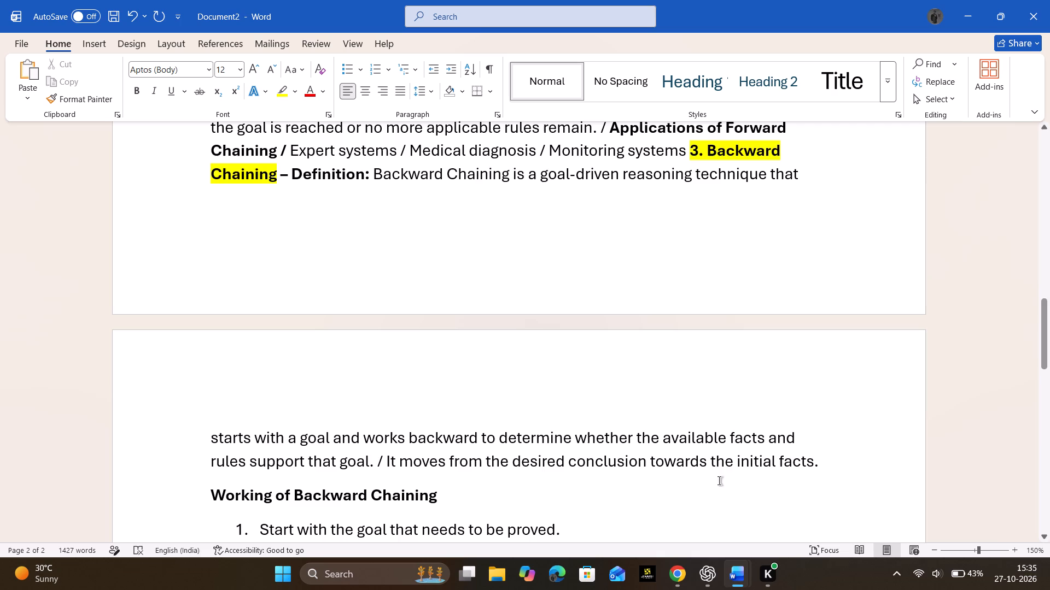
Join the "Working of Backward Chaining" heading and its first item to the paragraph, marking that item with an inline 1.
scroll(740, 492, down, 2)
click(837, 164)
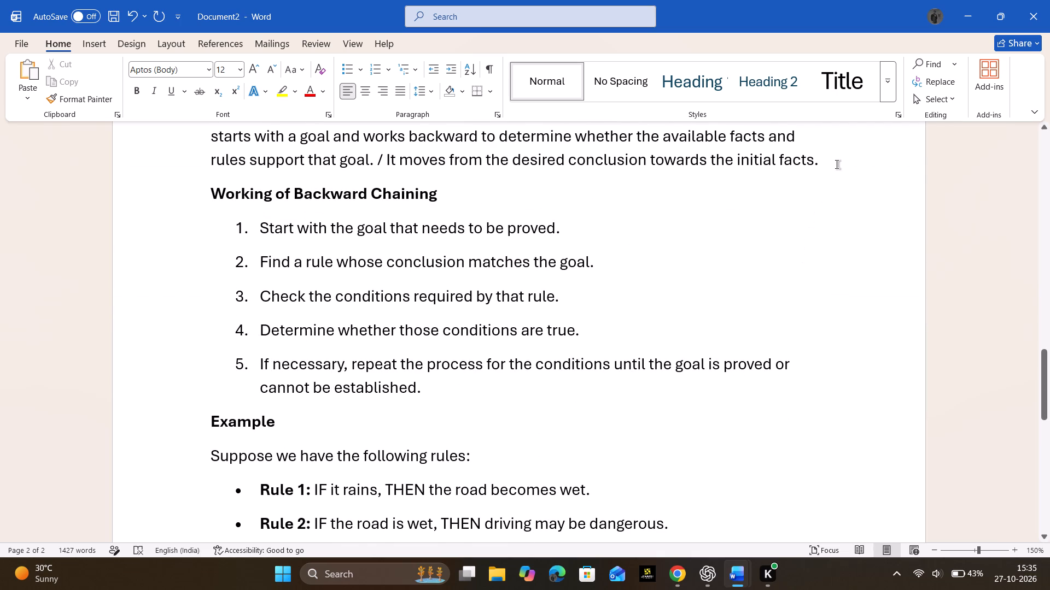
key(space)
key(Delete)
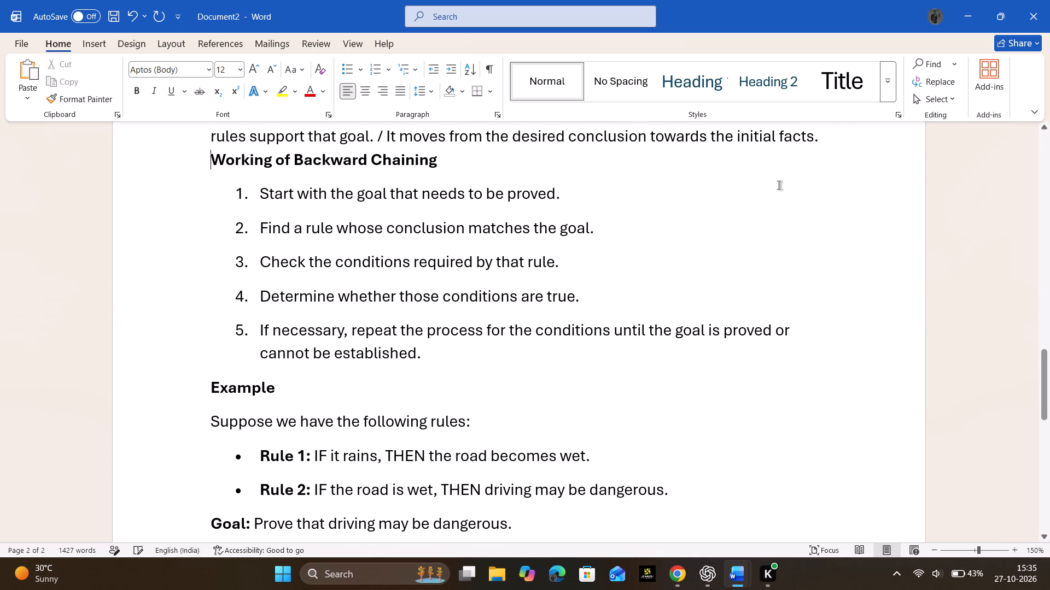
click(487, 163)
key(space)
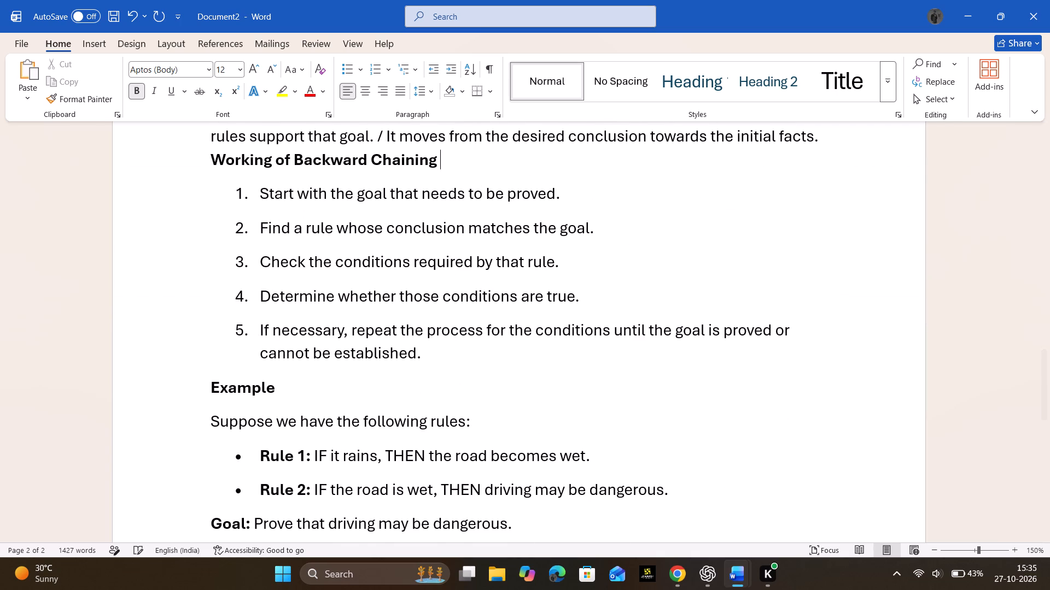
key(Delete)
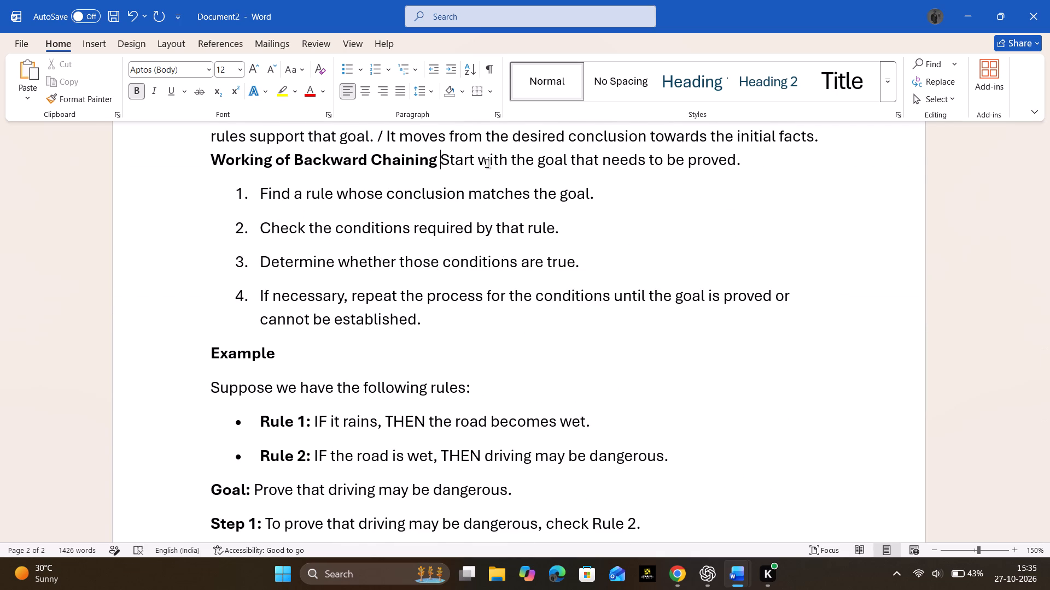
text(1)
key(space)
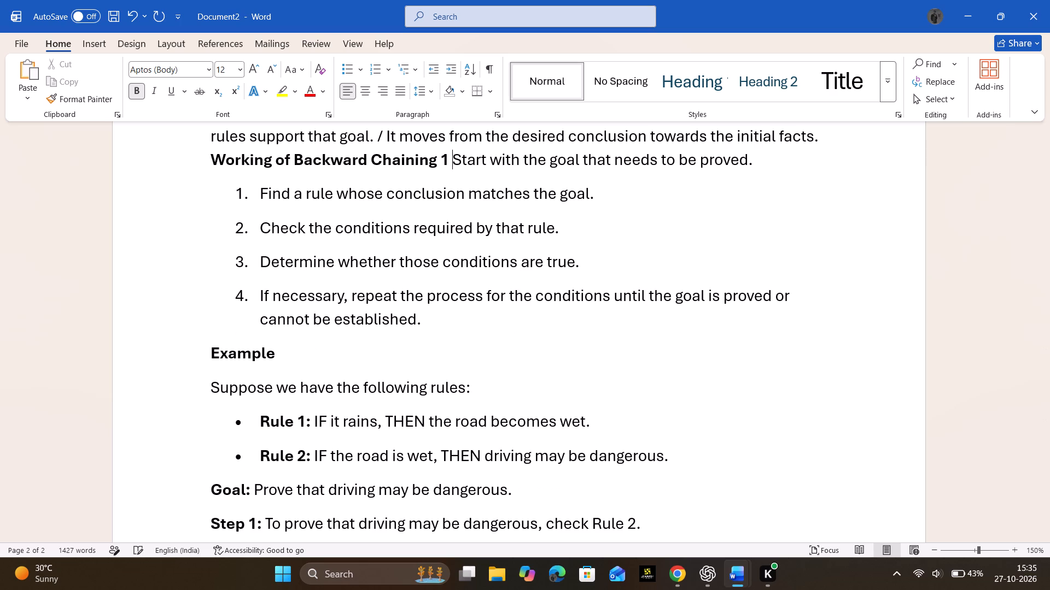
Join the items on finding a matching rule and checking its conditions to the working text, numbered inline 2 and 3.
click(765, 161)
key(space)
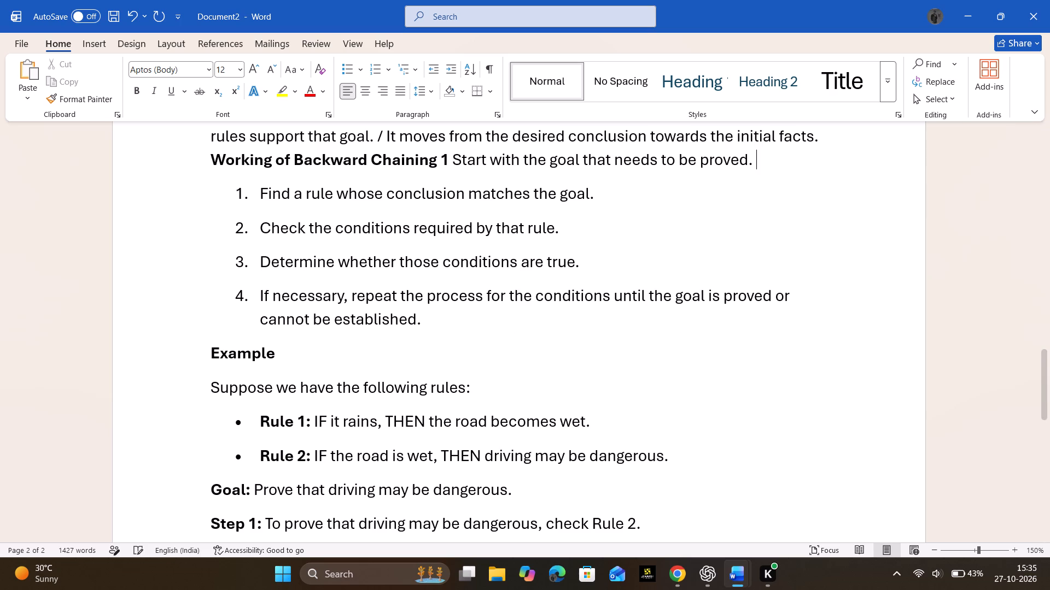
text(2)
key(space)
key(Delete)
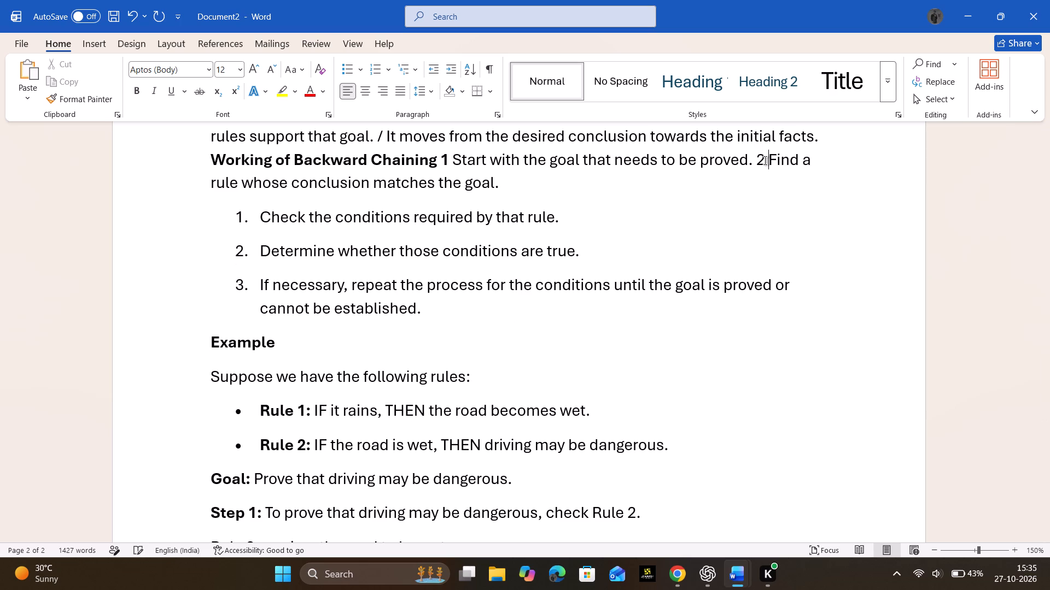
click(569, 194)
key(space)
text(3)
key(space)
key(Delete)
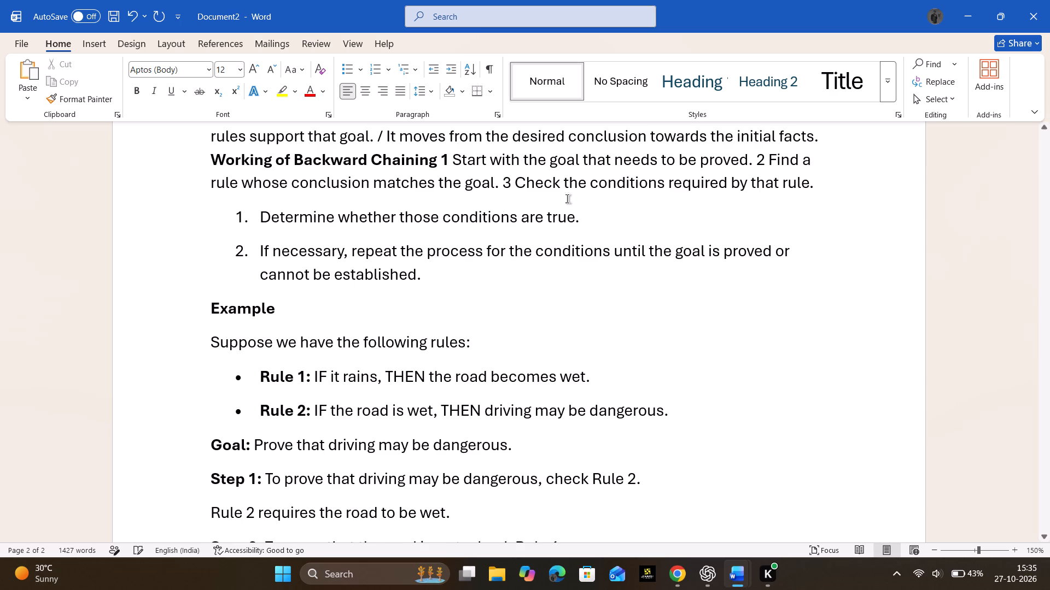
Join the last two working items, on determining the conditions and repeating the process, to the paragraph, numbered inline 4 and 5.
click(819, 189)
key(space)
key(Delete)
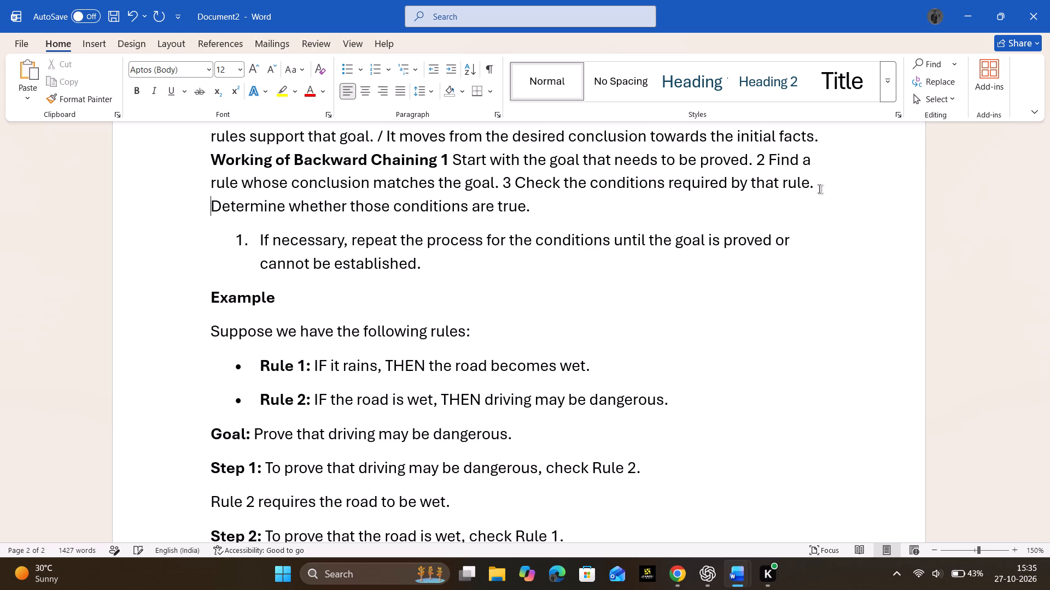
text(4)
key(space)
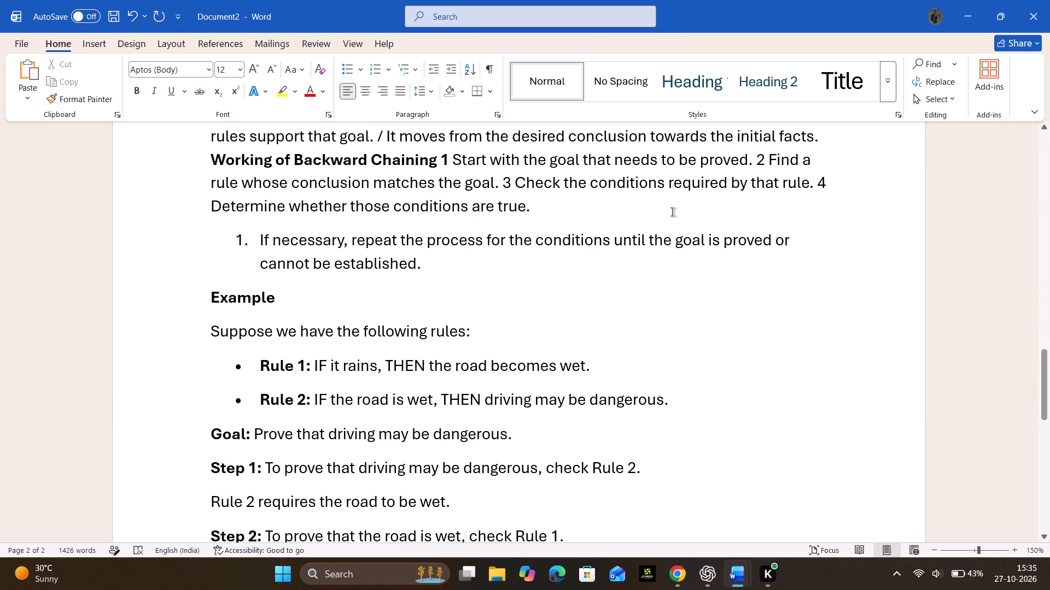
click(569, 217)
key(space)
text(5)
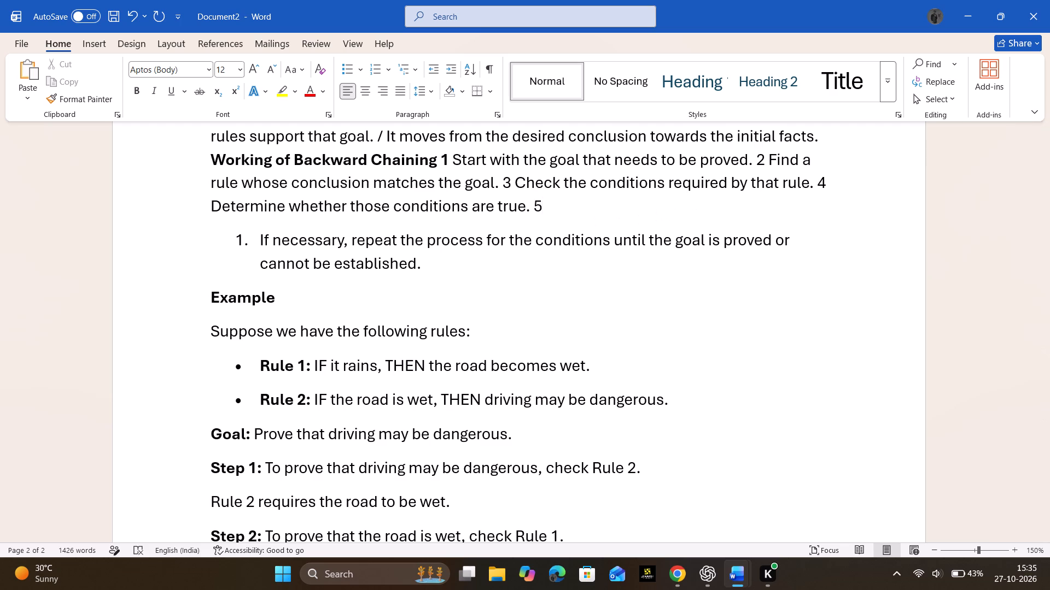
key(space)
key(Delete)
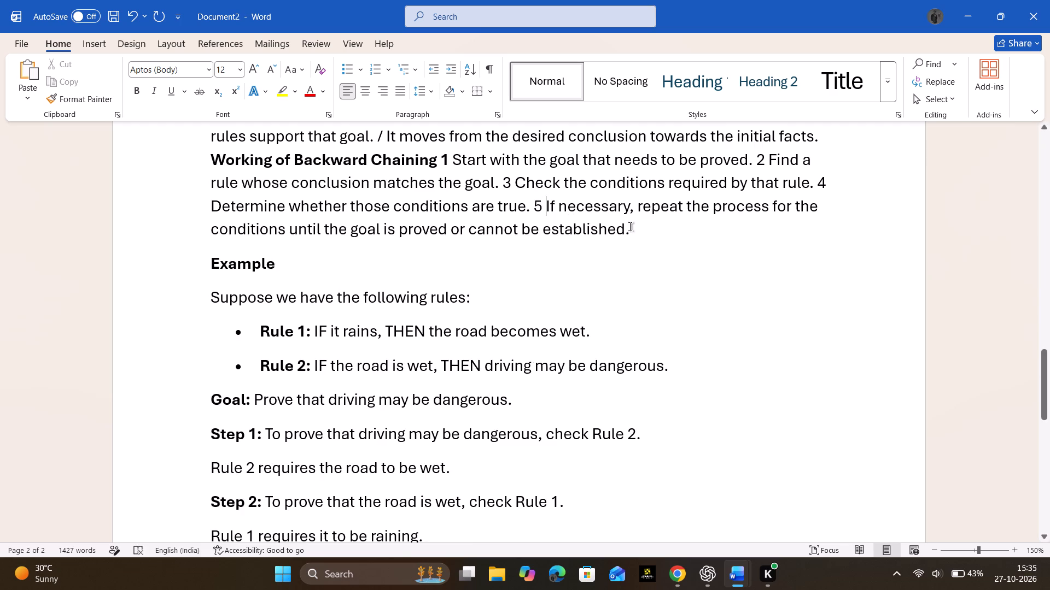
Delete the backward chaining example through its final conclusion, joining the "Applications of Backward Chaining" heading to the working paragraph after a space.
click(662, 227)
key(space)
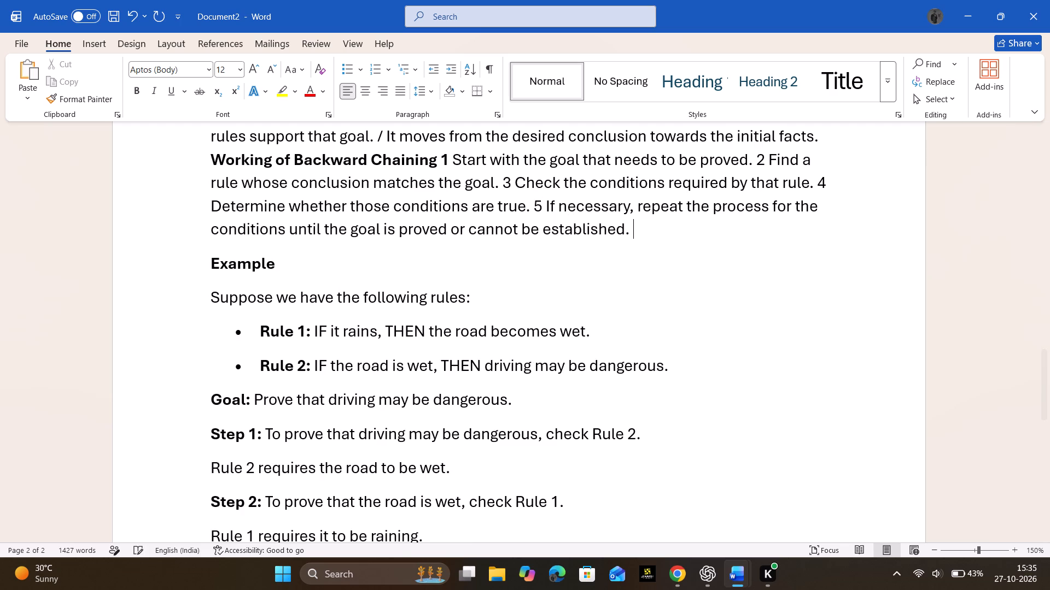
key(Delete)
key(Delete)
key(Delete)
key(Delete)
key(Delete)
key(Delete)
key(Delete)
key(Delete)
key(Delete)
key(Delete)
key(Delete)
key(Delete)
key(Delete)
key(Delete)
key(Delete)
key(Delete)
key(Delete)
key(Delete)
key(Delete)
key(Delete)
key(Delete)
key(Delete)
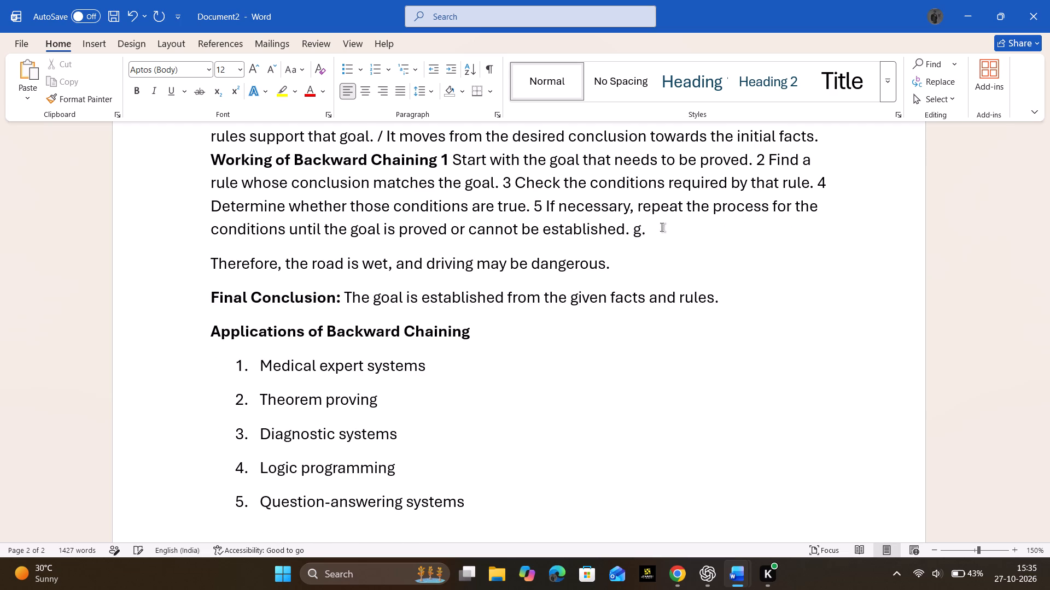
key(Delete)
key(Delete)
key(Delete)
key(Delete)
key(Delete)
key(Delete)
key(Delete)
key(Delete)
key(Delete)
key(Delete)
key(Delete)
key(Delete)
key(Delete)
key(Delete)
key(Delete)
key(Delete)
key(Delete)
key(Delete)
key(Delete)
key(Delete)
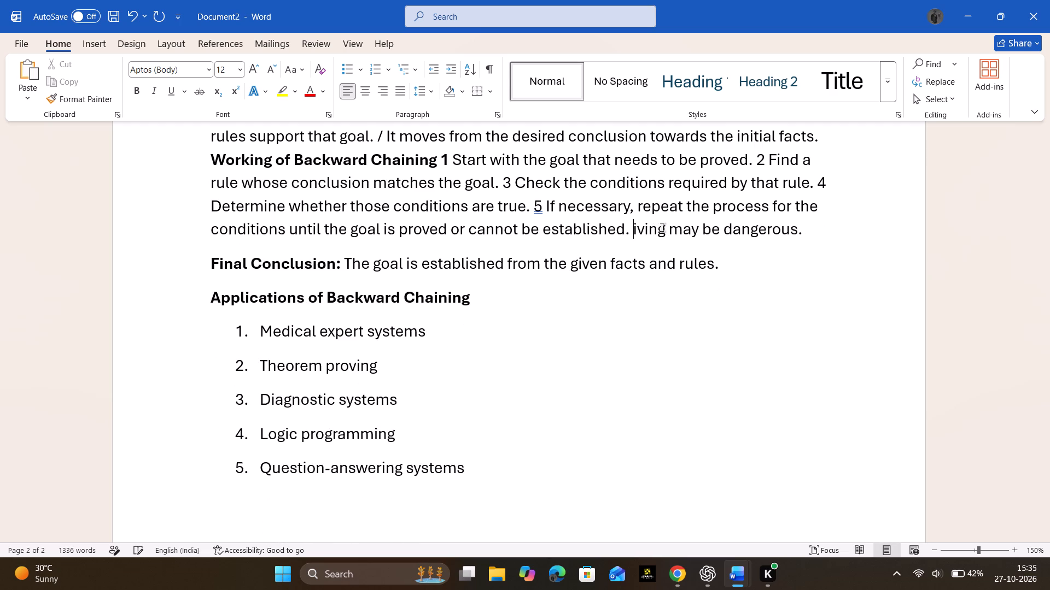
key(Delete)
key(Delete)
key(Delete)
key(Delete)
key(Delete)
key(Delete)
key(Delete)
key(Delete)
key(Delete)
key(Delete)
key(Delete)
key(Delete)
key(Delete)
key(Delete)
key(Delete)
key(Delete)
key(Delete)
key(Delete)
key(Delete)
key(Delete)
key(Delete)
key(Delete)
key(Delete)
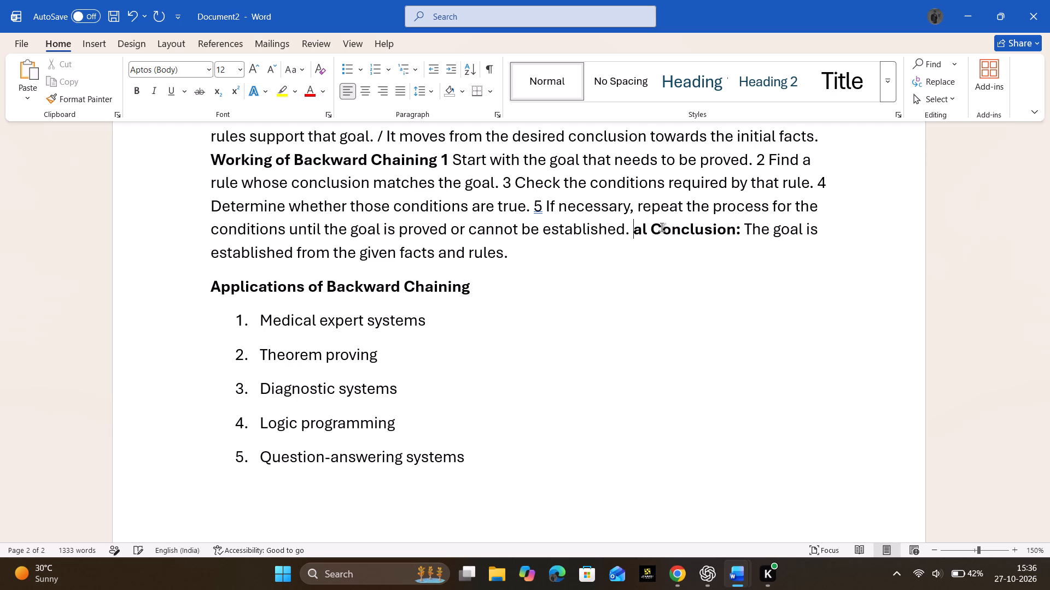
key(Delete)
key(Delete)
key(Delete)
key(Delete)
key(Delete)
key(Delete)
key(Delete)
key(Delete)
key(Delete)
key(Delete)
key(Delete)
key(Delete)
key(Delete)
key(Delete)
key(Delete)
key(Delete)
key(Delete)
key(Delete)
key(Delete)
key(Delete)
key(Delete)
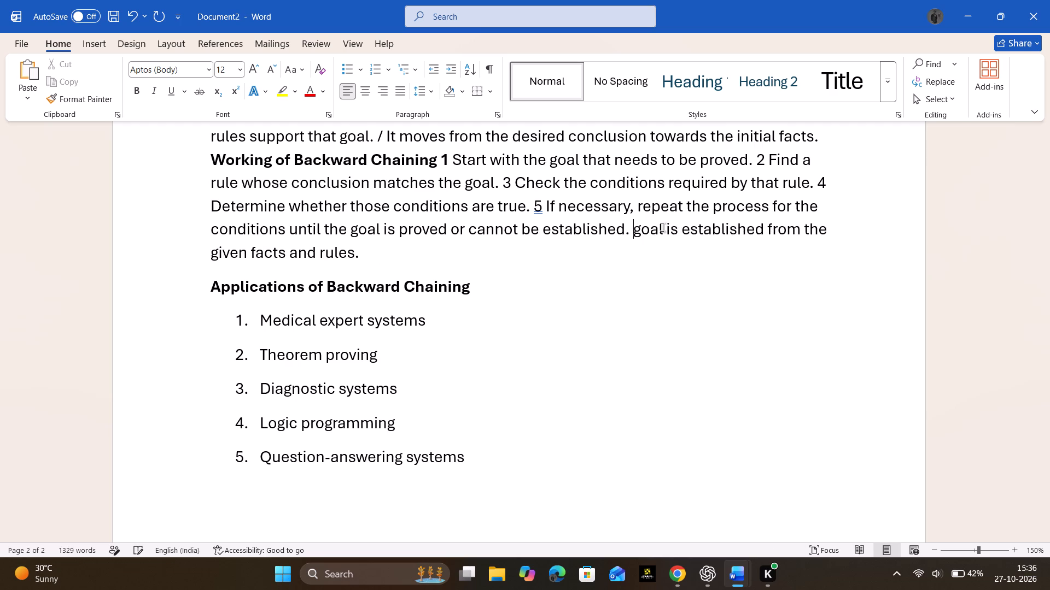
key(Delete)
key(Delete)
key(Delete)
key(Delete)
key(Delete)
key(Delete)
key(Delete)
key(Delete)
key(Delete)
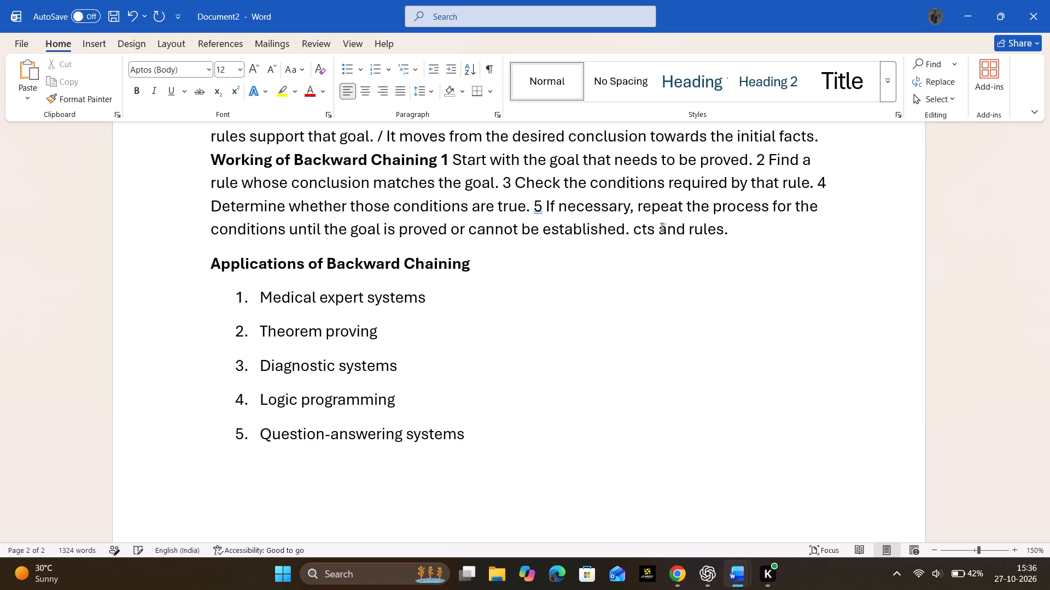
key(Delete)
key(Delete)
key(Delete)
key(Delete)
key(Delete)
key(Delete)
key(Delete)
key(Delete)
key(Delete)
key(Delete)
key(Delete)
key(Delete)
key(Delete)
key(Delete)
key(Delete)
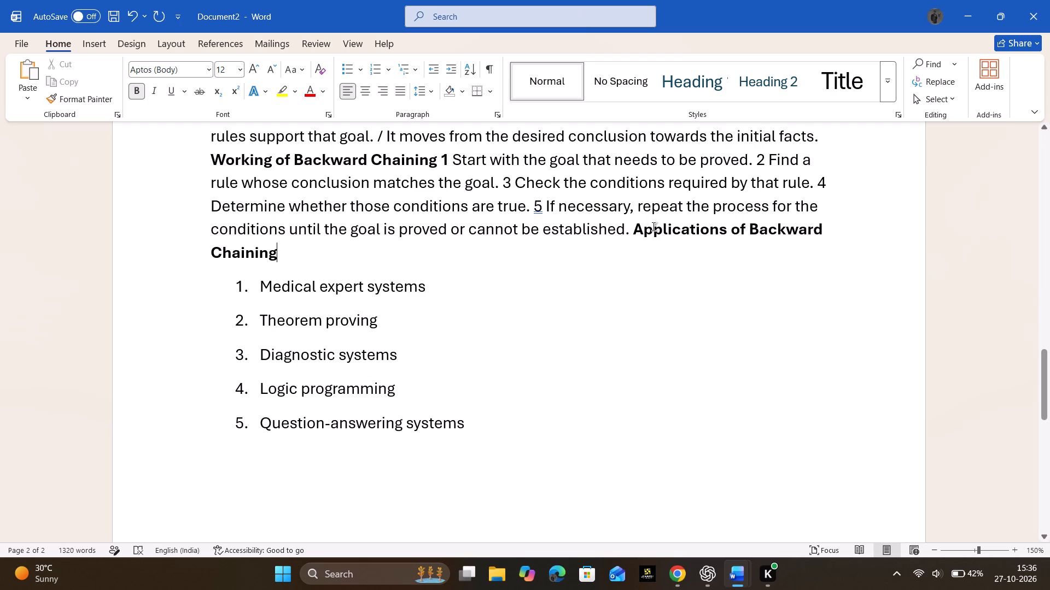
Highlight the "Applications of Backward Chaining" heading in yellow.
drag(634, 228, 635, 244)
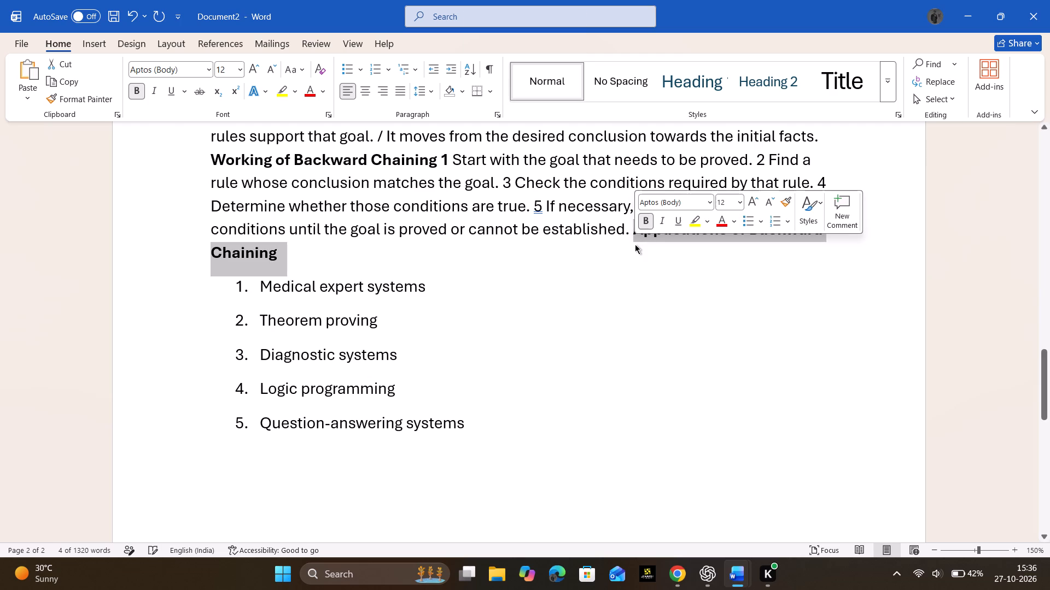
click(690, 219)
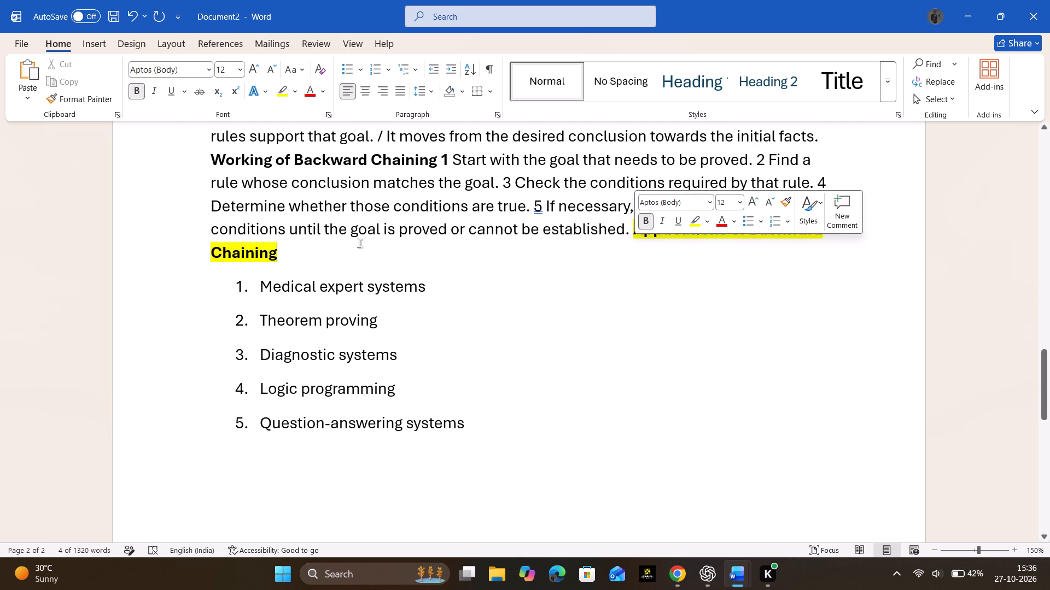
click(359, 243)
Join the medical expert systems, theorem proving and diagnostic systems items onto the highlighted applications heading, separating the items with " / ".
click(344, 251)
key(space)
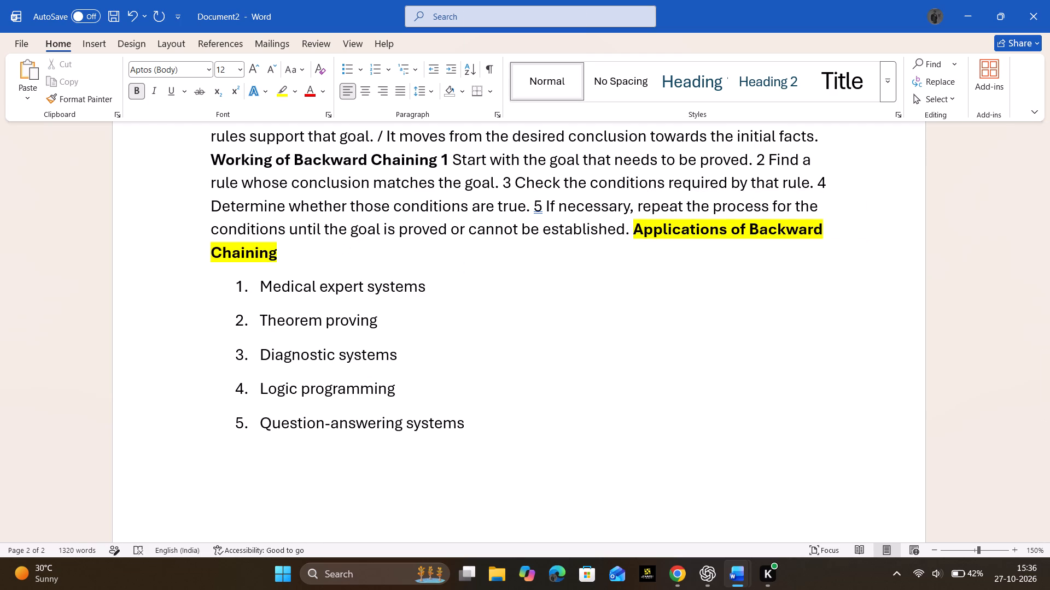
key(Delete)
click(482, 257)
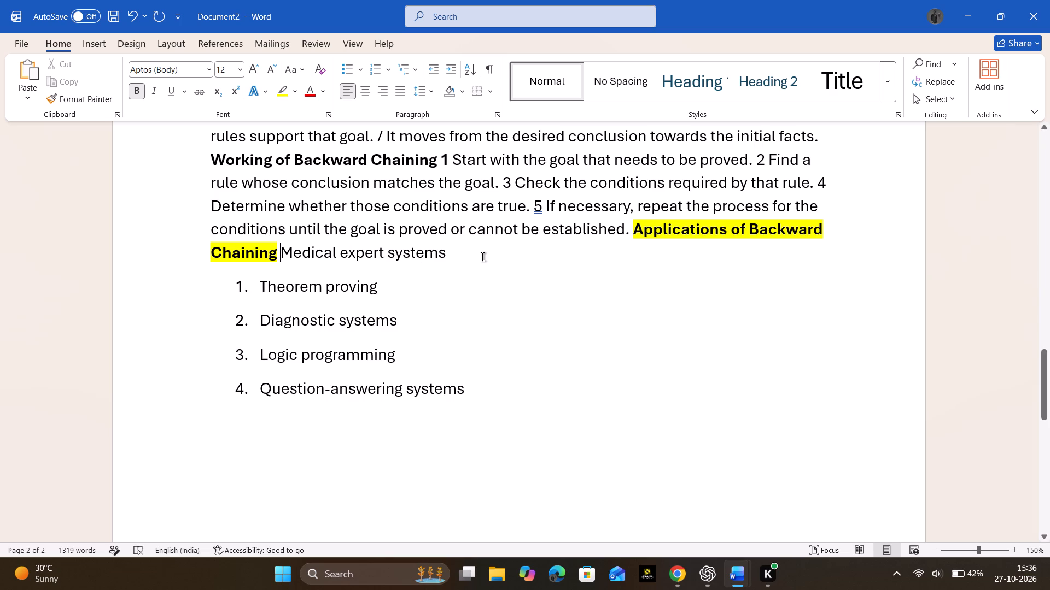
key(space)
text(/)
key(space)
key(Delete)
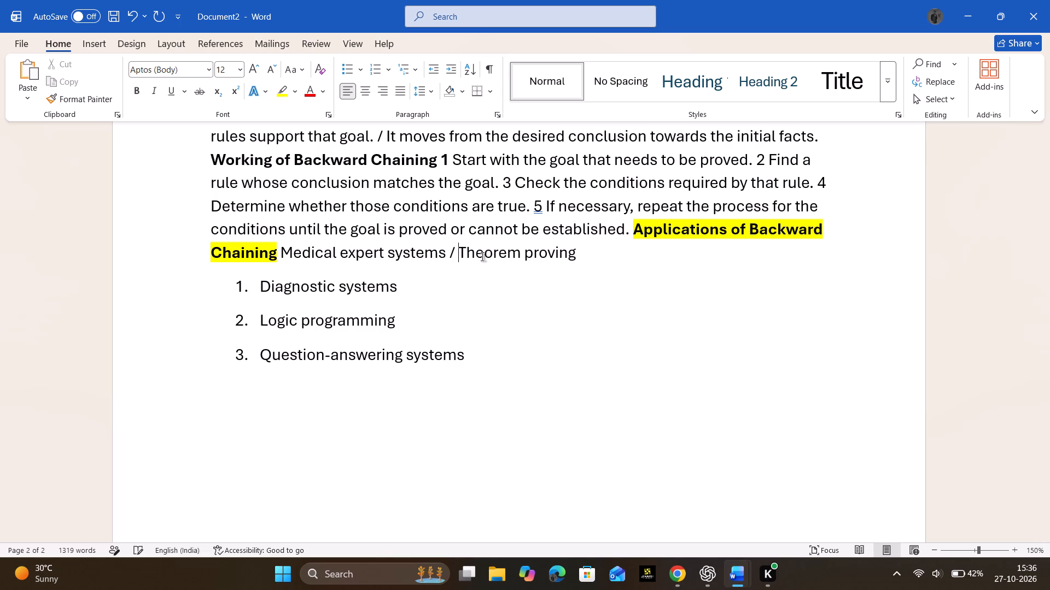
click(596, 251)
key(space)
text(/)
key(space)
key(Delete)
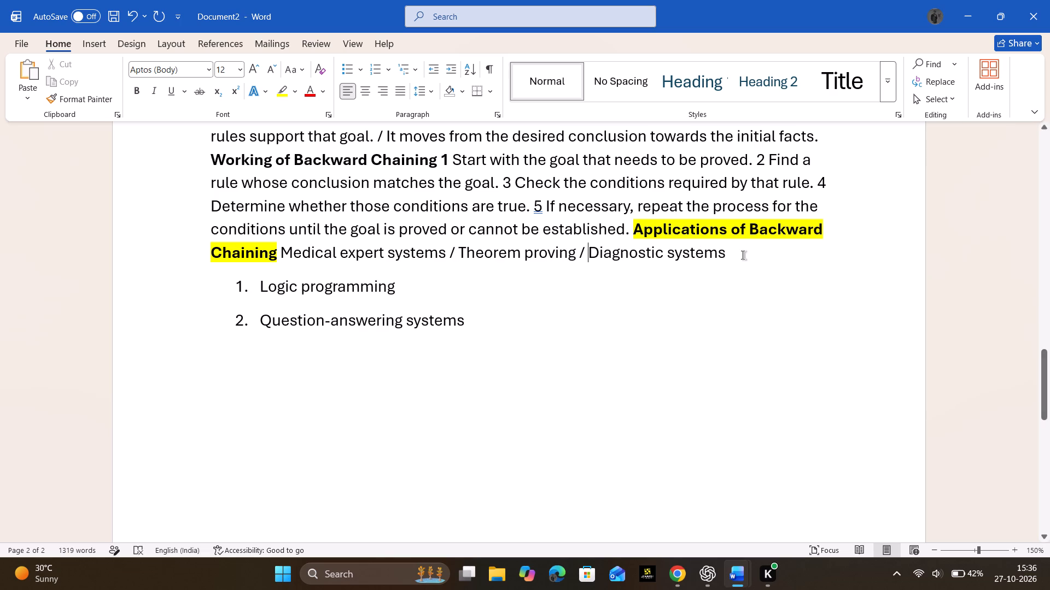
Join the logic programming and question-answering systems items to the applications text, each preceded by " / ".
click(743, 255)
key(space)
text(/)
key(space)
key(Delete)
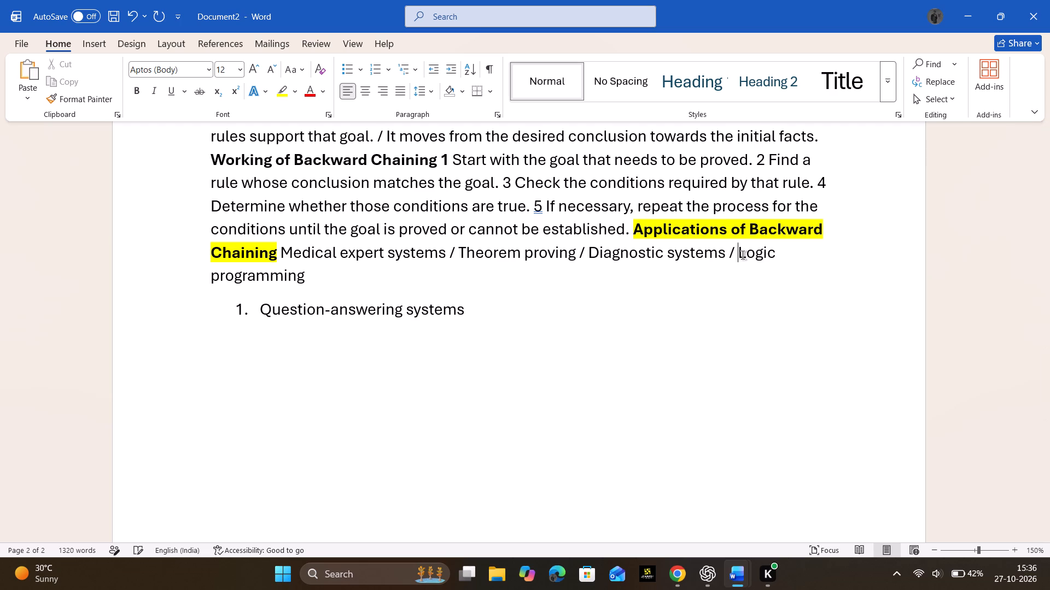
click(374, 278)
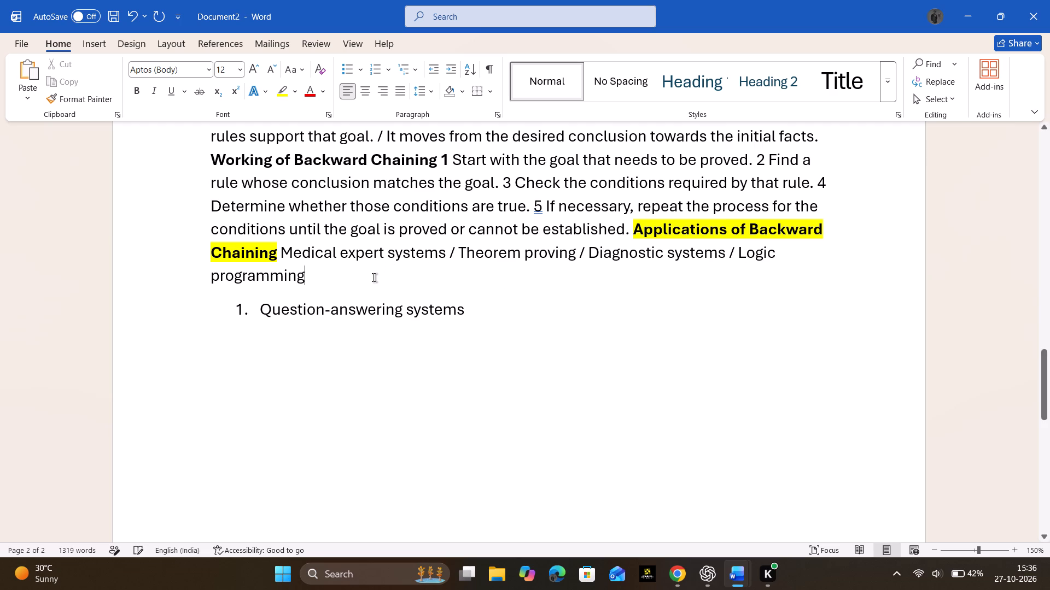
key(space)
text(/)
key(space)
key(Delete)
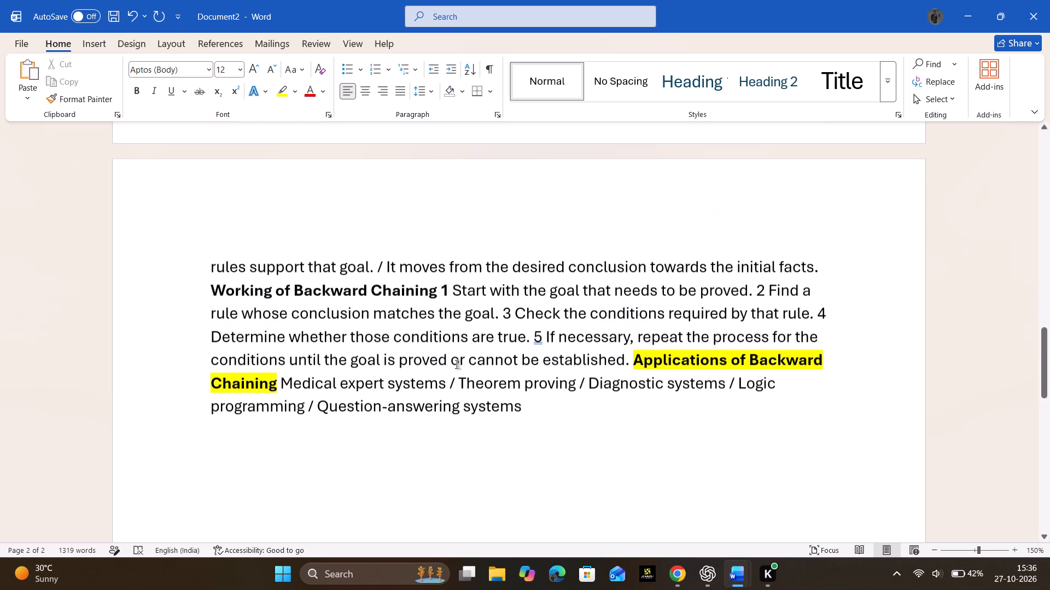
Set the whole Control Strategy section, from "1. Definition of Control Strategy" through the backward chaining applications, to font size 6.
click(535, 417)
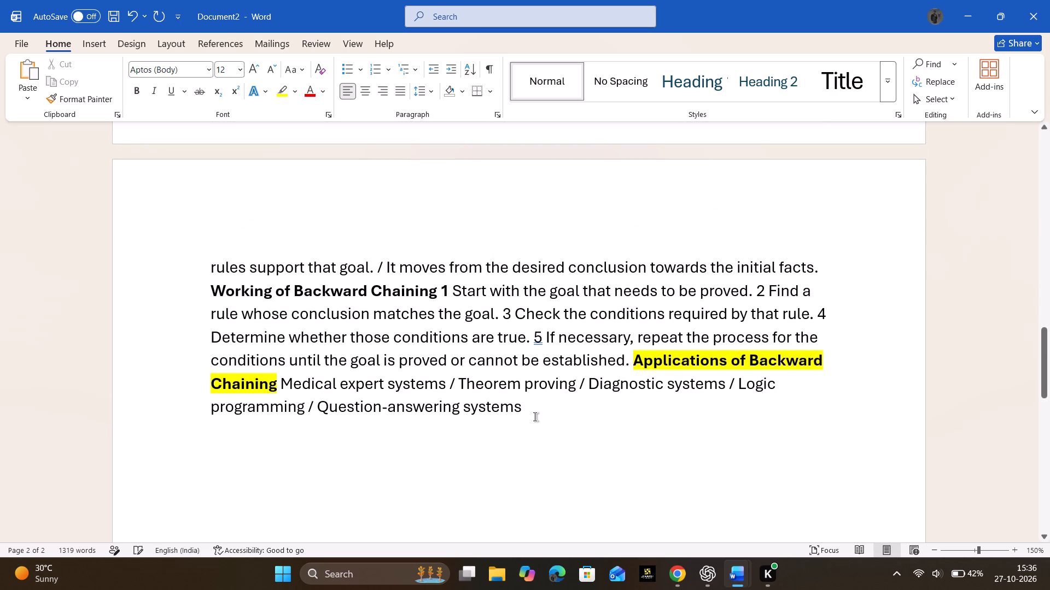
key(shift+Up)
key(shift+Up)
key(shift+Up)
key(shift+Up)
key(shift+Up)
key(shift+Up)
key(shift+Up)
key(shift+Up)
key(shift+Up)
key(shift+Up)
key(shift+Up)
key(shift+Up)
key(shift+Up)
key(shift+Up)
key(shift+Up)
key(shift+Up)
key(shift+Up)
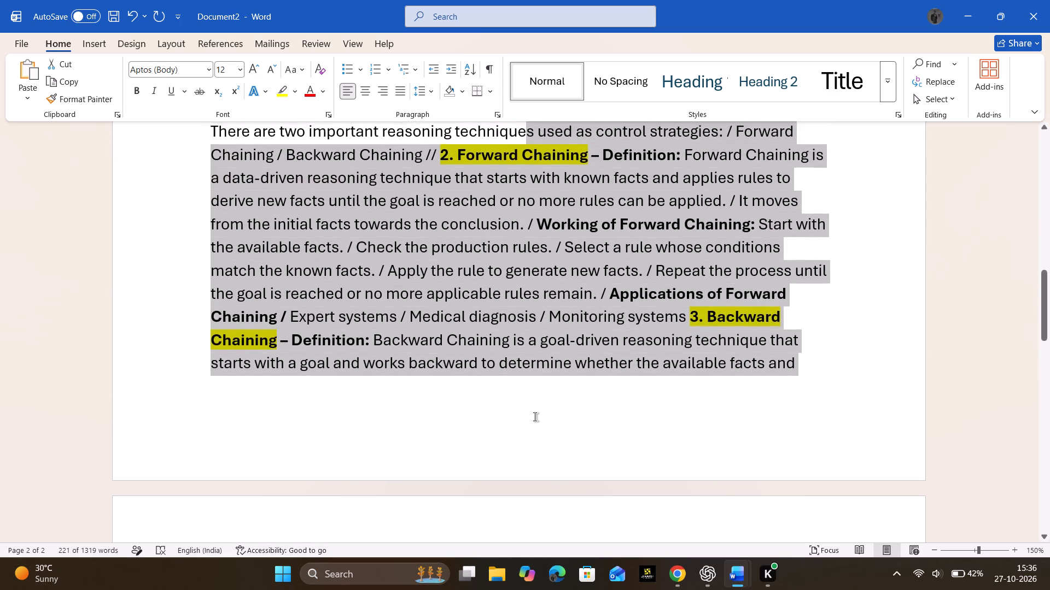
key(shift+Up)
key(shift+Up)
key(shift+Up)
key(shift+Up)
key(shift+Up)
key(shift+Up)
key(shift+Down)
key(shift+Down)
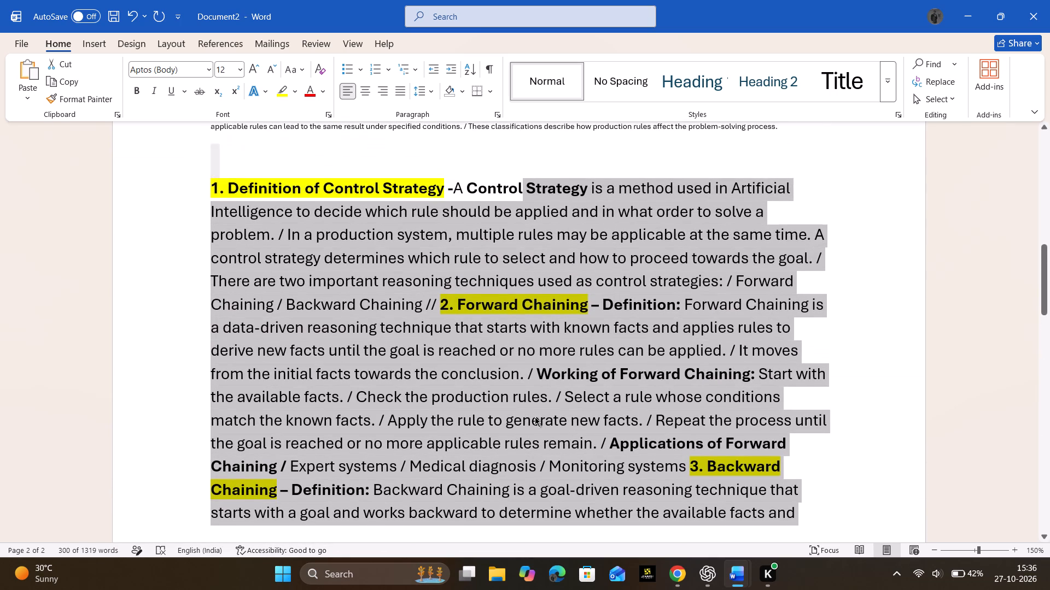
key(shift+Left)
key(shift+Left)
key(shift+Left)
key(shift+Left)
key(shift+Left)
key(shift+Left)
key(shift+Left)
key(shift+Left)
key(shift+Left)
key(shift+Left)
key(shift+Left)
key(shift+Left)
key(shift+Left)
key(shift+Left)
key(shift+Left)
key(shift+Left)
key(shift+Left)
key(shift+Left)
key(shift+Left)
key(shift+Left)
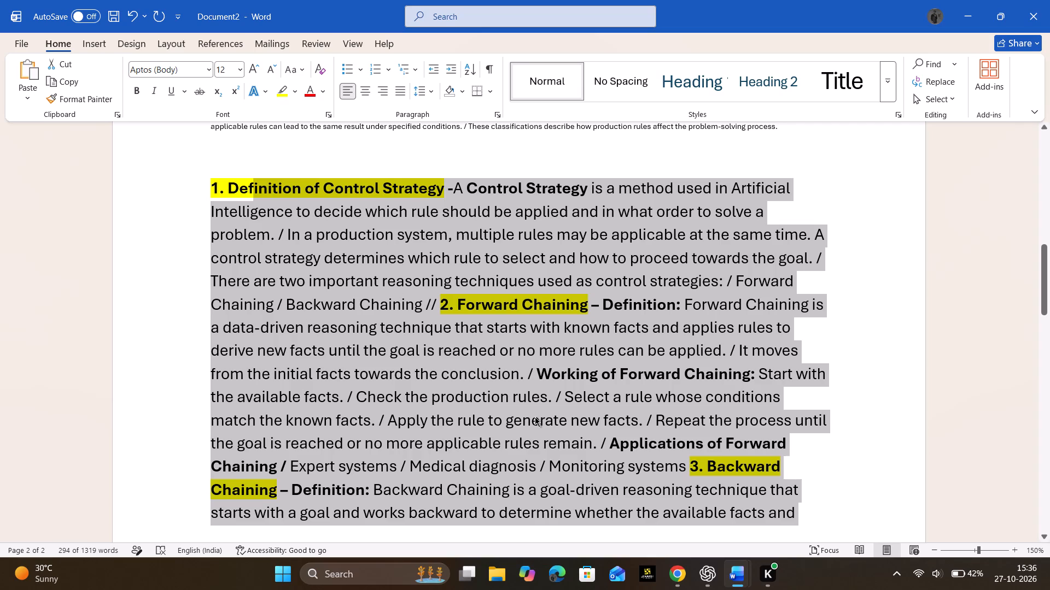
key(shift+Left)
key(shift+Left)
key(shift+Left)
key(shift+Left)
key(shift+Left)
key(shift+Left)
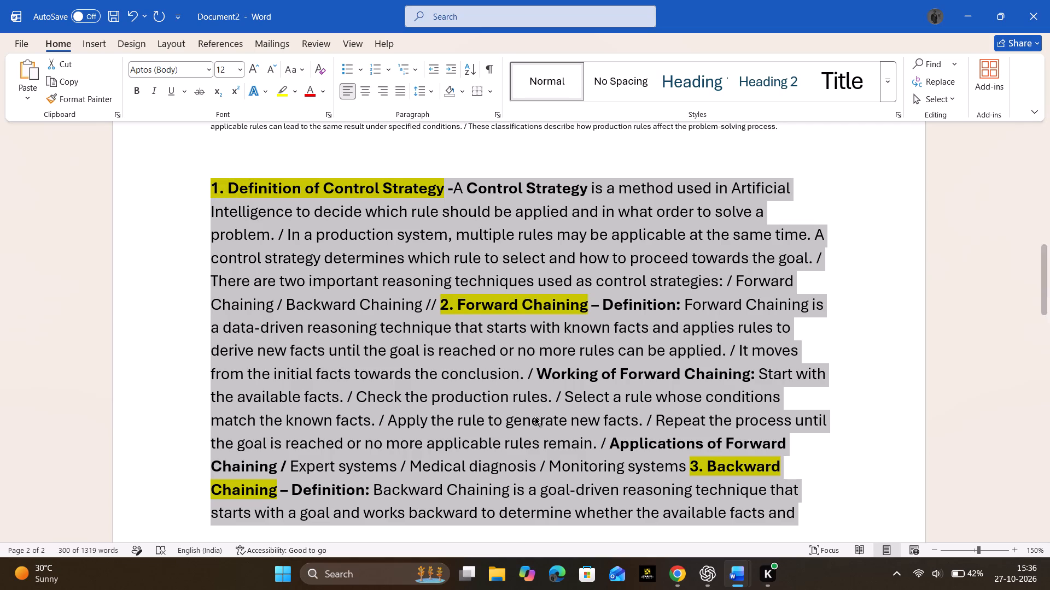
click(224, 67)
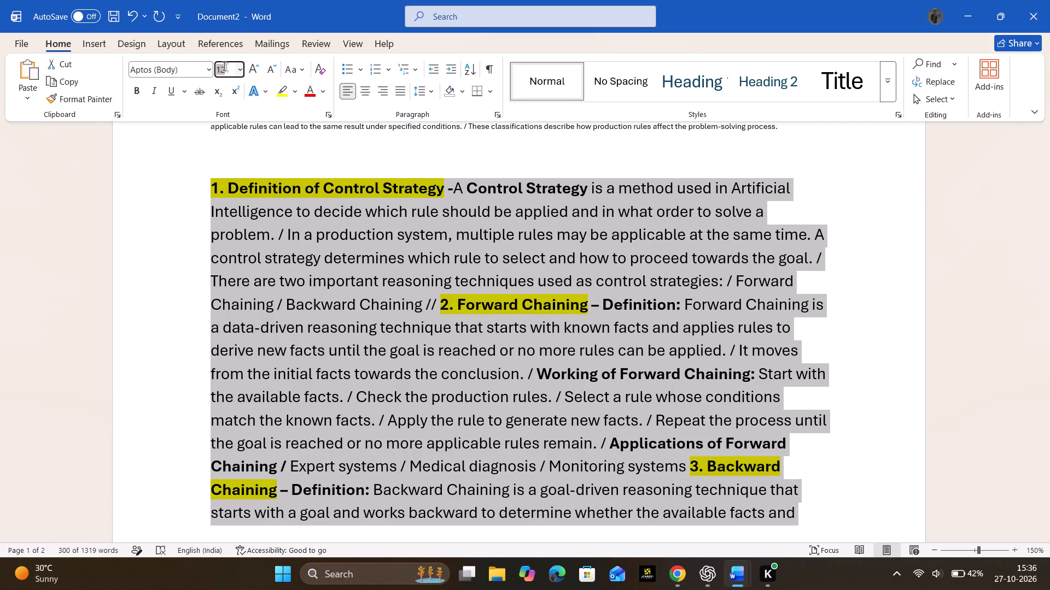
key(6)
key(Return)
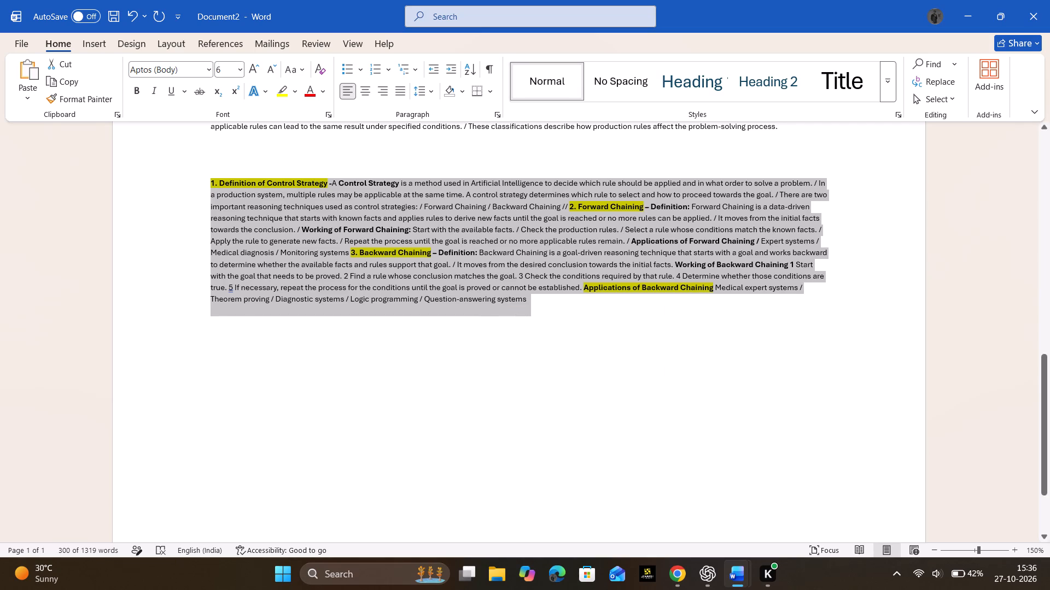
click(563, 343)
Add a line above the Overview of Artificial Intelligence section reading "We are making cheating paper" at font size 16.
scroll(563, 343, up, 4)
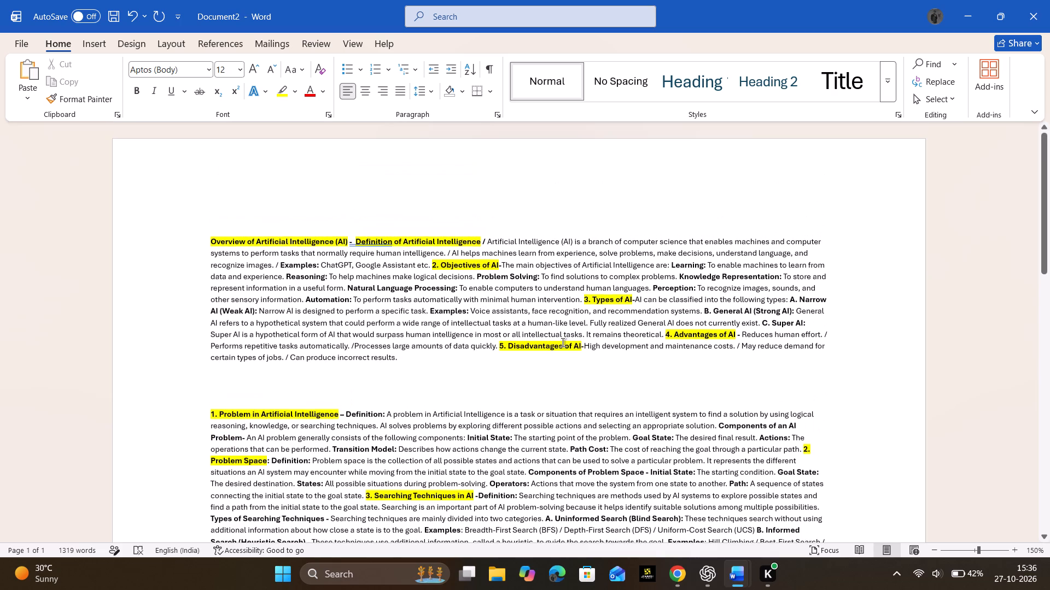
click(501, 172)
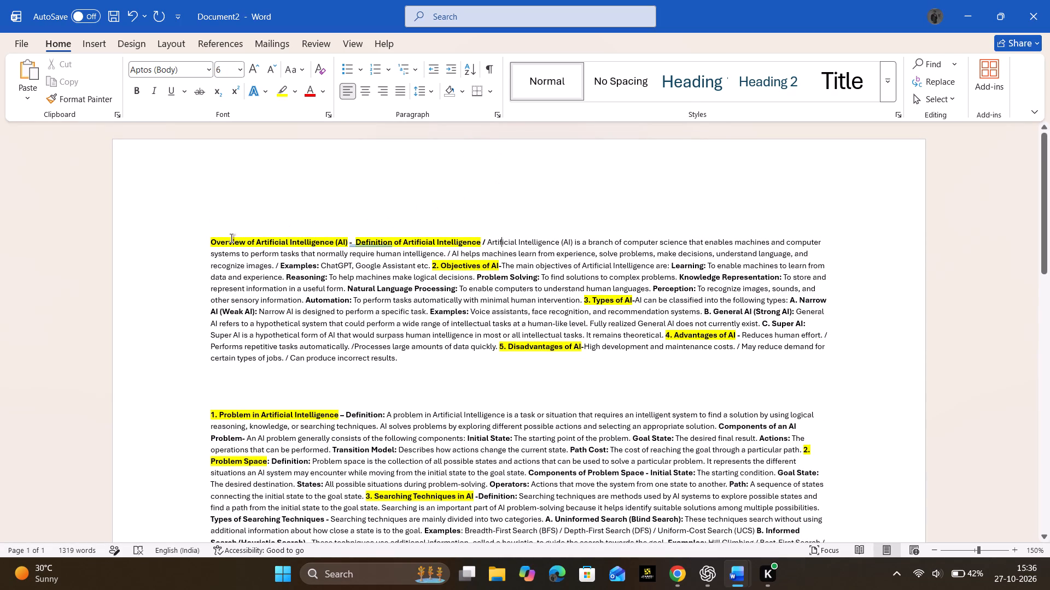
click(213, 241)
key(Return)
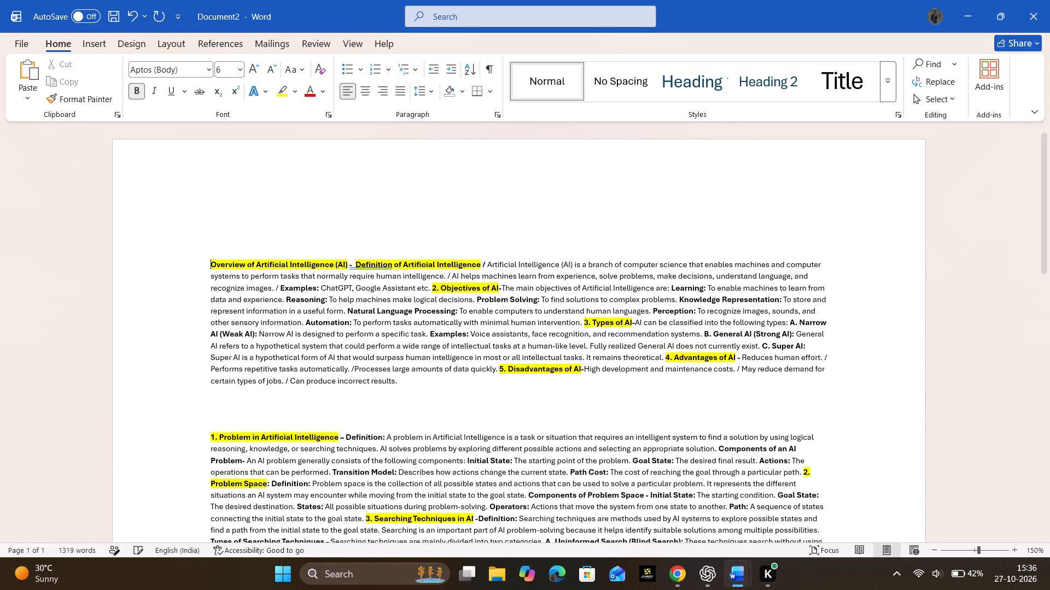
key(Up)
key(Up)
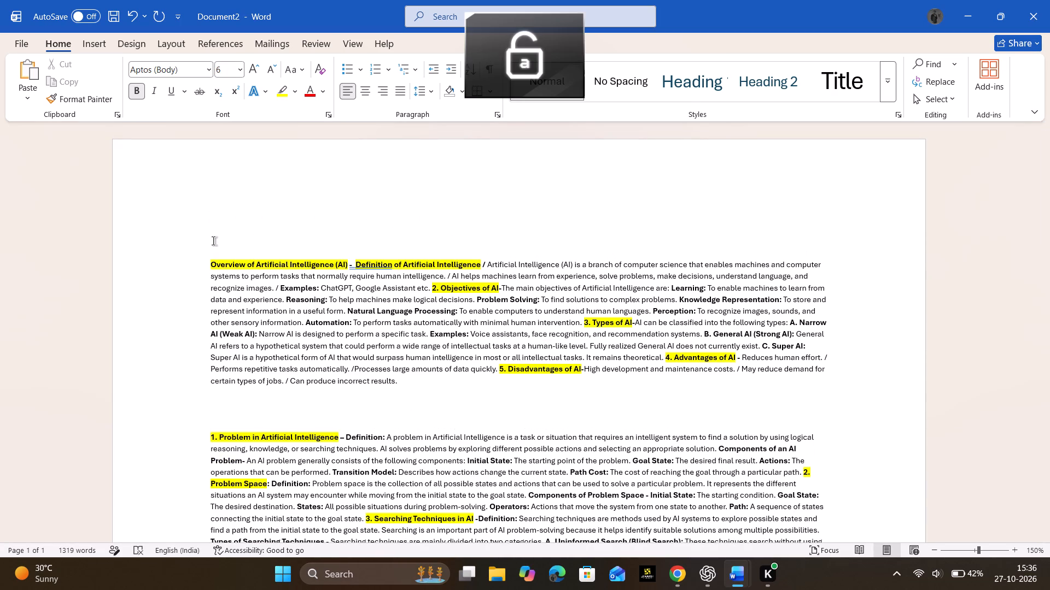
click(243, 72)
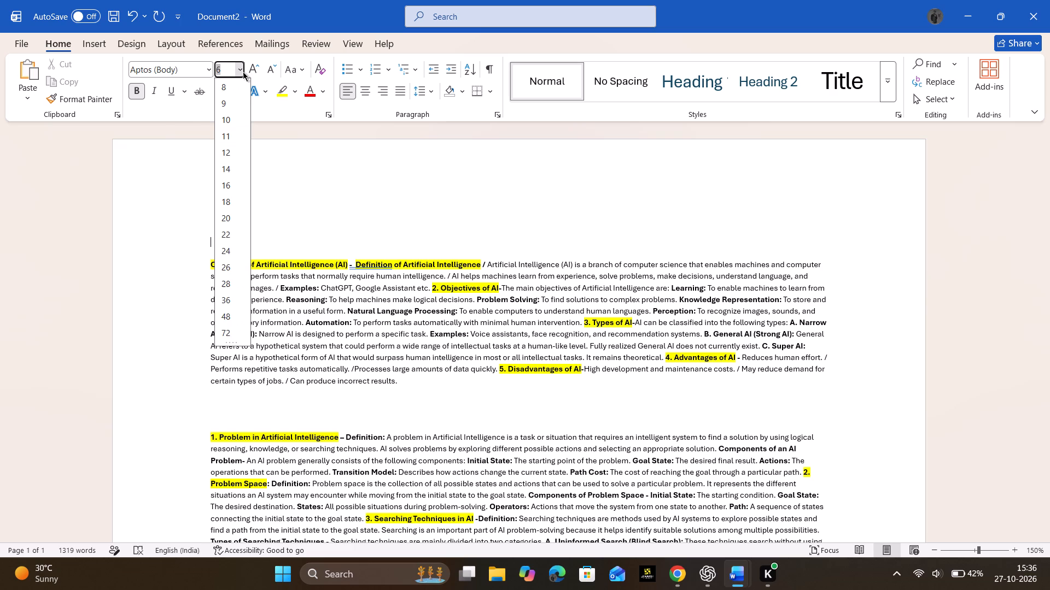
click(235, 181)
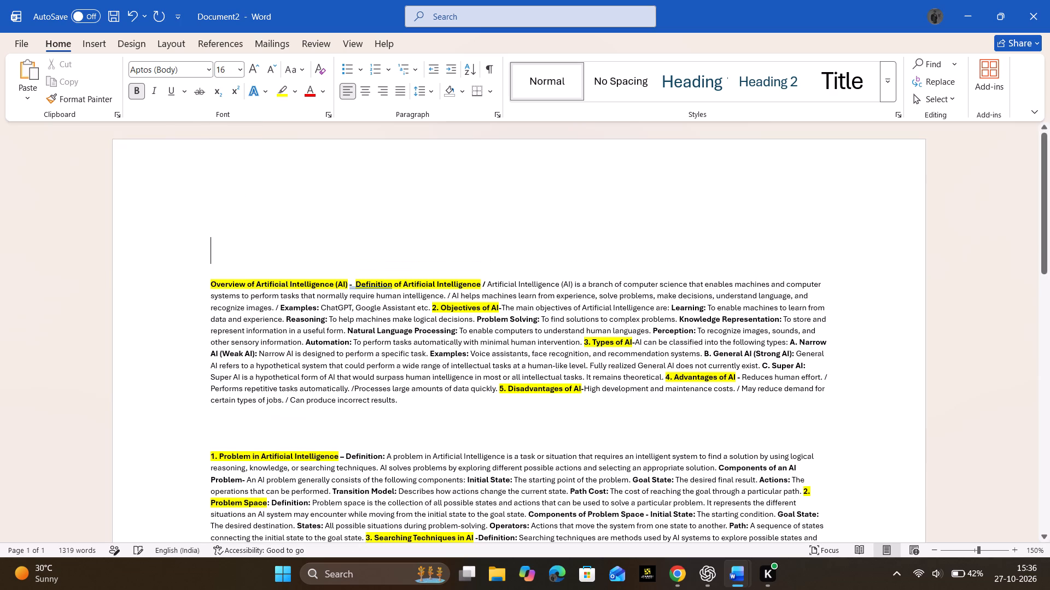
text(we are)
key(space)
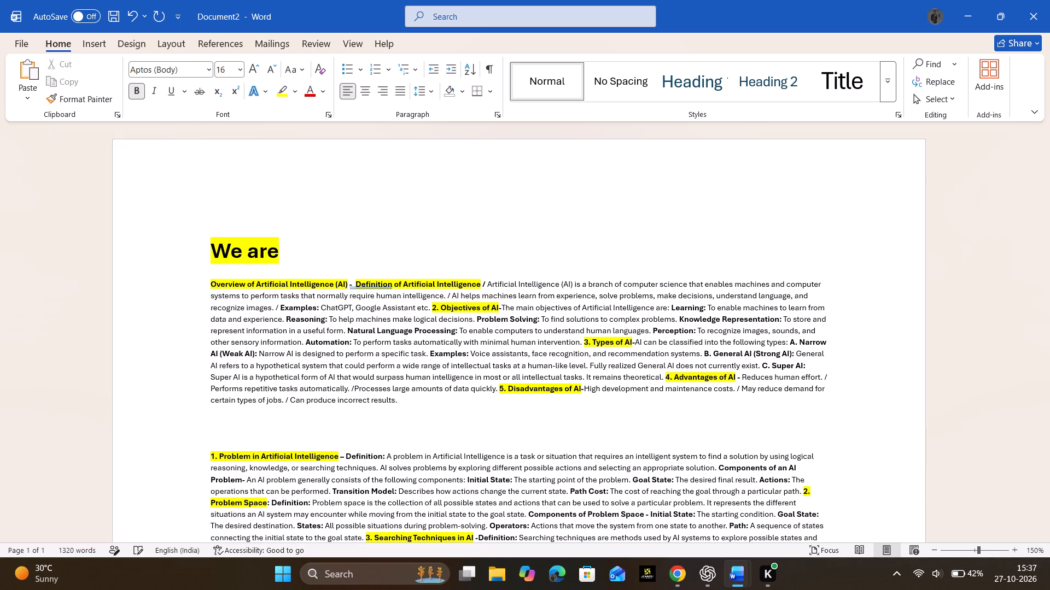
text(making cheating pa)
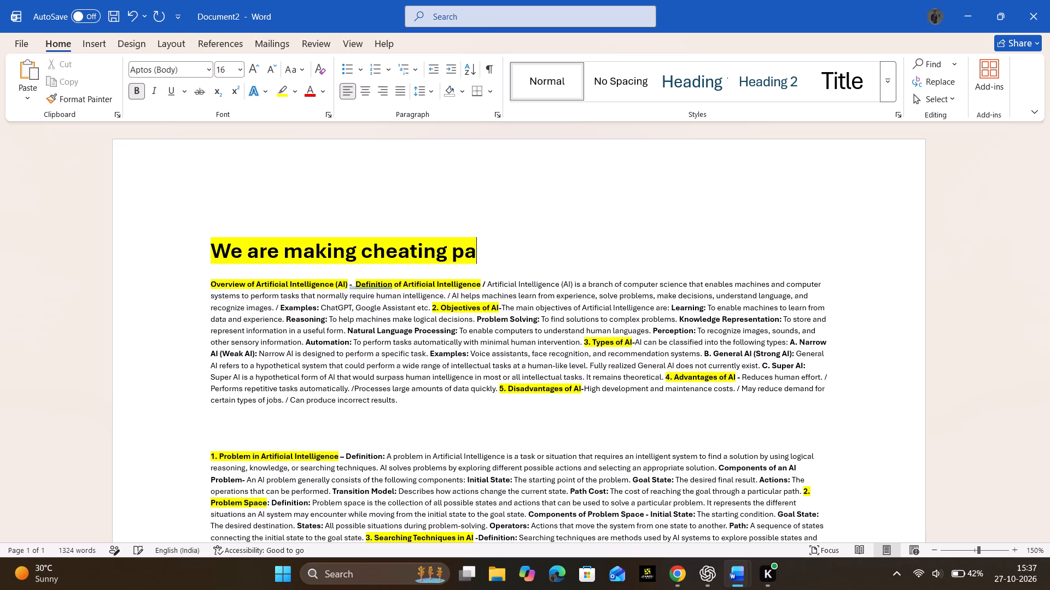
text(per)
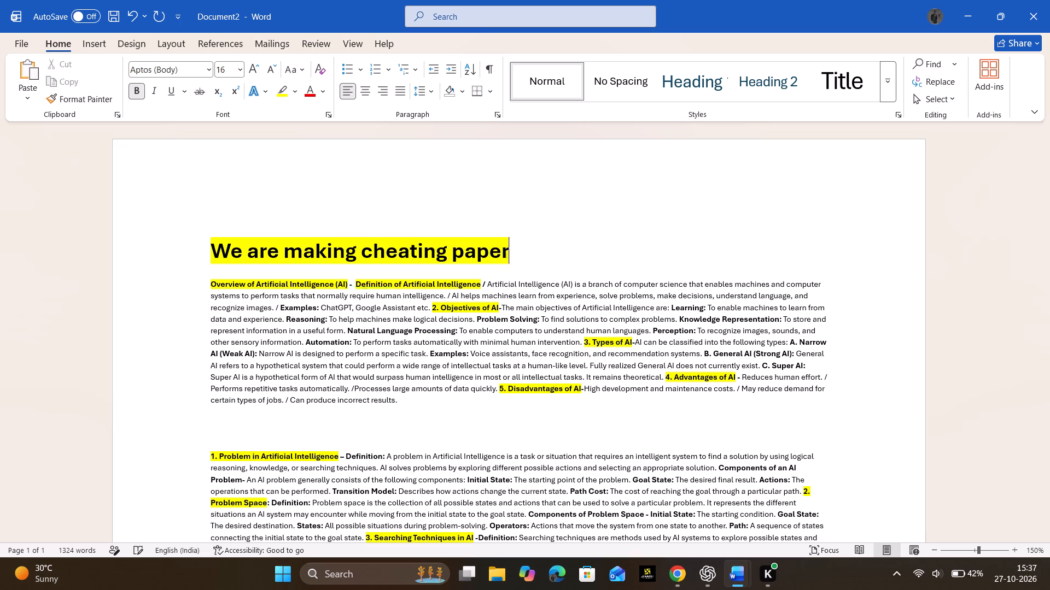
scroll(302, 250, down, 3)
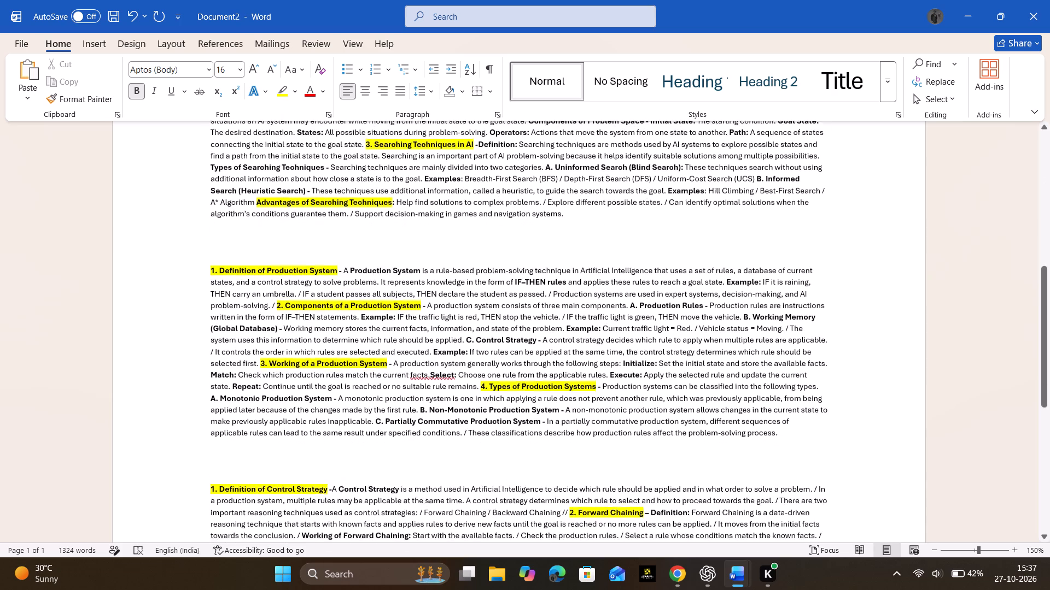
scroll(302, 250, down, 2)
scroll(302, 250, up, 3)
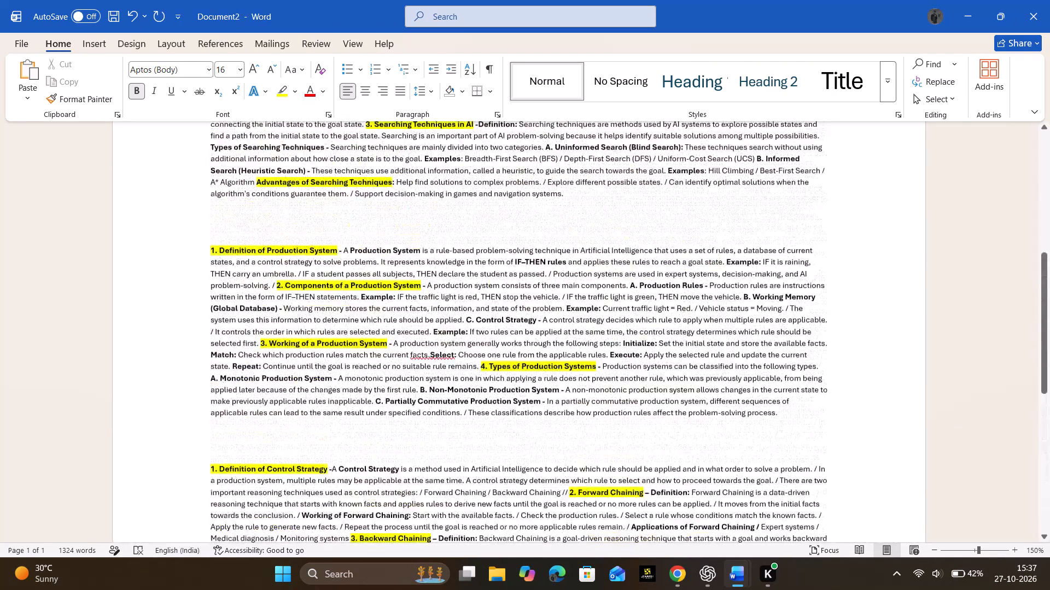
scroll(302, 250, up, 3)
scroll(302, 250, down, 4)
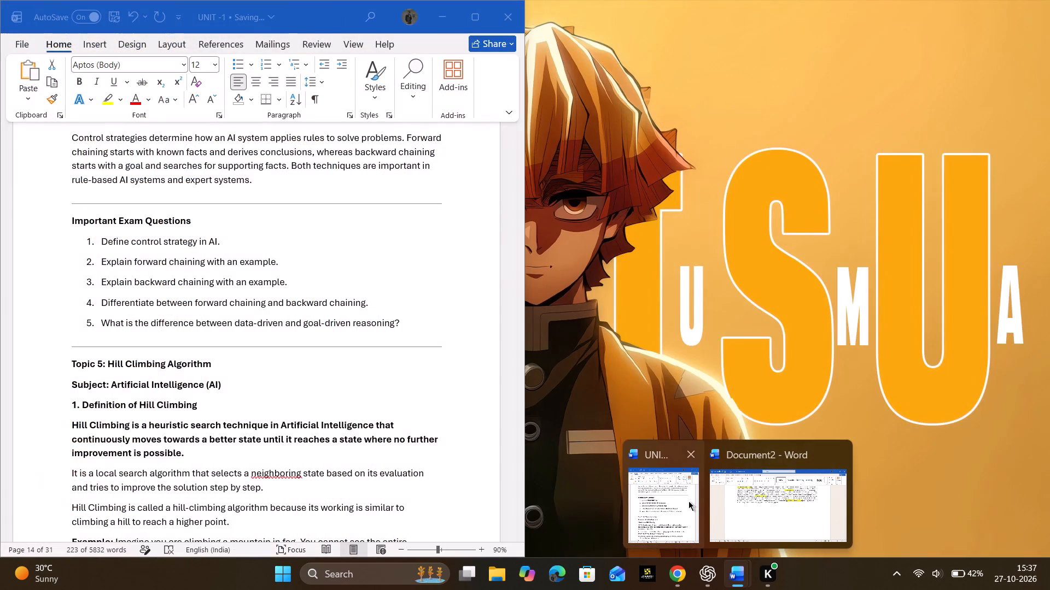
Arrange Document2 side by side with the UNIT-1 document and place the cursor in UNIT-1's Topic 5 Hill Climbing notes.
click(686, 501)
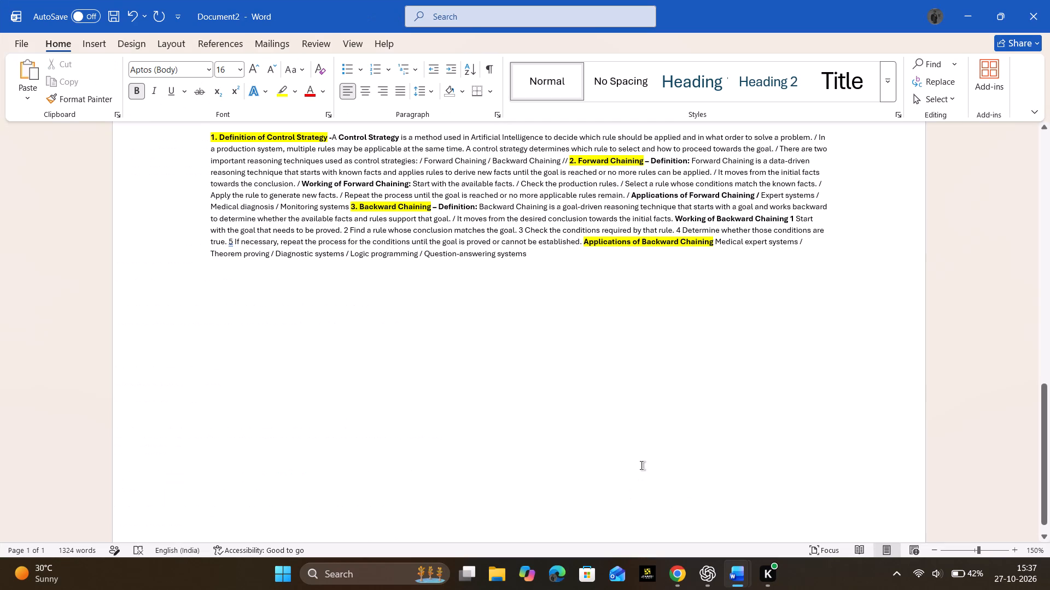
key(super+Right)
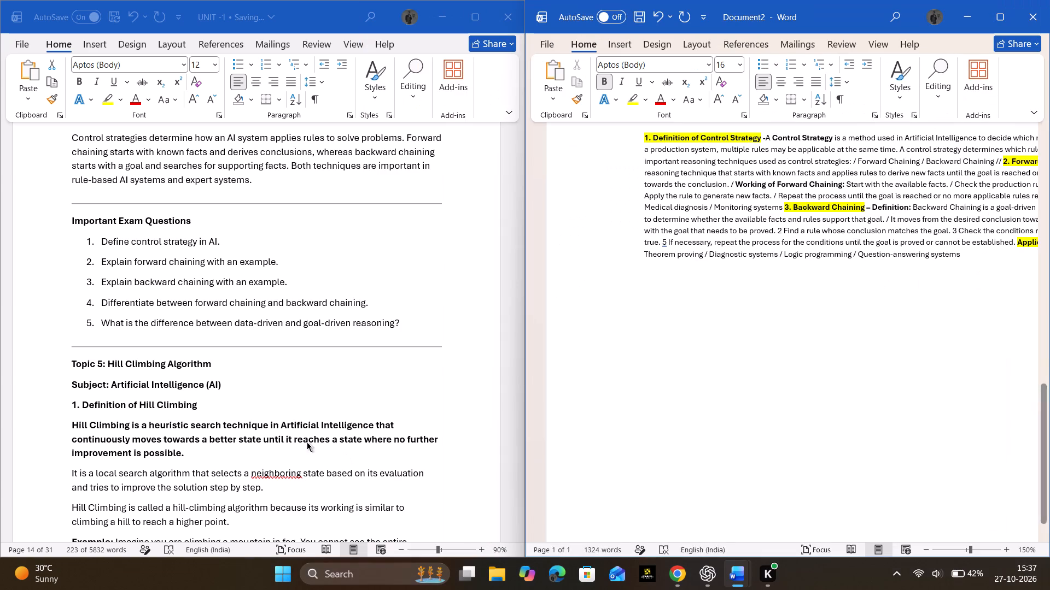
scroll(270, 428, down, 2)
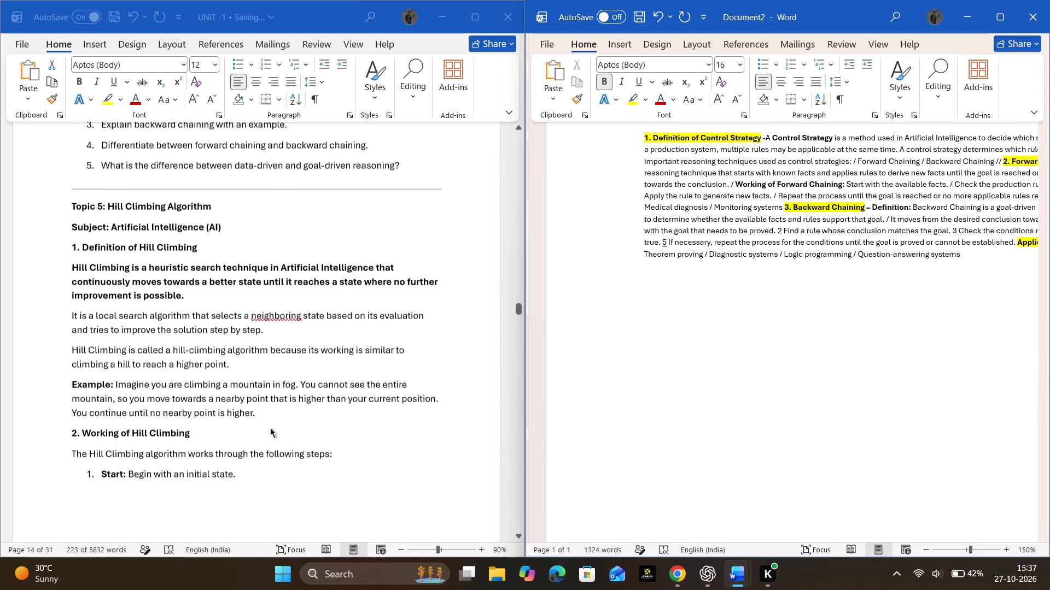
scroll(270, 428, down, 1)
click(96, 369)
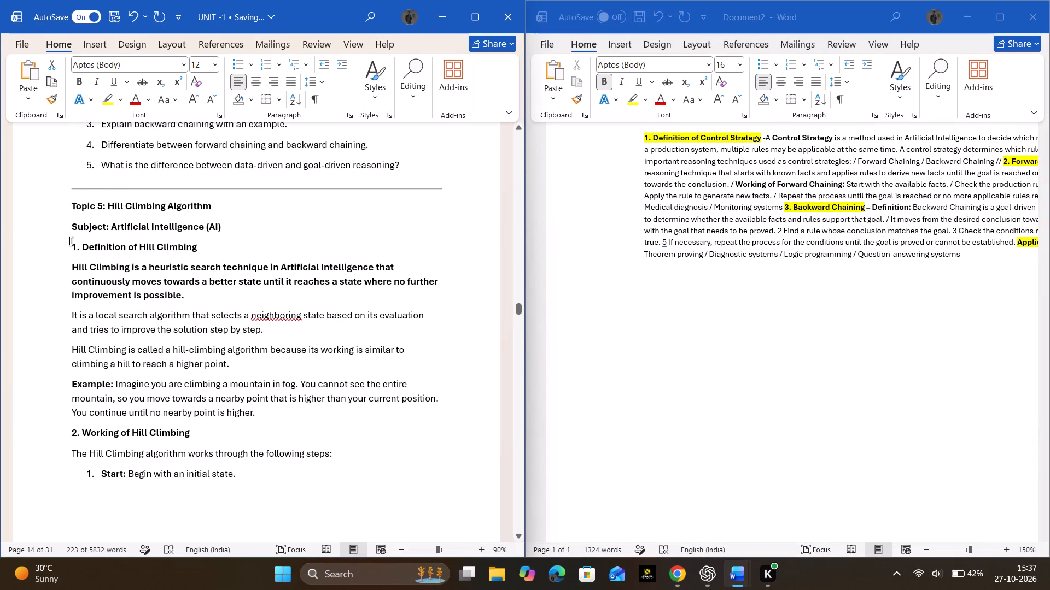
Copy UNIT-1's Hill Climbing notes, from "1. Definition of Hill Climbing" through the applications list, and paste them at the end of Document2.
drag(69, 241, 179, 556)
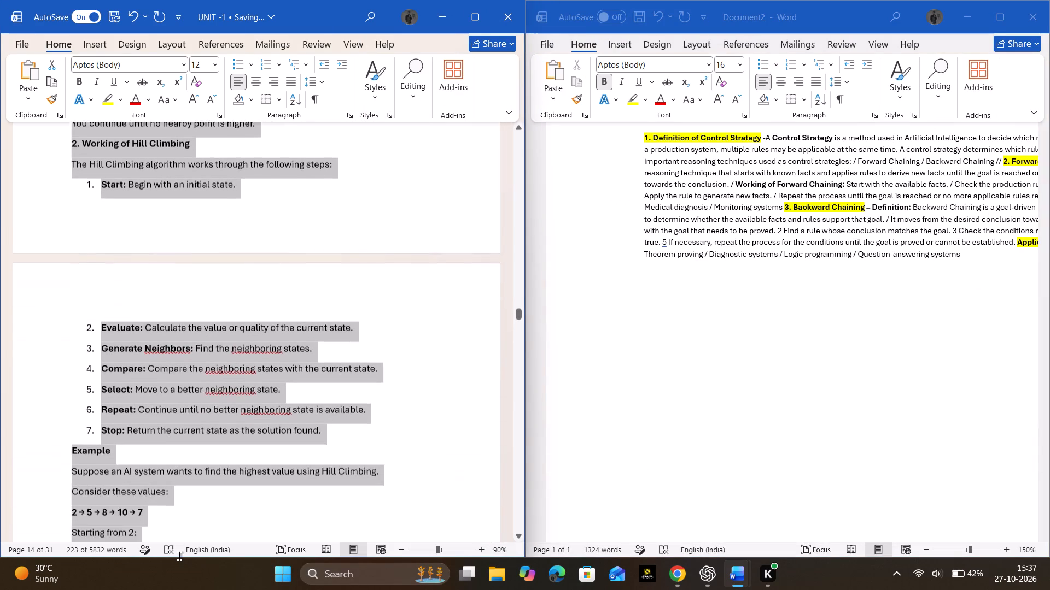
drag(179, 556, 180, 547)
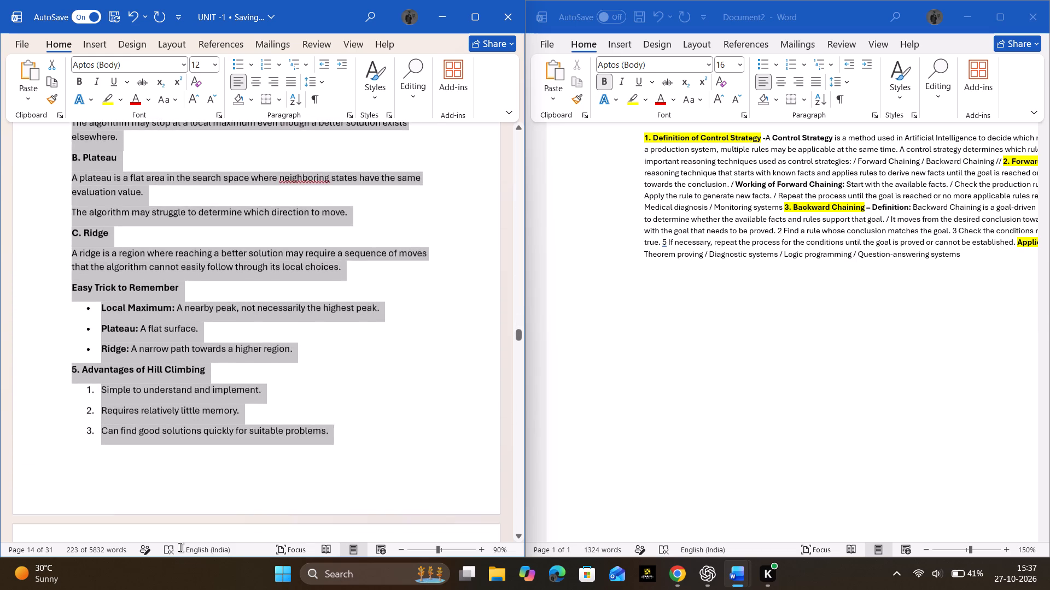
drag(180, 547, 188, 485)
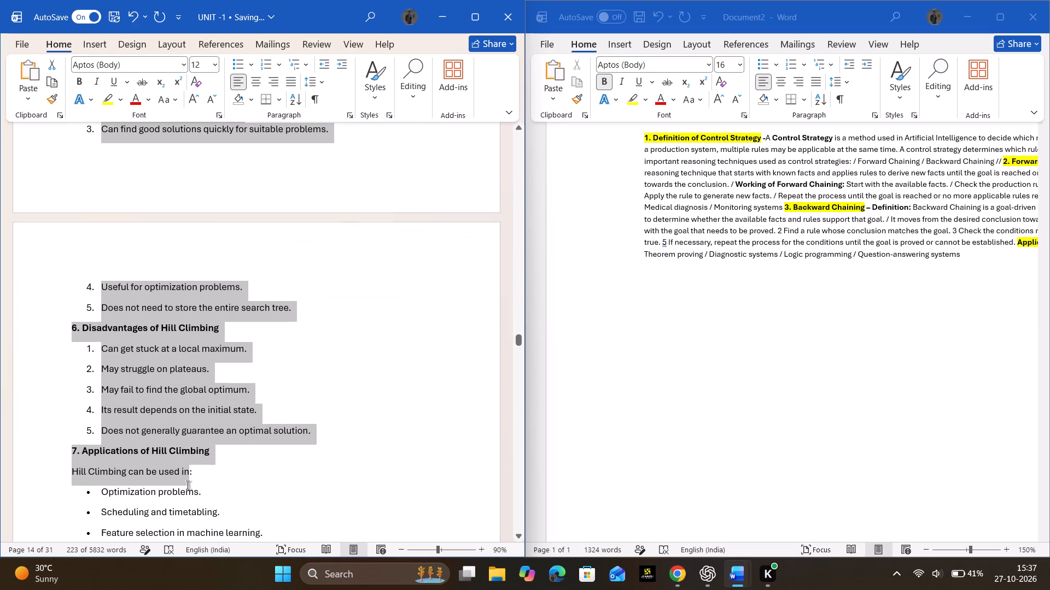
drag(188, 485, 192, 544)
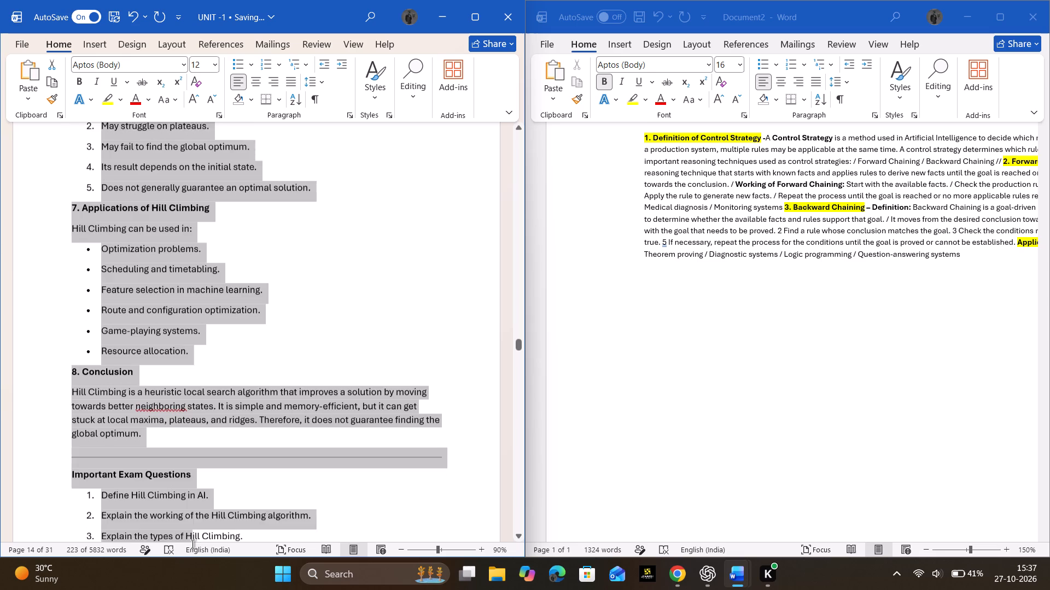
drag(192, 544, 220, 339)
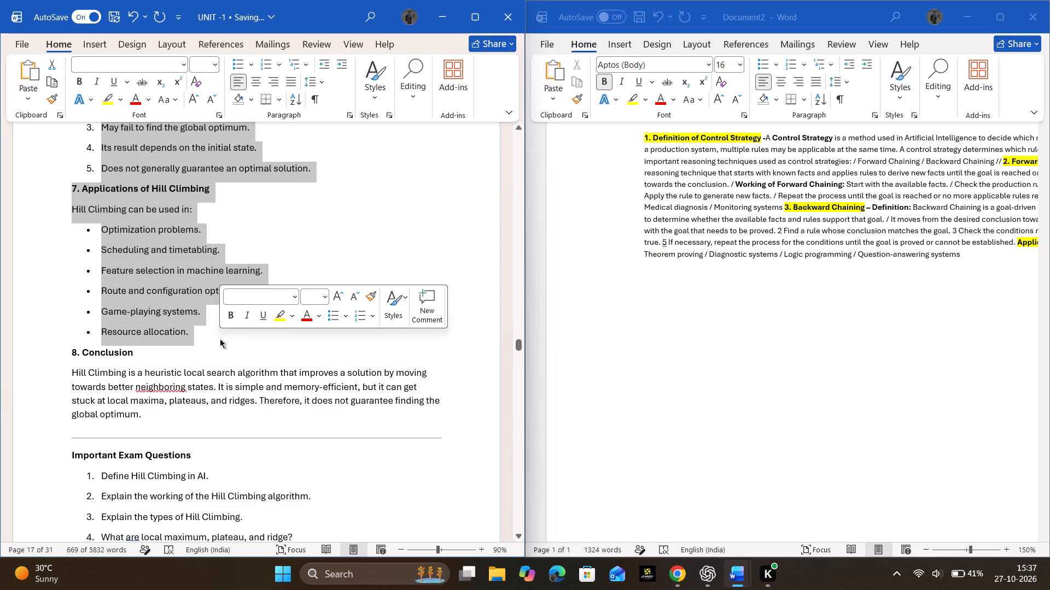
key(ctrl+c)
click(759, 371)
click(759, 371)
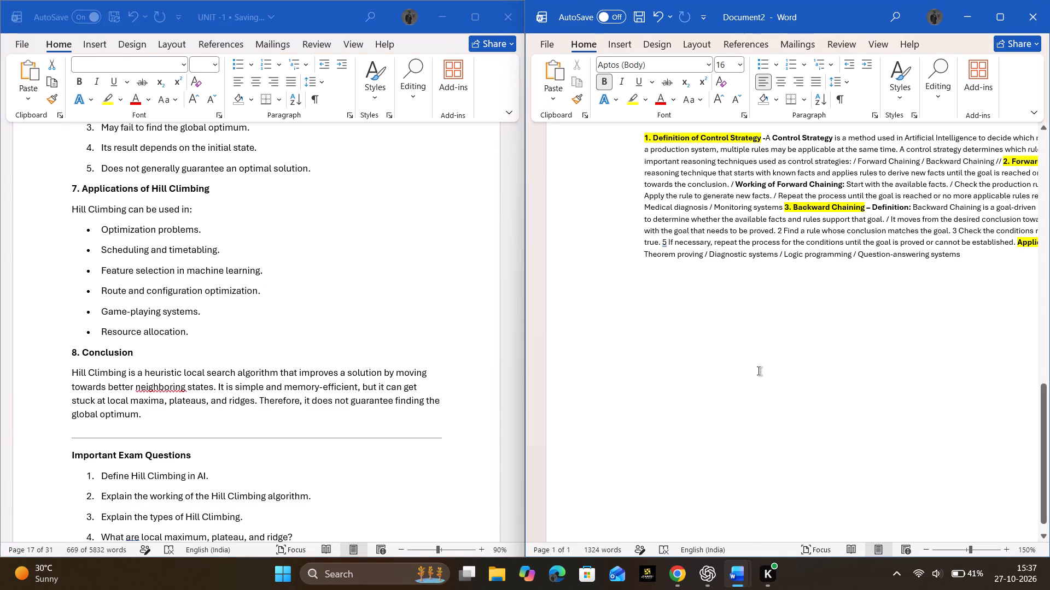
key(ctrl+v)
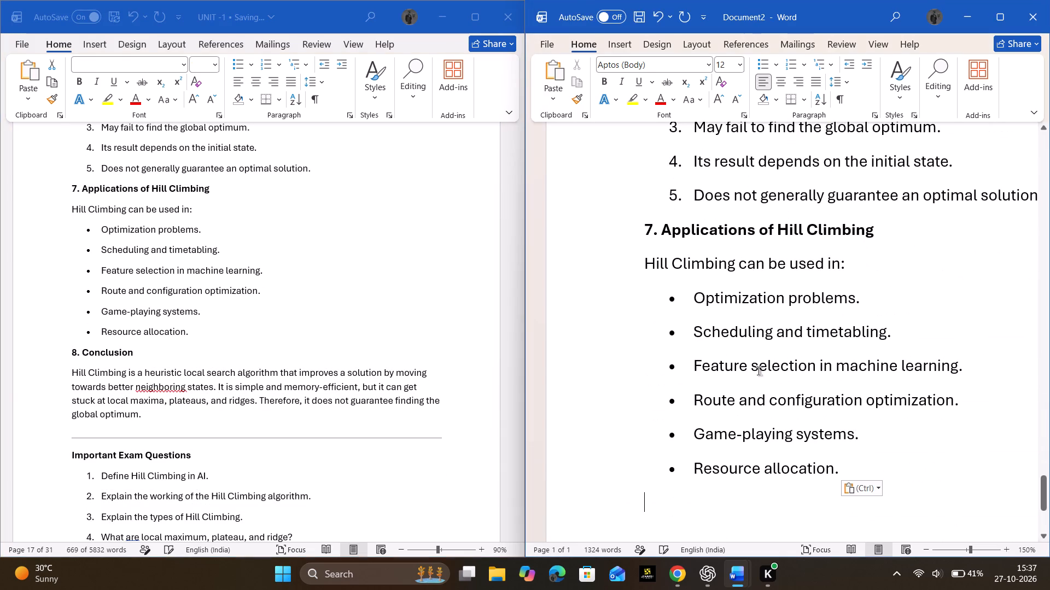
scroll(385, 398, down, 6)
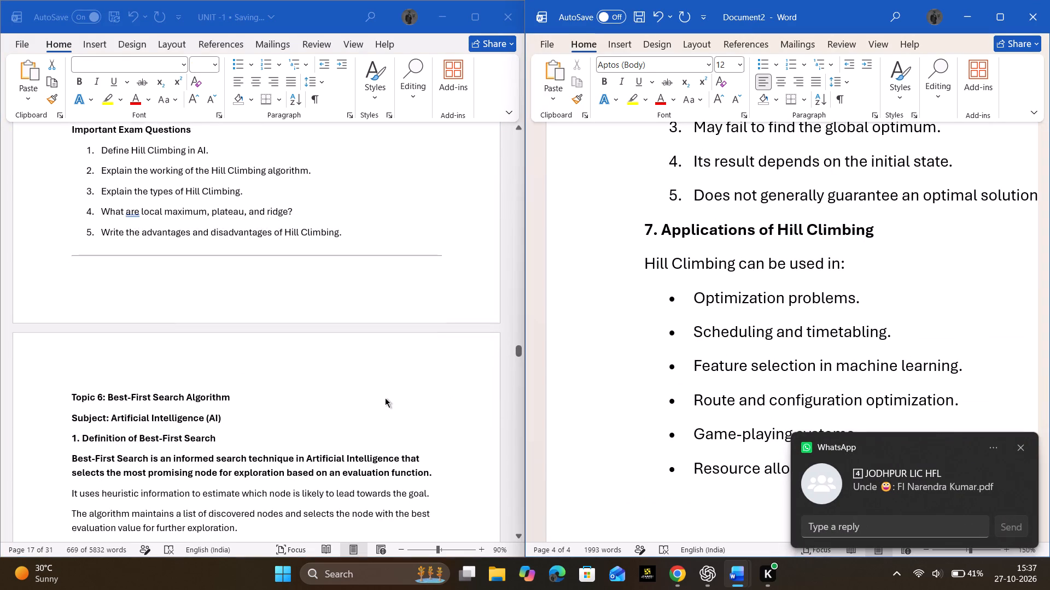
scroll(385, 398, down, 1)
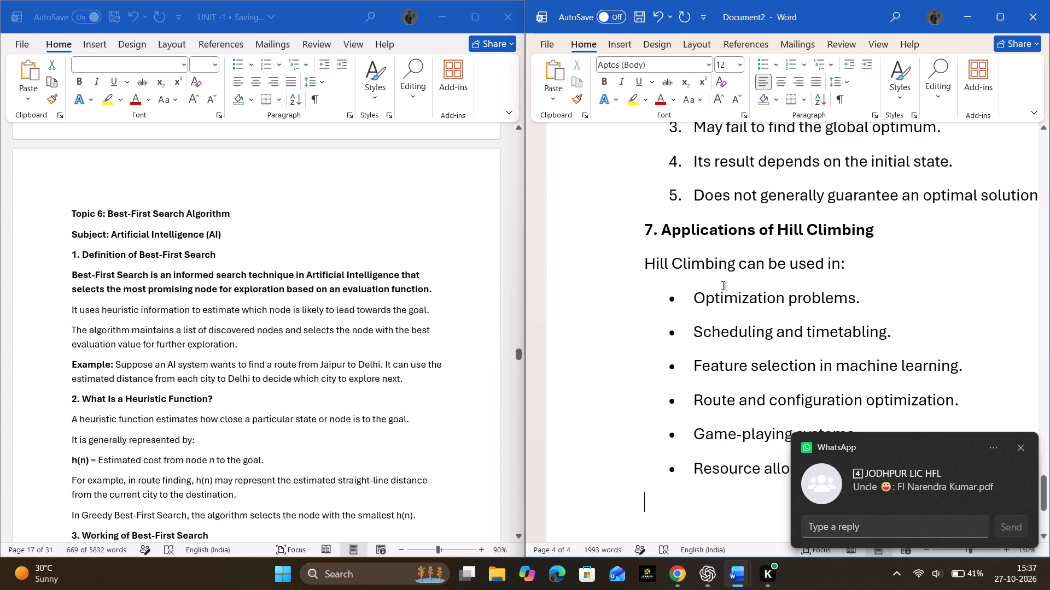
Maximize the Document2 window at the beginning of the pasted Hill Climbing notes.
click(1002, 11)
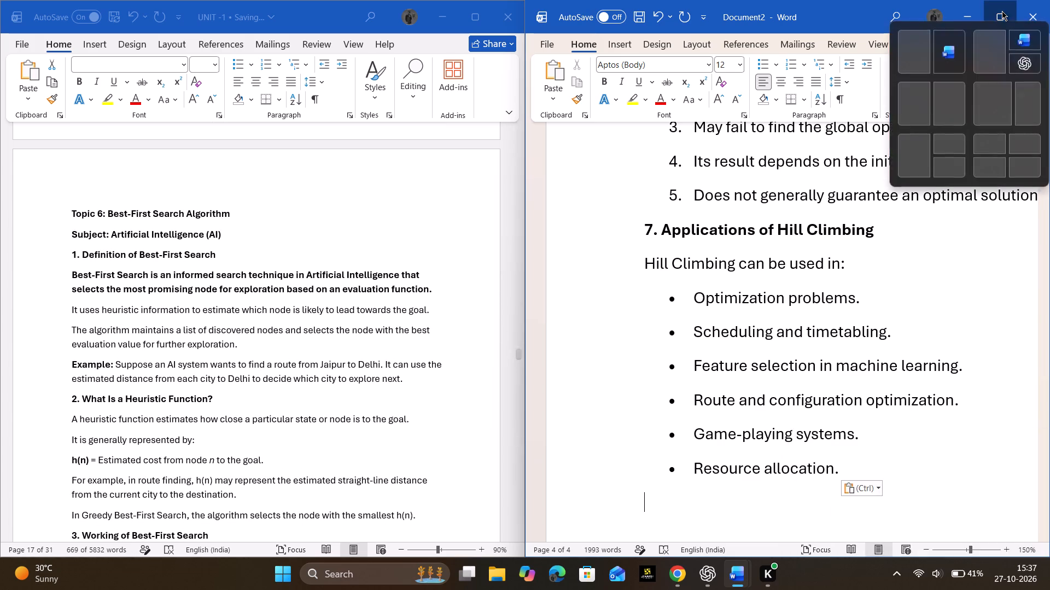
scroll(592, 328, up, 4)
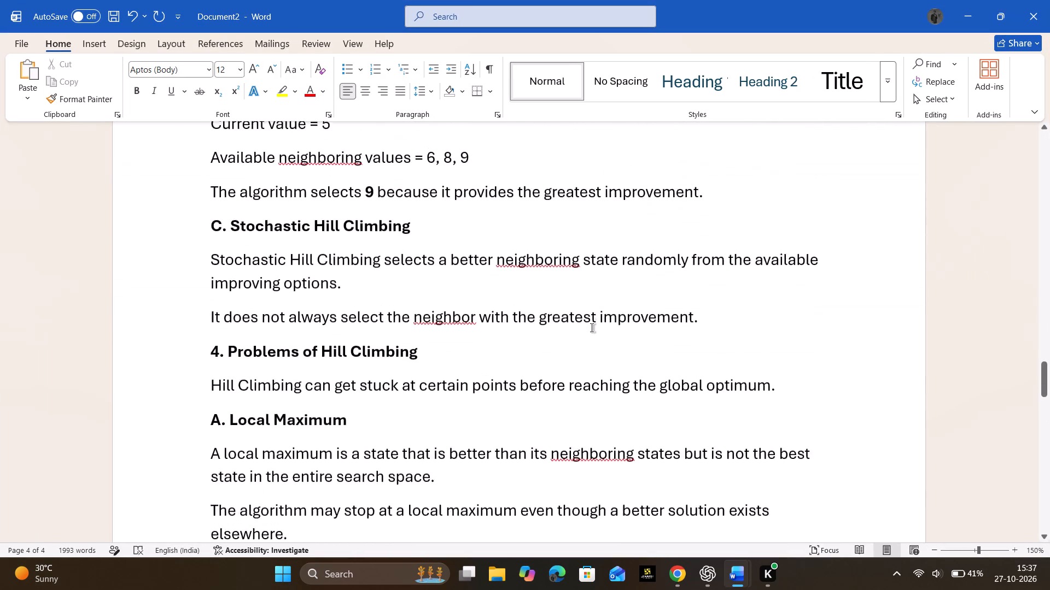
scroll(592, 328, up, 8)
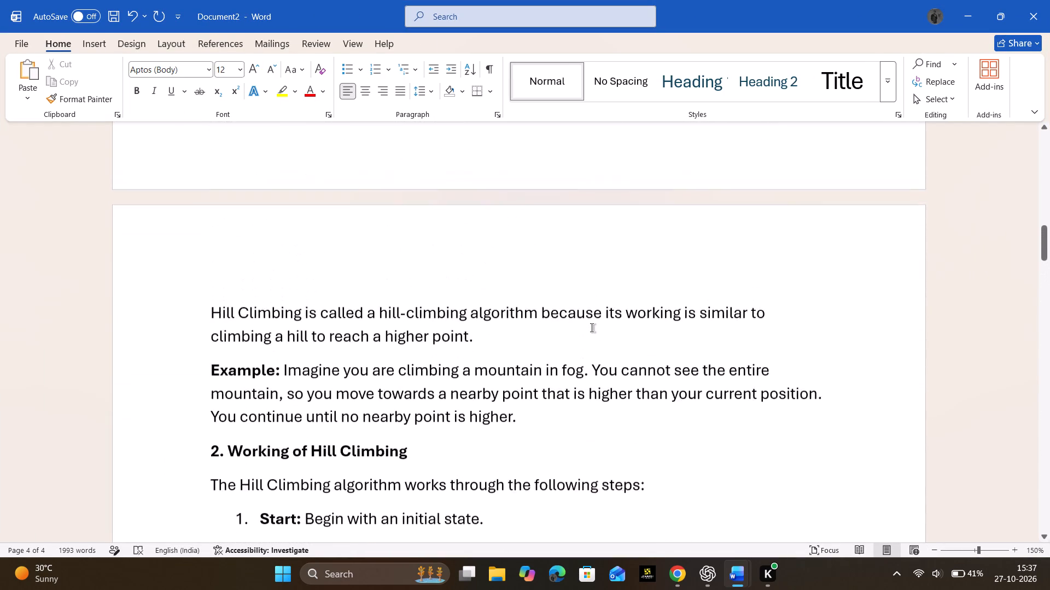
scroll(592, 328, up, 4)
scroll(592, 328, down, 1)
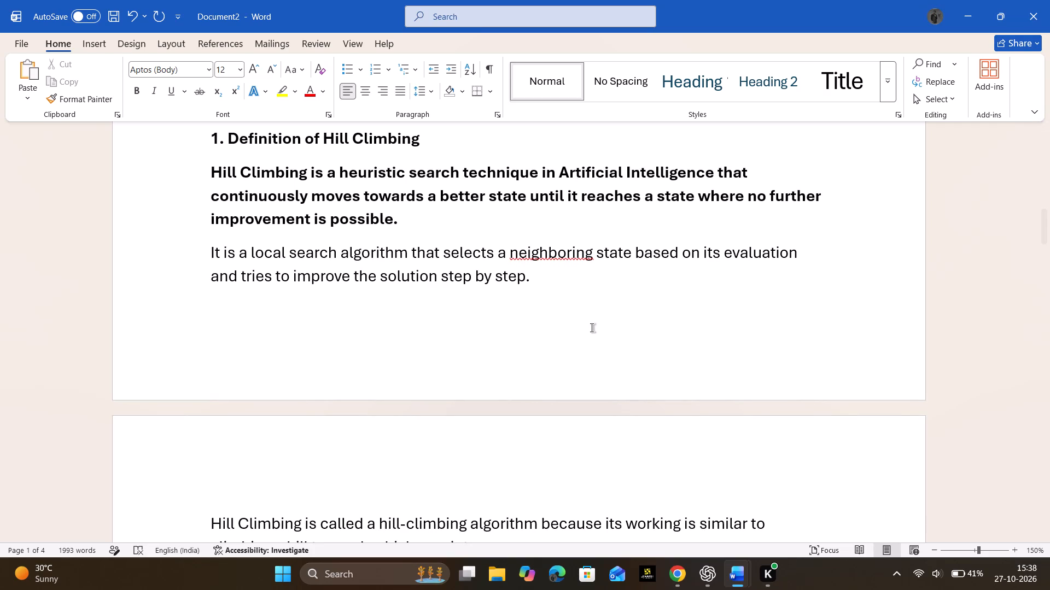
Insert a blank line in Document2 between the control strategy text and the "1. Definition of Hill Climbing" heading.
scroll(592, 328, up, 1)
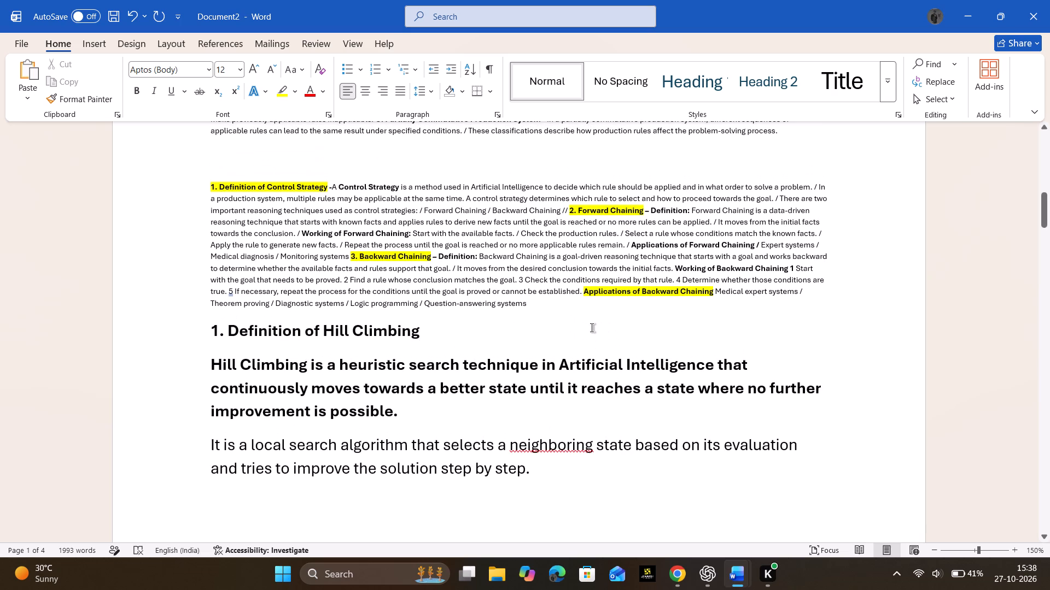
click(218, 328)
key(Left)
key(Return)
Highlight the "1. Definition of Hill Climbing" heading in yellow.
drag(215, 367, 353, 369)
click(209, 363)
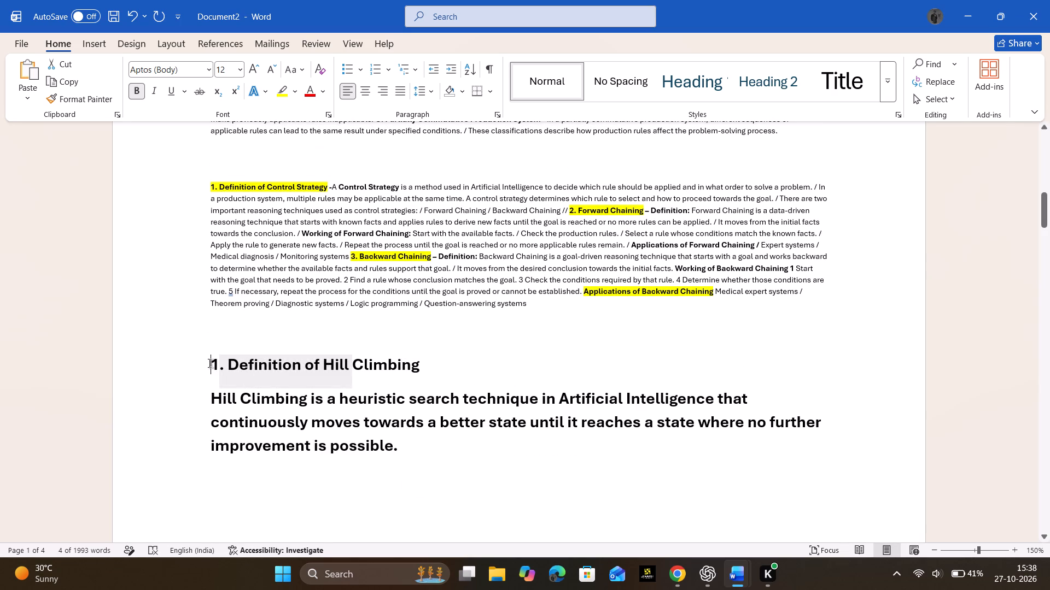
drag(209, 363, 462, 356)
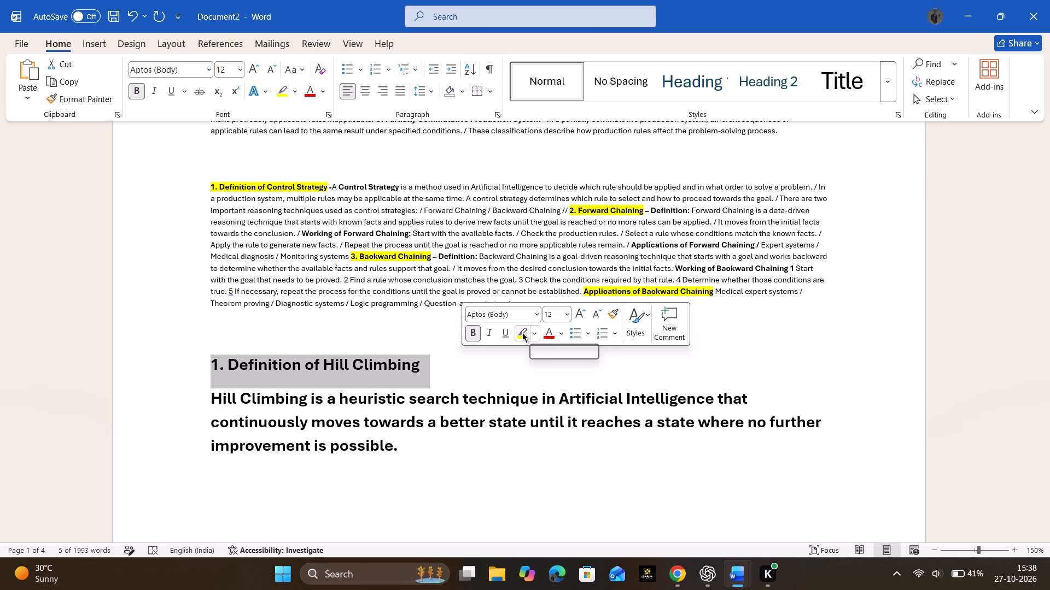
click(522, 333)
Join the bold hill climbing definition paragraph onto its highlighted heading, separated by " - ".
click(444, 368)
key(space)
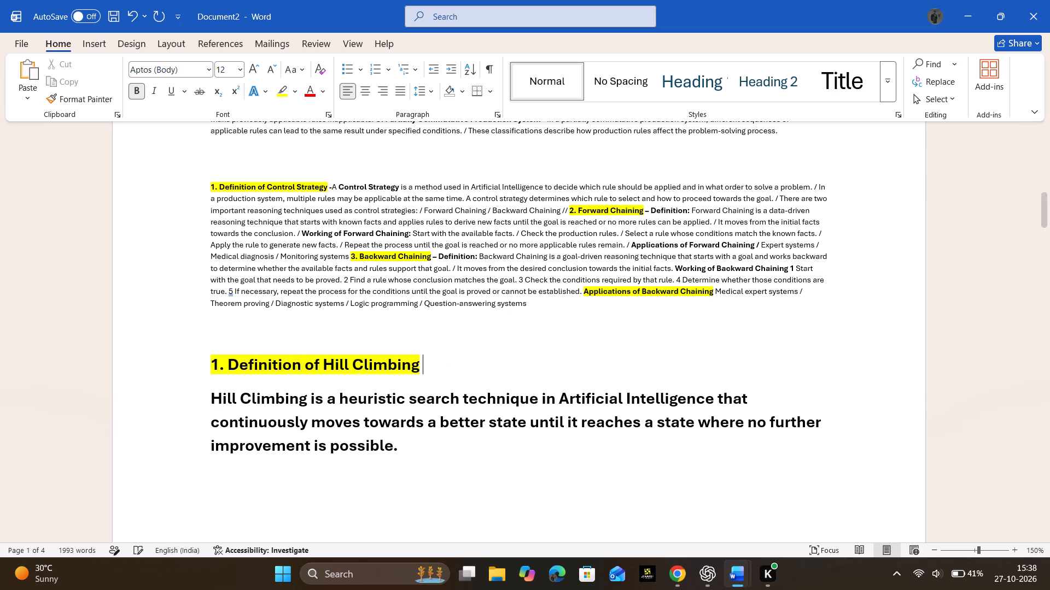
key(minus)
key(Delete)
scroll(444, 368, down, 1)
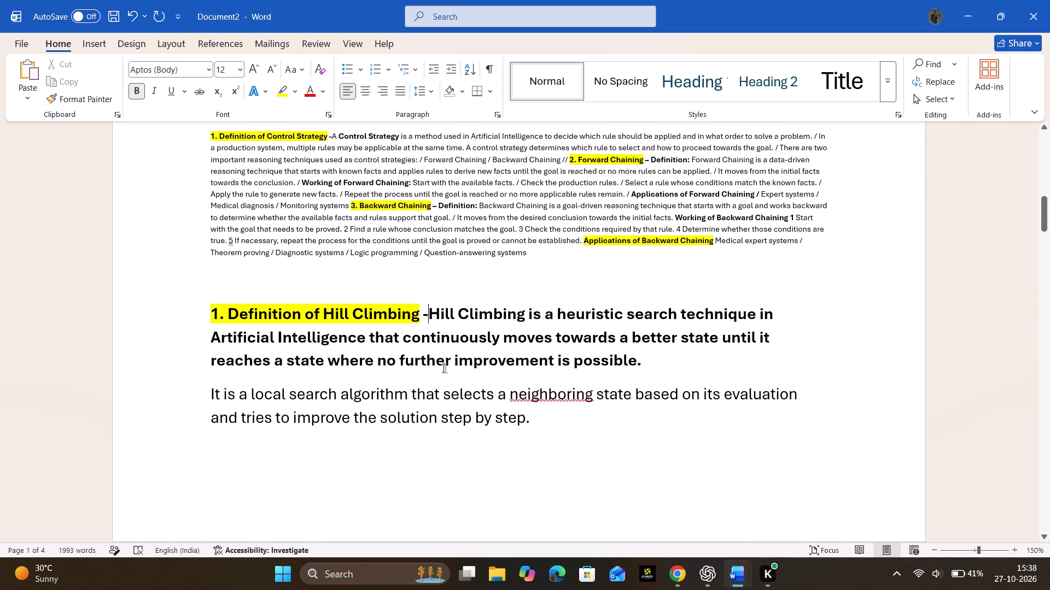
key(space)
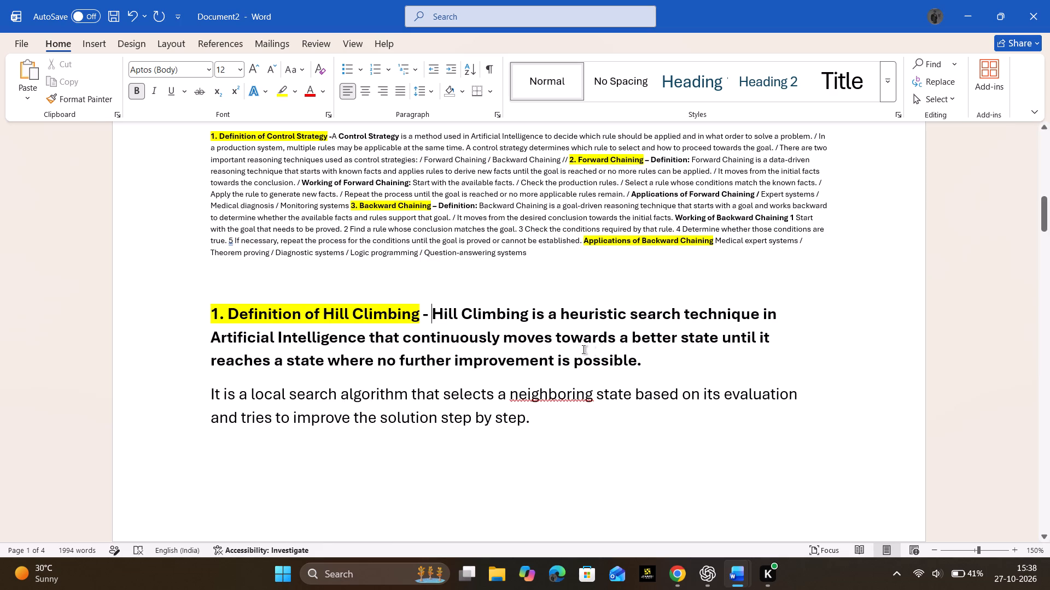
Remove bold from the hill climbing definition sentence following the highlighted heading.
click(644, 363)
drag(644, 363, 489, 326)
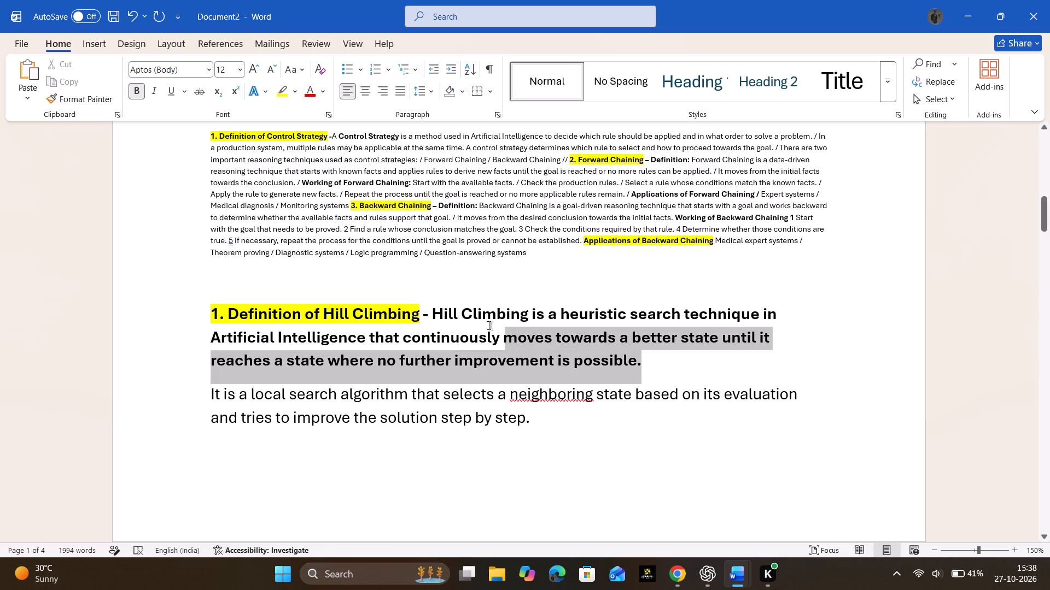
drag(489, 326, 442, 321)
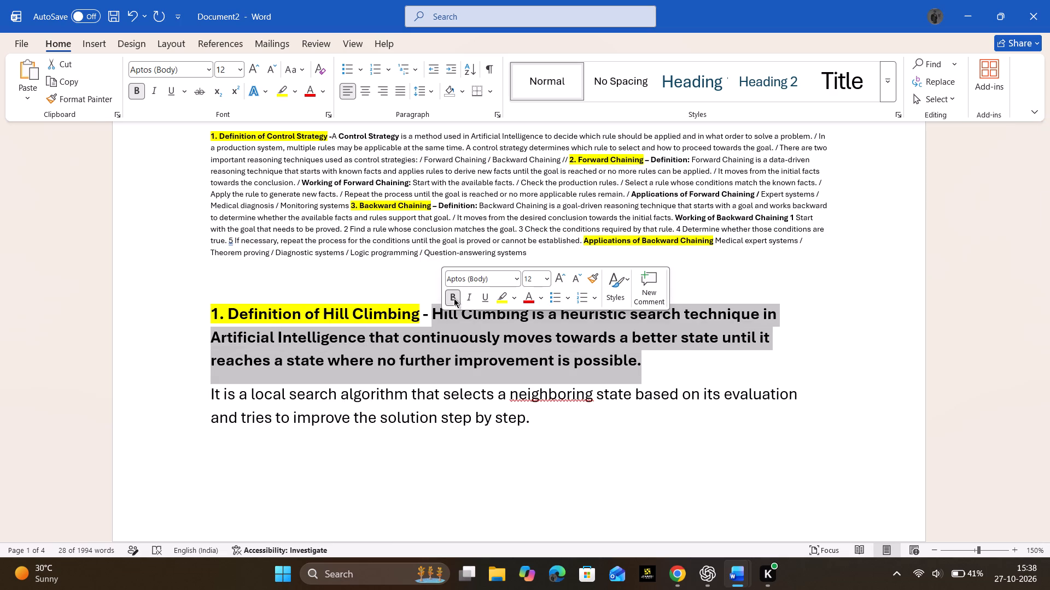
click(454, 298)
Join the "It is a local search algorithm" paragraph onto the hill climbing definition, separated by " / ".
click(528, 363)
key(space)
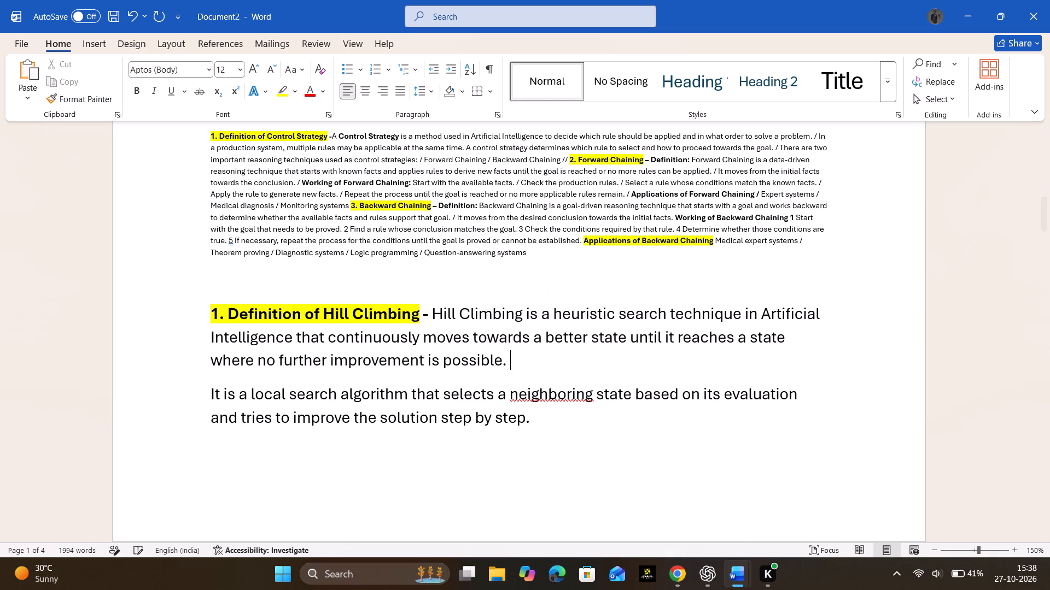
text(/)
key(space)
key(Delete)
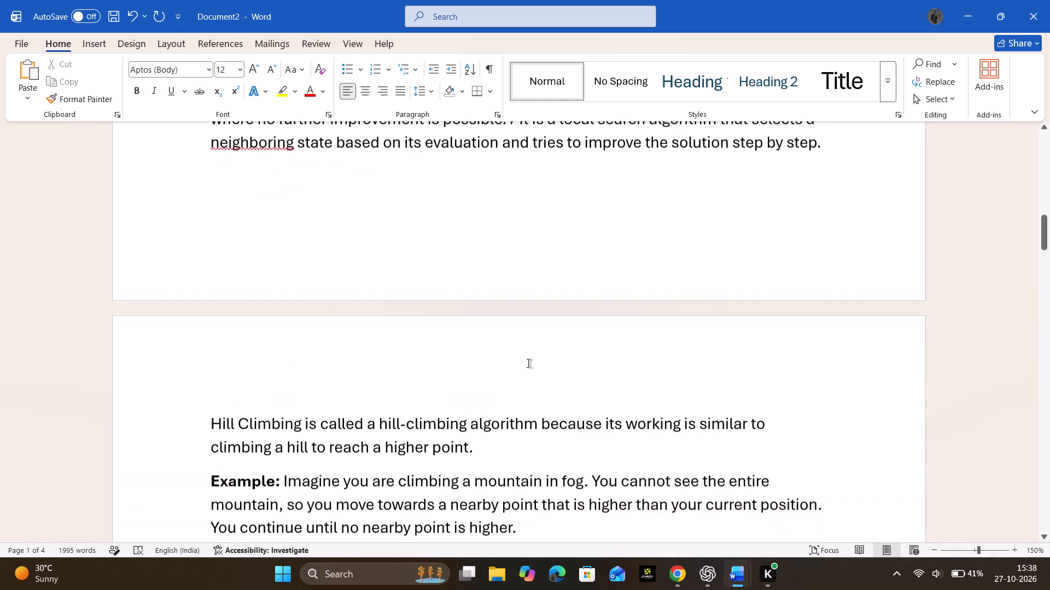
Join the "Hill Climbing is called a hill-climbing algorithm" paragraph onto the definition text, separated by " / ".
click(830, 229)
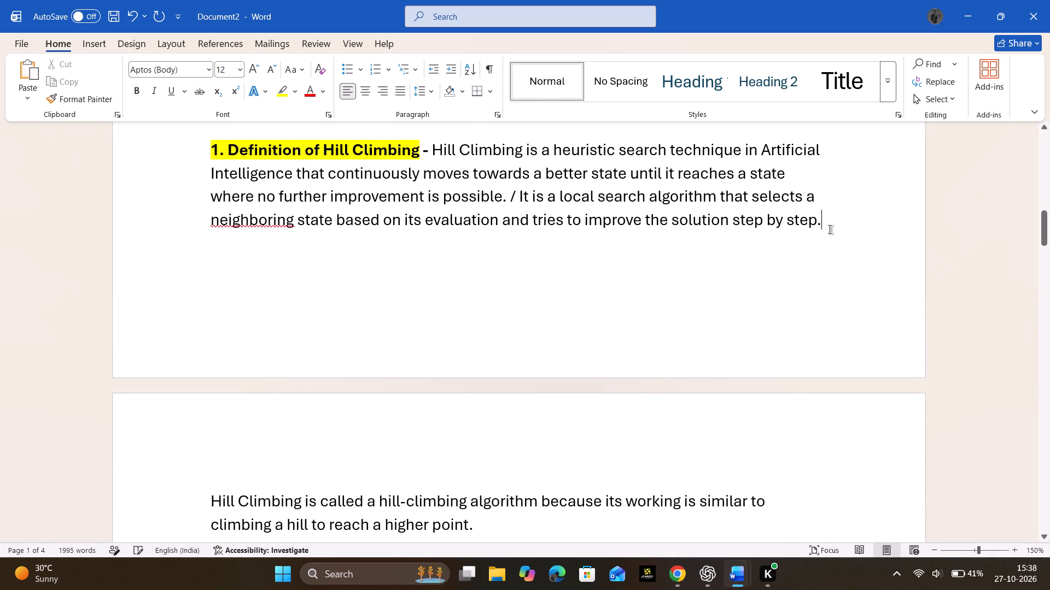
key(space)
key(Delete)
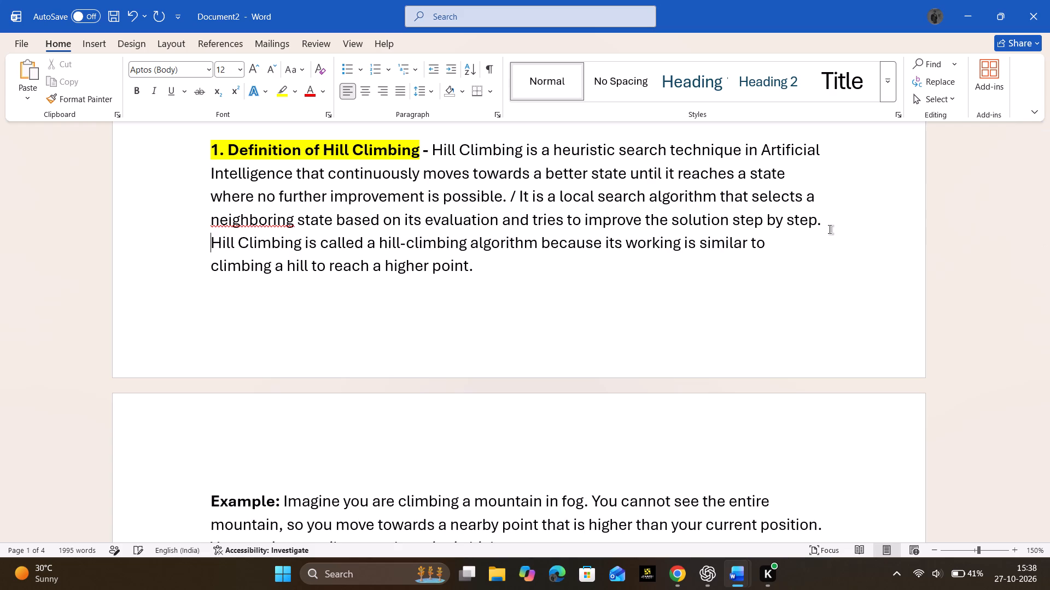
text(/)
key(space)
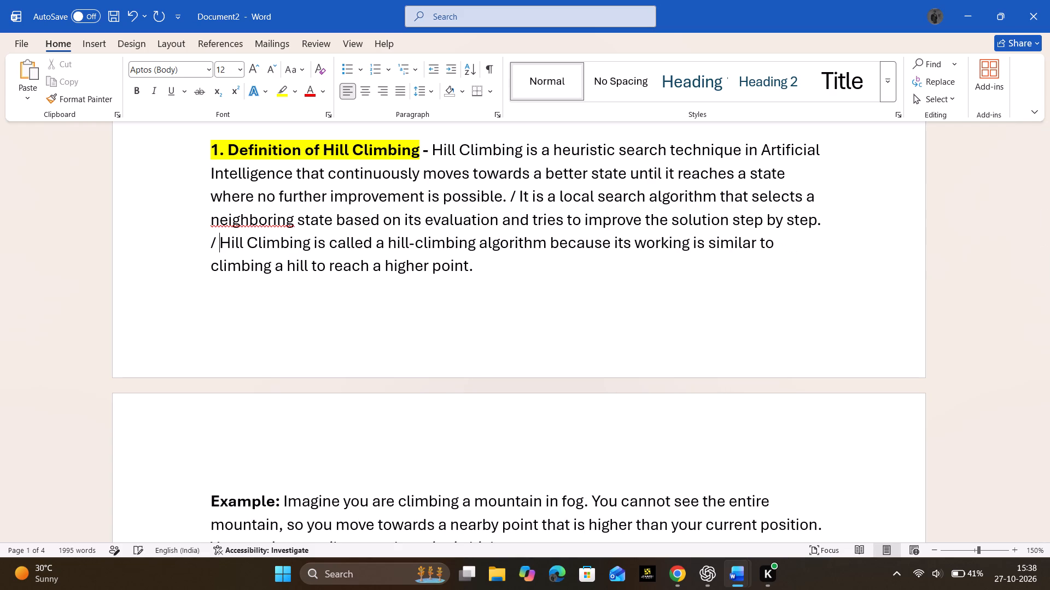
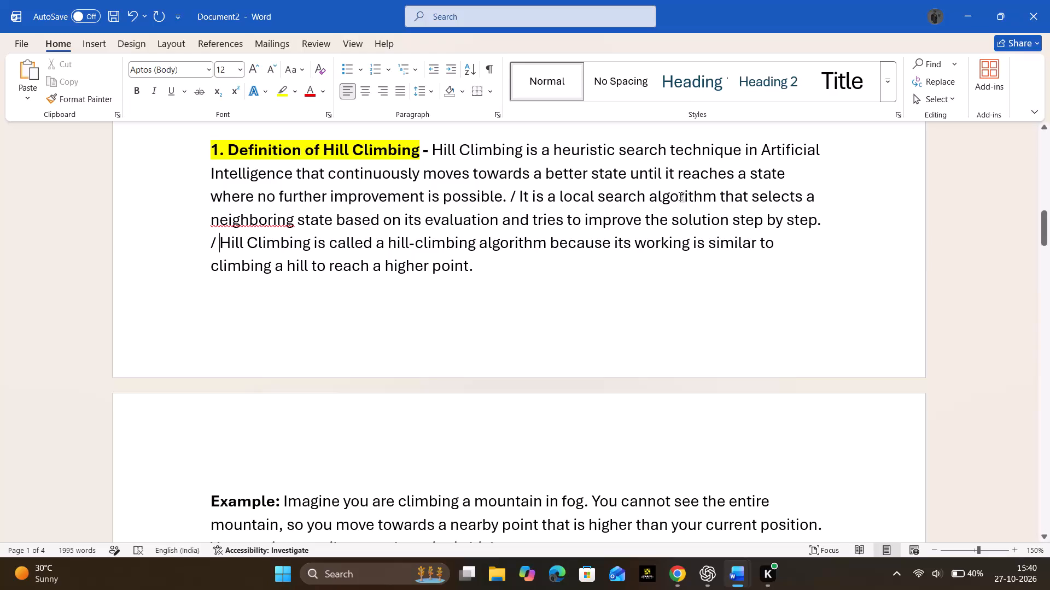
Delete the "Example" paragraph about climbing a mountain in fog that follows the hill climbing definition.
click(534, 270)
key(space)
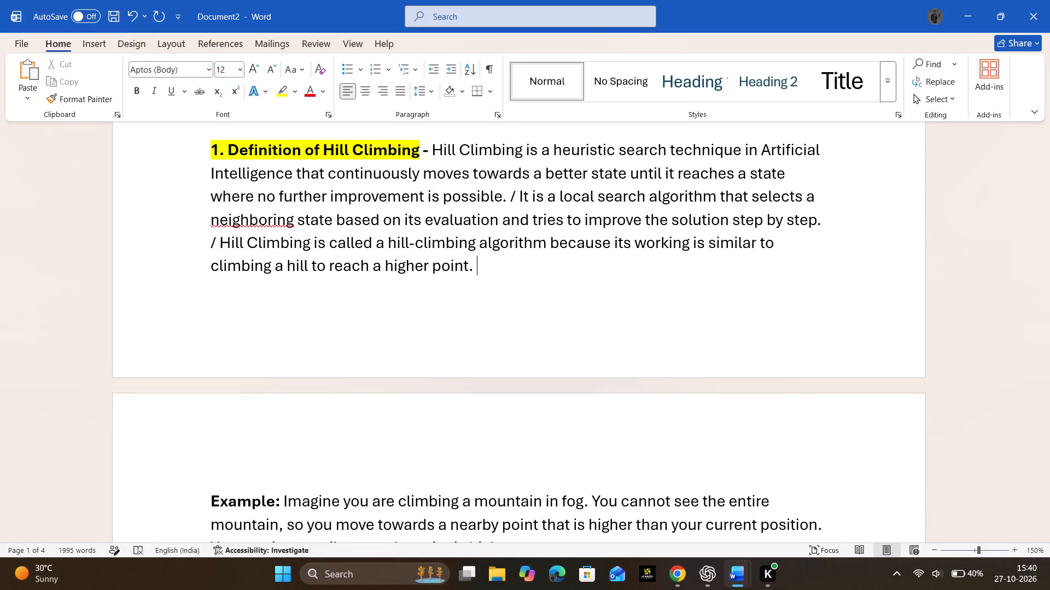
key(Delete)
key(shift+Down)
key(shift+Down)
key(shift+Down)
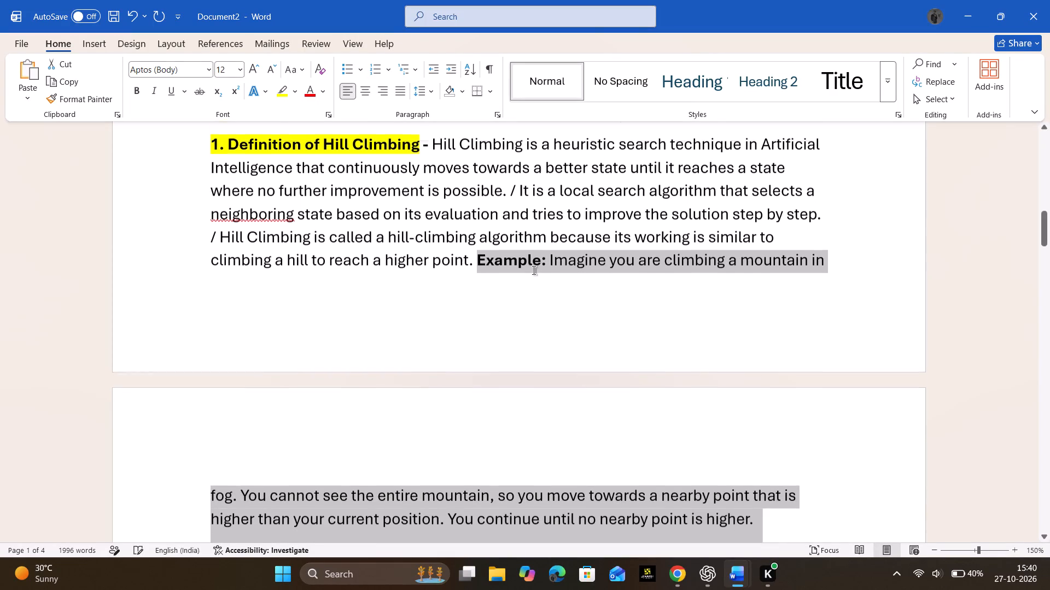
key(shift+Down)
key(shift+Up)
key(shift+Up)
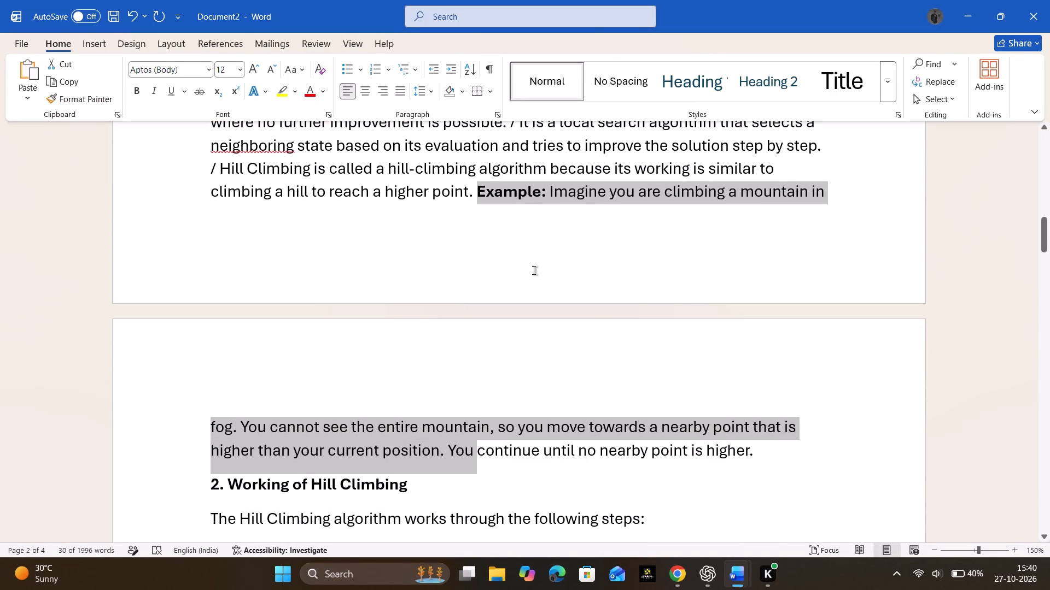
key(BackSpace)
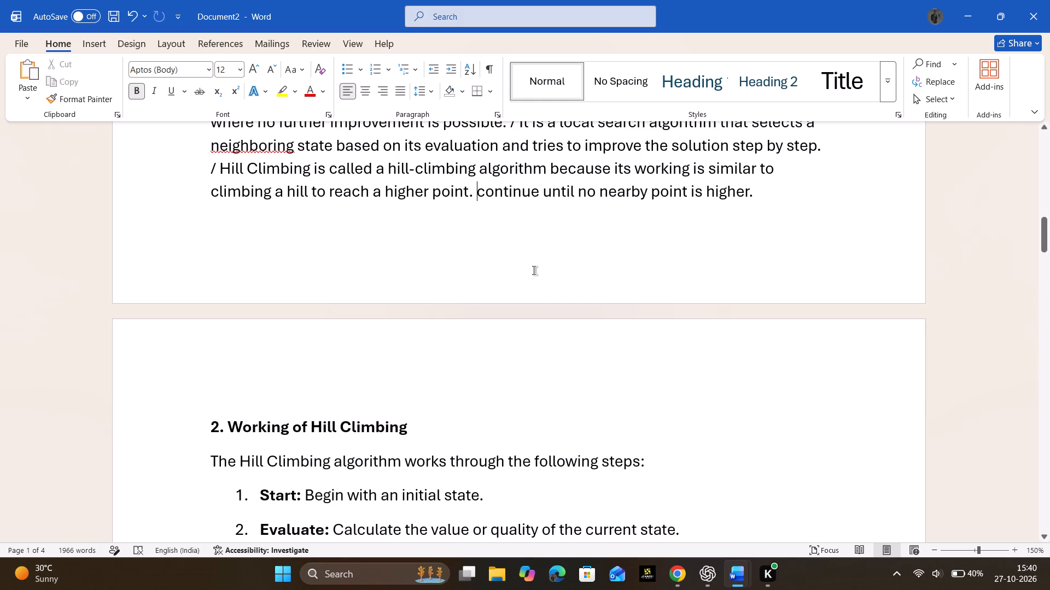
key(Delete)
key(Delete)
key(Delete)
key(Delete)
key(Delete)
key(Delete)
key(Delete)
key(Delete)
key(Delete)
key(Delete)
key(Delete)
key(Delete)
key(Delete)
key(Delete)
key(Delete)
key(Delete)
key(Delete)
key(Delete)
key(Delete)
key(Delete)
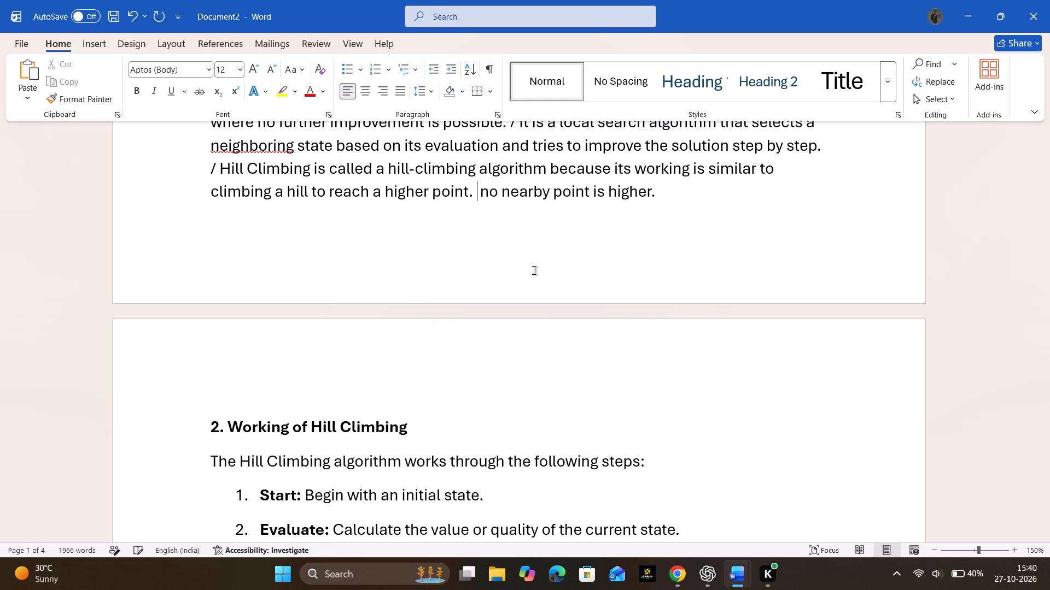
key(Delete)
key(Delete)
key(Delete)
key(Delete)
key(Delete)
key(Delete)
key(Delete)
key(Delete)
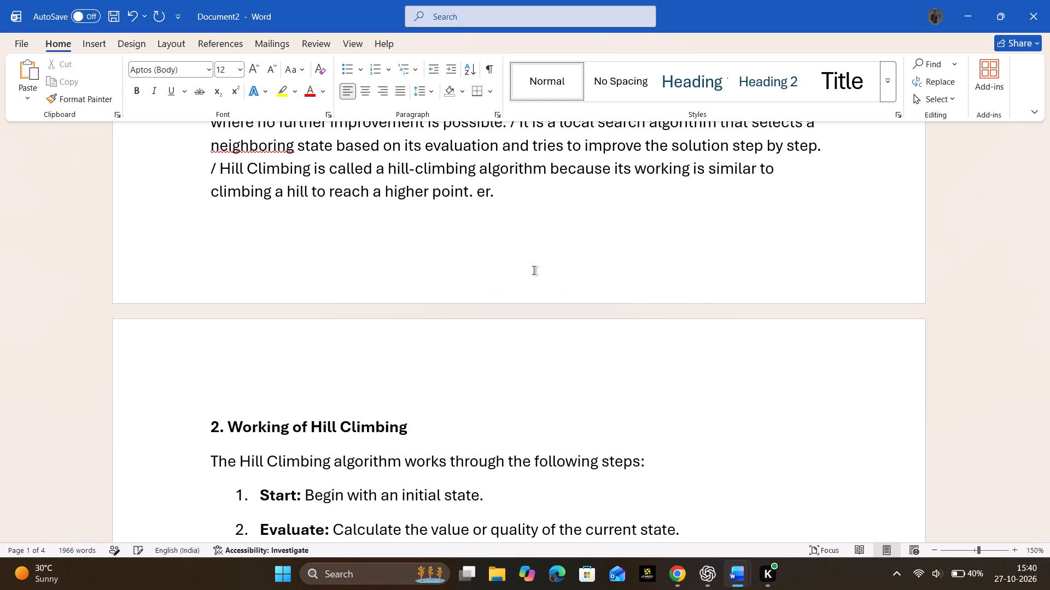
key(Delete)
key(Delete)
key(Delete)
Run the "2. Working of Hill Climbing" heading onto the definition text and join its introductory sentence to it with " - ".
key(Delete)
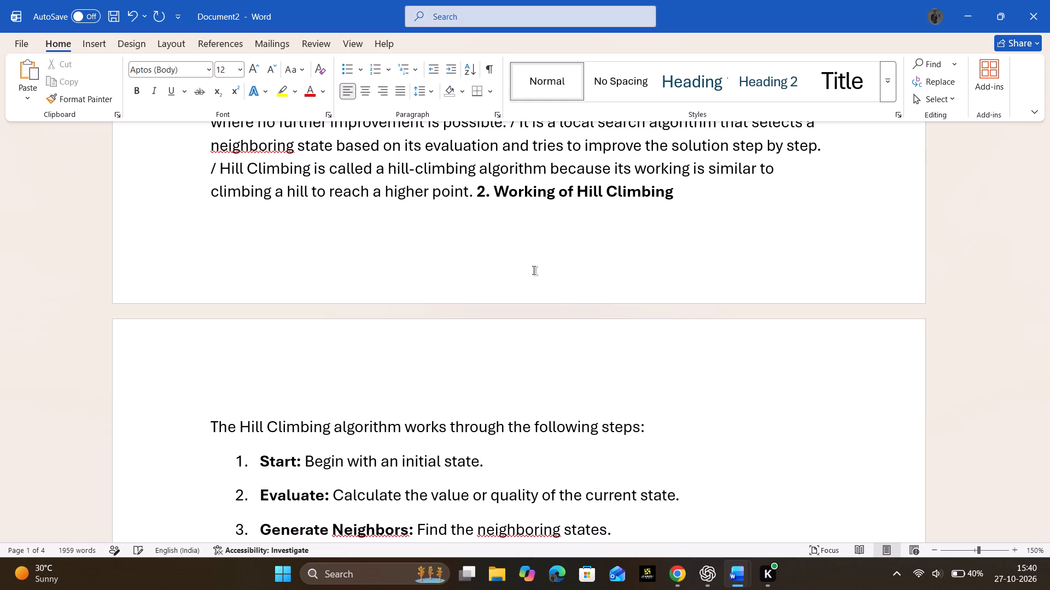
scroll(534, 270, up, 1)
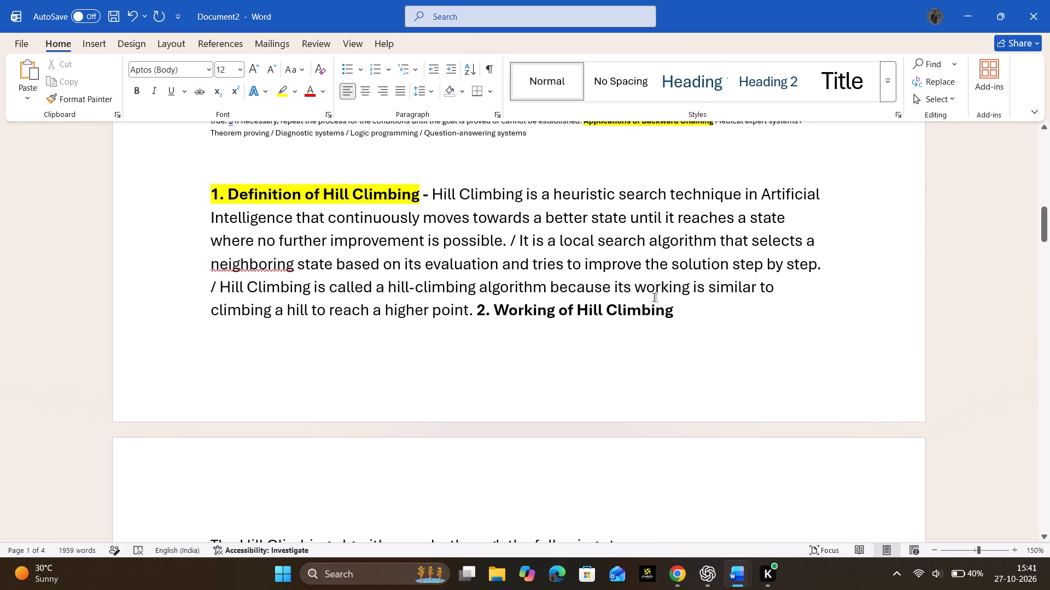
click(686, 310)
key(space)
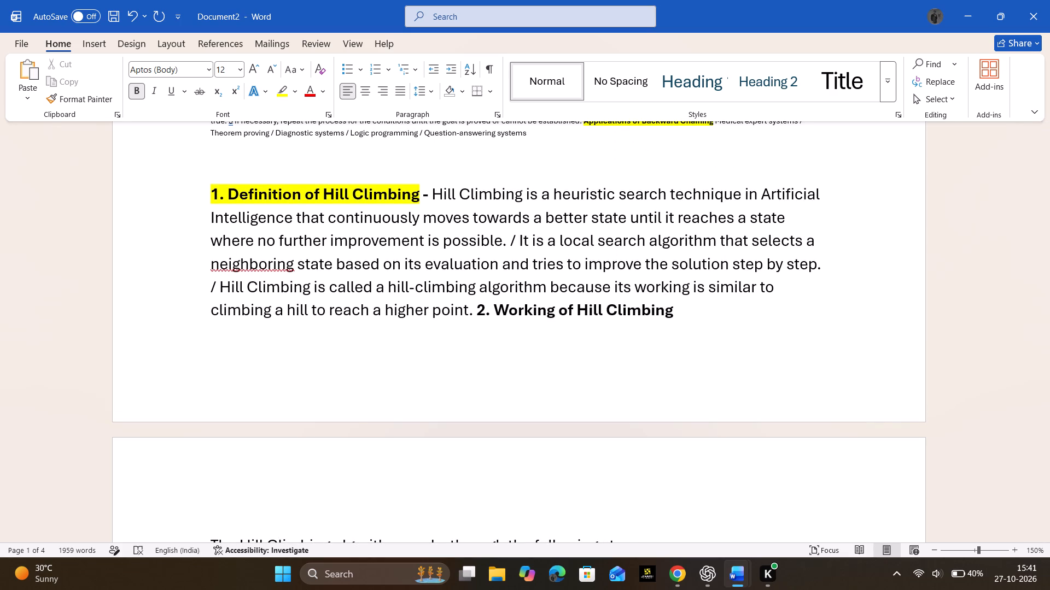
text(-)
key(space)
key(Delete)
Join the Start, Evaluate, Generate Neighbors and Compare list items onto the Working of Hill Climbing introduction, separated by spaces.
scroll(686, 310, down, 1)
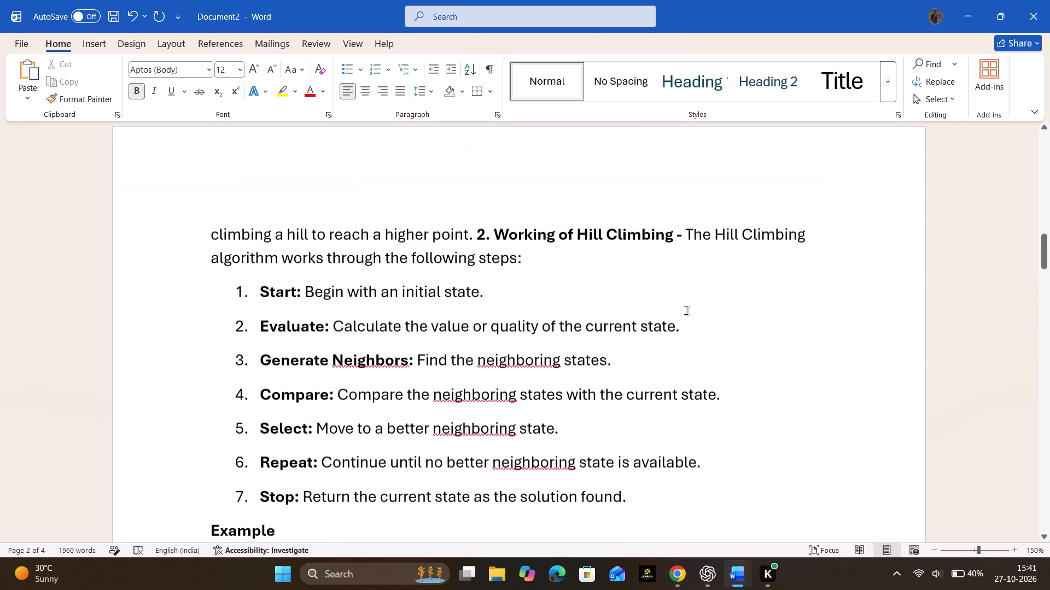
scroll(686, 310, down, 1)
click(573, 257)
key(space)
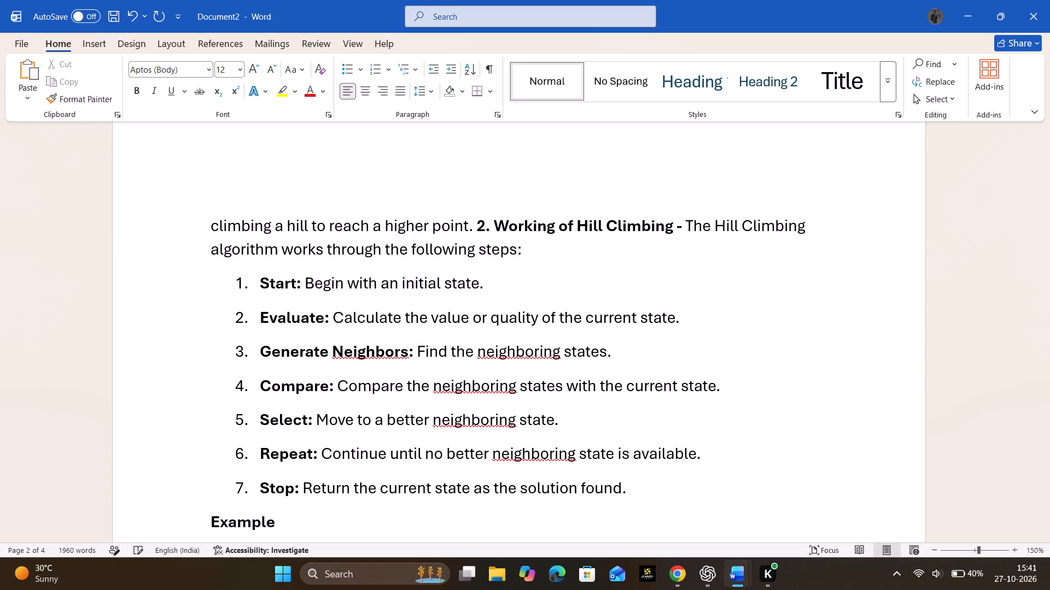
key(Delete)
click(784, 252)
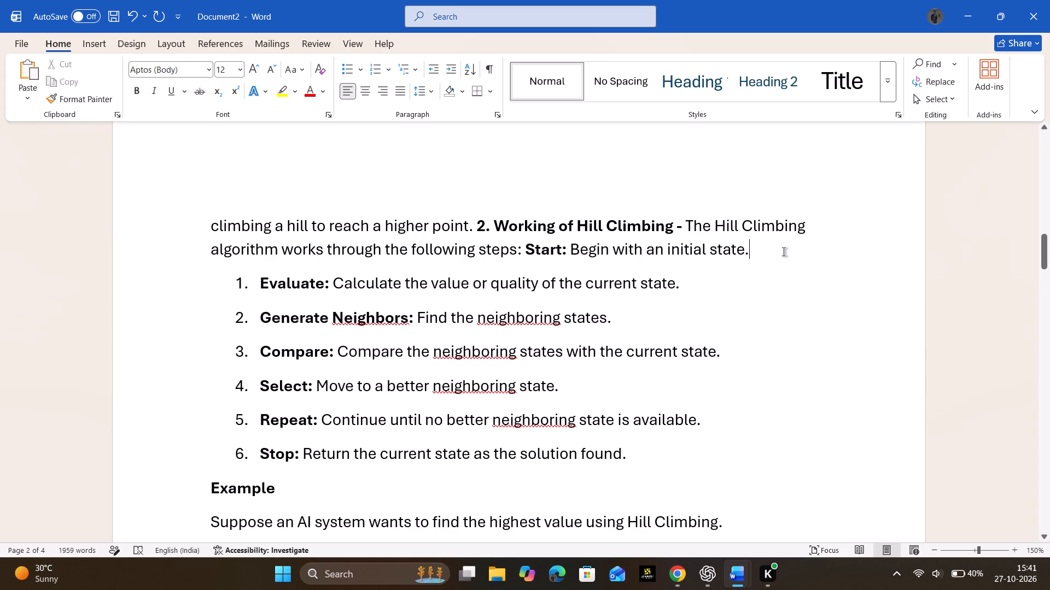
key(space)
key(Delete)
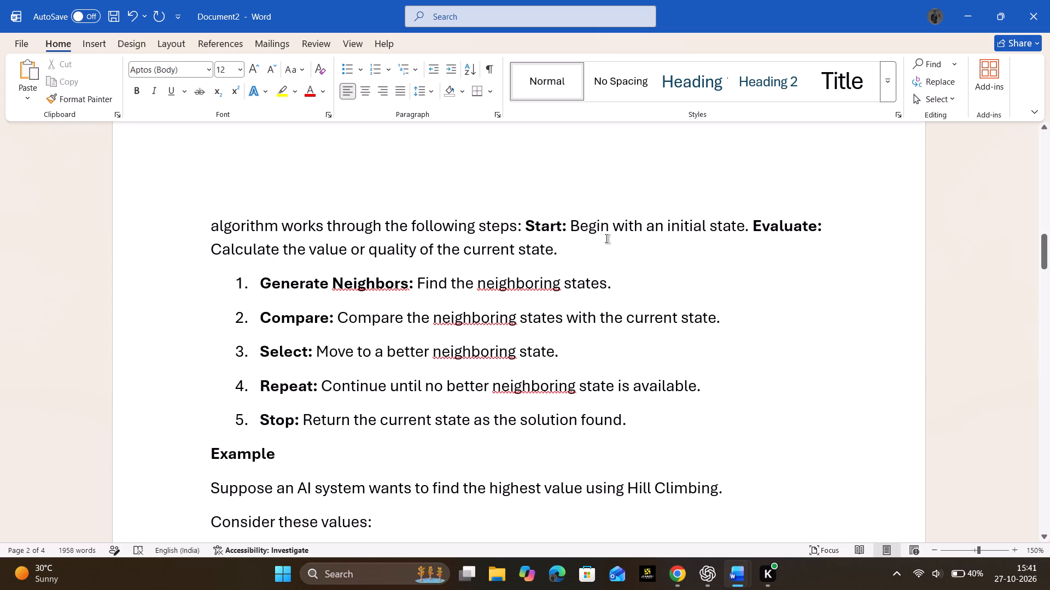
click(581, 255)
key(space)
key(Delete)
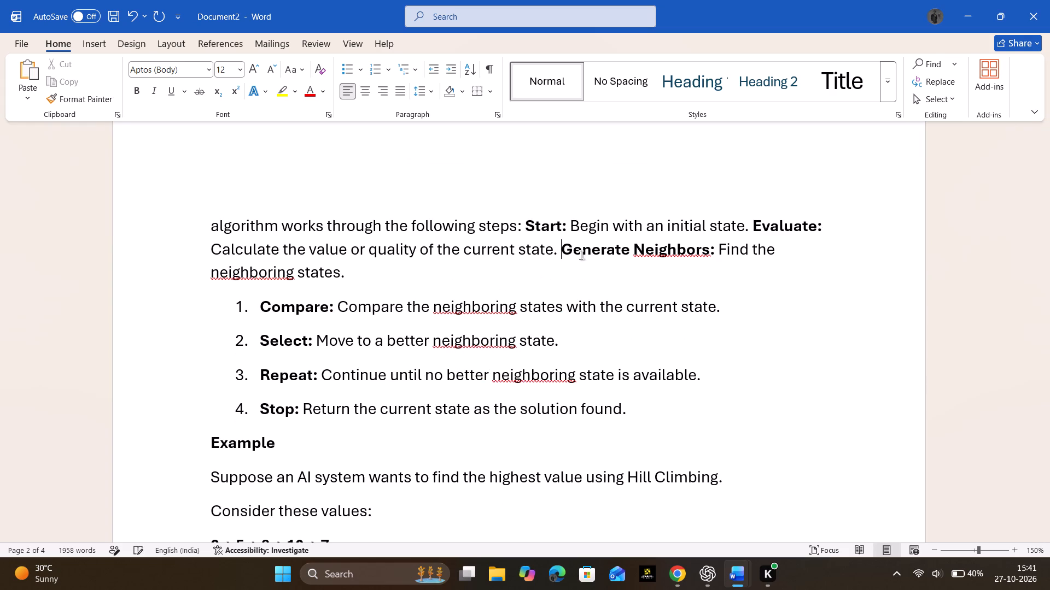
click(476, 276)
key(space)
key(Delete)
Join the remaining Select, Repeat and Stop list items onto the same run-on paragraph, separated by spaces.
click(827, 270)
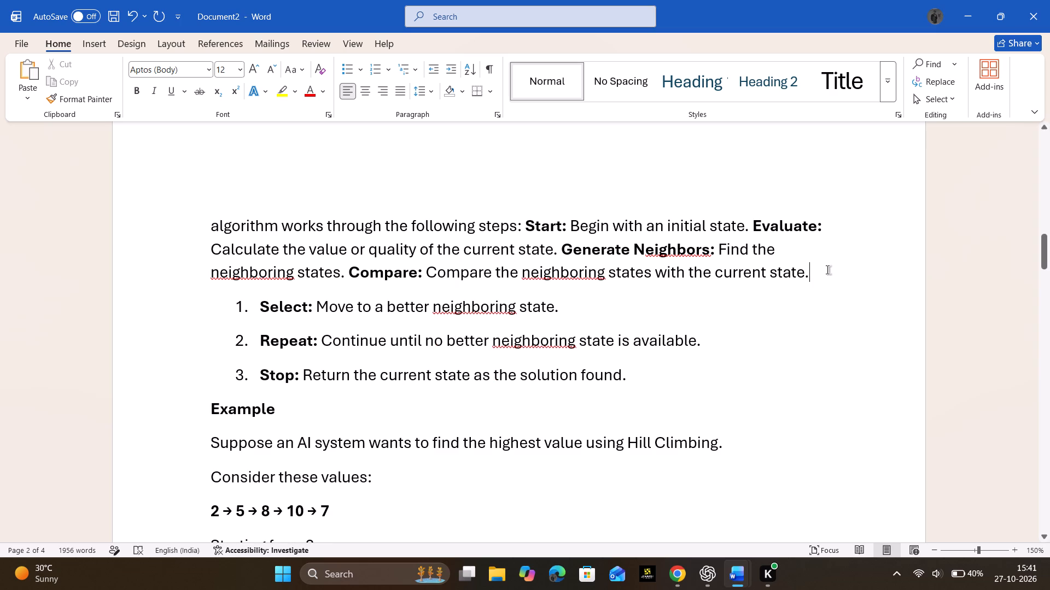
key(space)
key(Delete)
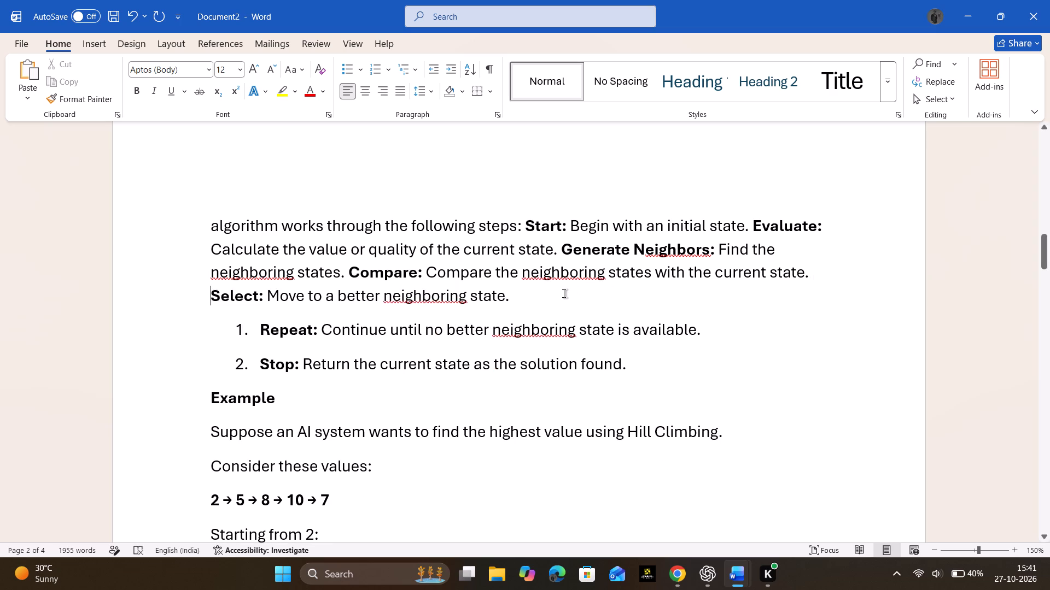
click(564, 293)
key(space)
key(Delete)
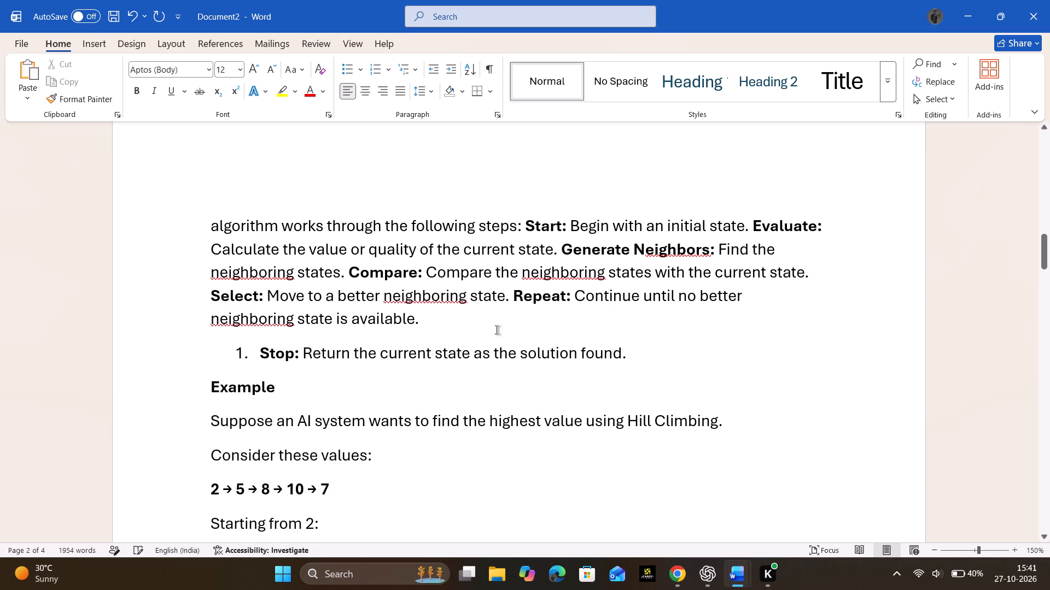
click(474, 329)
key(space)
key(Delete)
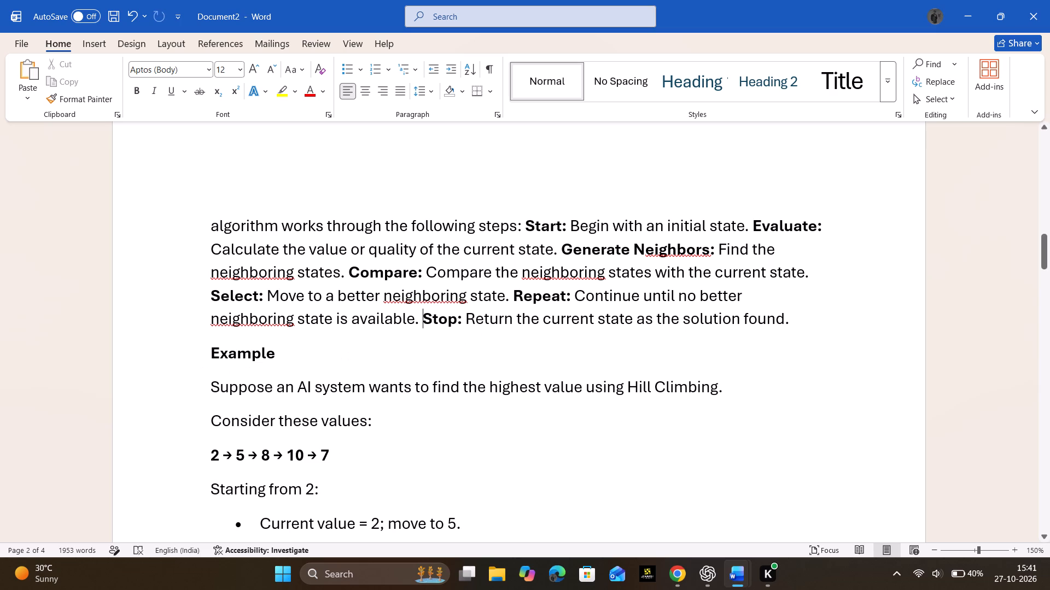
Delete the whole Example section after the working steps, from its heading through the italic note before "3. Types of Hill Climbing".
scroll(338, 383, down, 1)
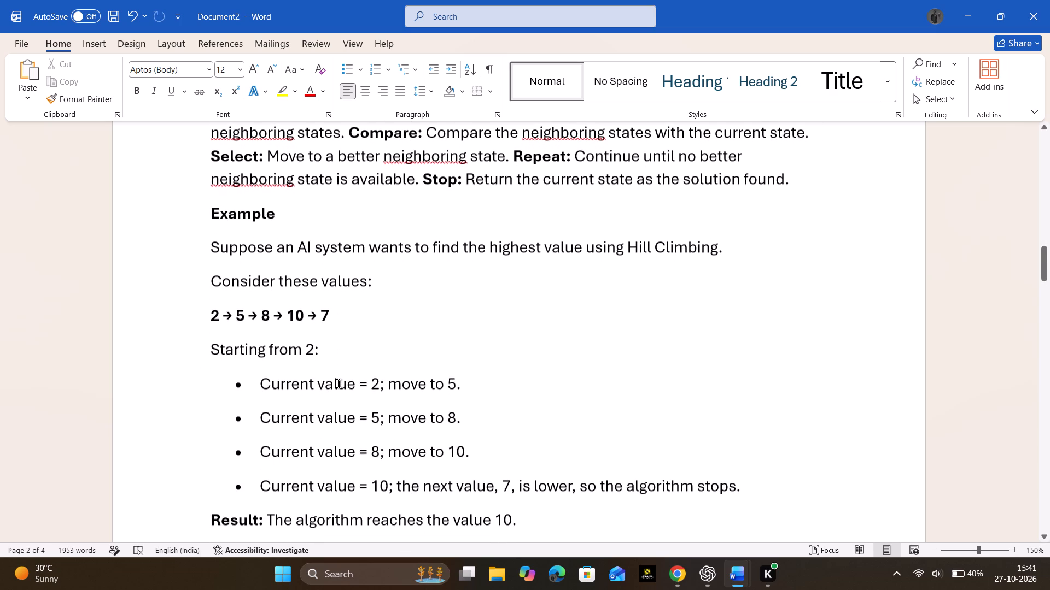
scroll(338, 383, down, 2)
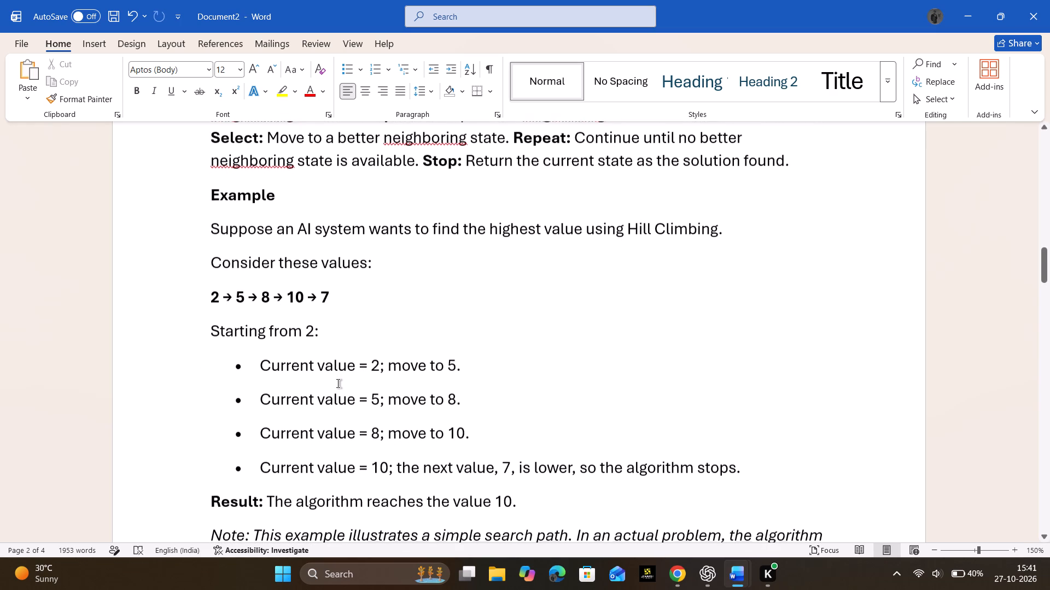
scroll(338, 383, down, 2)
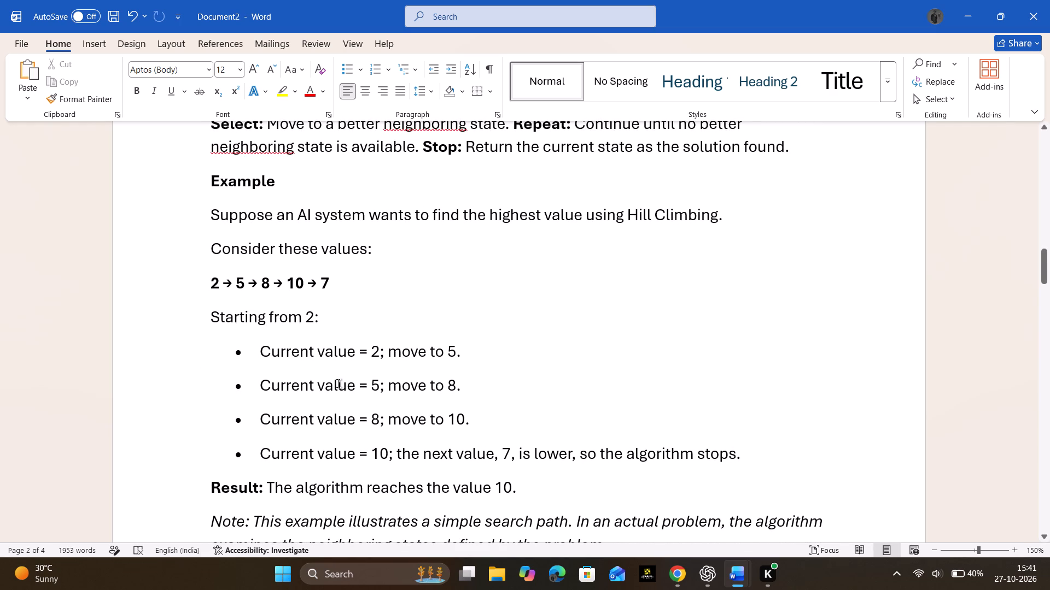
drag(205, 173, 290, 247)
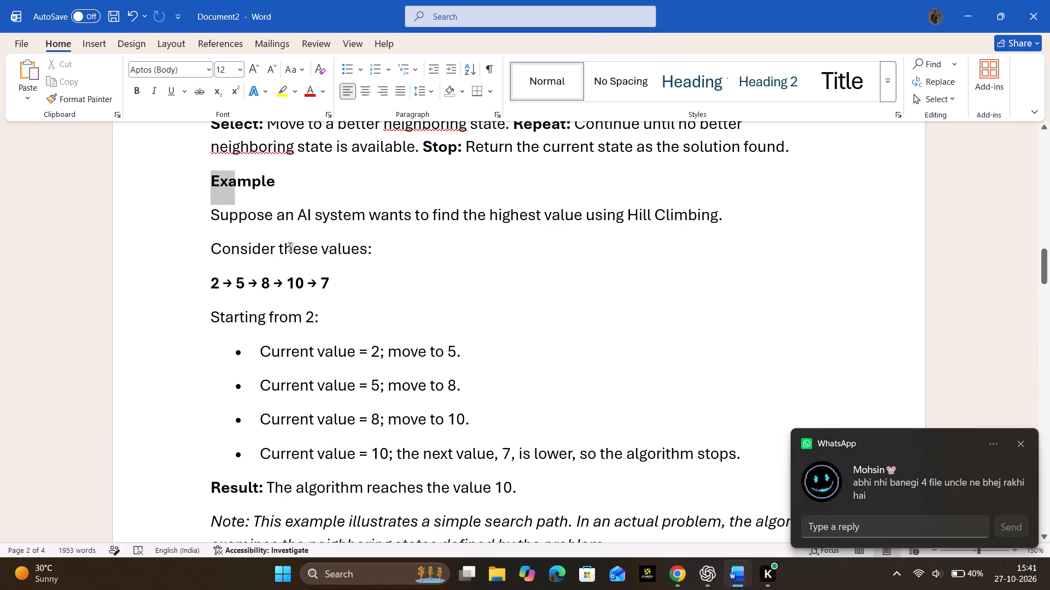
drag(290, 247, 516, 441)
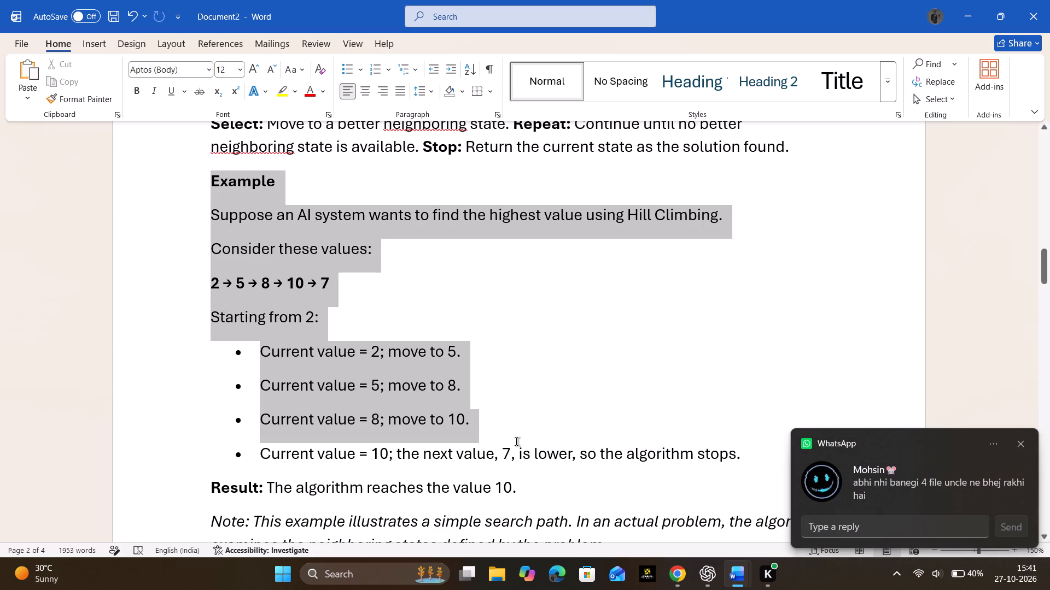
drag(516, 441, 517, 441)
drag(517, 441, 542, 444)
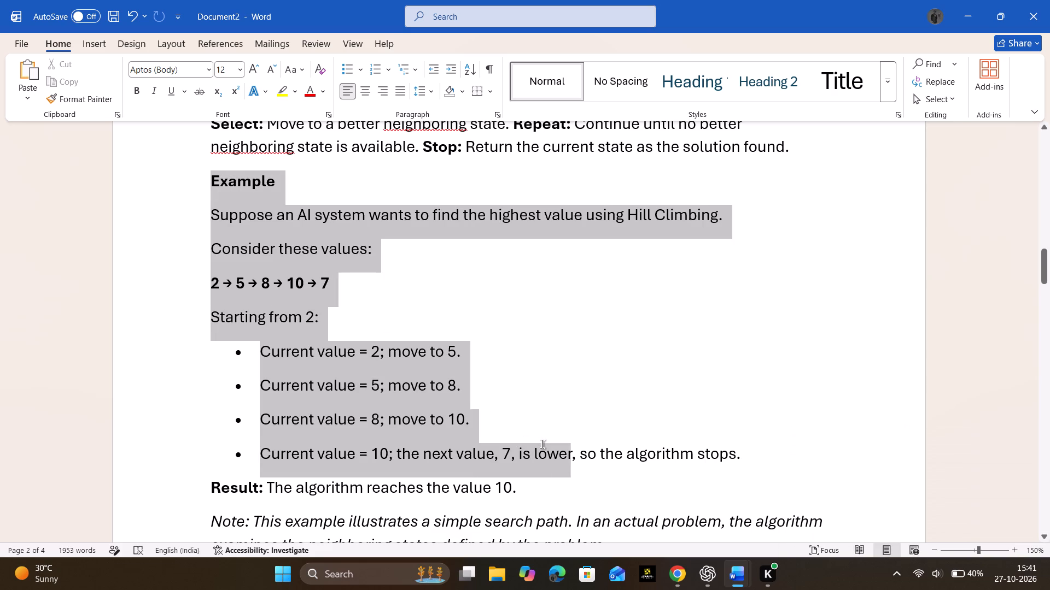
drag(542, 444, 678, 446)
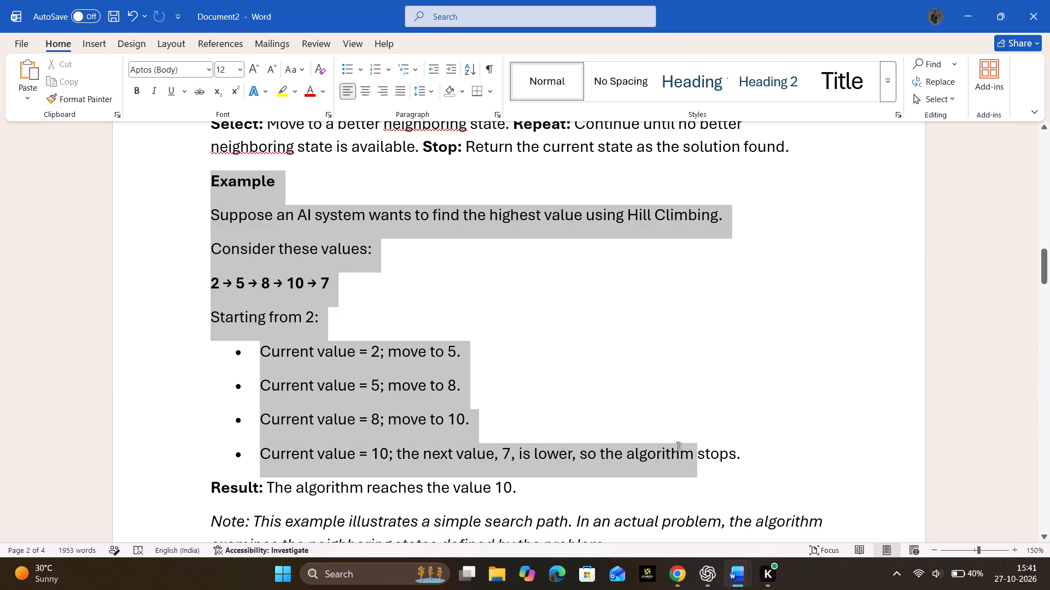
drag(678, 446, 549, 557)
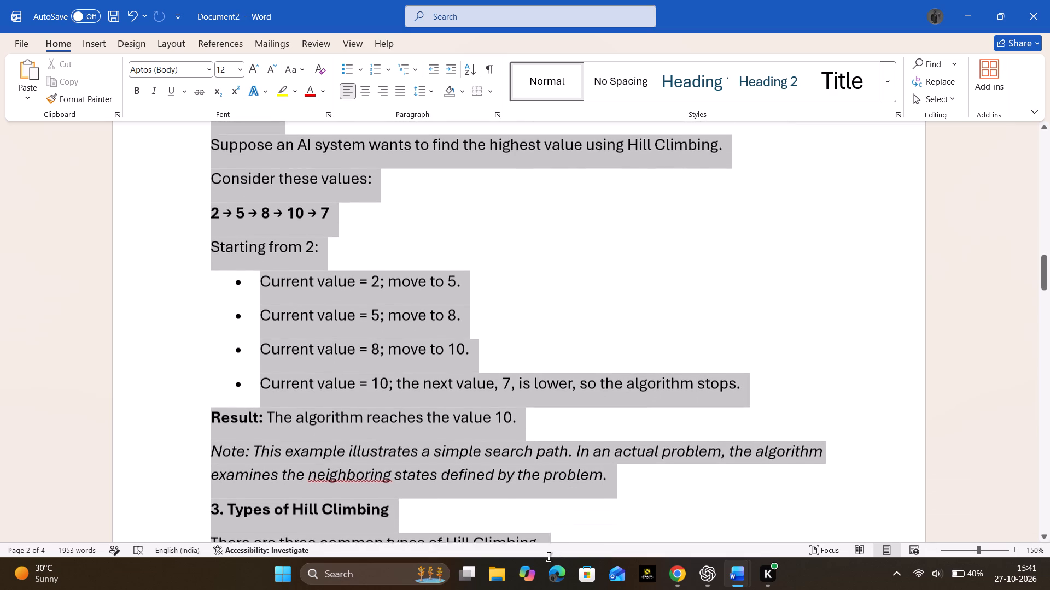
drag(549, 557, 626, 402)
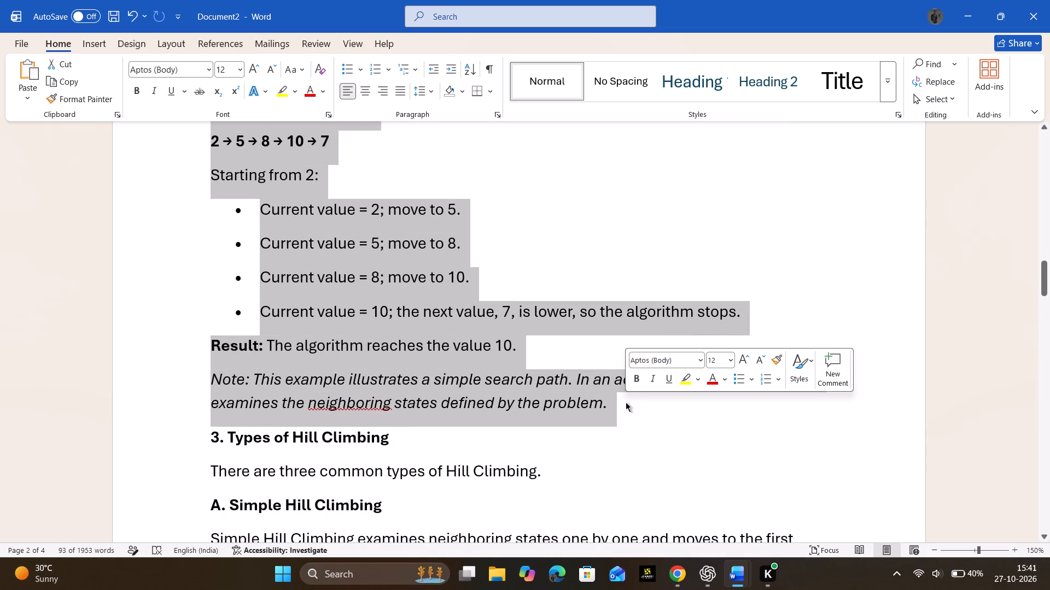
scroll(626, 402, up, 1)
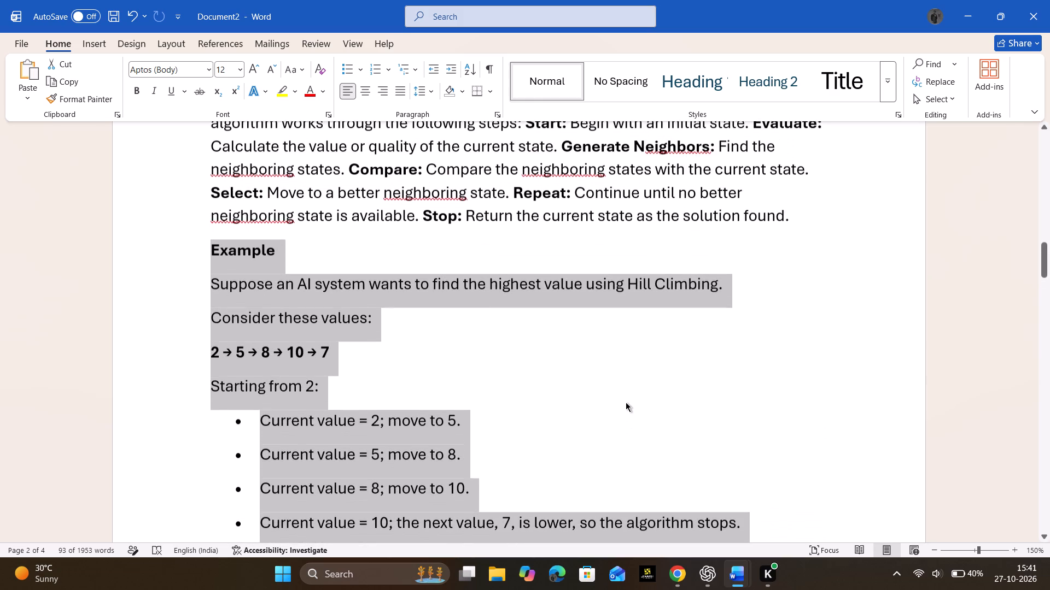
scroll(626, 402, up, 1)
key(BackSpace)
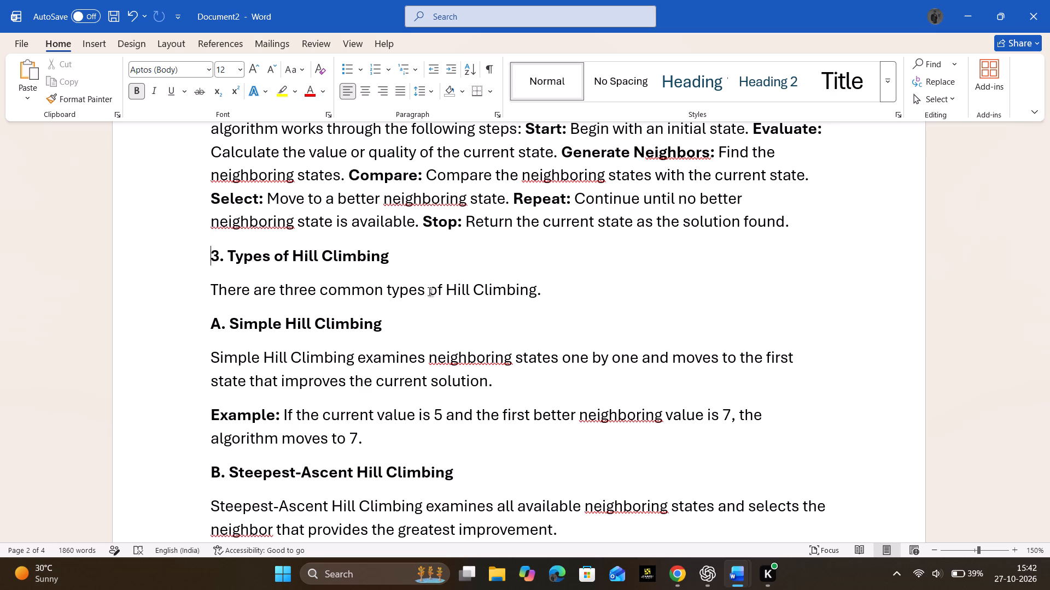
Join the "3. Types of Hill Climbing" heading onto the end of the working steps paragraph, separated by a space.
key(Down)
key(Up)
key(BackSpace)
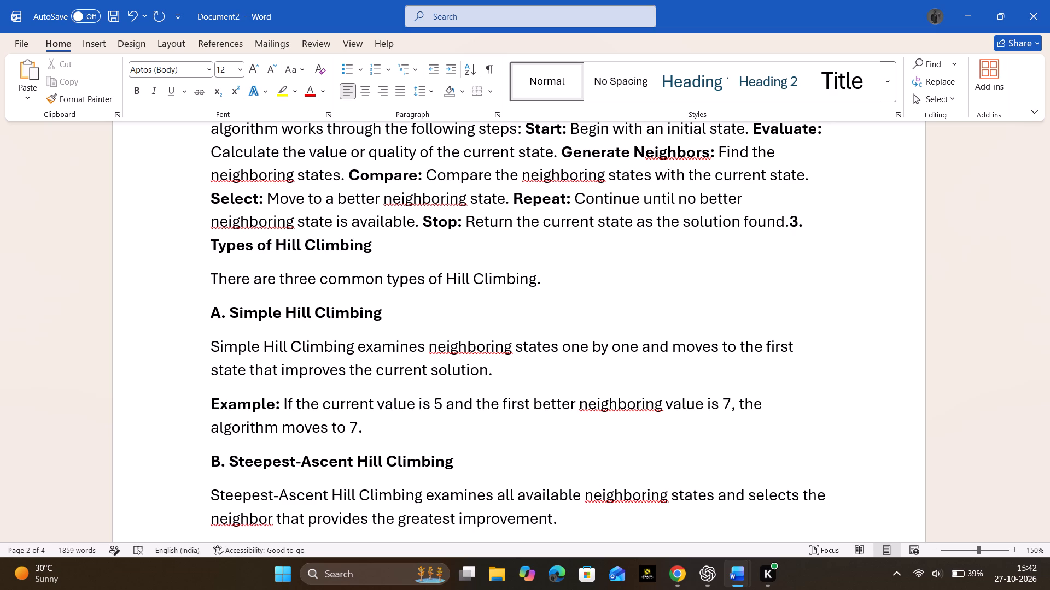
key(space)
Join the "There are three common types of Hill Climbing." sentence onto the "3. Types of Hill Climbing" heading, separated by " - ".
key(shift+Down)
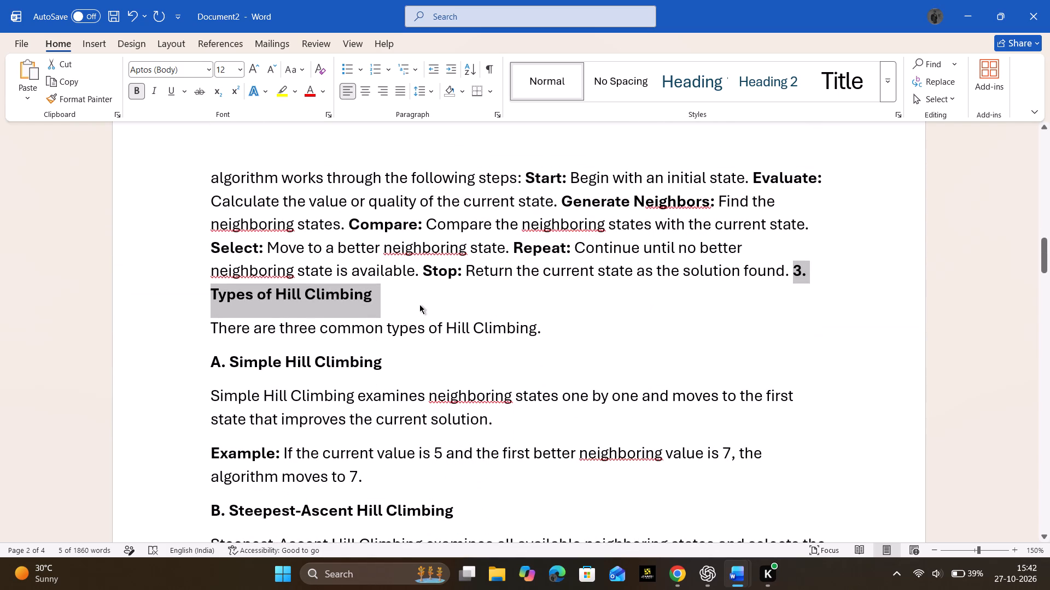
click(420, 304)
click(400, 302)
key(space)
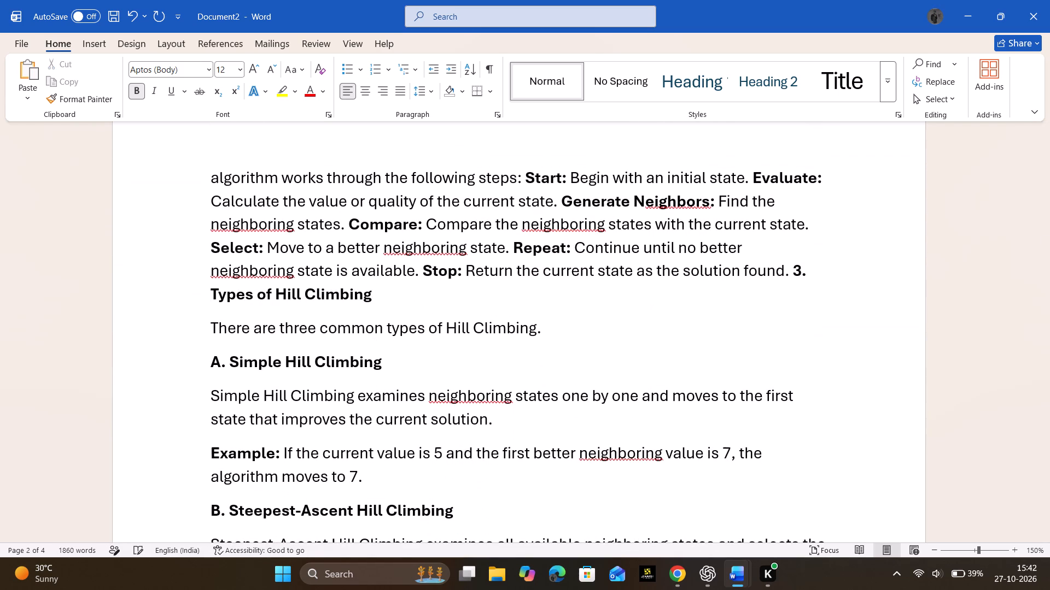
text(-)
key(space)
key(Delete)
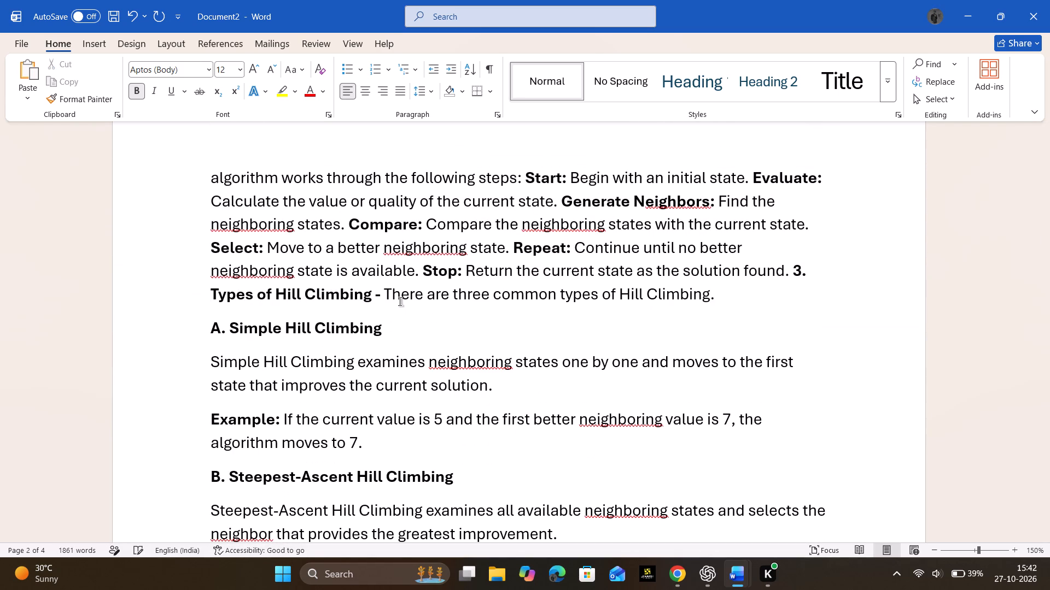
Join the "A. Simple Hill Climbing" heading onto the run-on paragraph after a space, and its description onto it after a colon and space.
click(726, 293)
key(space)
key(Delete)
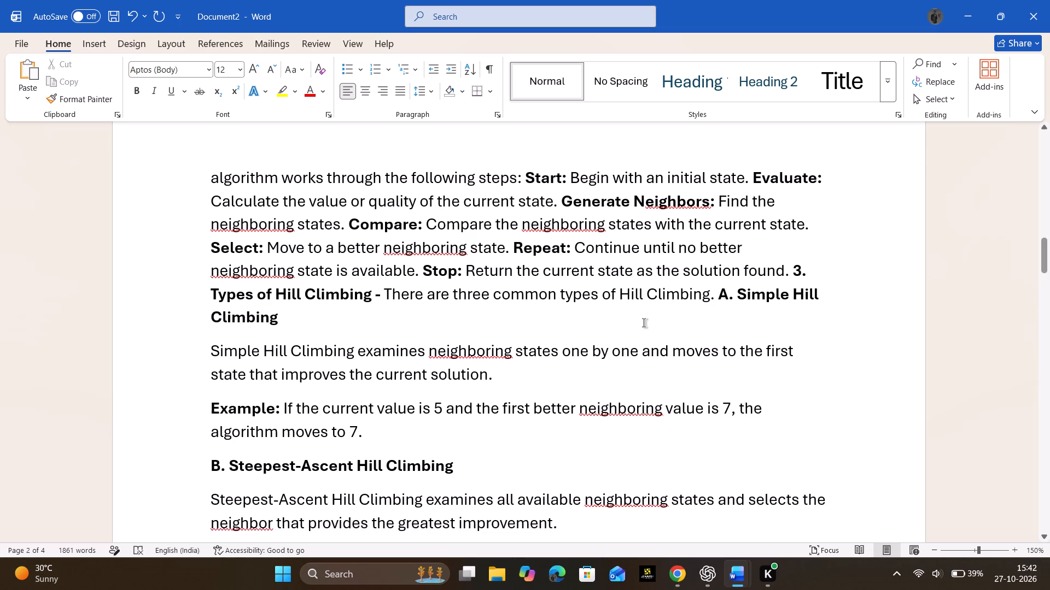
click(493, 317)
key(space)
key(BackSpace)
text(:)
key(space)
key(Delete)
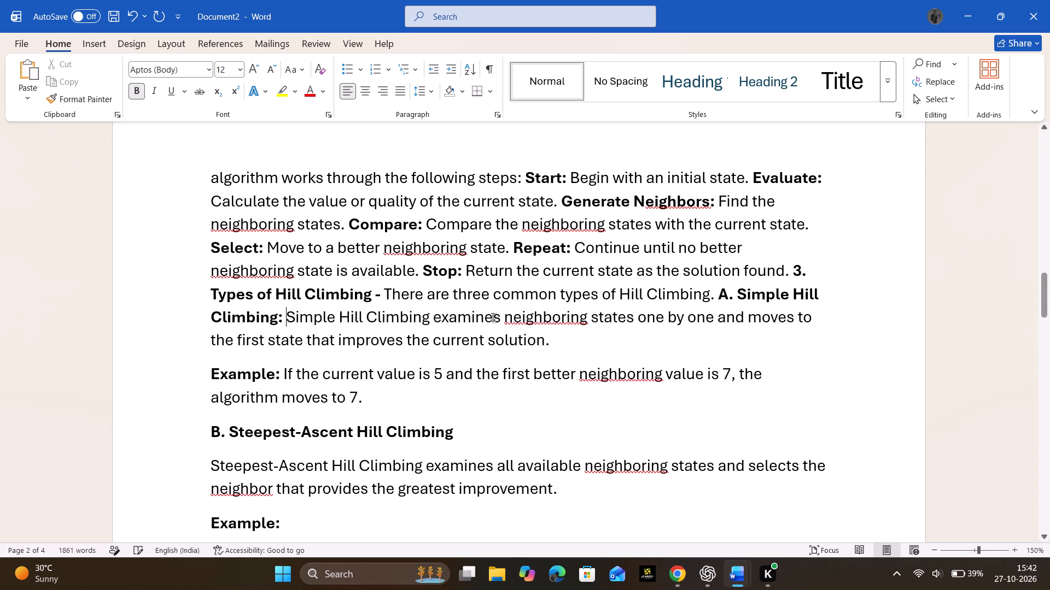
Delete the Example paragraph that follows the Simple Hill Climbing description.
drag(559, 341, 565, 355)
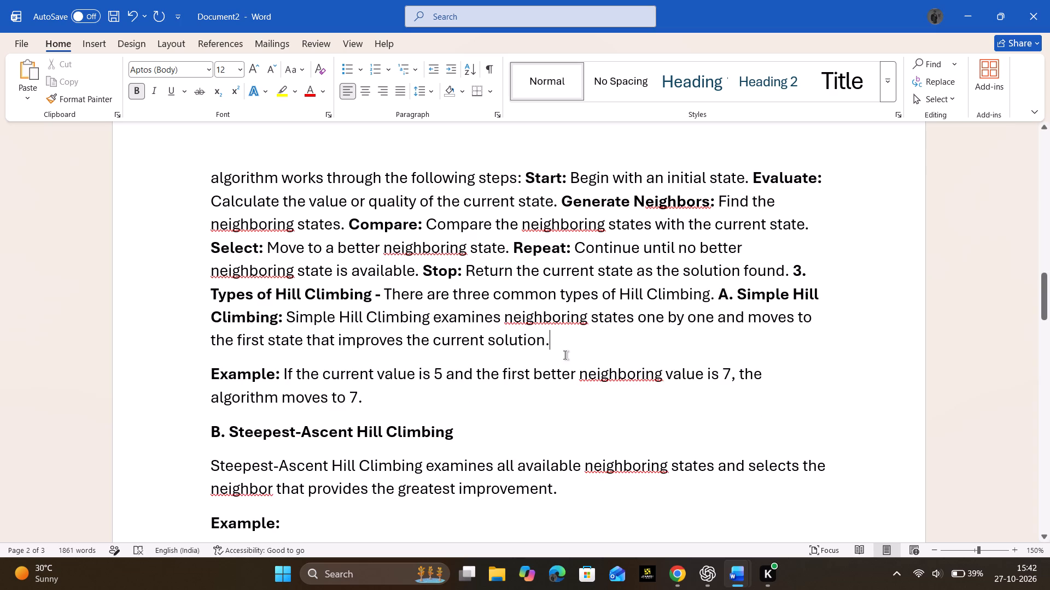
drag(565, 355, 571, 394)
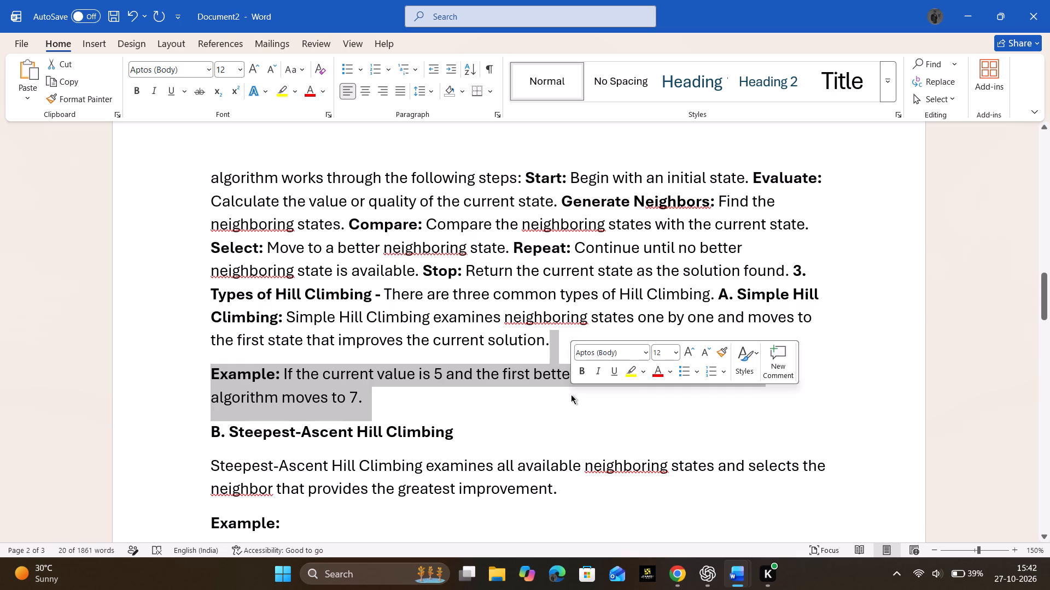
key(BackSpace)
Join the "B. Steepest-Ascent Hill Climbing" heading onto the run-on paragraph after a space, and its description after a colon and space.
click(582, 349)
key(space)
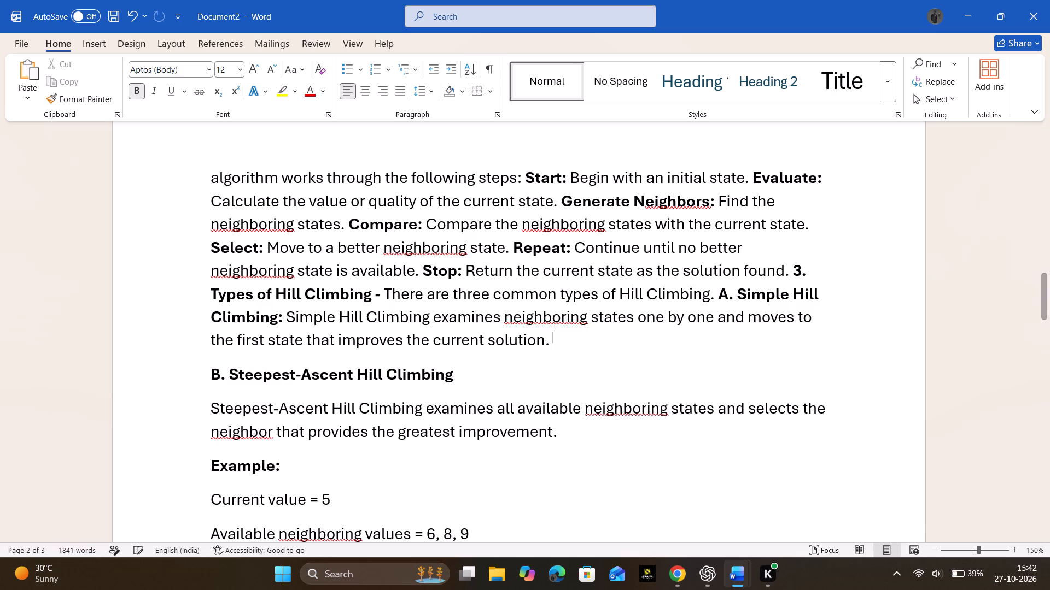
key(Delete)
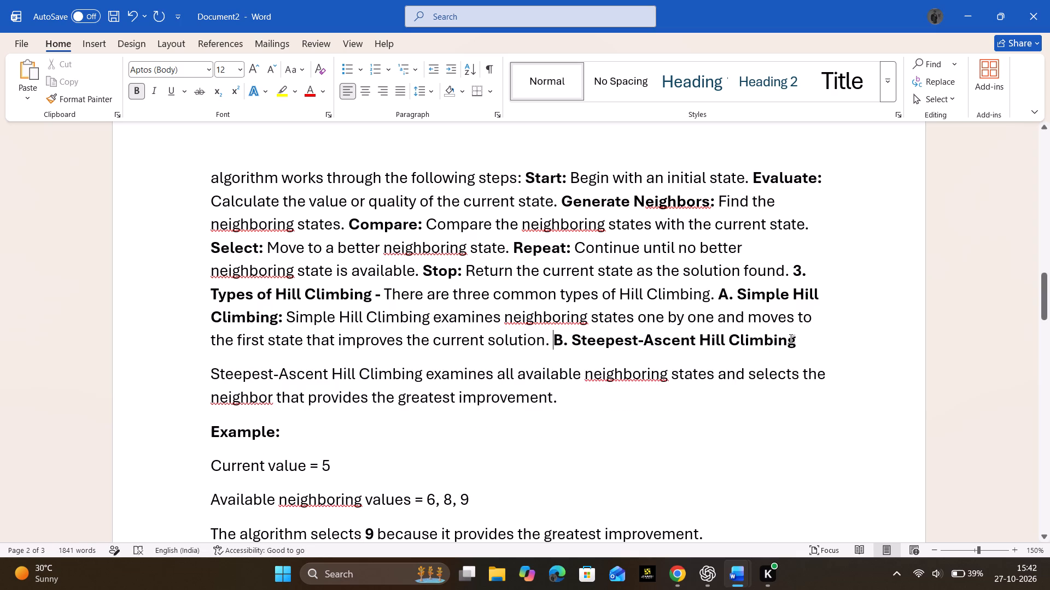
click(796, 342)
text(:)
key(space)
key(Delete)
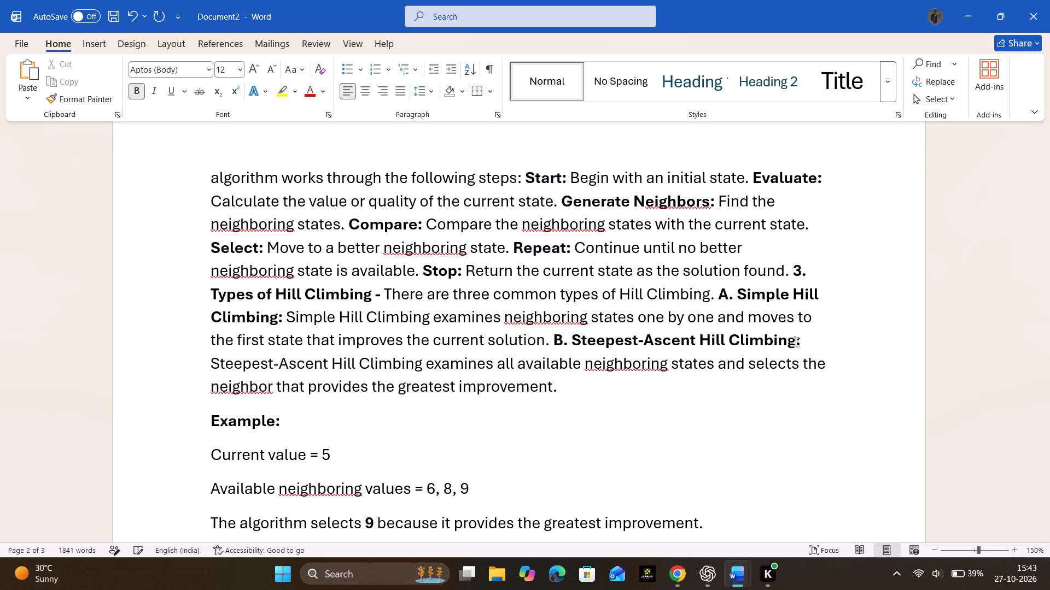
Delete the Steepest-Ascent example, from its Example heading through the sentence about the algorithm selecting 9.
click(611, 396)
scroll(611, 396, down, 1)
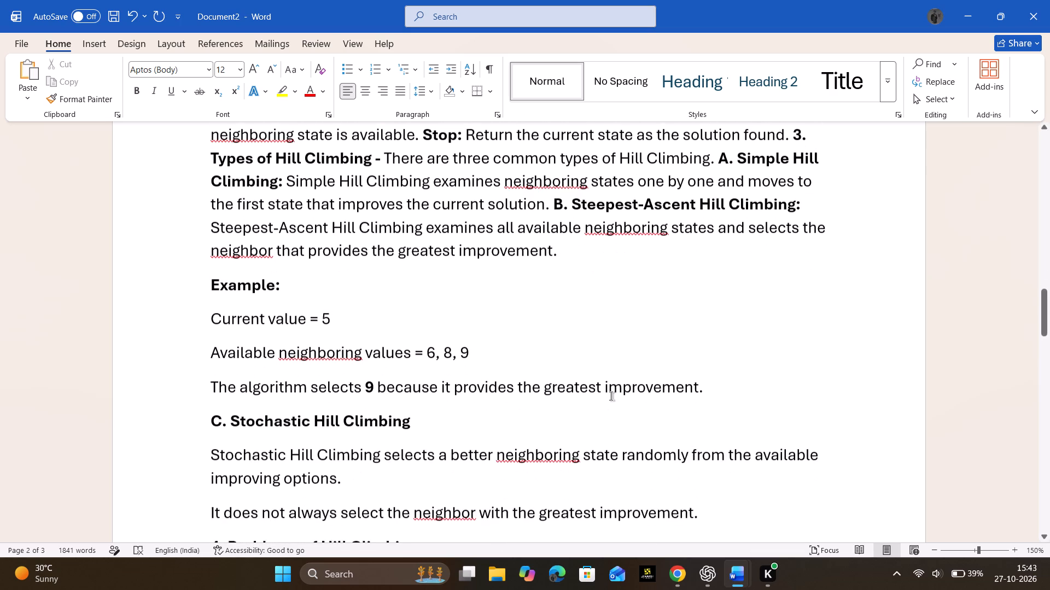
scroll(611, 396, down, 1)
drag(577, 251, 739, 377)
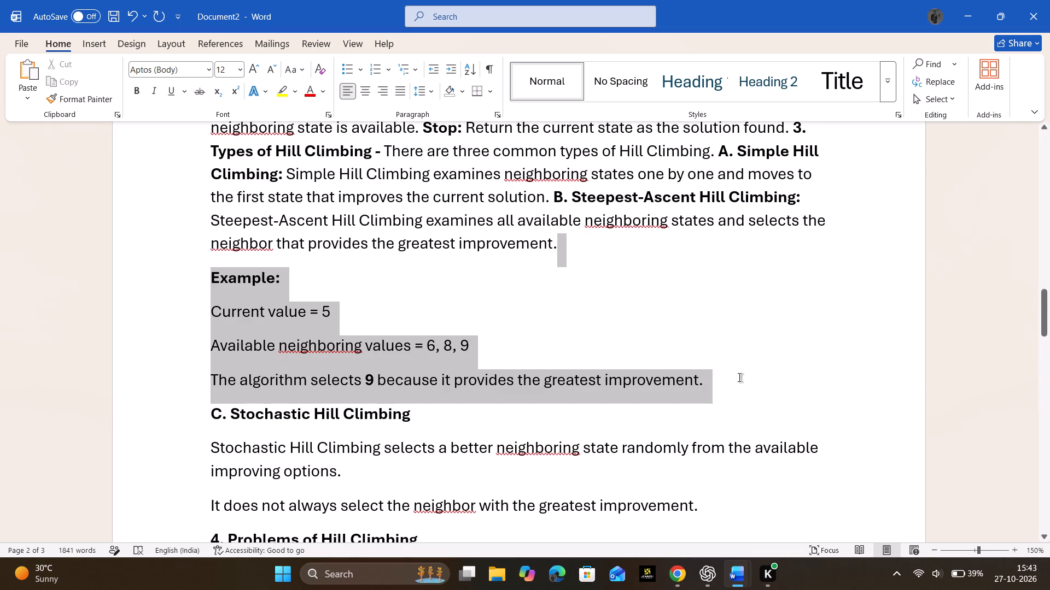
drag(739, 377, 743, 387)
key(BackSpace)
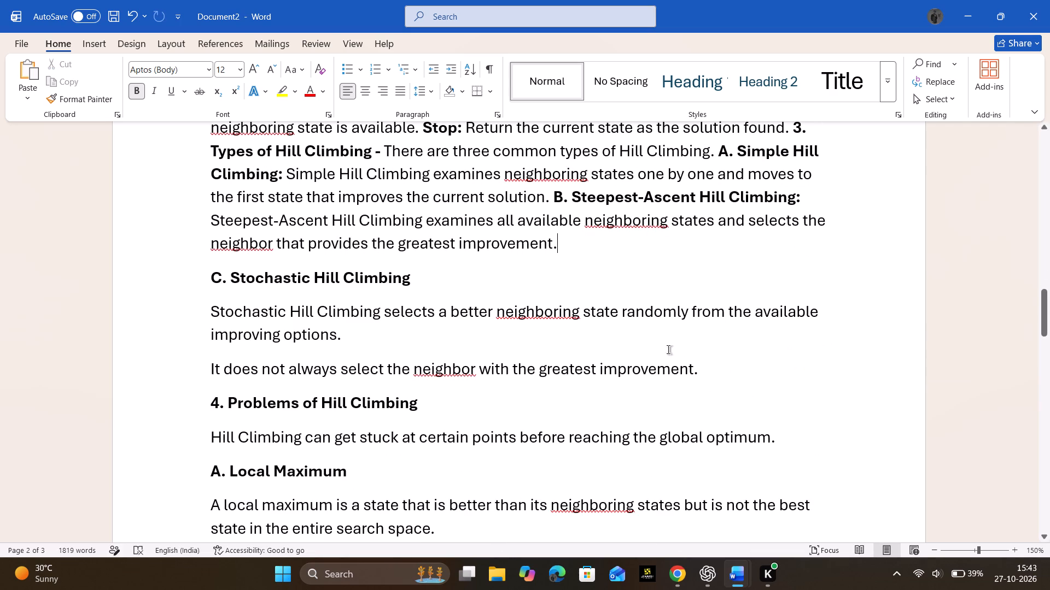
Join the "C. Stochastic Hill Climbing" heading onto the paragraph, its description after a colon, and its "It does not always" sentence after " / ".
key(space)
key(Delete)
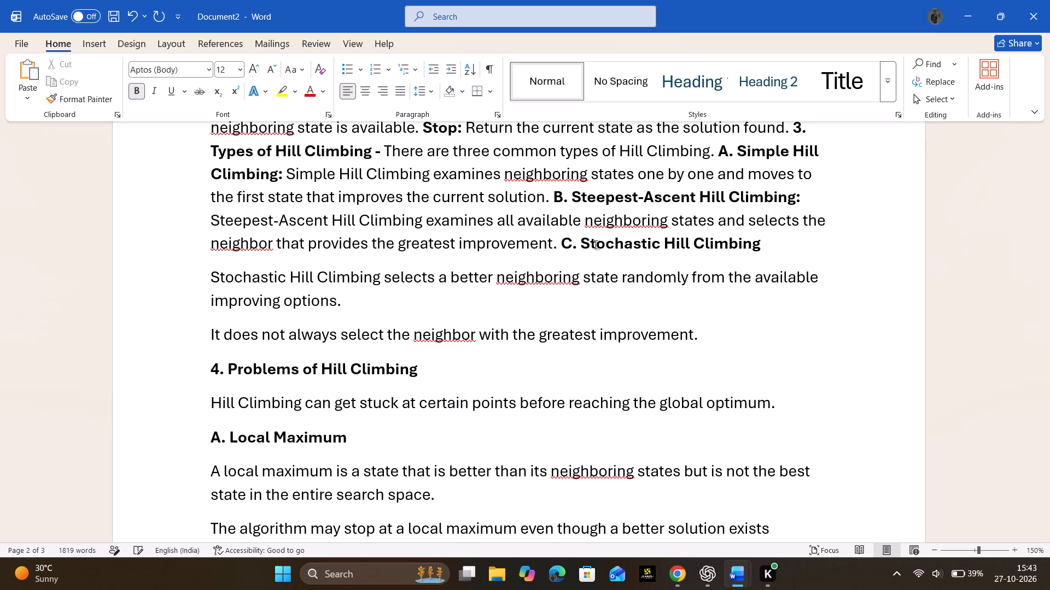
click(761, 246)
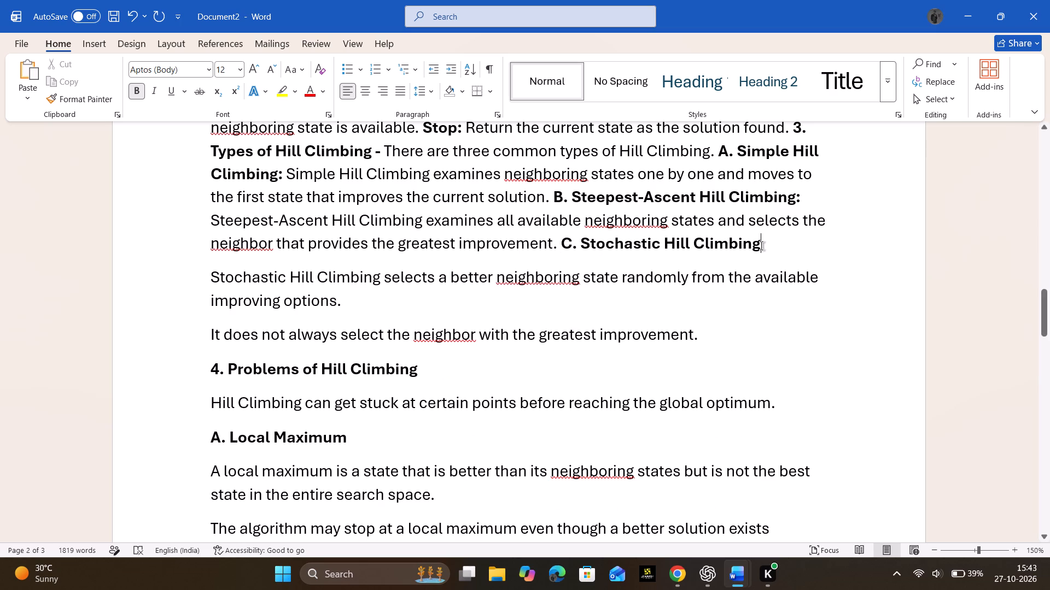
text(:)
key(space)
key(Delete)
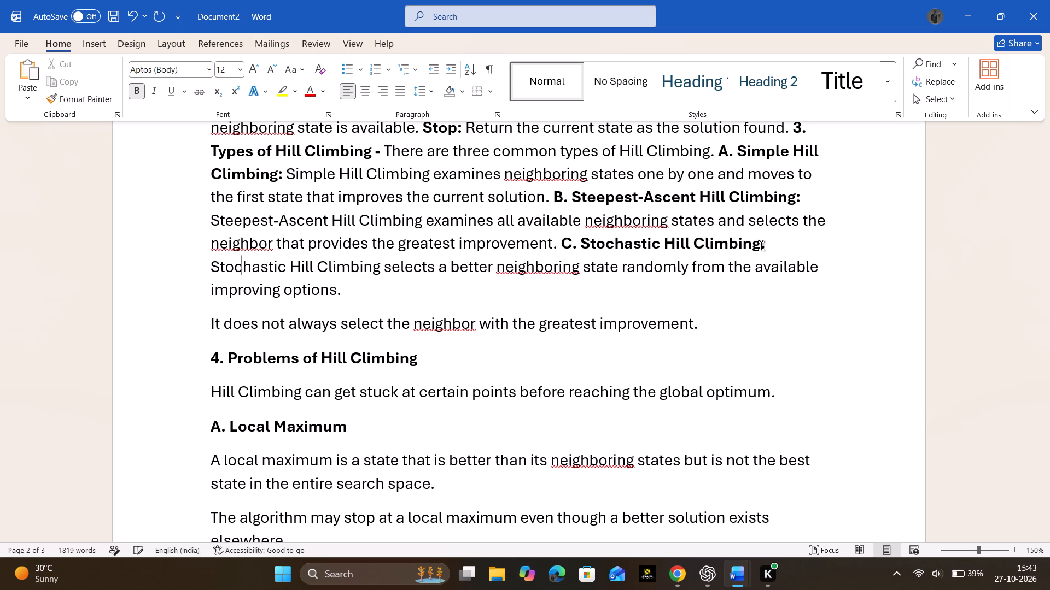
click(410, 289)
key(space)
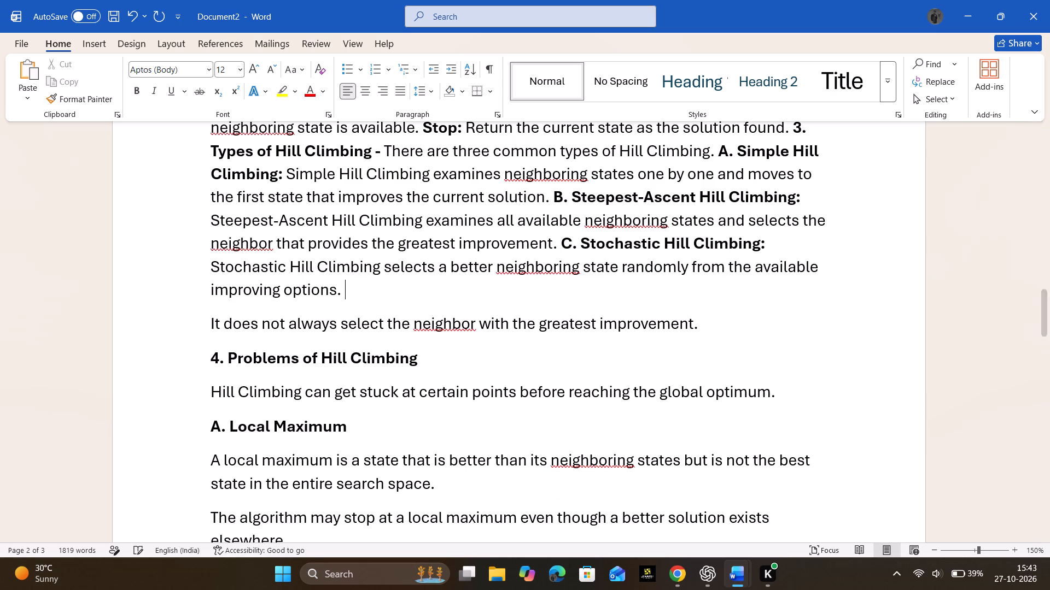
text(/)
key(space)
key(Delete)
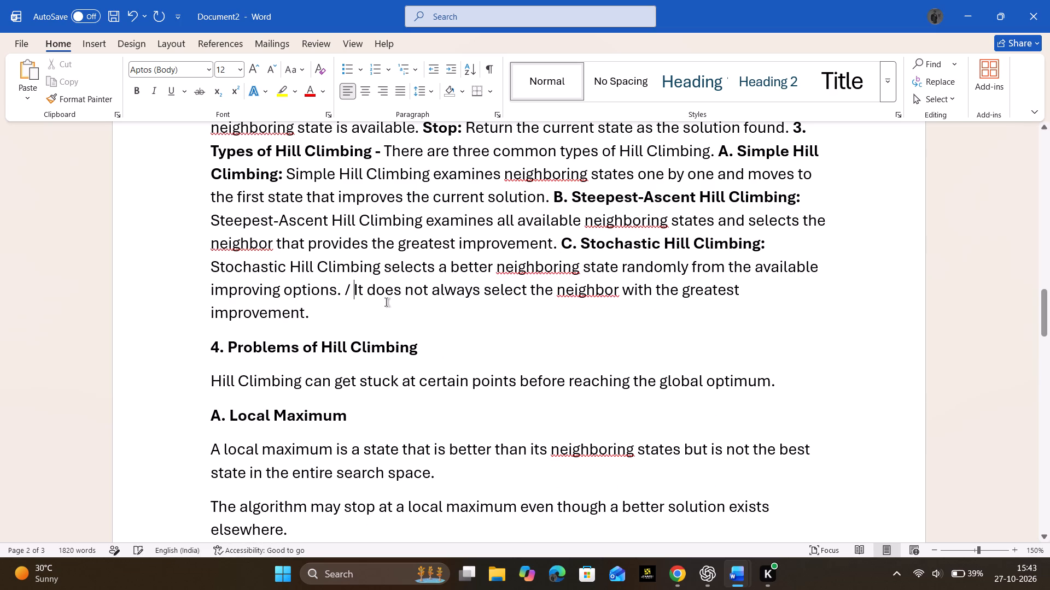
Join the "4. Problems of Hill Climbing" heading onto the run-on paragraph after a space, and its introductory sentence after "- ".
click(359, 311)
key(space)
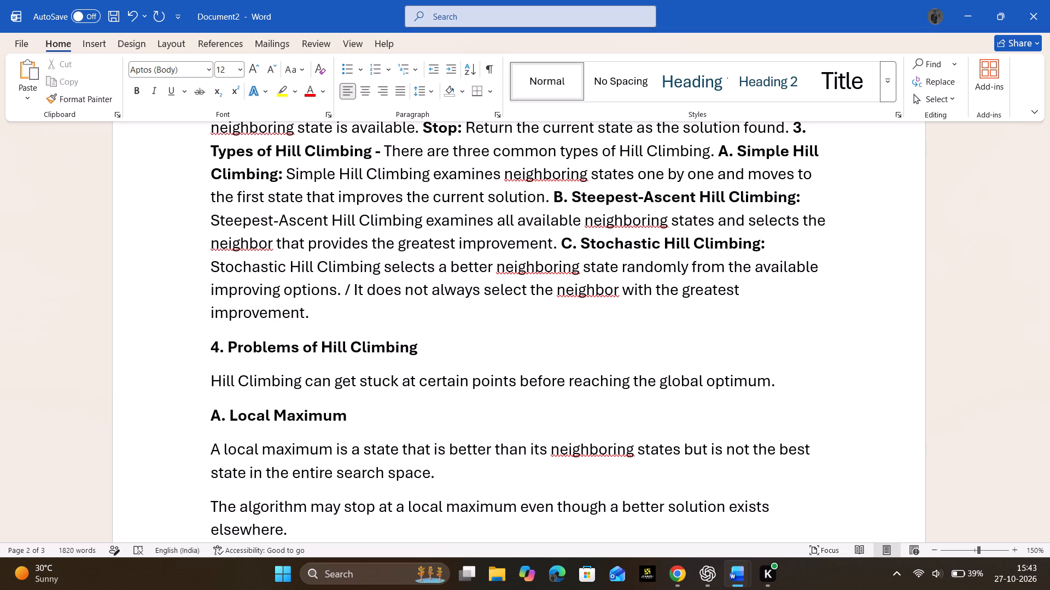
key(Delete)
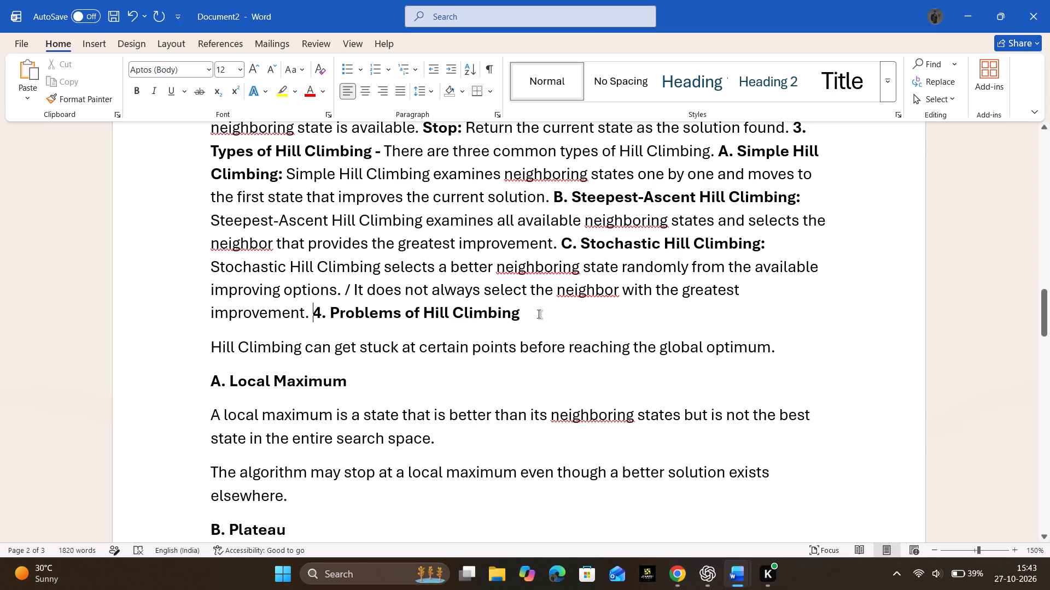
click(545, 314)
text(-)
key(space)
key(Delete)
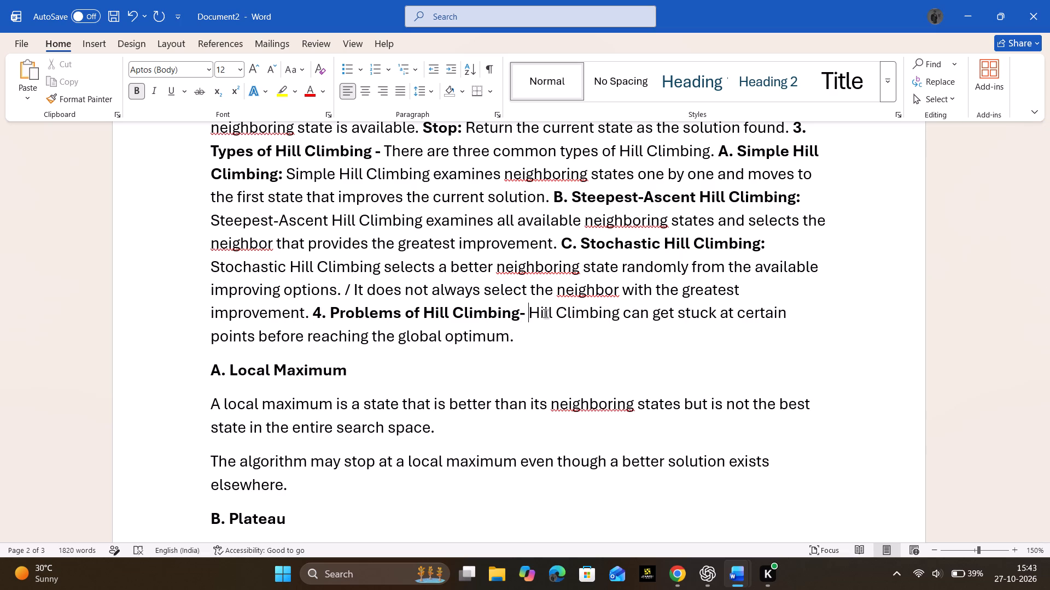
Join the "A. Local Maximum" heading onto the run-on paragraph, its definition after a colon and its second sentence after " / ".
click(531, 335)
key(space)
key(Delete)
click(663, 335)
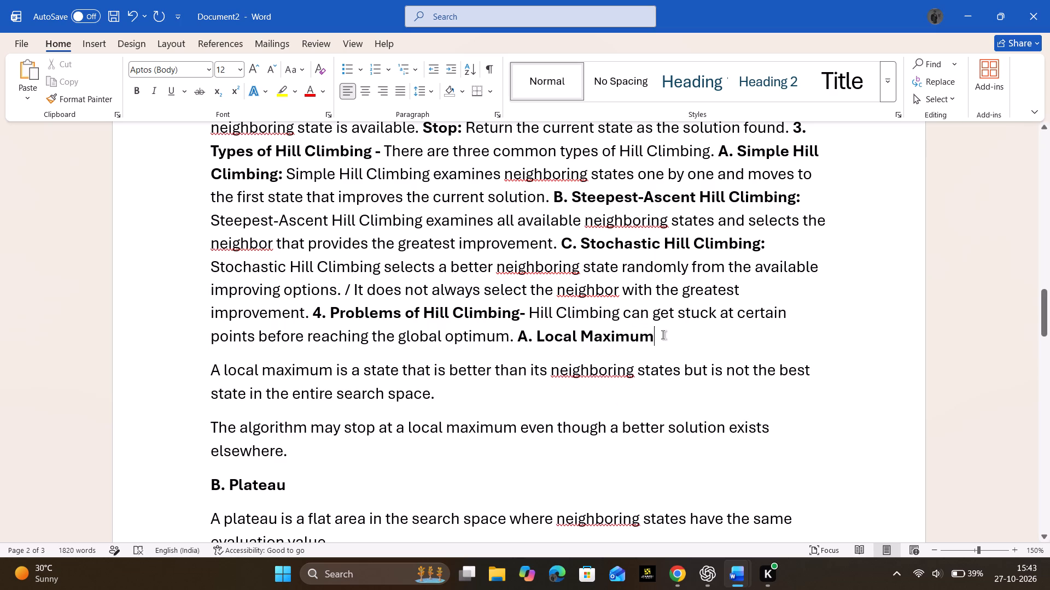
text(:)
key(space)
key(Delete)
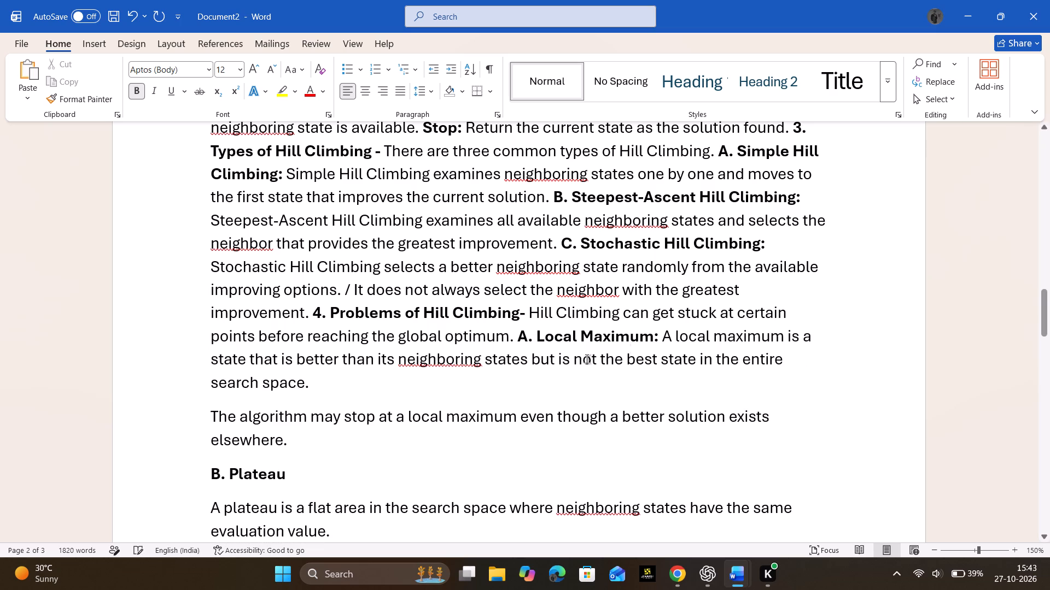
click(417, 376)
key(space)
text(/)
key(space)
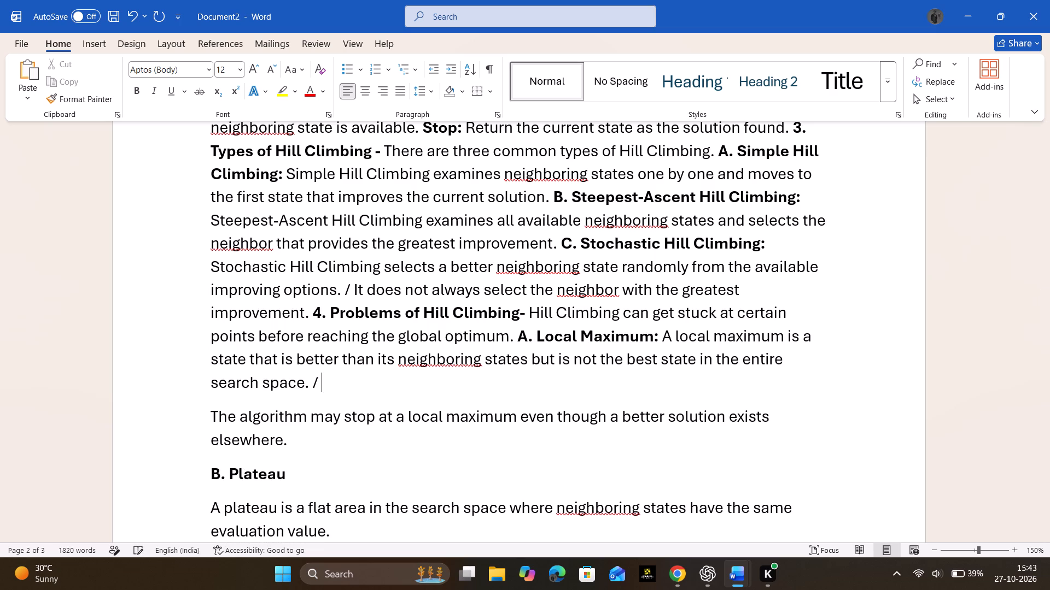
key(Delete)
Join the "B. Plateau" heading onto the run-on paragraph, its definition after a colon and its second sentence after " / ".
click(411, 406)
key(space)
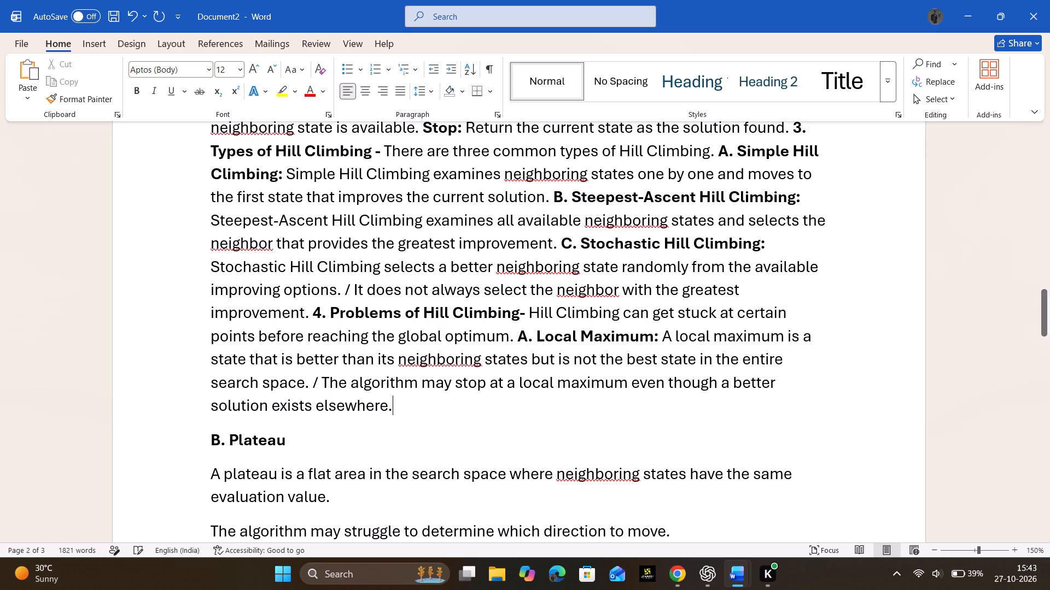
key(Delete)
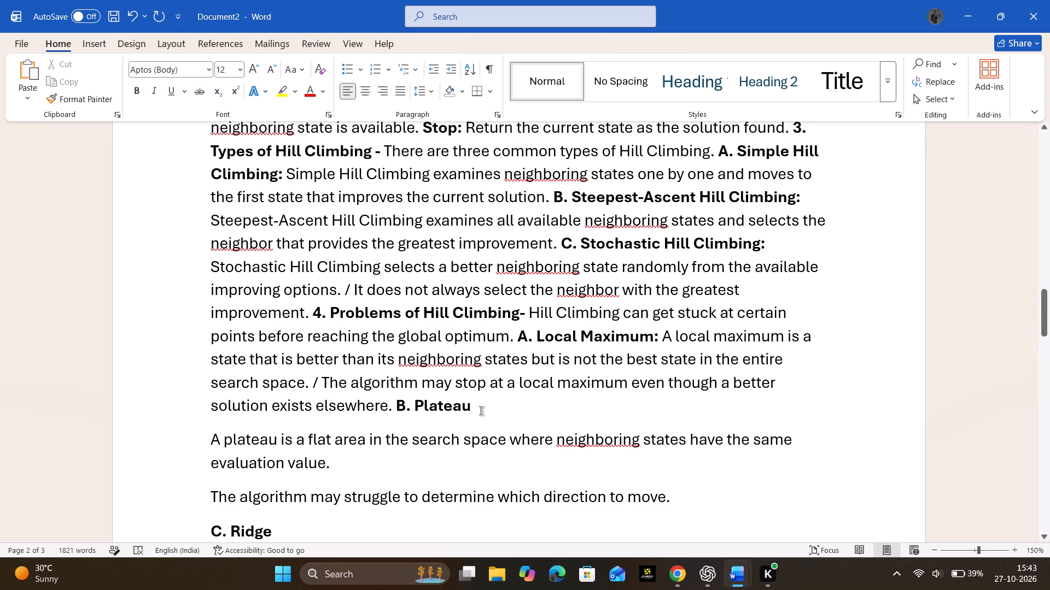
click(481, 411)
text(:)
key(space)
key(Delete)
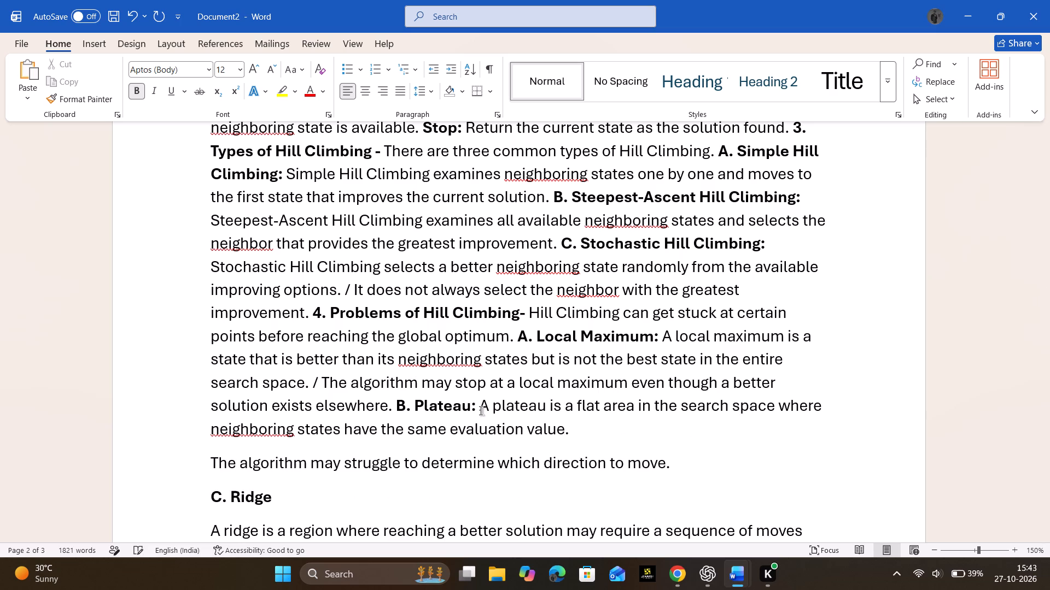
click(579, 424)
key(space)
text(/)
key(space)
key(Delete)
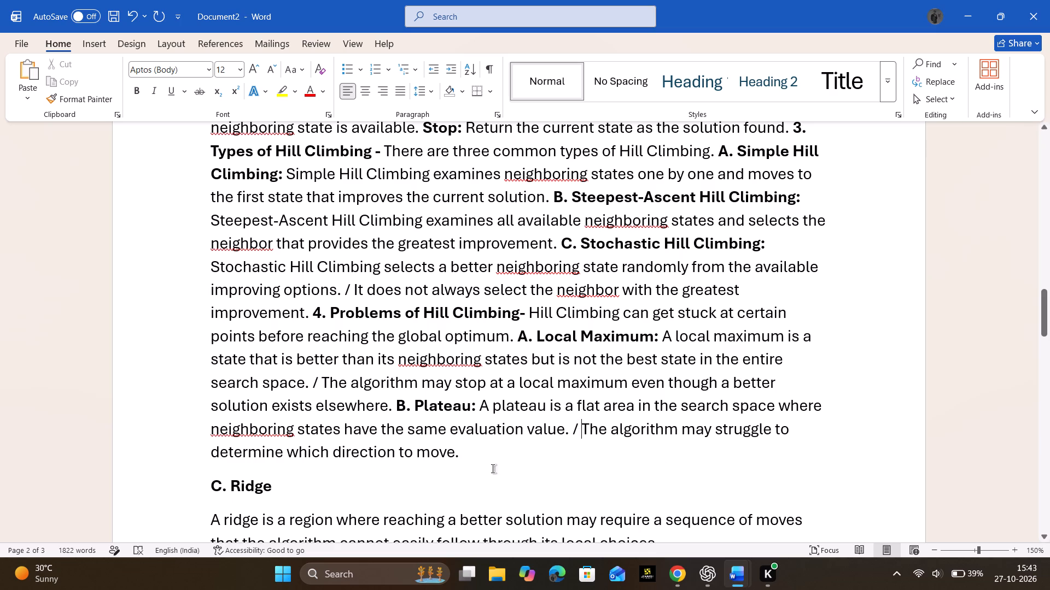
Join the "C. Ridge" heading onto the run-on paragraph after a space, and its definition after a colon.
click(485, 458)
key(space)
text(/)
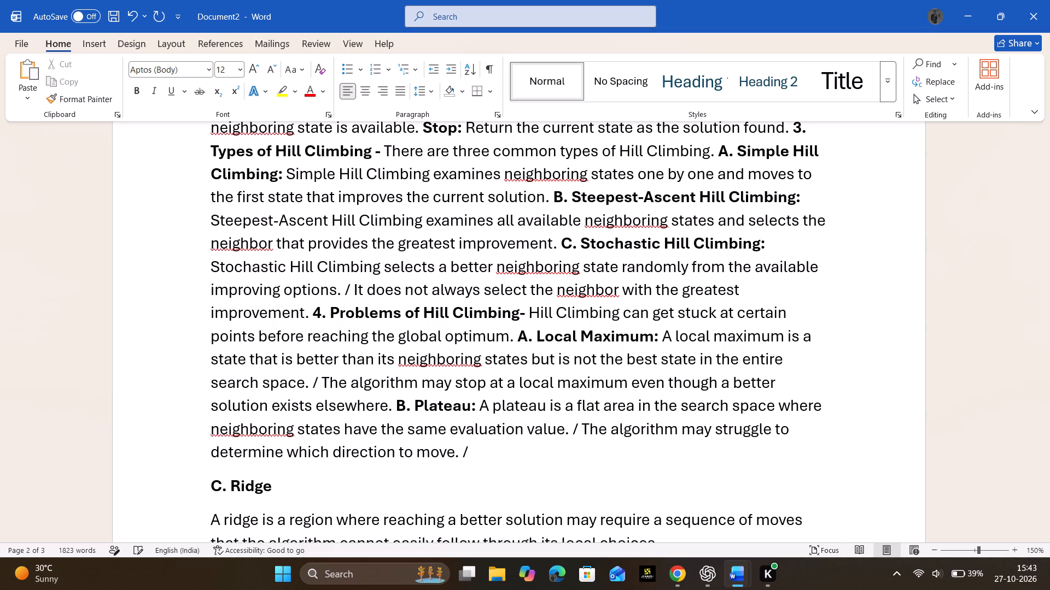
key(BackSpace)
key(Delete)
click(531, 449)
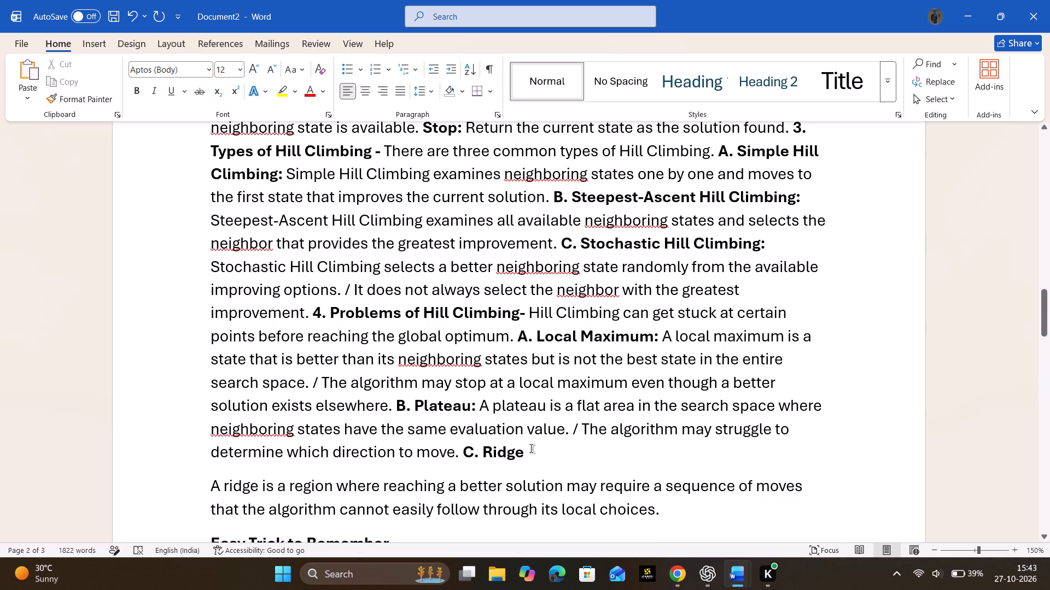
text(:)
key(space)
key(Delete)
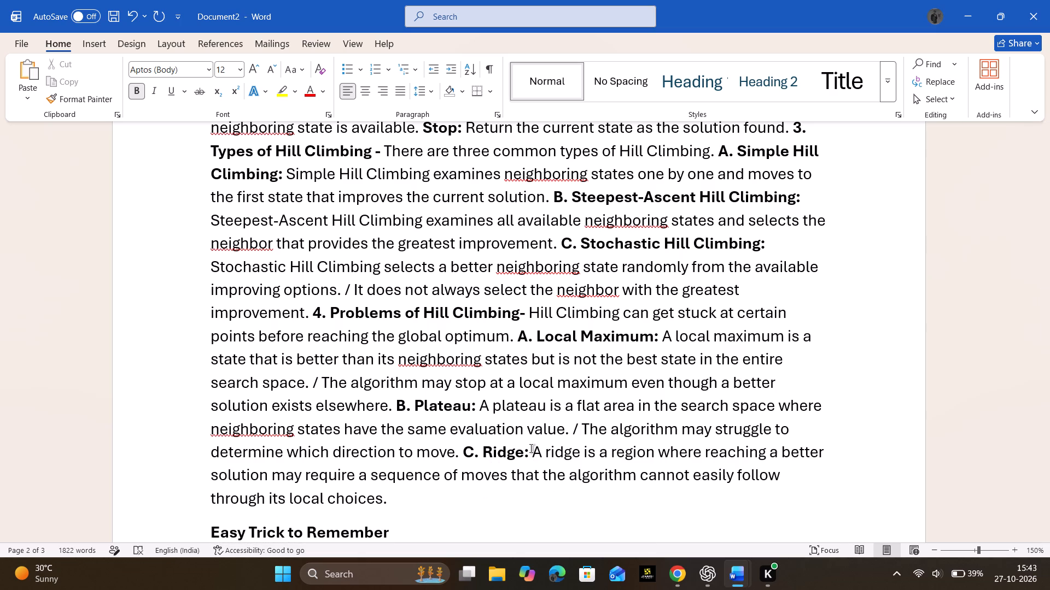
Delete the "Easy Trick to Remember" heading with its Local Maximum, Plateau and Ridge bullets.
scroll(531, 449, down, 1)
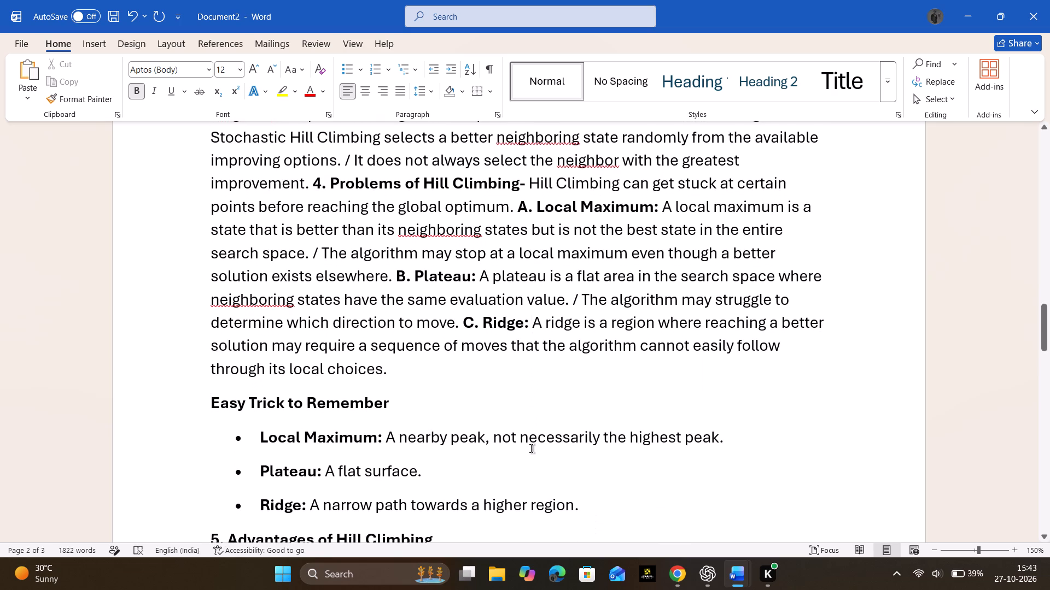
scroll(531, 449, down, 1)
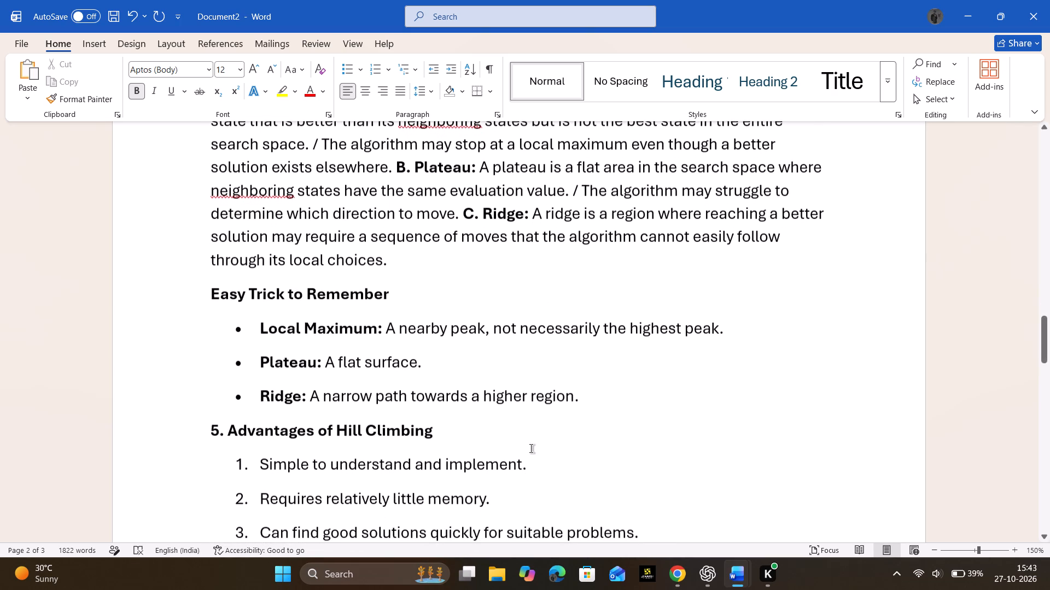
scroll(531, 449, down, 4)
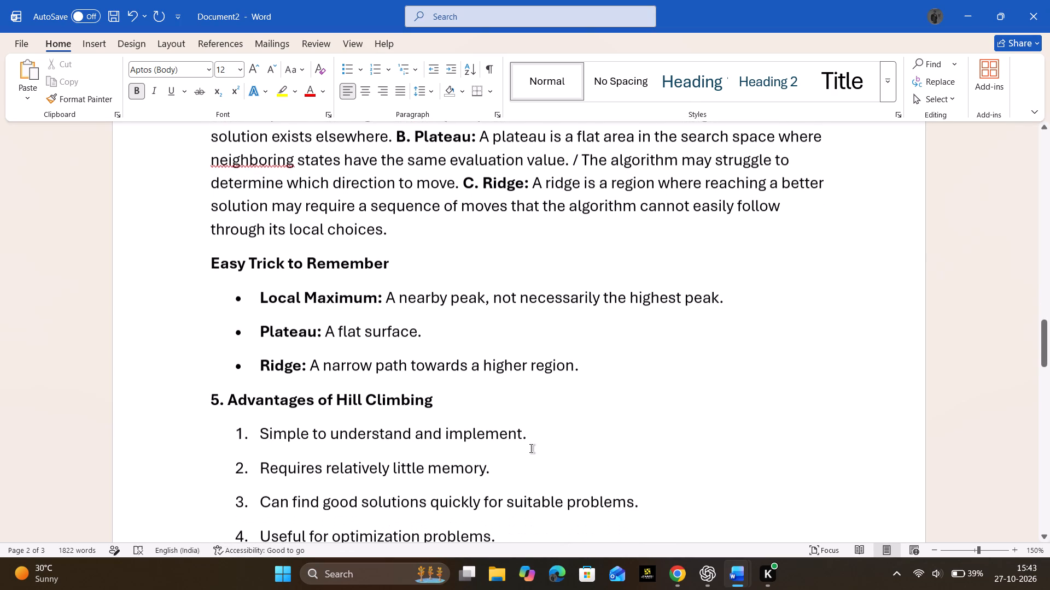
scroll(531, 449, down, 1)
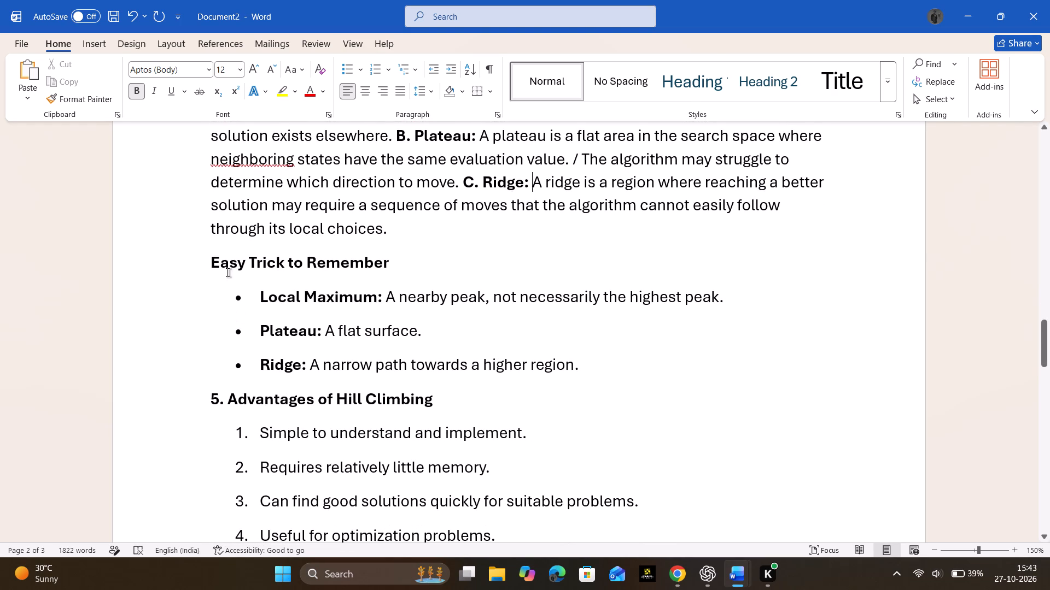
drag(205, 264, 590, 367)
key(BackSpace)
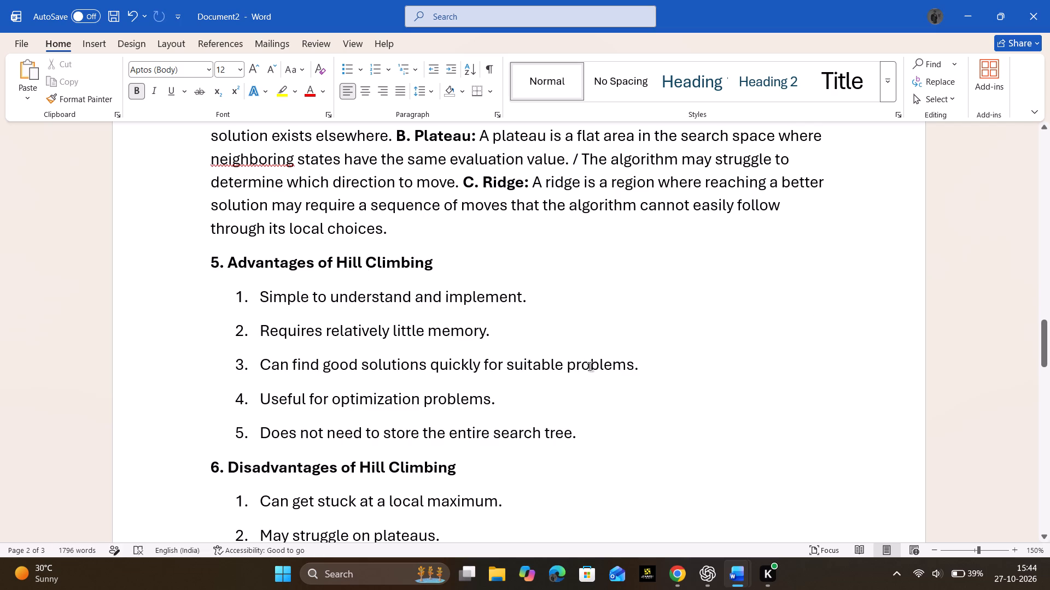
Delete the "5. Advantages of Hill Climbing" and "6. Disadvantages of Hill Climbing" sections with their numbered lists.
scroll(437, 335, down, 1)
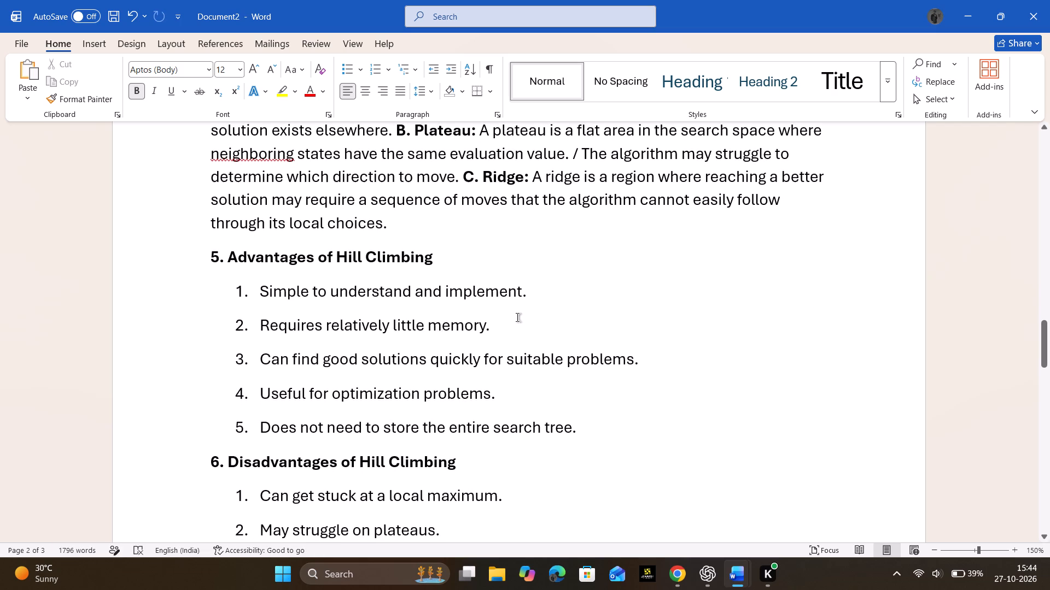
scroll(520, 328, right, 1)
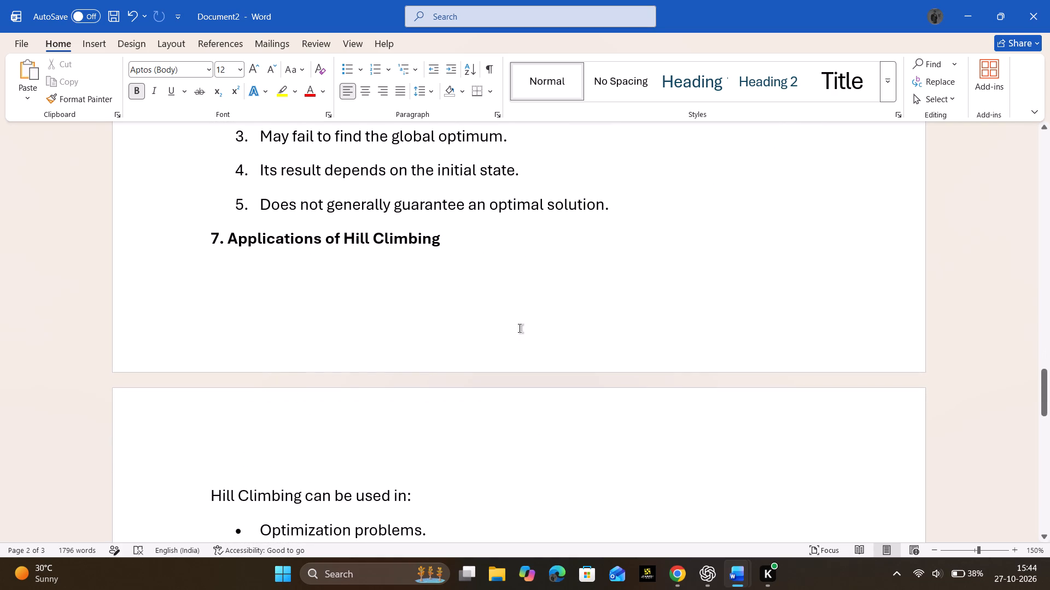
scroll(520, 328, right, 2)
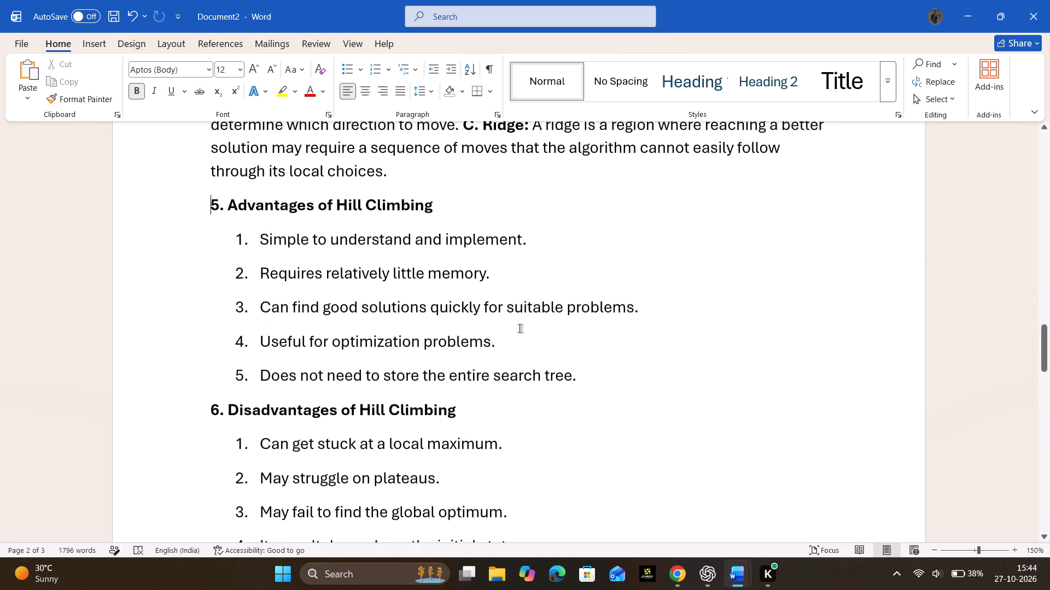
scroll(520, 328, right, 1)
scroll(520, 328, down, 3)
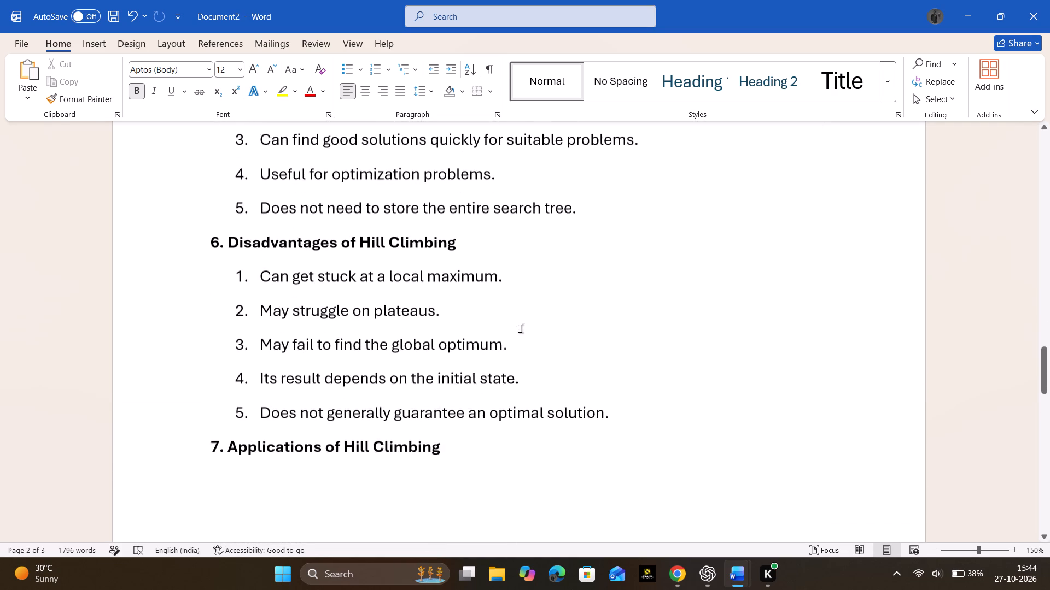
scroll(520, 328, down, 4)
scroll(520, 328, up, 3)
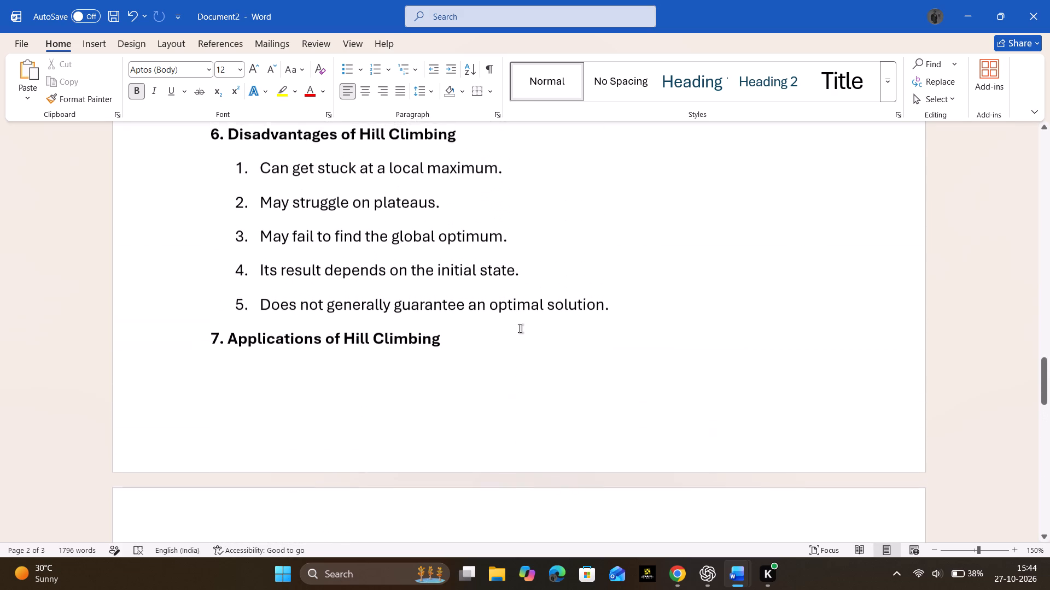
scroll(520, 328, up, 1)
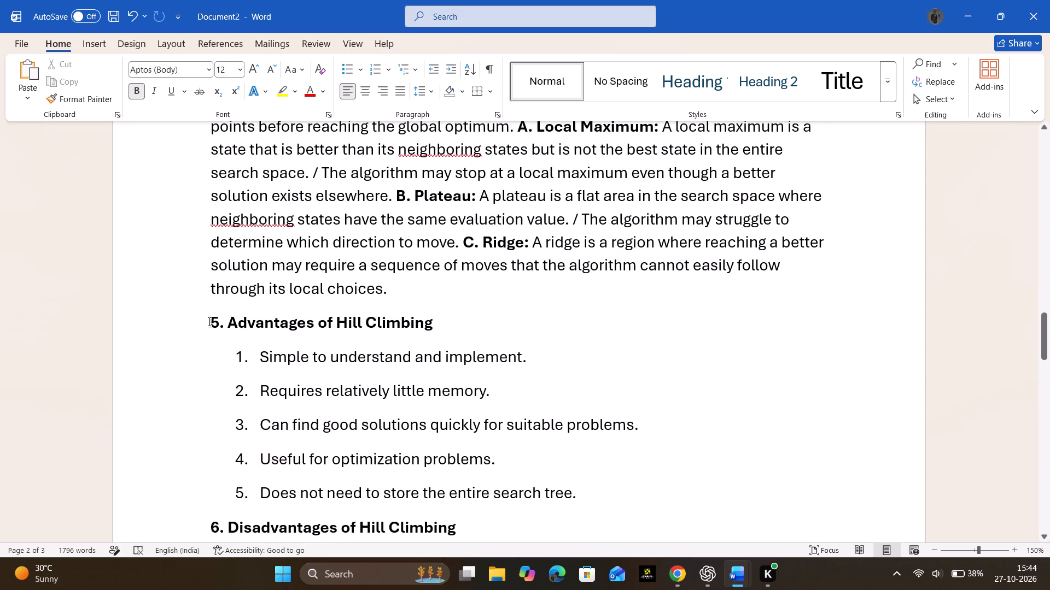
drag(209, 322, 510, 419)
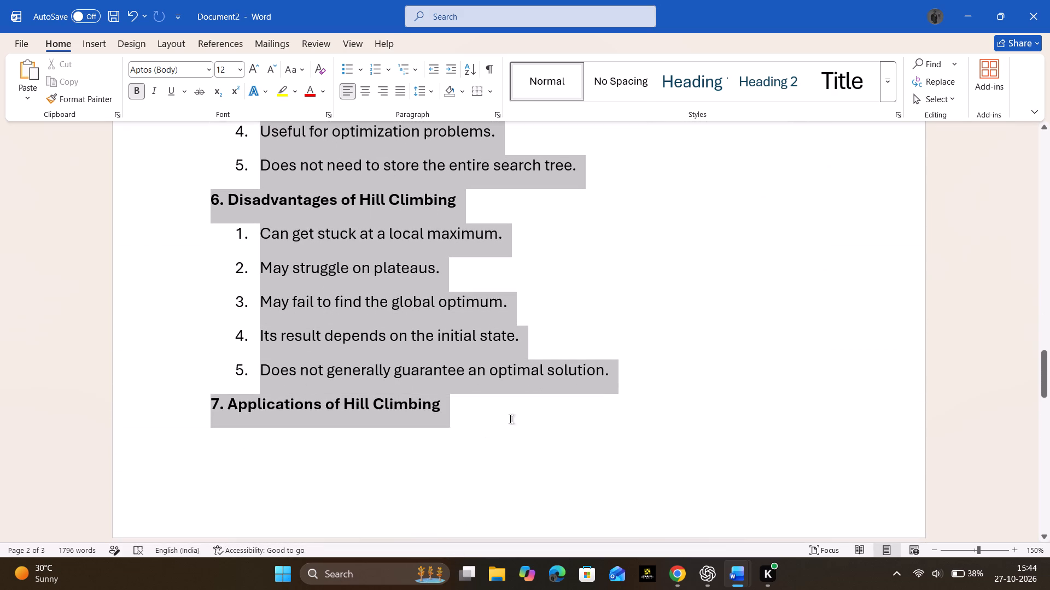
drag(510, 419, 650, 363)
key(BackSpace)
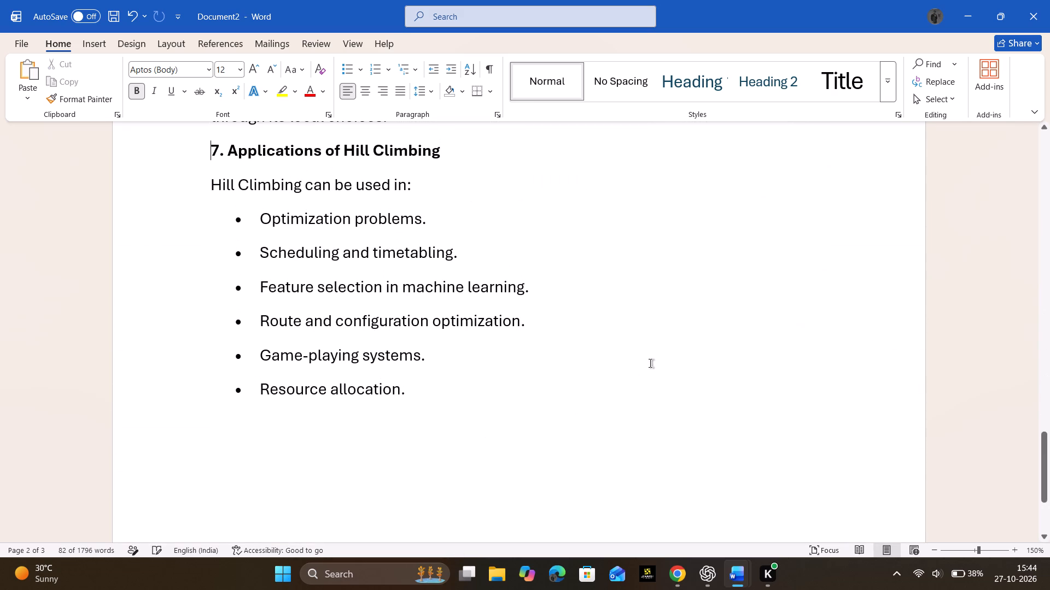
Join the "7. Applications of Hill Climbing" heading onto the run-on paragraph after a space and remove its digit 7.
scroll(553, 333, up, 2)
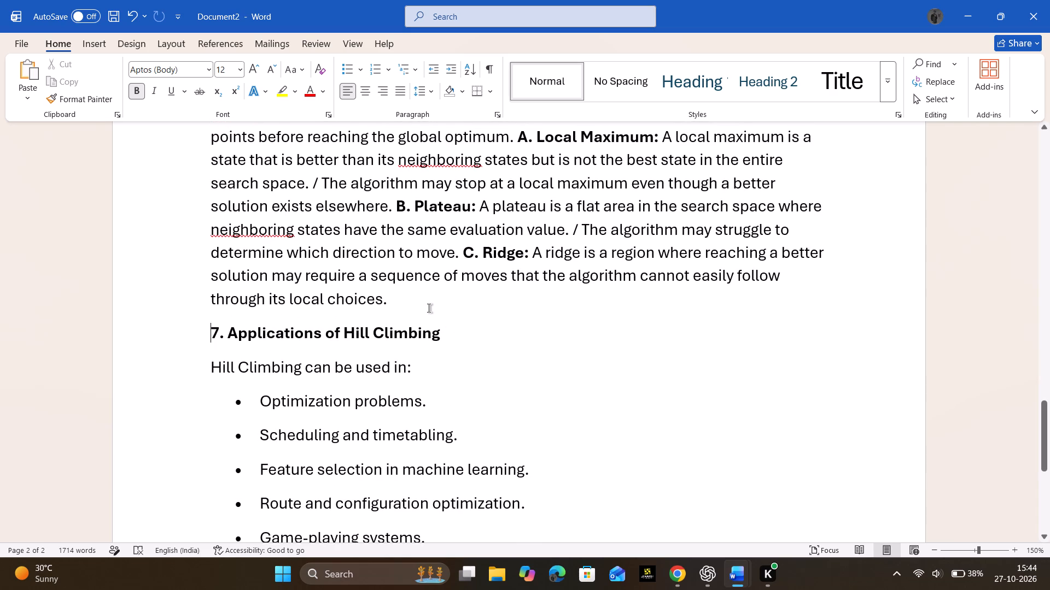
click(429, 308)
key(space)
key(Delete)
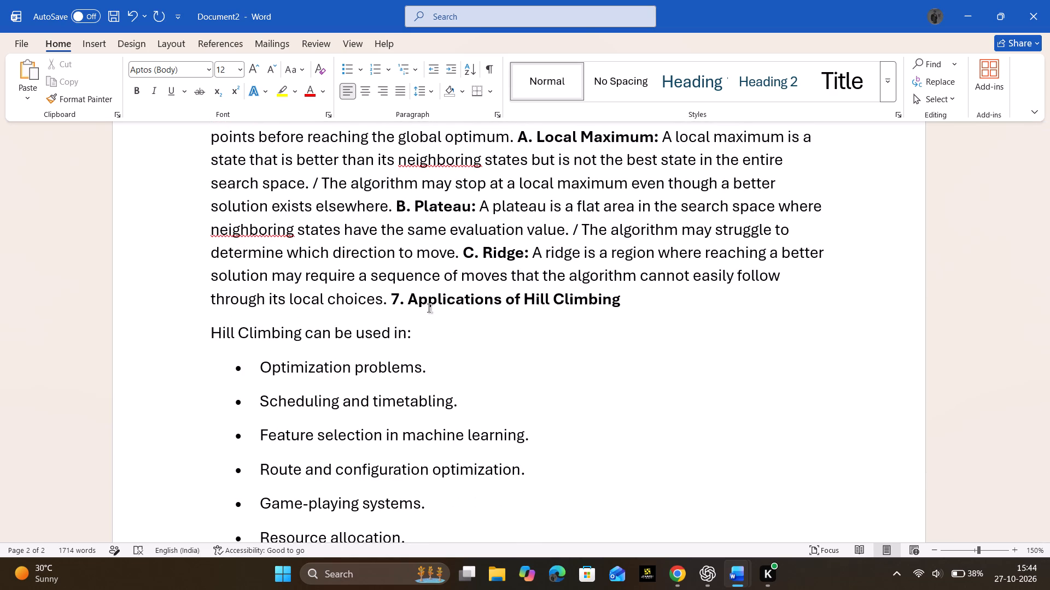
key(Delete)
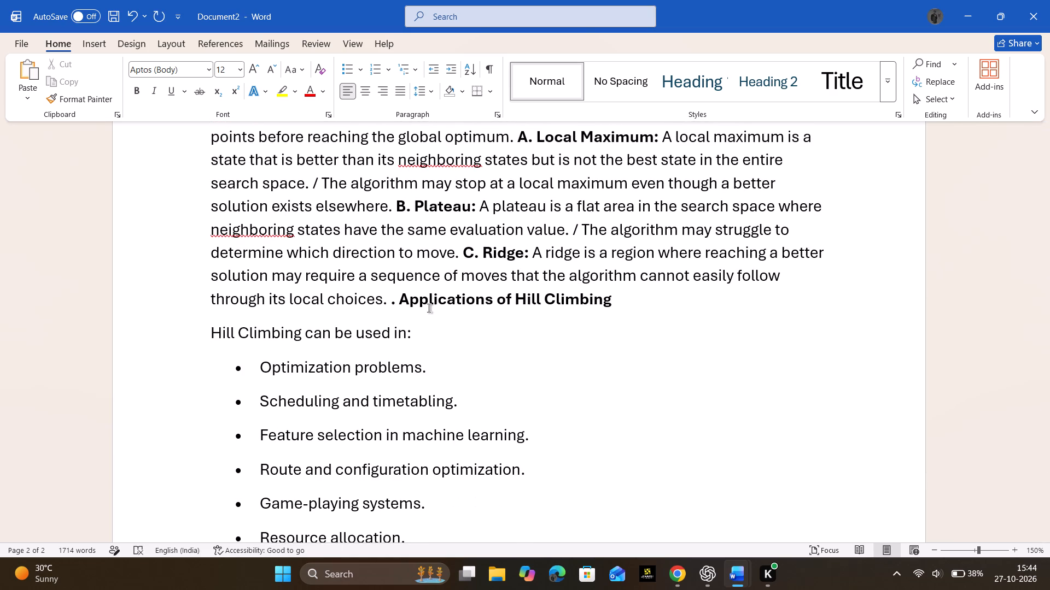
Highlight the "Applications of Hill Climbing" heading text in yellow.
drag(398, 301, 556, 289)
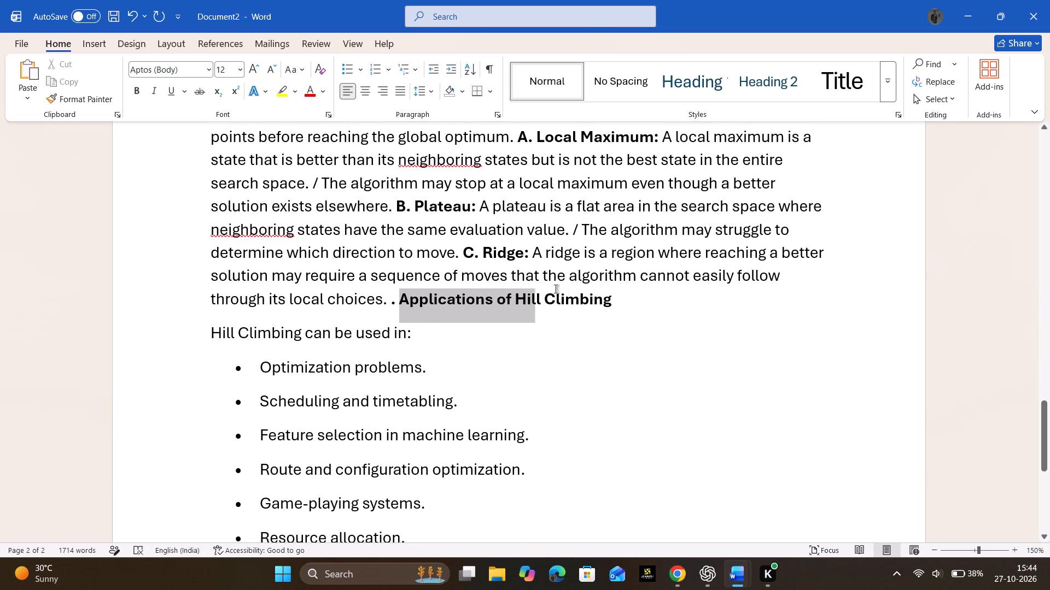
drag(556, 289, 612, 293)
click(668, 265)
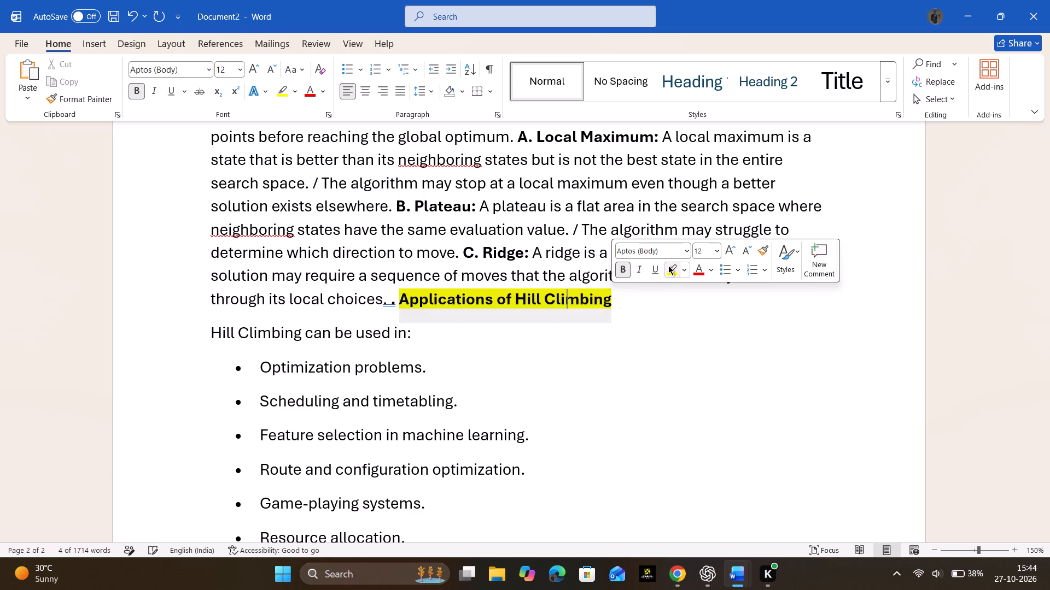
Join the "Hill Climbing can be used in:" line onto the highlighted Applications heading after a spaced hyphen.
click(634, 297)
key(space)
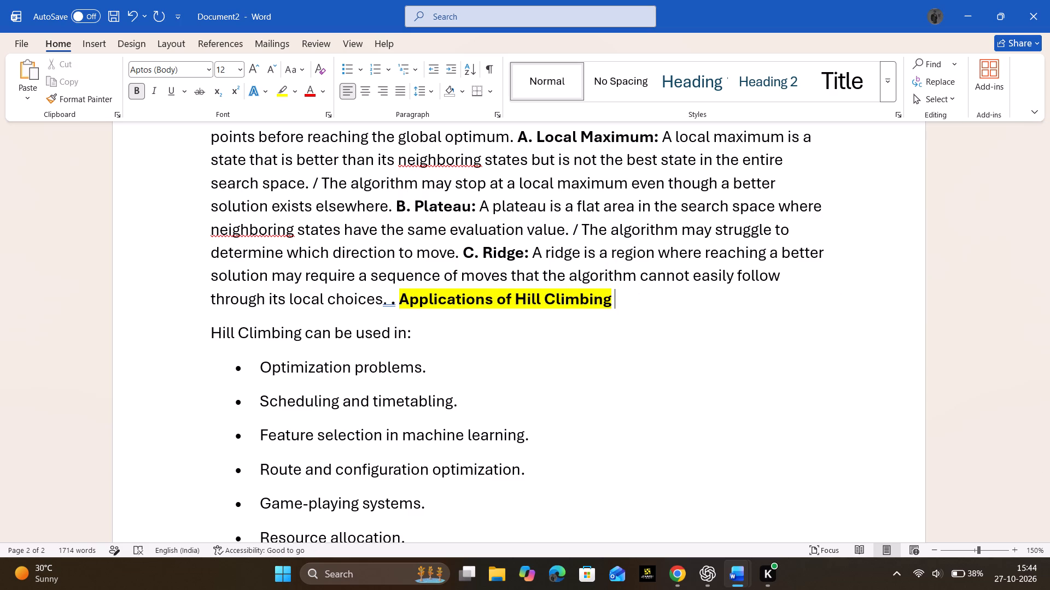
key(space)
key(Delete)
text(-)
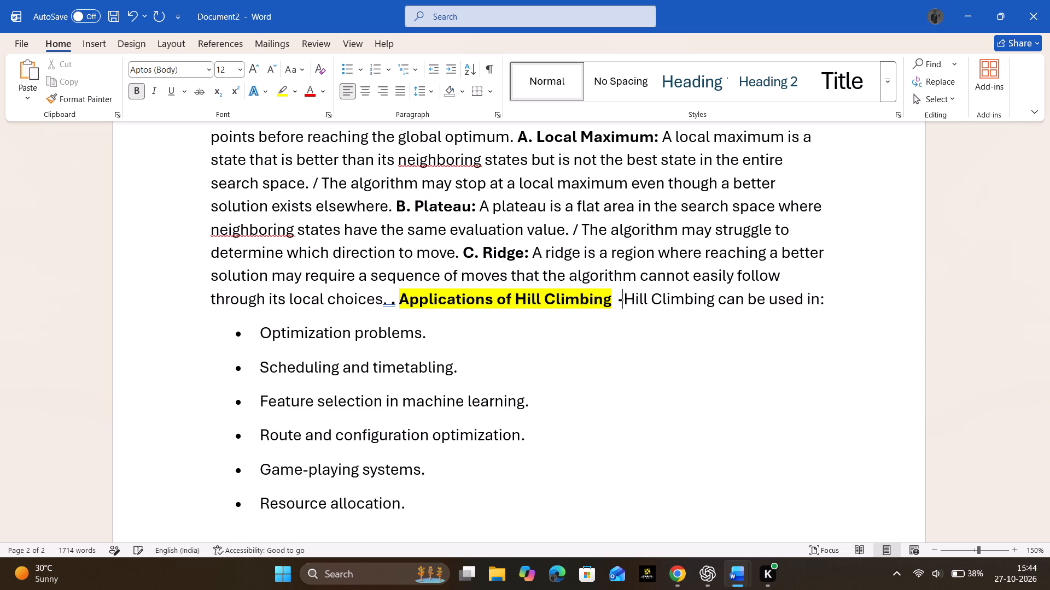
key(space)
Add a space after "Hill Climbing can be used in:" at the end of the run-on paragraph.
click(455, 306)
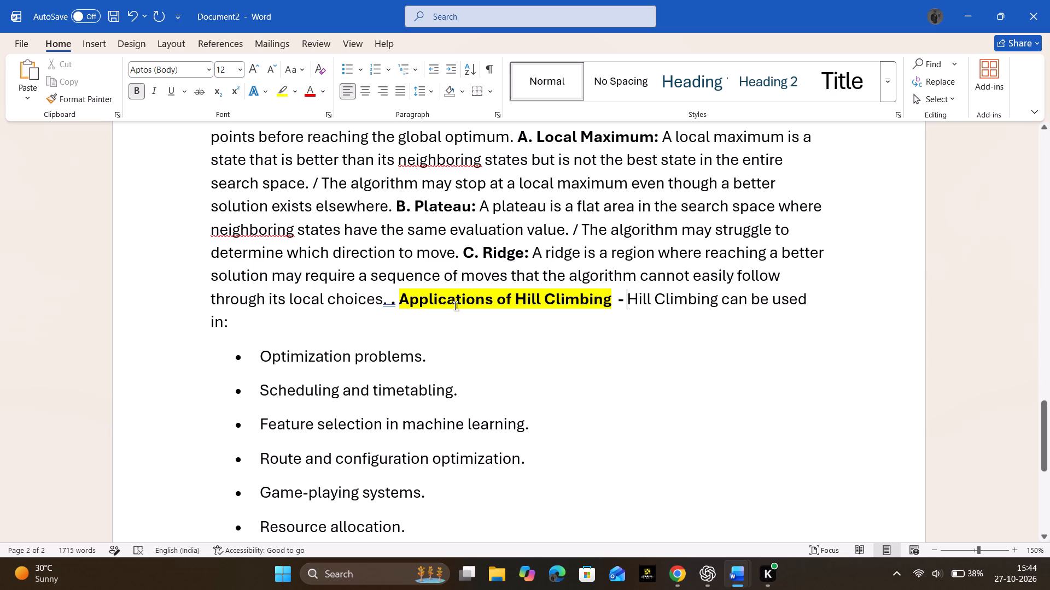
click(412, 319)
key(space)
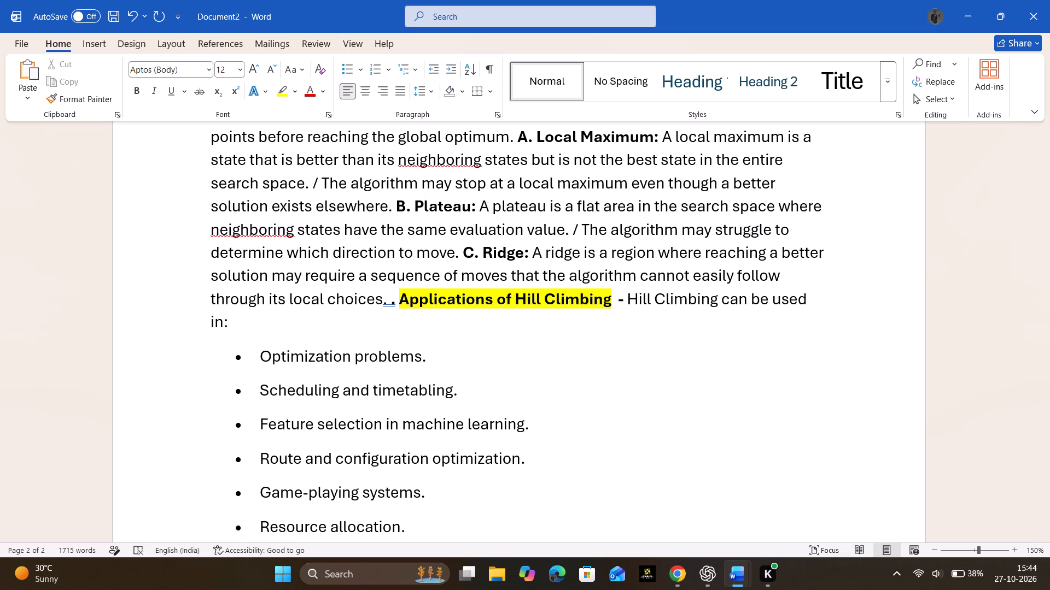
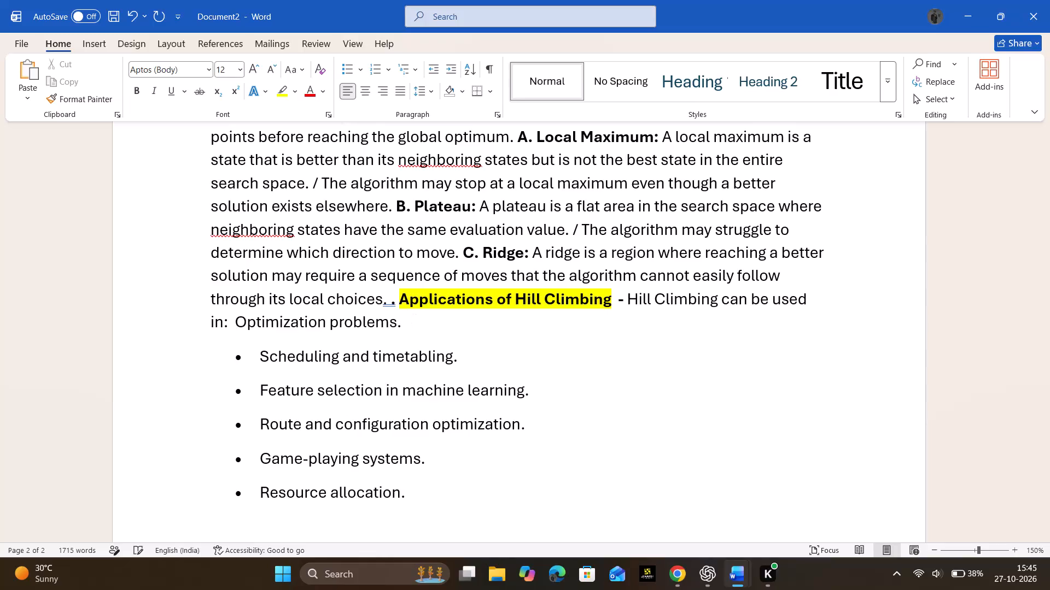
Join the Scheduling, Feature selection and Route bullets onto the "Optimization problems." line of the run-on paragraph, separated by spaced slashes.
click(441, 330)
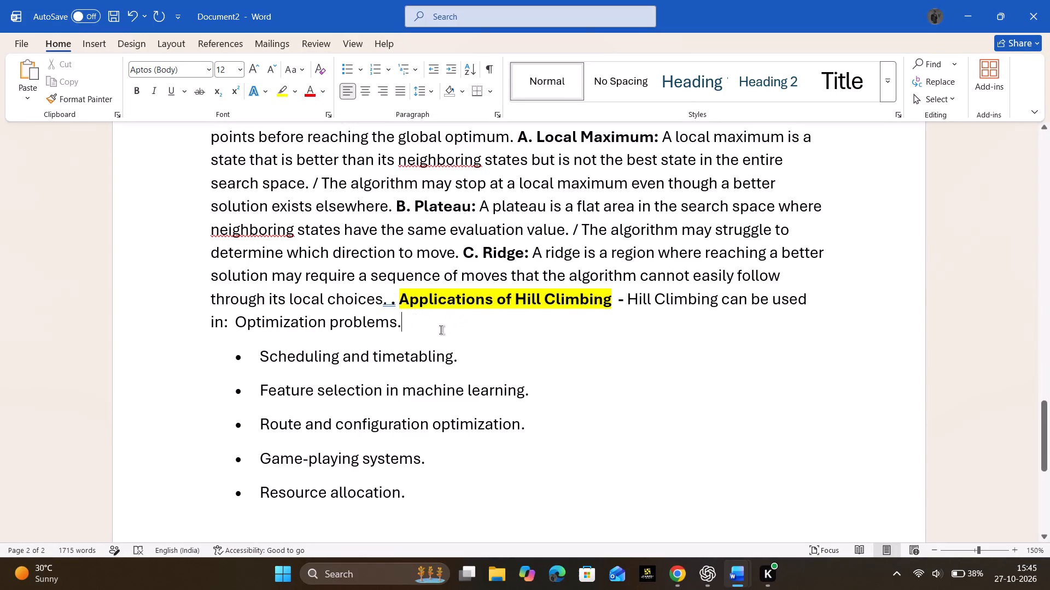
key(space)
key(Delete)
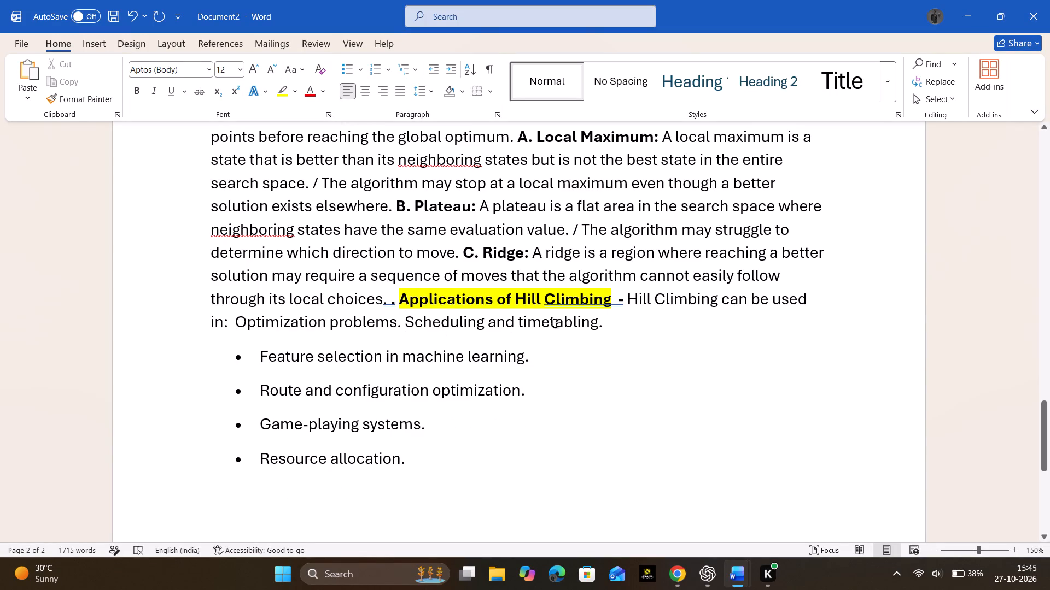
text(/)
key(space)
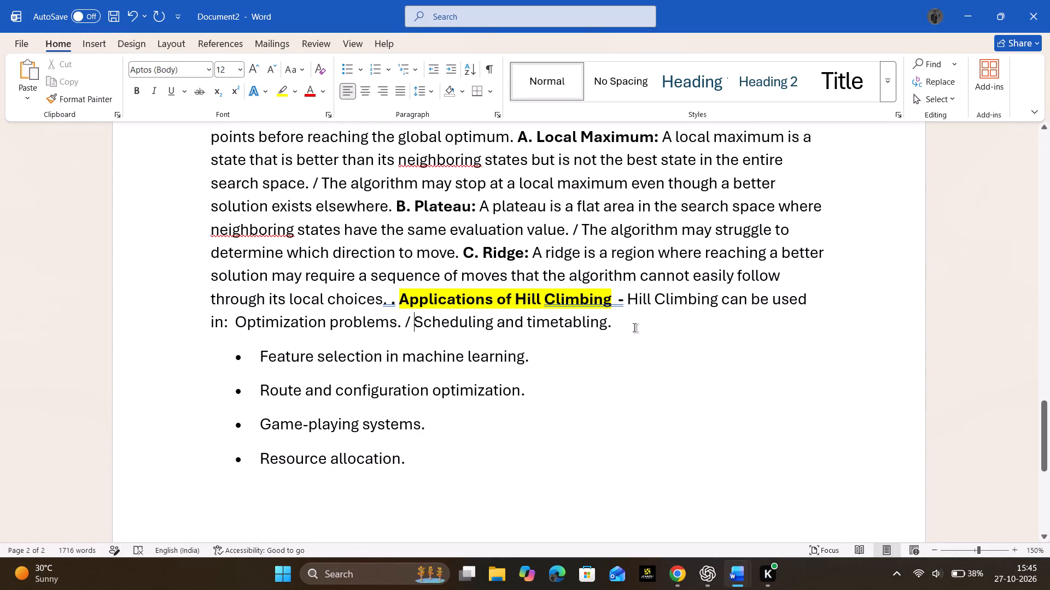
click(634, 328)
key(space)
text(/)
key(space)
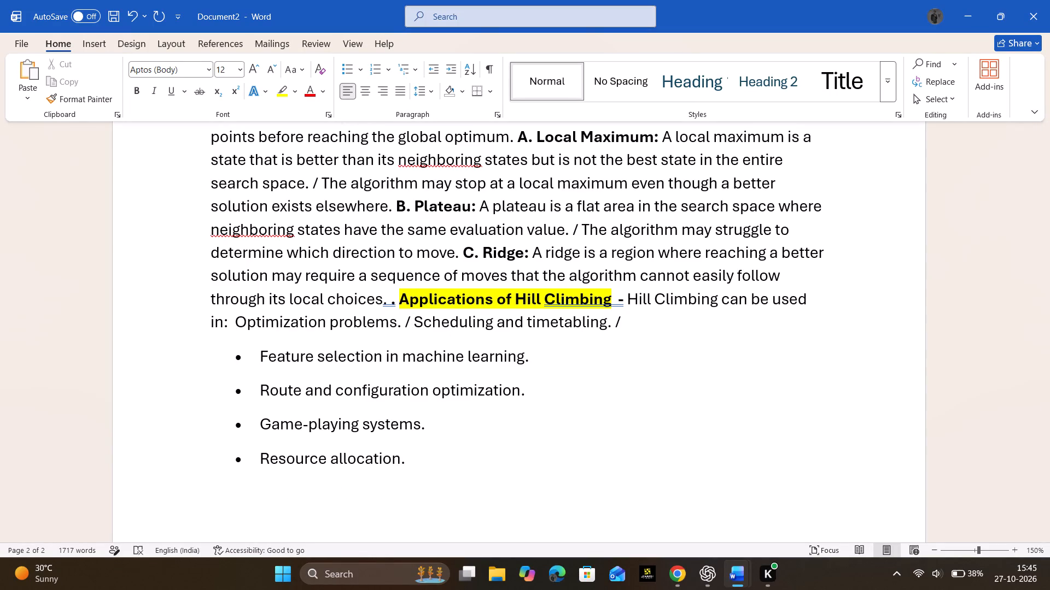
key(Delete)
click(514, 345)
key(space)
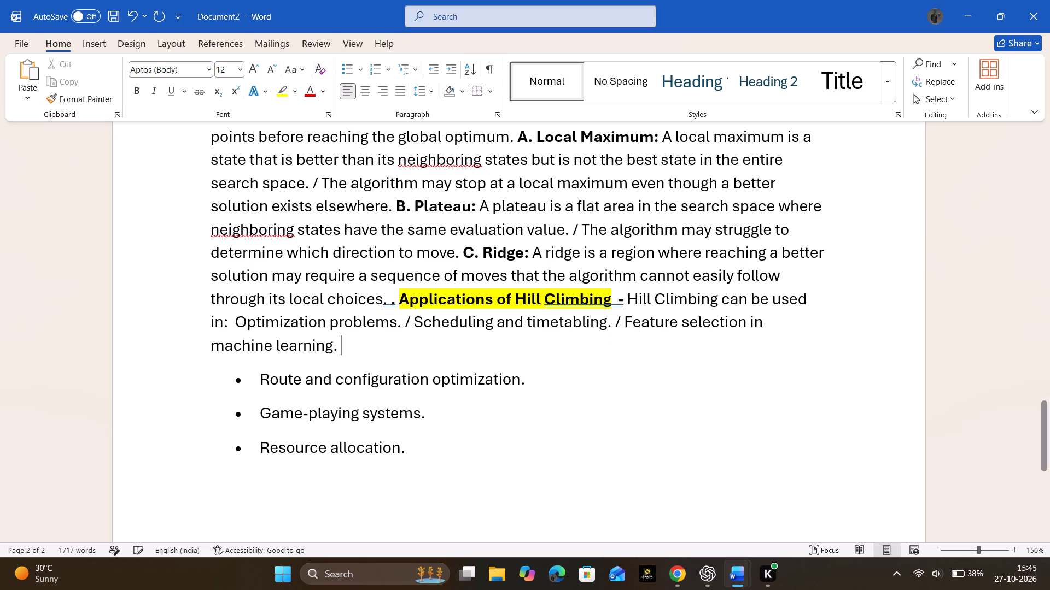
text(/)
key(space)
key(Delete)
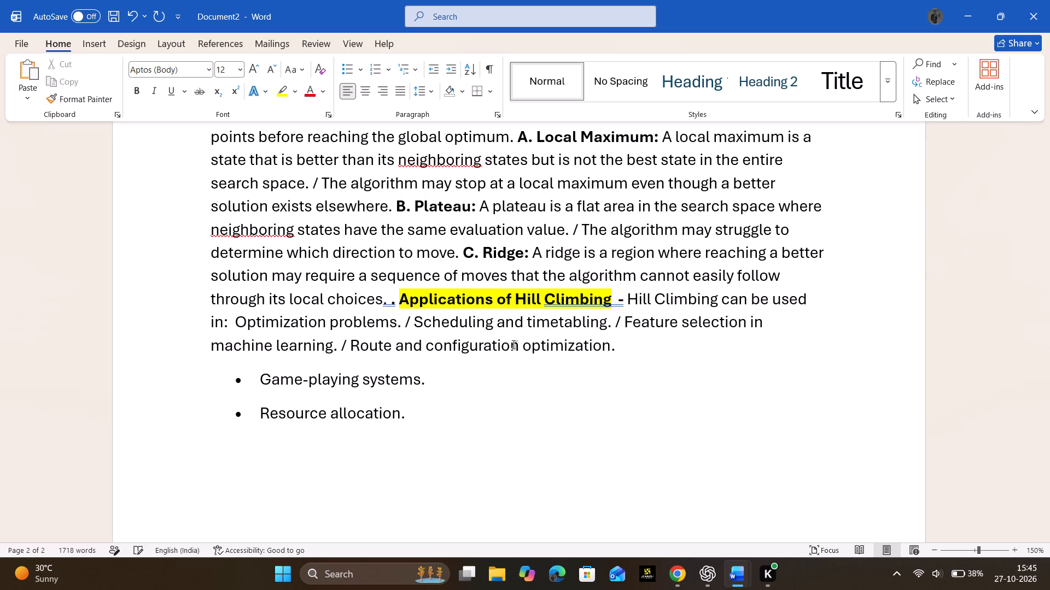
Join the "Game-playing systems." and "Resource allocation." bullets onto the end of the run-on paragraph, separated by spaced slashes.
click(668, 354)
key(space)
text(/)
key(space)
key(Delete)
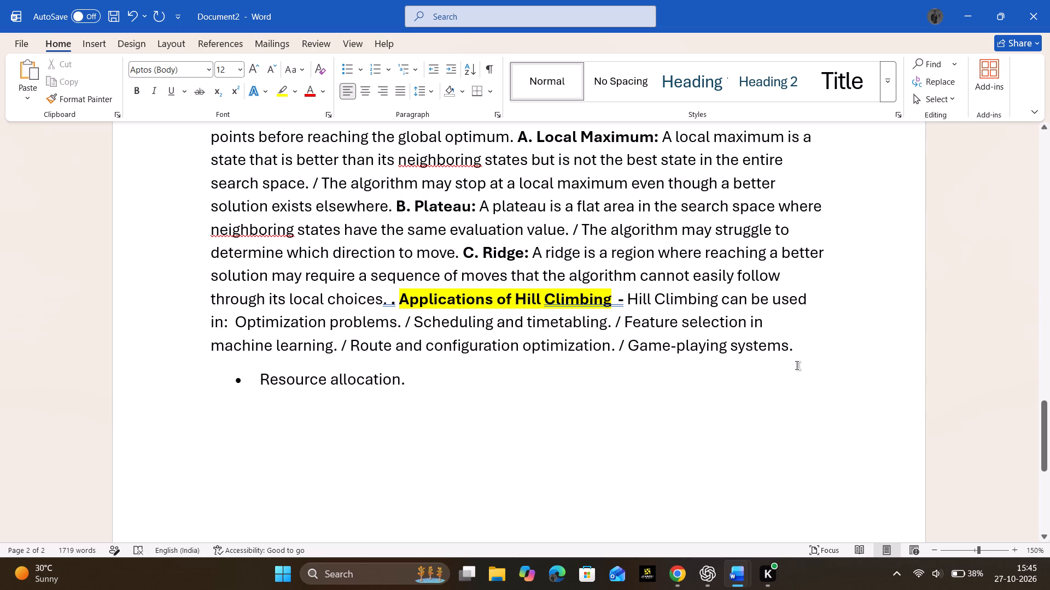
click(809, 347)
key(space)
text(/)
key(space)
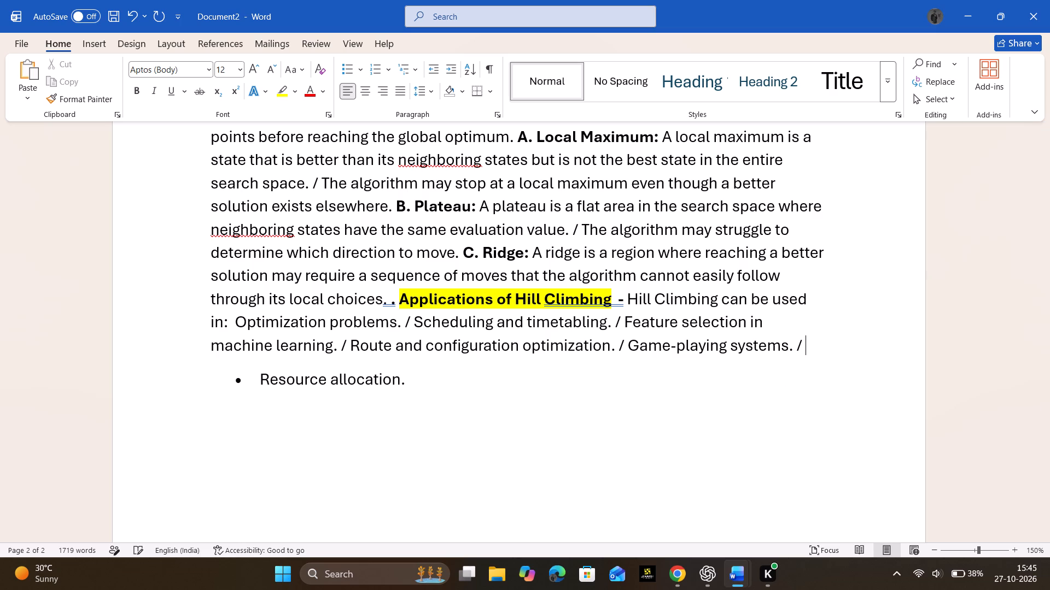
key(Delete)
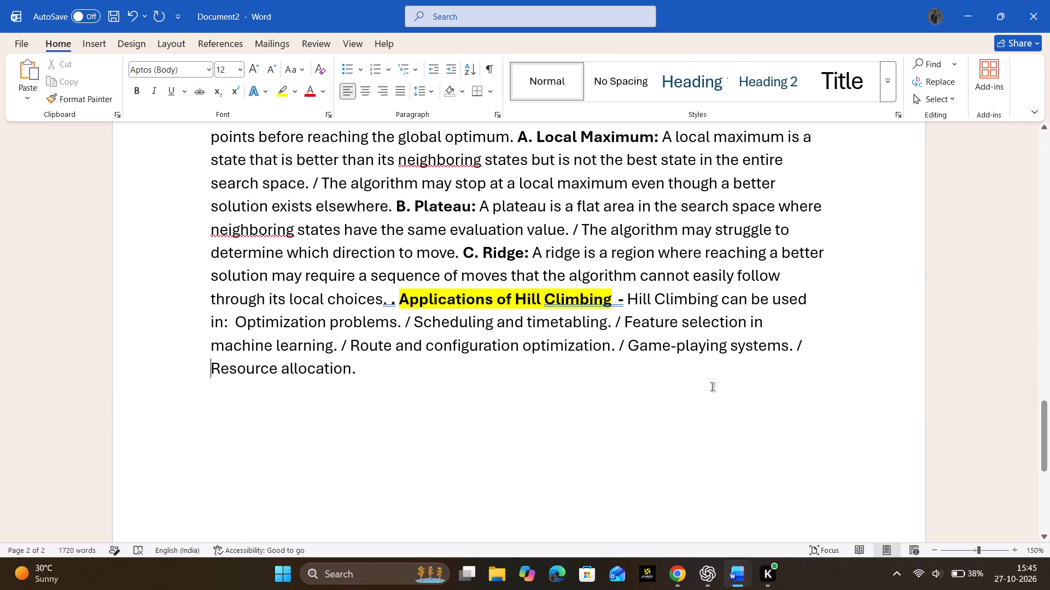
Set the entire Hill Climbing text, from "1. Definition of Hill Climbing" to "Resource allocation.", to font size 6.
scroll(688, 390, down, 1)
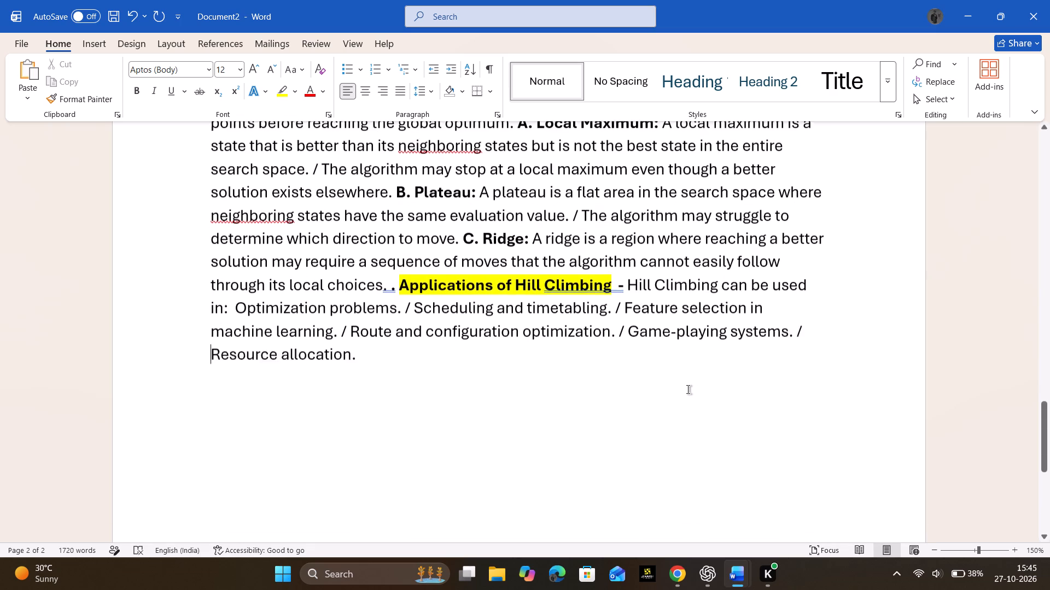
scroll(688, 390, down, 1)
click(405, 388)
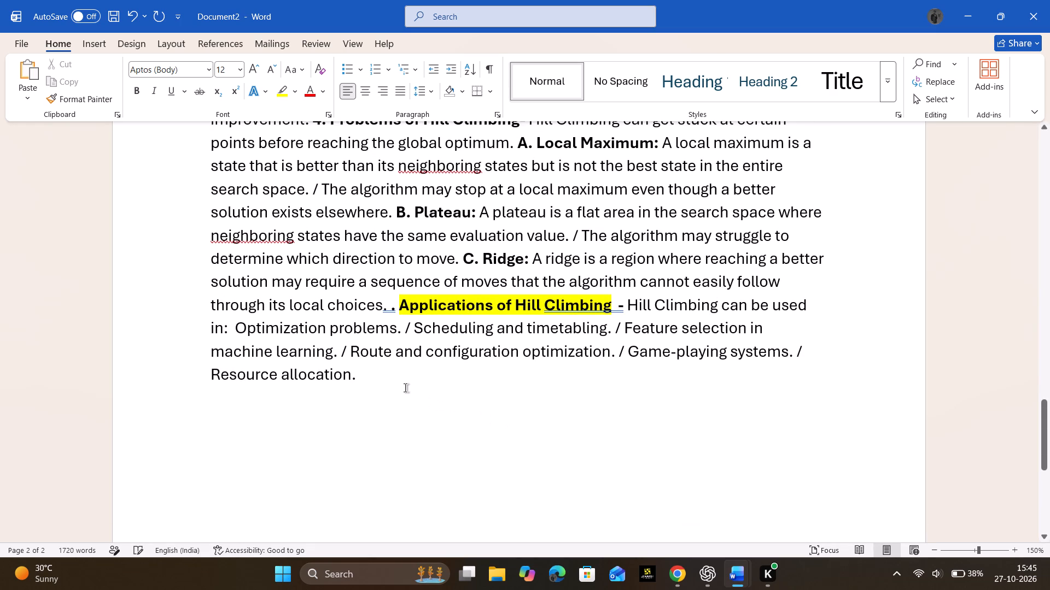
key(shift+Up)
key(shift+Up)
key(shift+Up)
key(shift+Up)
key(shift+Up)
key(shift+Up)
key(shift+Up)
key(shift+Up)
key(shift+Up)
key(shift+Up)
key(shift+Up)
key(shift+Up)
key(shift+Up)
key(shift+Up)
key(shift+Up)
key(shift+Up)
key(shift+Up)
key(shift+Up)
key(shift+Up)
key(shift+Up)
key(shift+Up)
key(shift+Up)
key(shift+Up)
key(shift+Up)
key(shift+Up)
key(shift+Up)
key(shift+Up)
key(shift+Up)
key(shift+Up)
key(shift+Up)
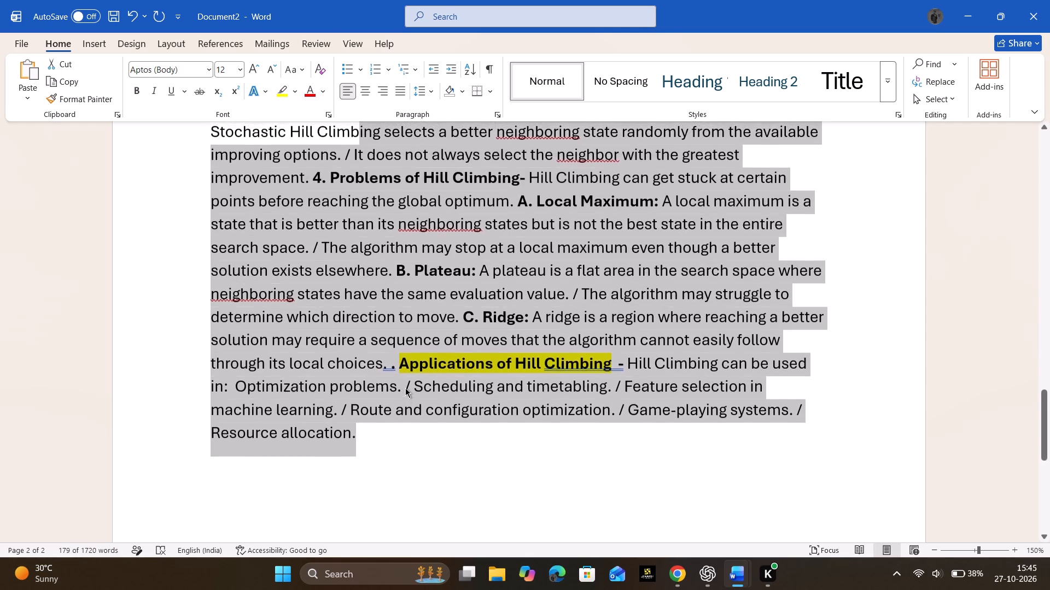
key(shift+Up)
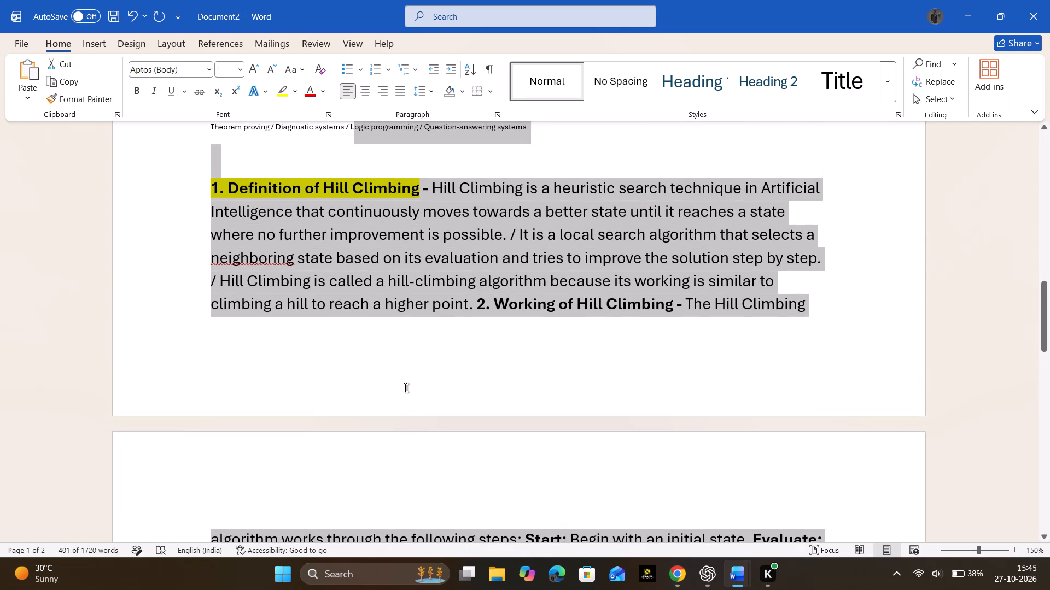
key(shift+Down)
key(shift+Down)
key(shift+Left)
key(shift+Left)
key(shift+Left)
key(shift+Left)
key(shift+Left)
key(shift+Left)
key(shift+Left)
key(shift+Left)
key(shift+Left)
key(shift+Left)
key(shift+Left)
key(shift+Left)
key(shift+Left)
key(shift+Left)
key(shift+Left)
key(shift+Left)
key(shift+Left)
key(shift+Left)
key(shift+Left)
key(shift+Left)
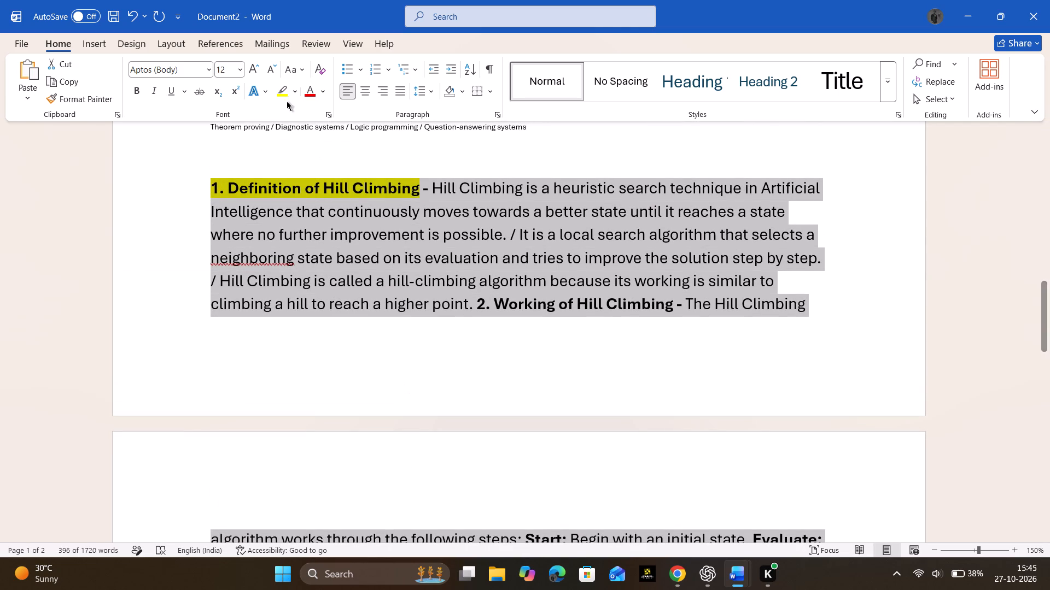
click(227, 73)
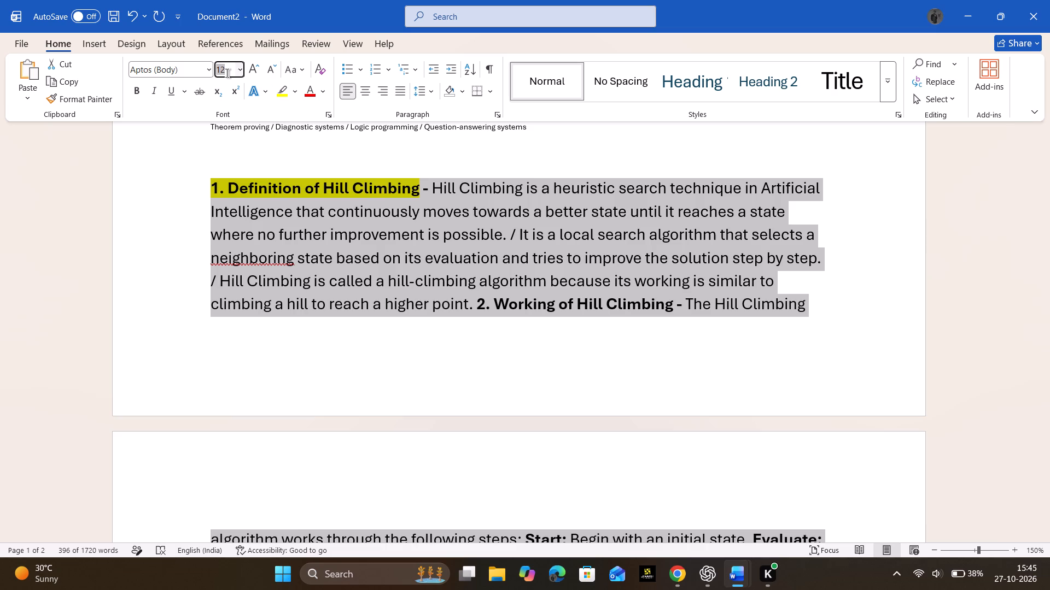
key(6)
key(Return)
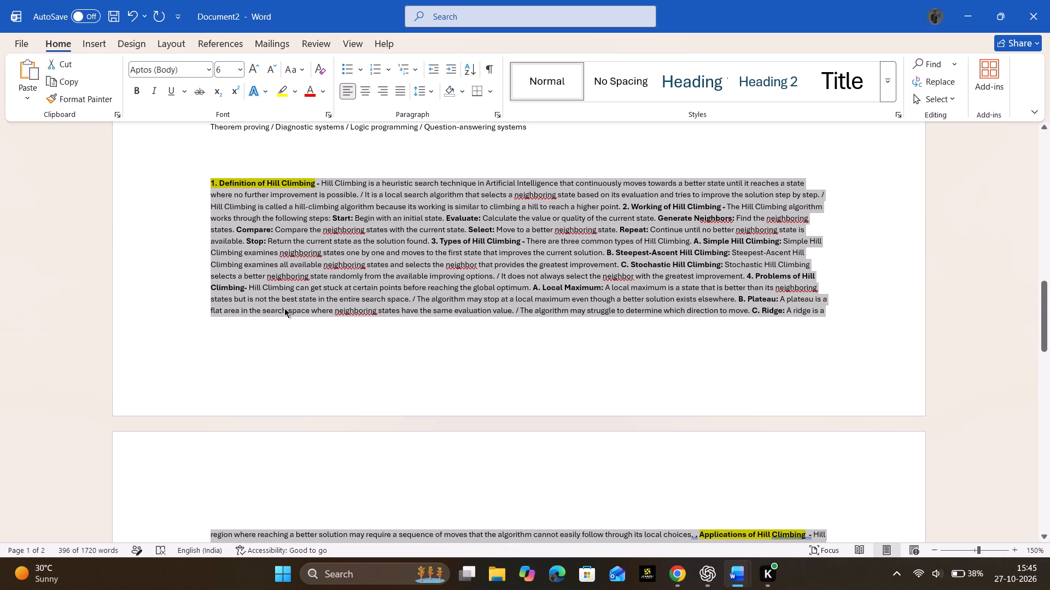
Remove the empty line above the "1. Definition of Hill Climbing" heading.
scroll(284, 308, up, 1)
click(241, 236)
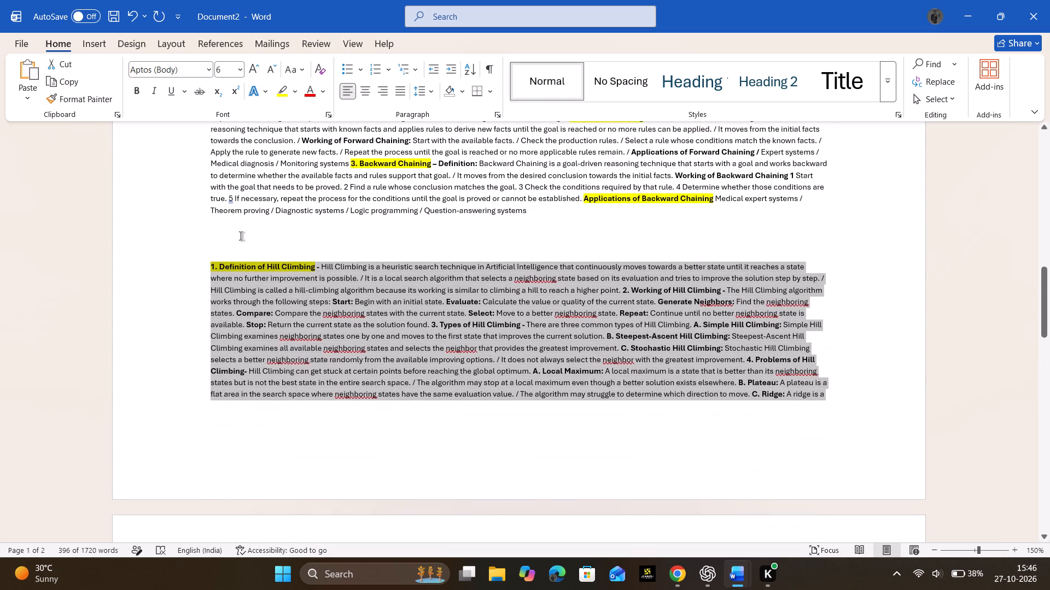
click(213, 269)
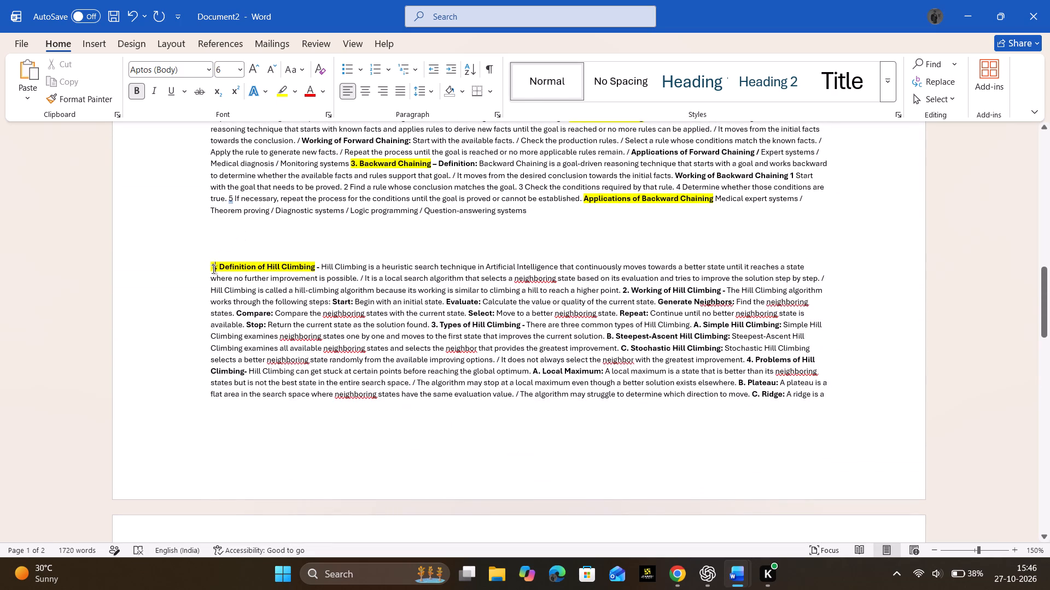
click(210, 268)
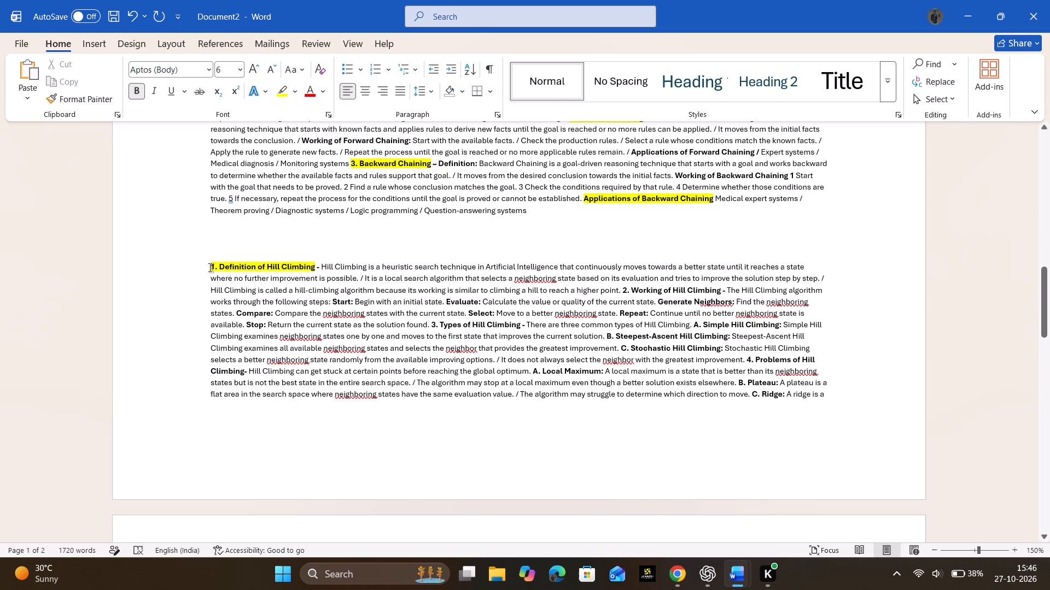
key(BackSpace)
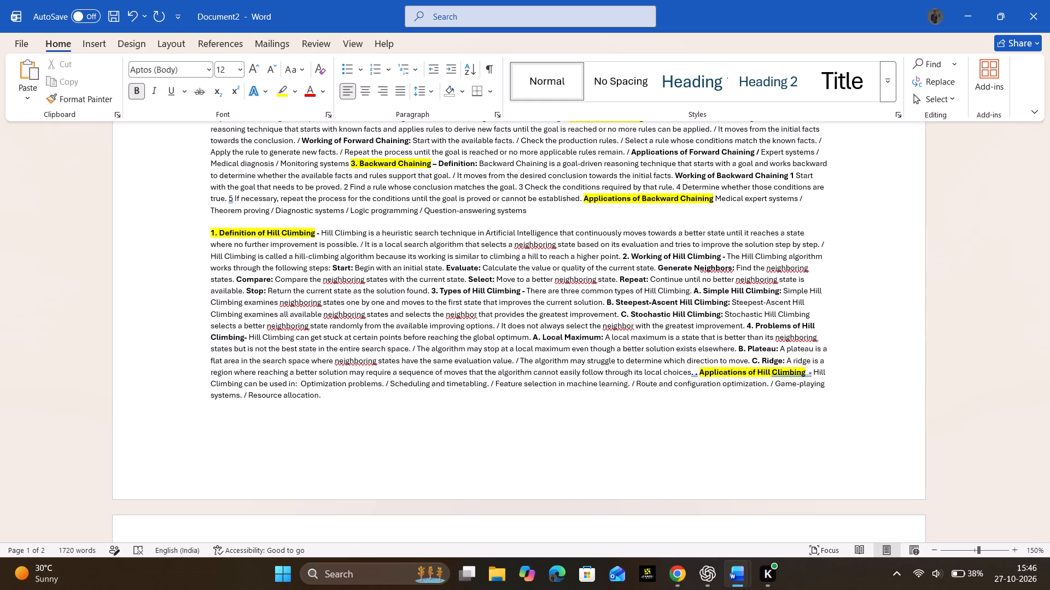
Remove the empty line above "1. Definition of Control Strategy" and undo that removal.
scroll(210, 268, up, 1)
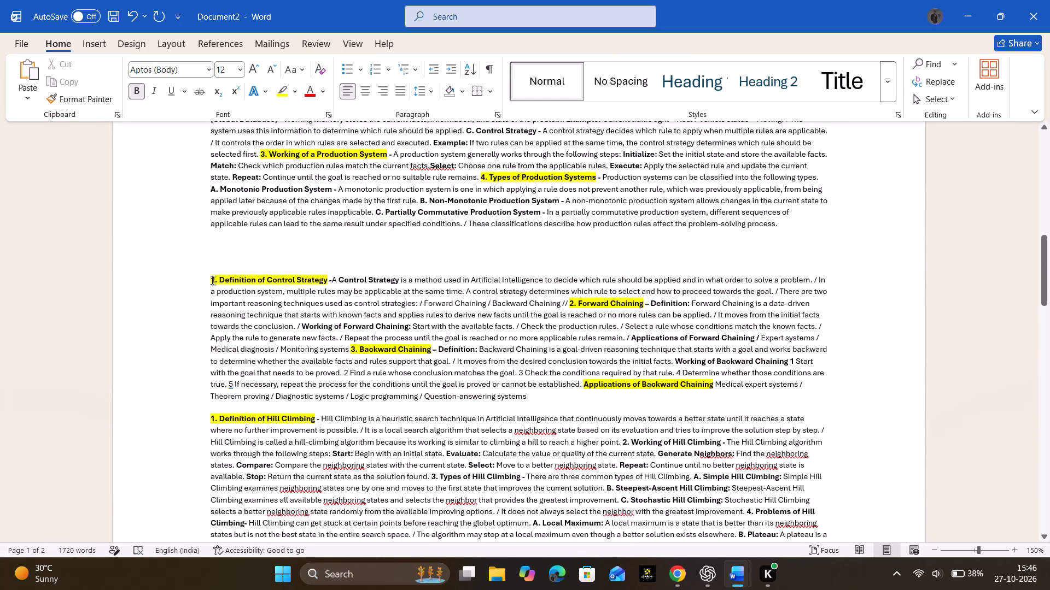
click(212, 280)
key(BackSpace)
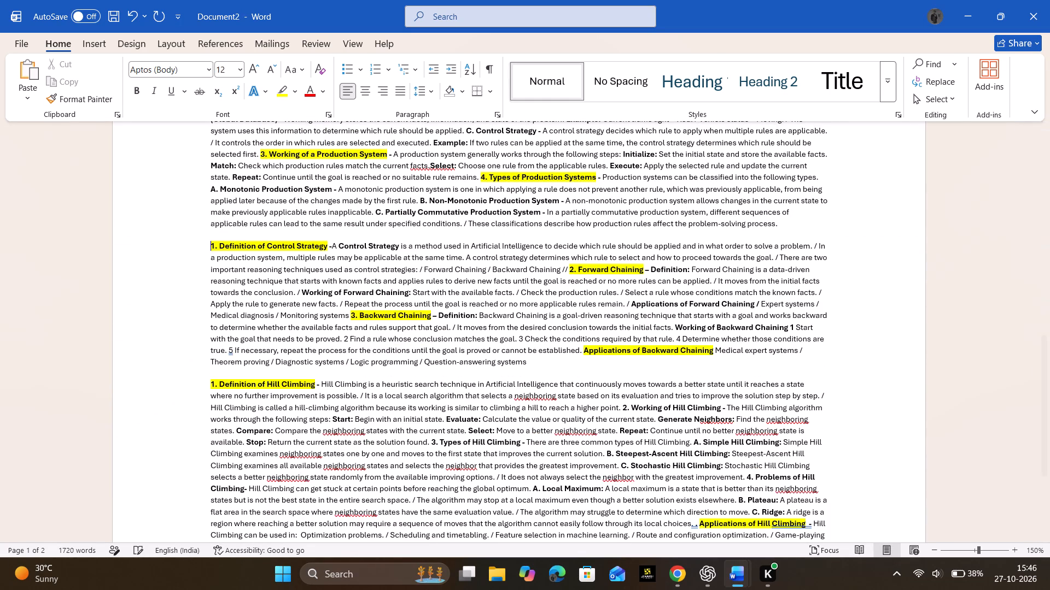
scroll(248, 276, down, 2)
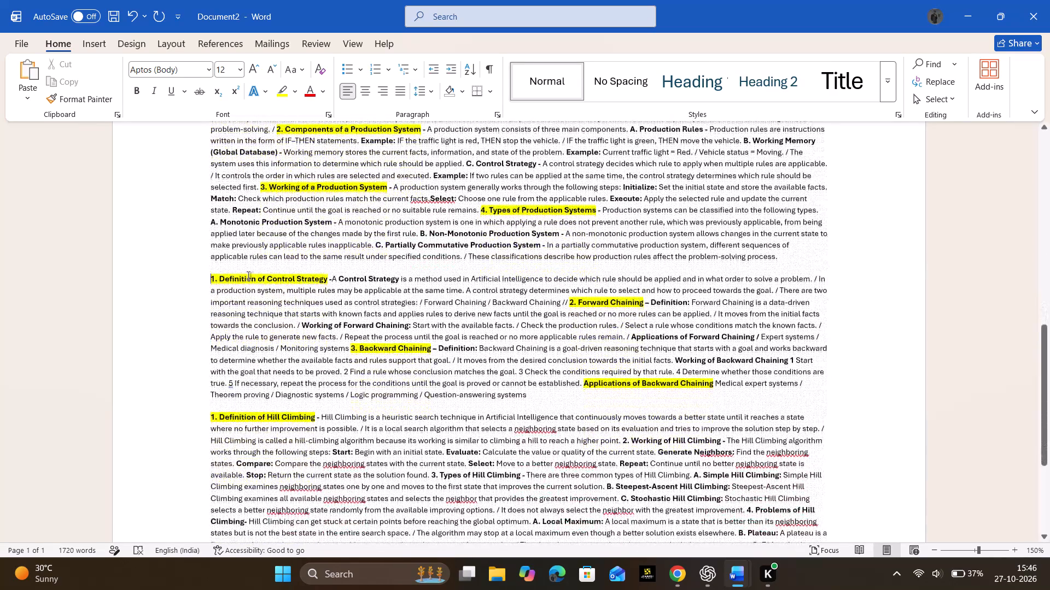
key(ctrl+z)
Review the compacted notes from the title through to the end of the Hill Climbing section.
scroll(334, 267, up, 1)
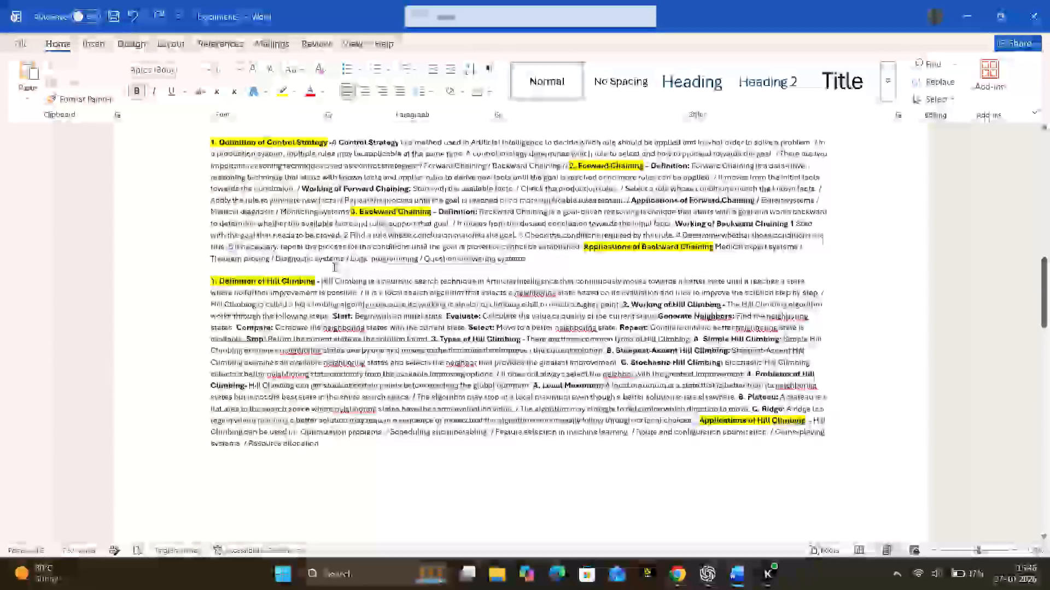
scroll(334, 267, up, 3)
scroll(334, 267, down, 2)
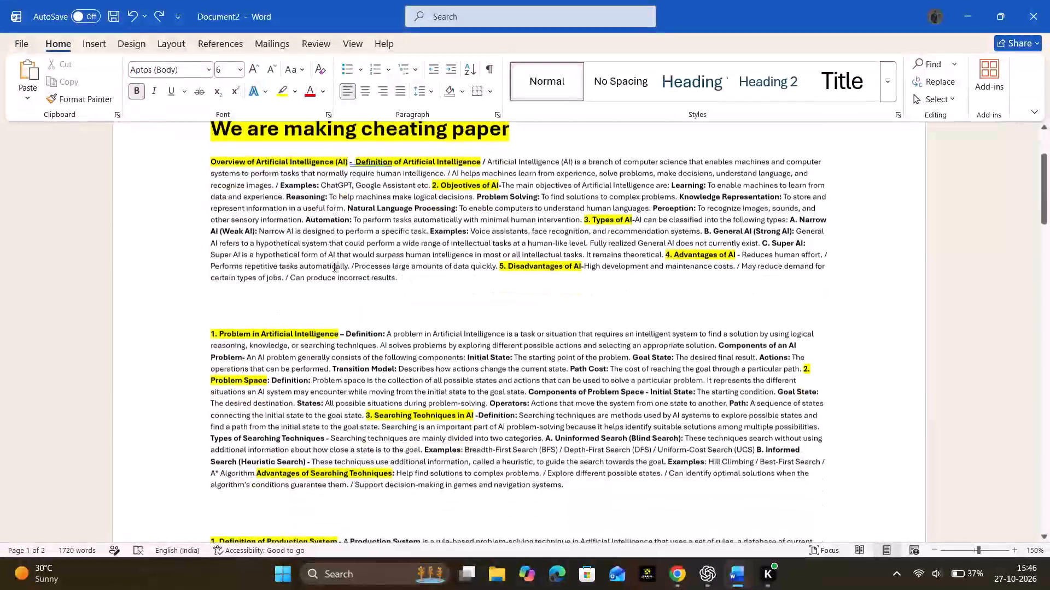
scroll(334, 267, down, 3)
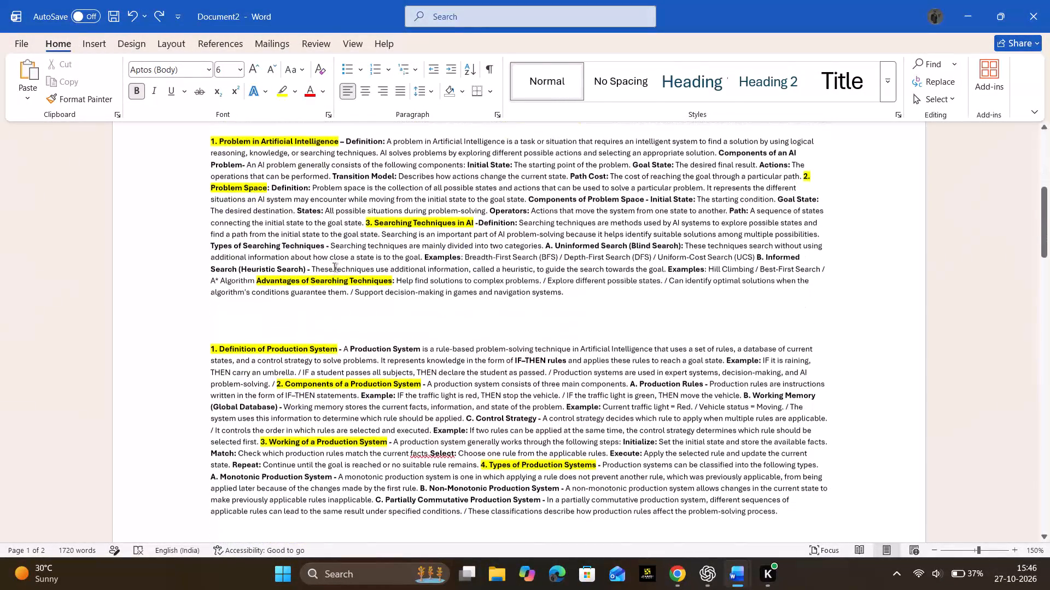
scroll(334, 267, down, 4)
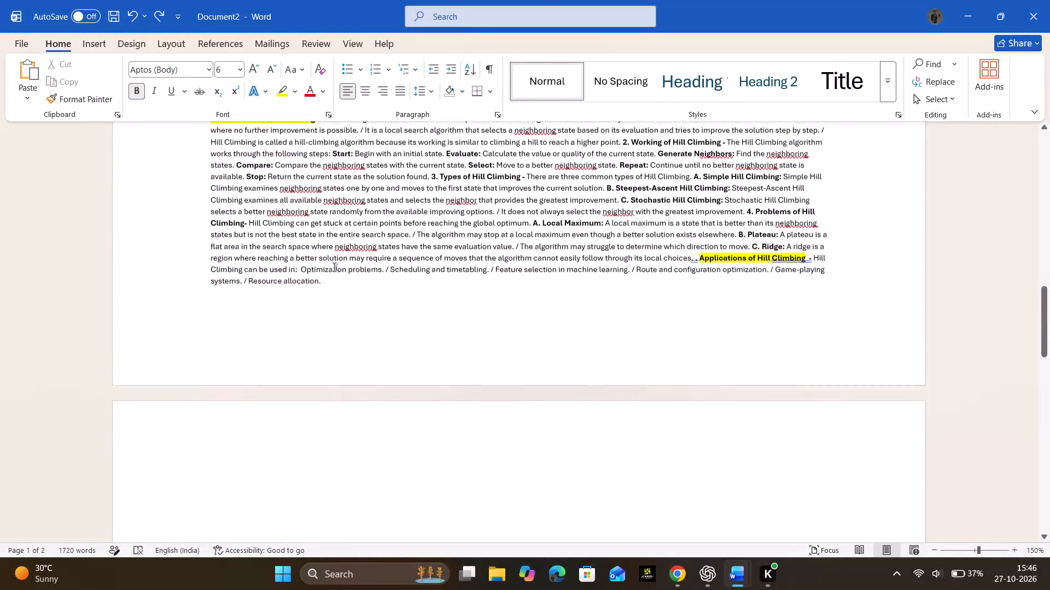
scroll(334, 267, down, 2)
Copy Topic 6 from "1. Definition of Best-First Search" through the CLOSED list paragraph in UNIT-1 and paste it onto Document2's empty second page.
click(334, 267)
scroll(334, 267, up, 1)
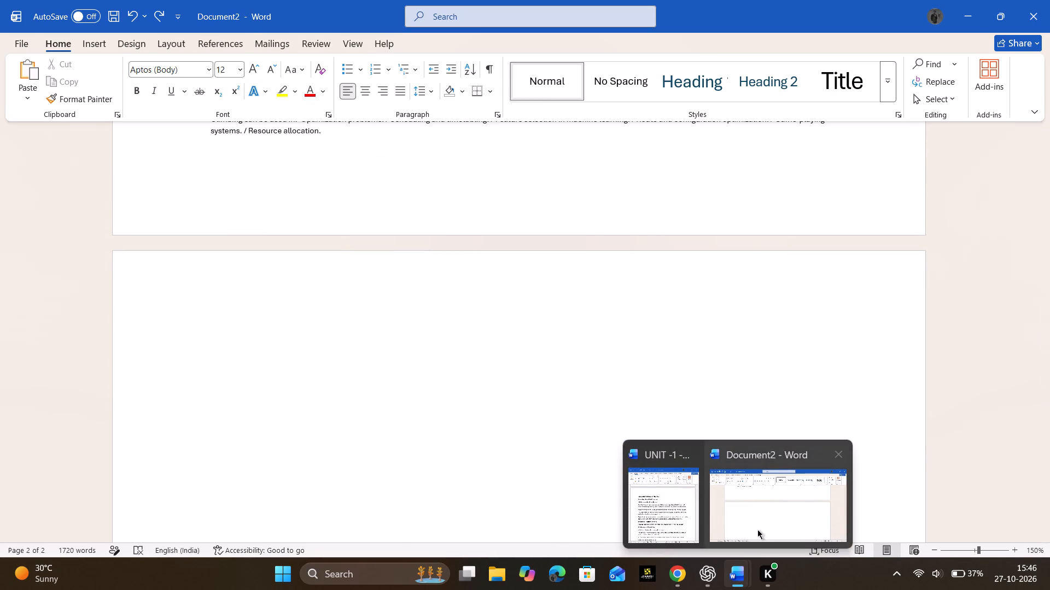
click(667, 506)
scroll(375, 386, down, 1)
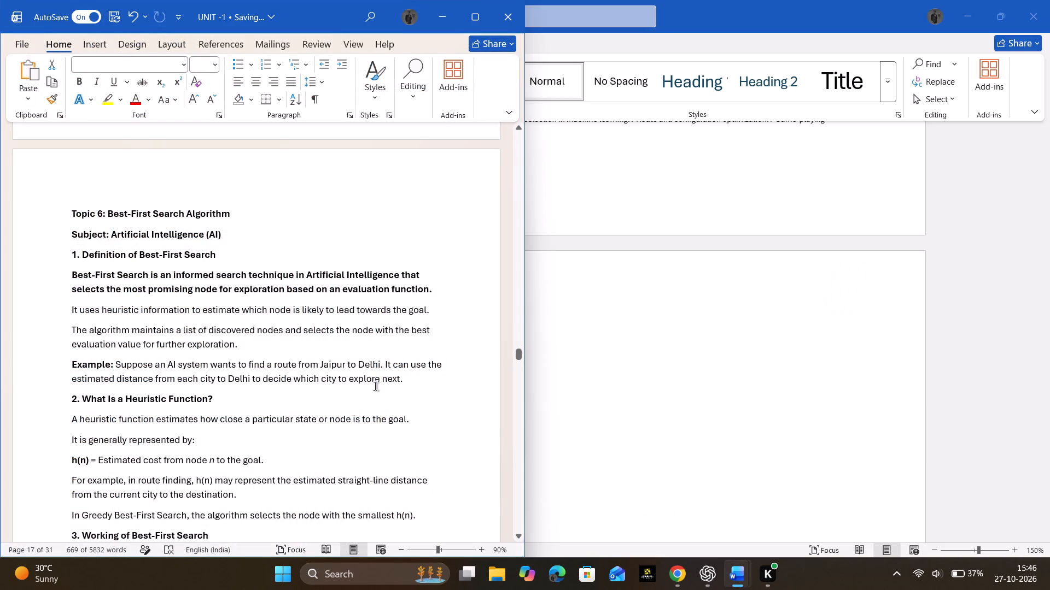
scroll(375, 386, down, 1)
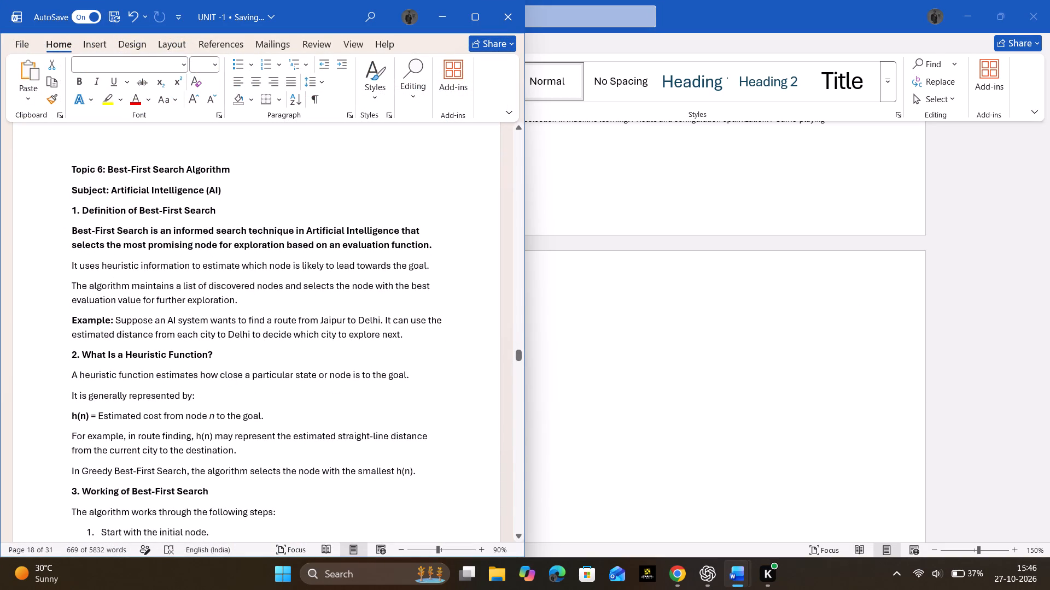
drag(72, 215, 129, 355)
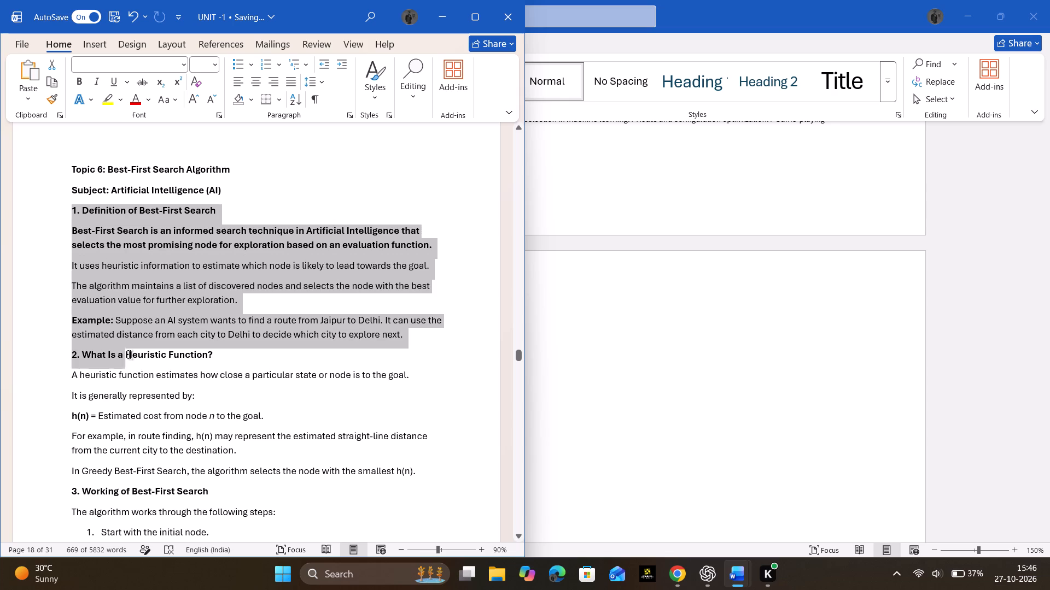
drag(129, 355, 169, 469)
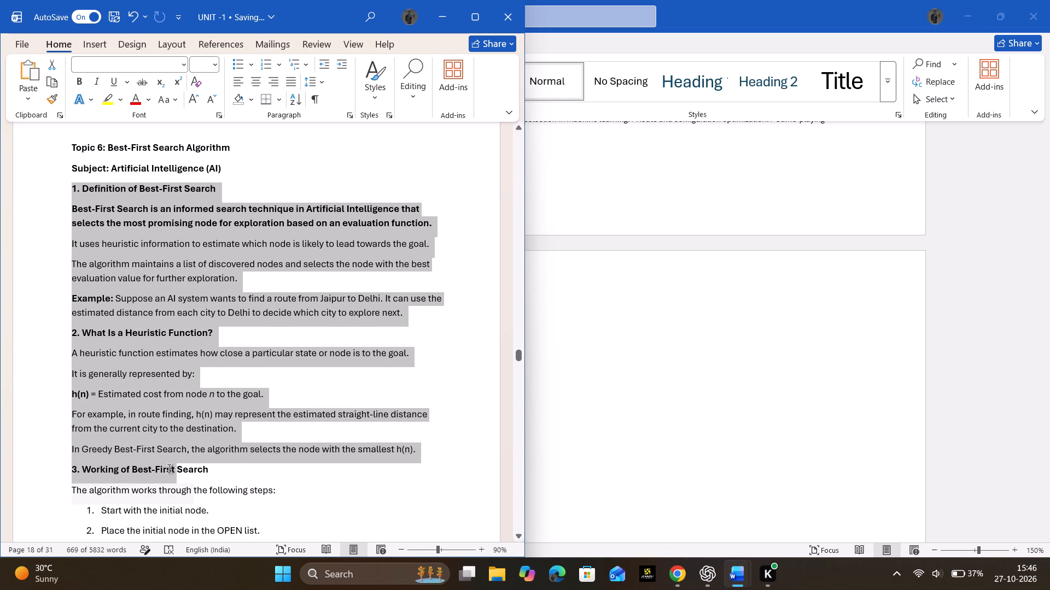
drag(169, 469, 262, 453)
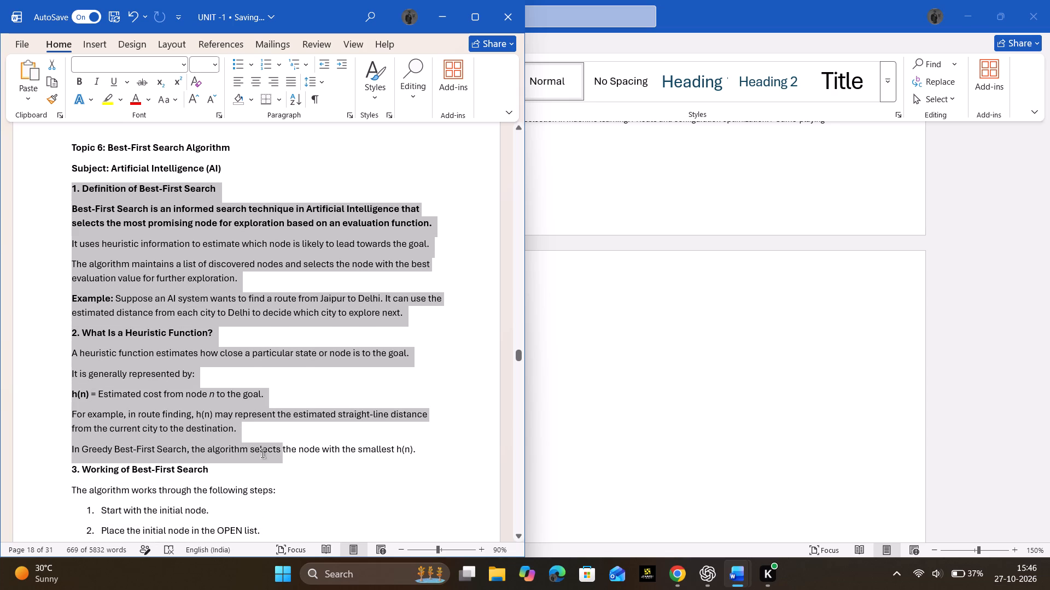
drag(262, 453, 248, 461)
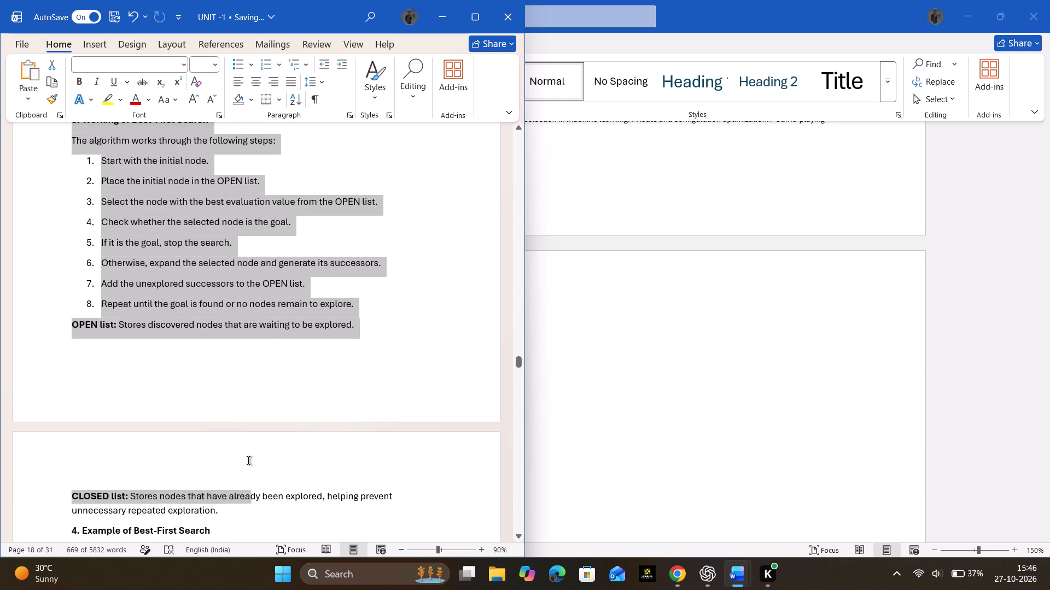
drag(248, 461, 230, 114)
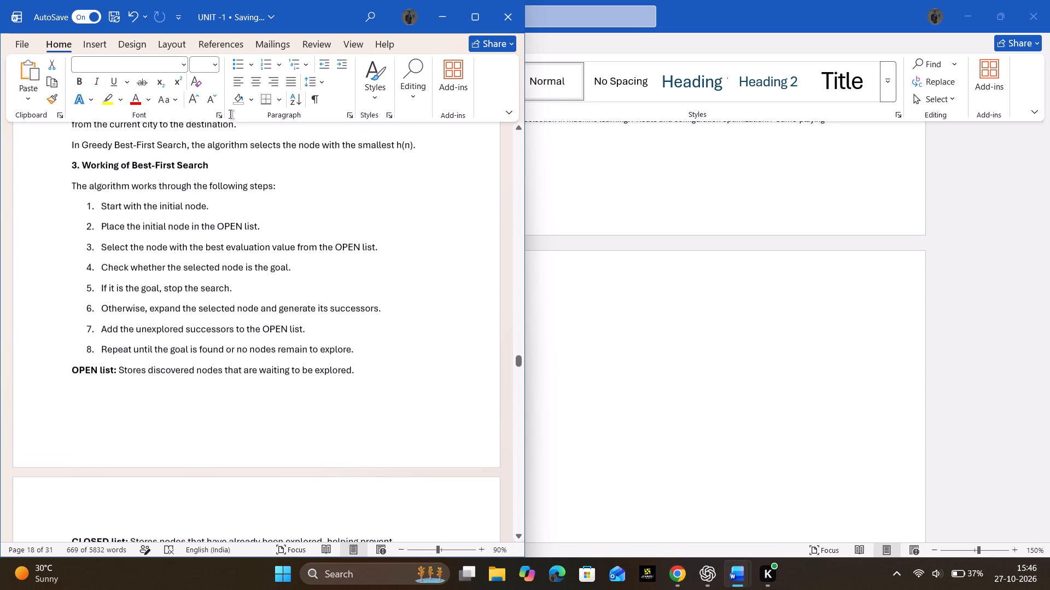
drag(230, 114, 241, 527)
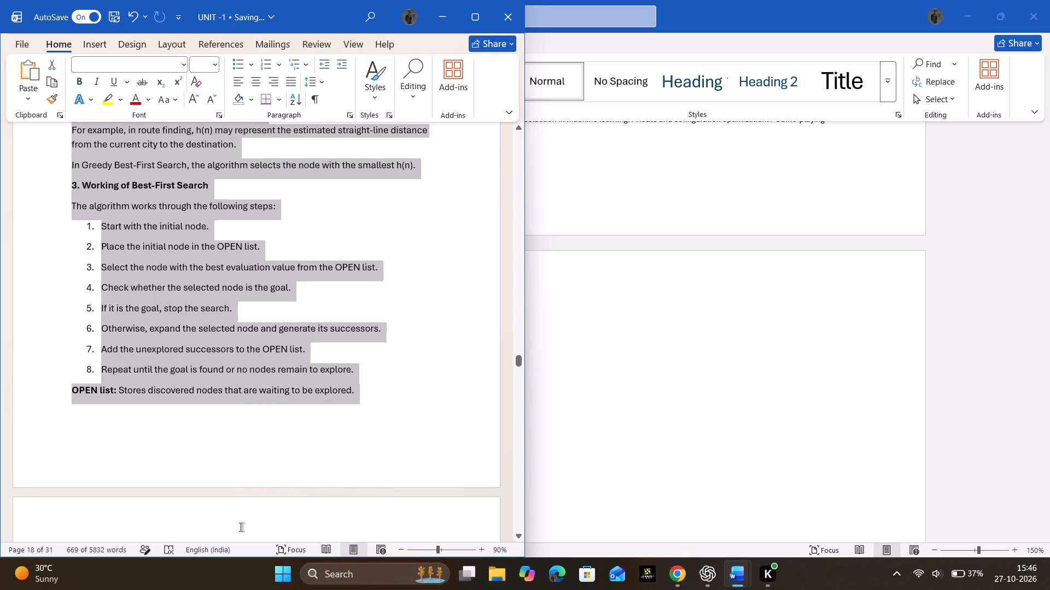
drag(241, 527, 237, 551)
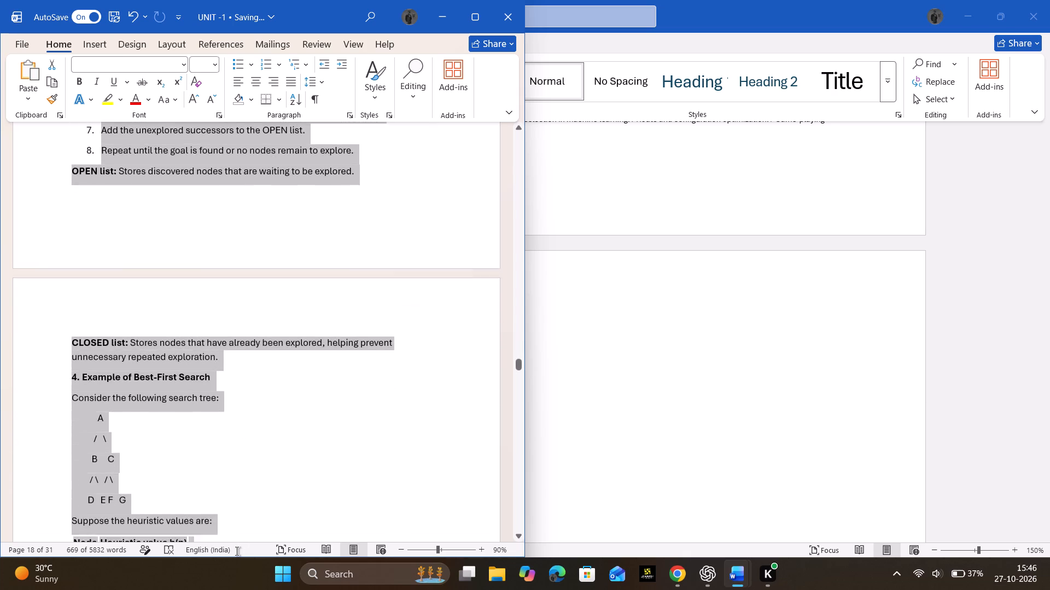
drag(237, 551, 226, 256)
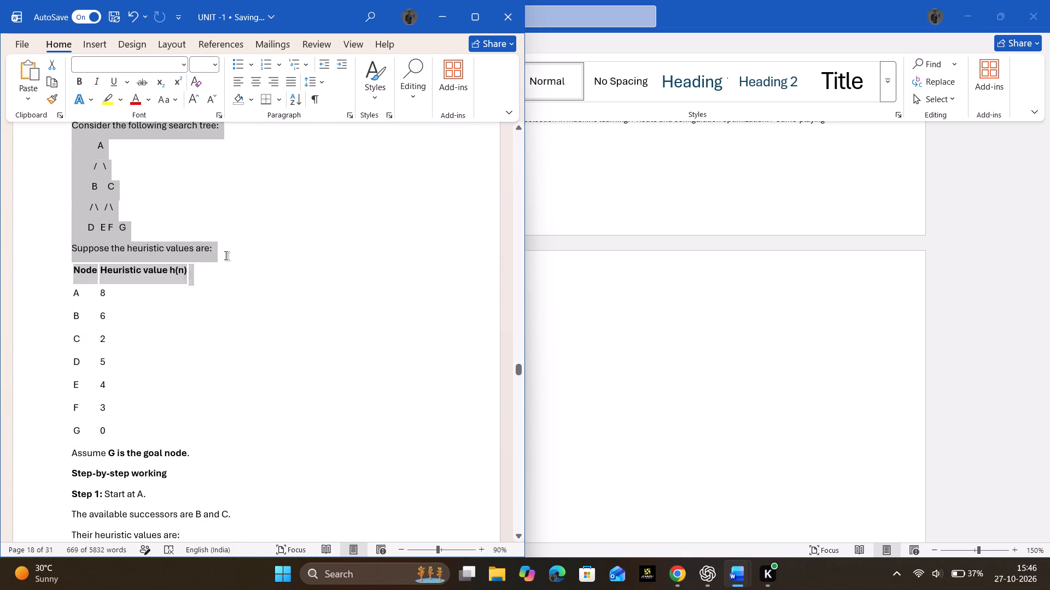
drag(226, 256, 219, 123)
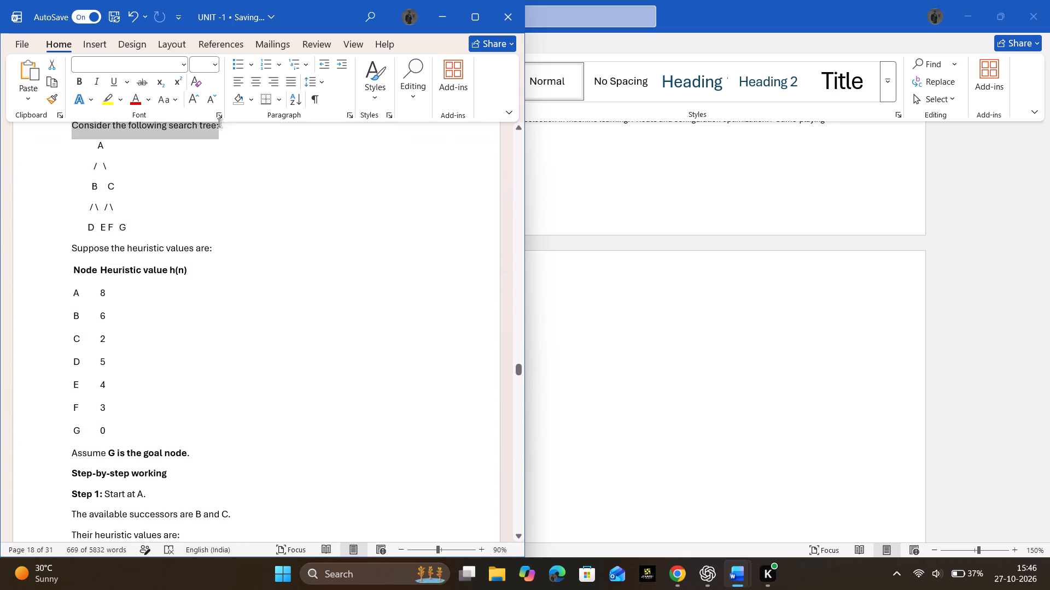
drag(219, 123, 227, 327)
key(ctrl+c)
click(561, 358)
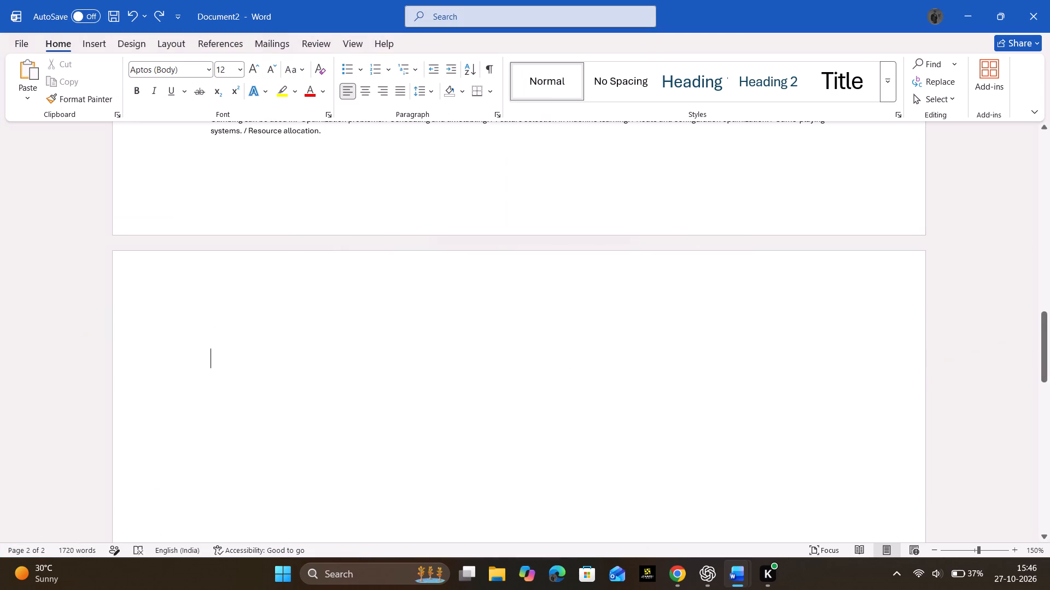
key(ctrl+v)
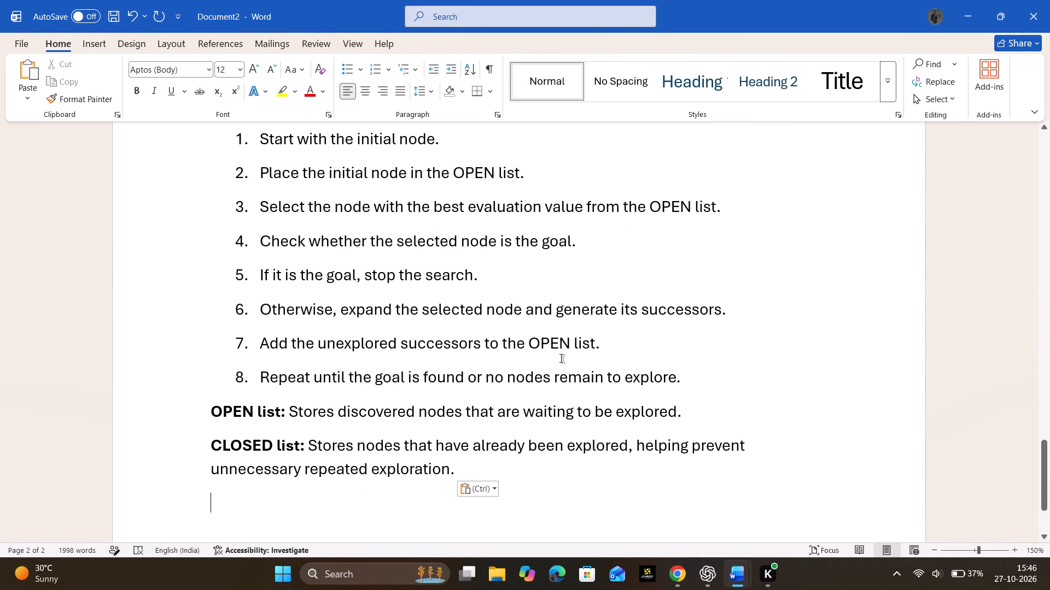
Copy UNIT-1's "5. Evaluation Function" section, through the "Important" note, and paste it below the CLOSED list paragraph in Document2.
key(alt+Tab)
scroll(237, 393, down, 2)
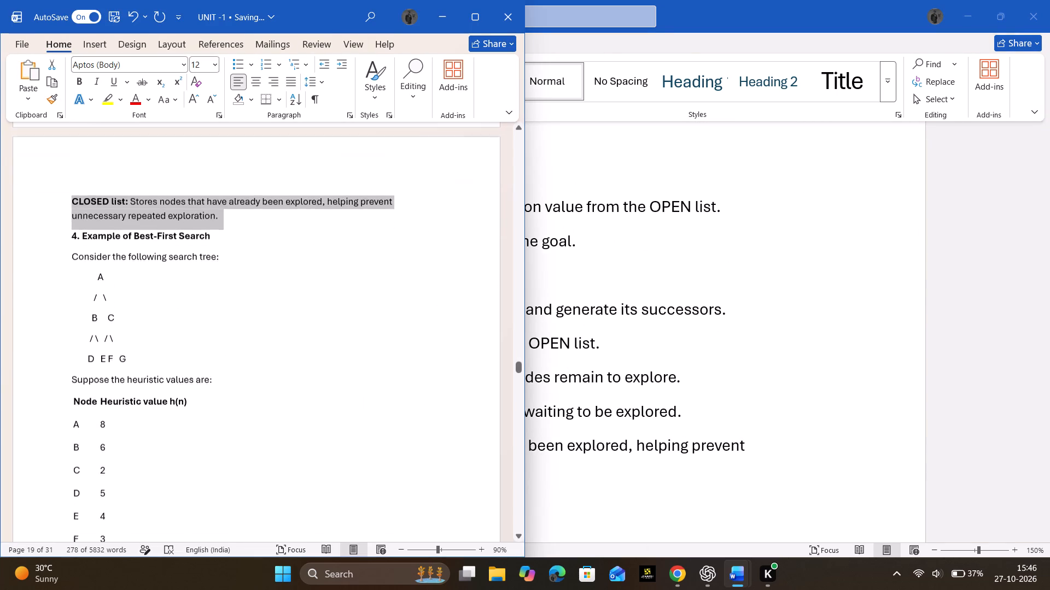
scroll(237, 393, down, 5)
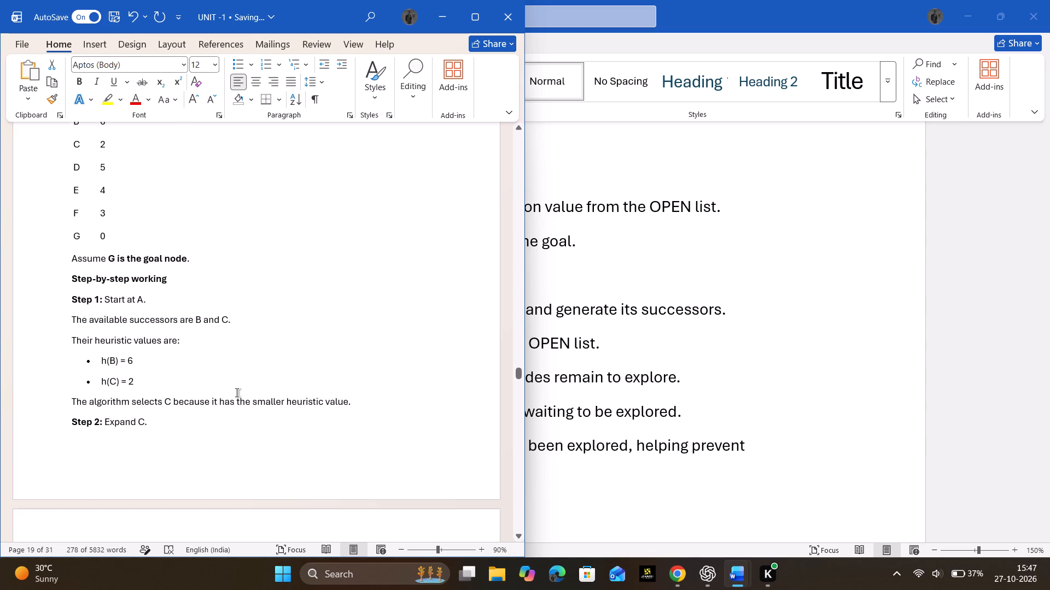
scroll(237, 393, down, 3)
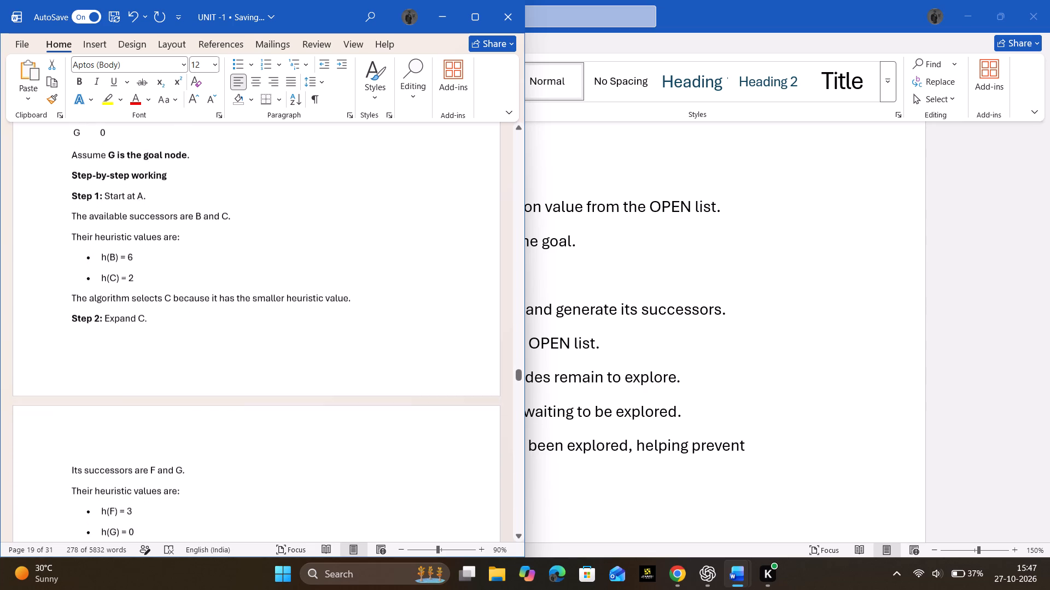
scroll(237, 393, down, 4)
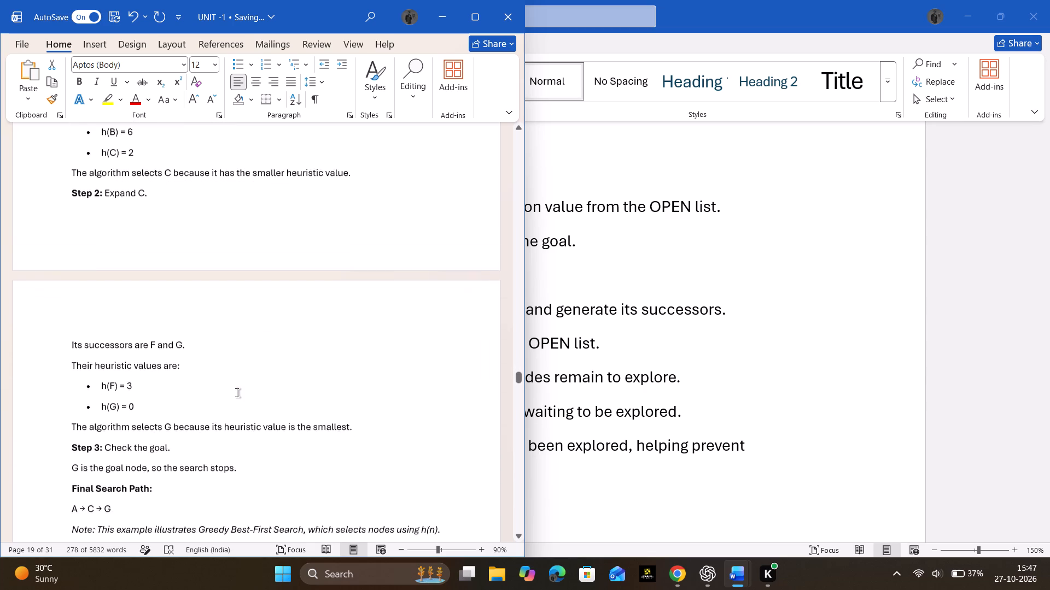
scroll(237, 393, down, 3)
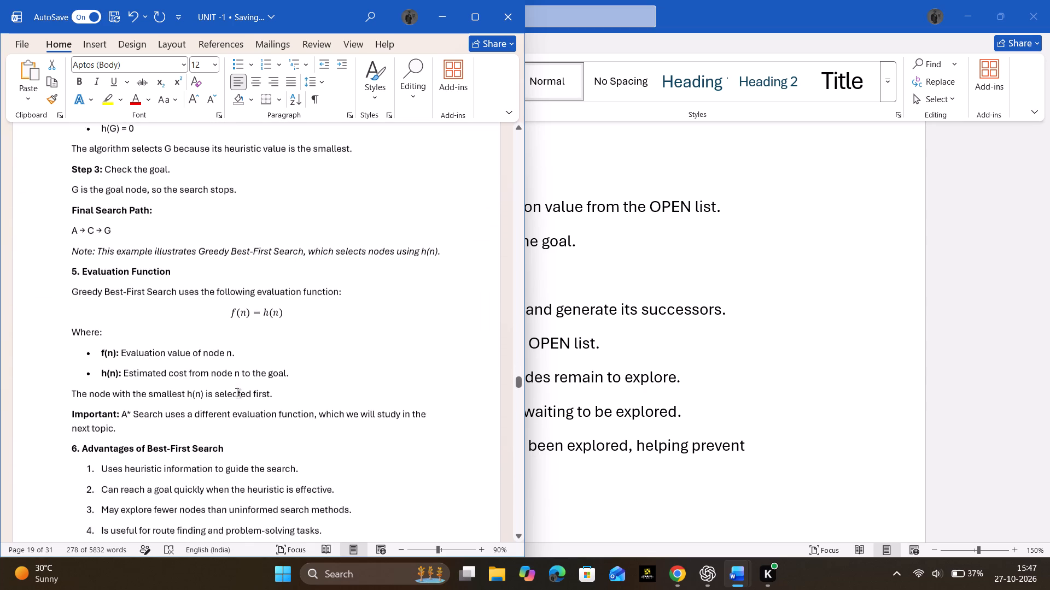
scroll(237, 393, down, 2)
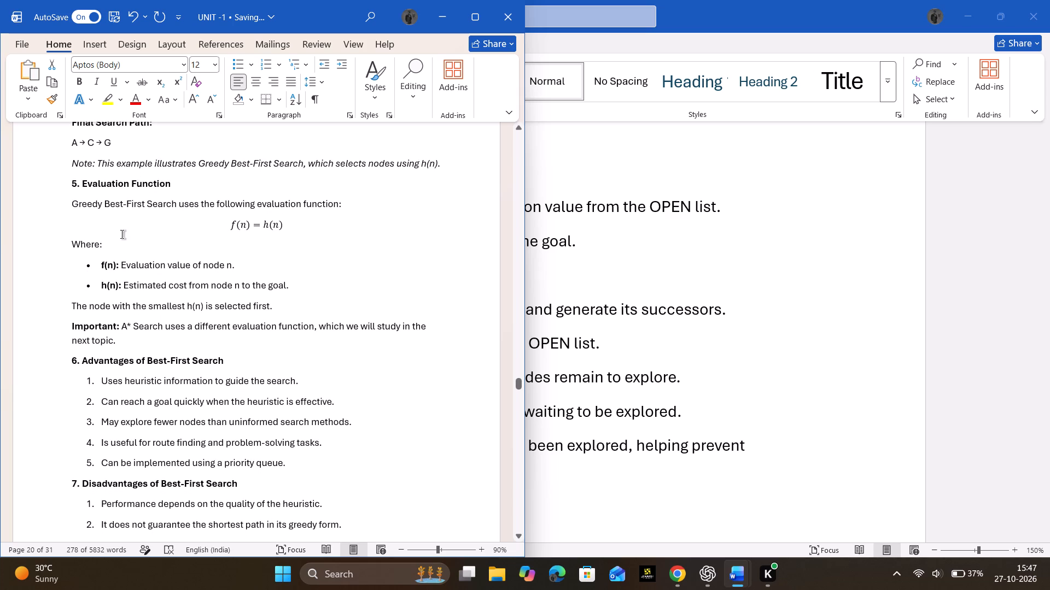
drag(71, 185, 164, 351)
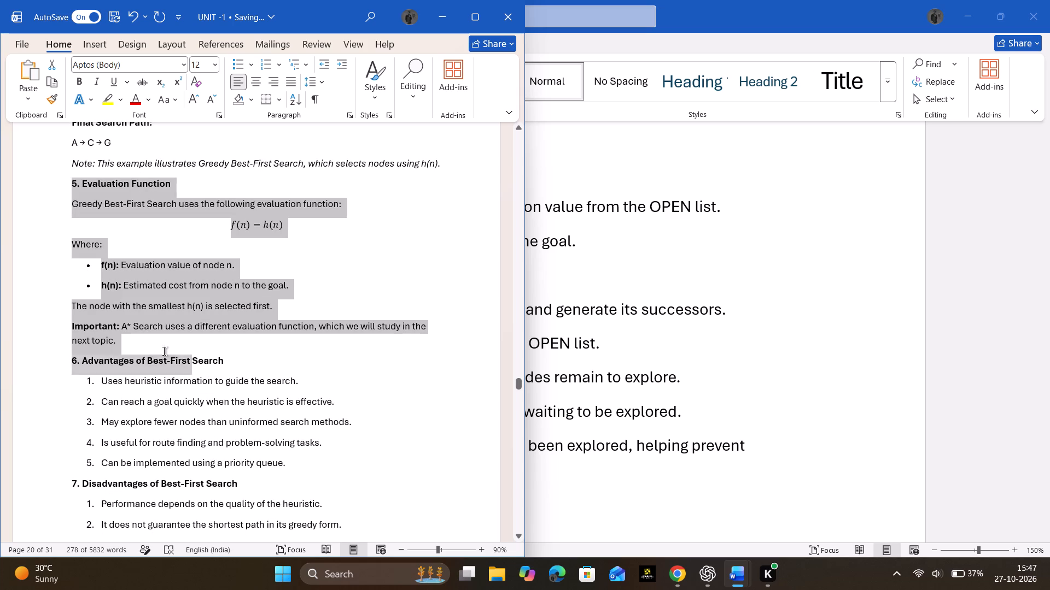
drag(164, 351, 160, 349)
key(ctrl+c)
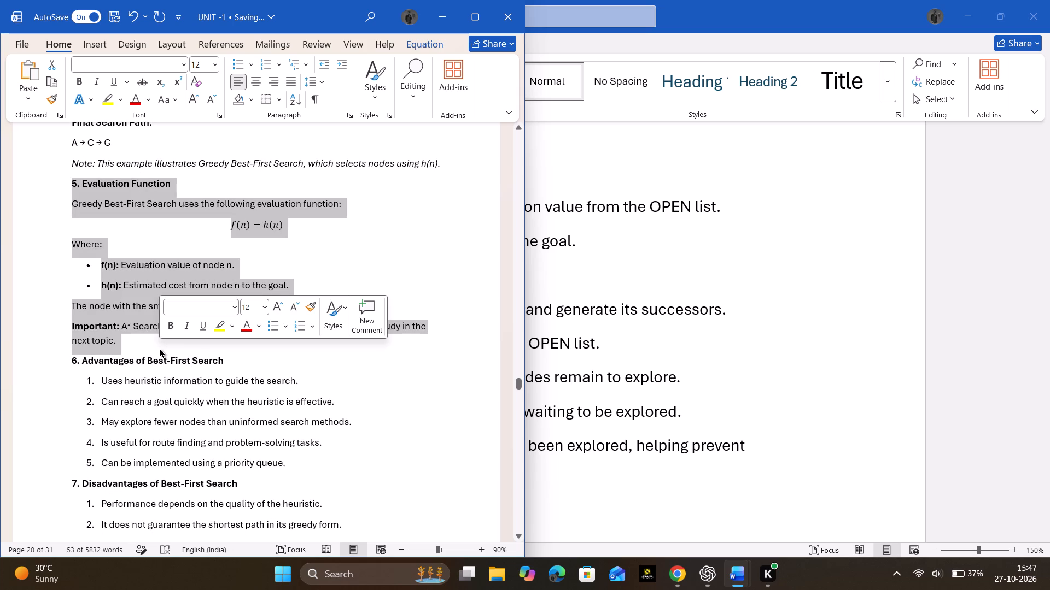
scroll(592, 459, down, 1)
click(592, 459)
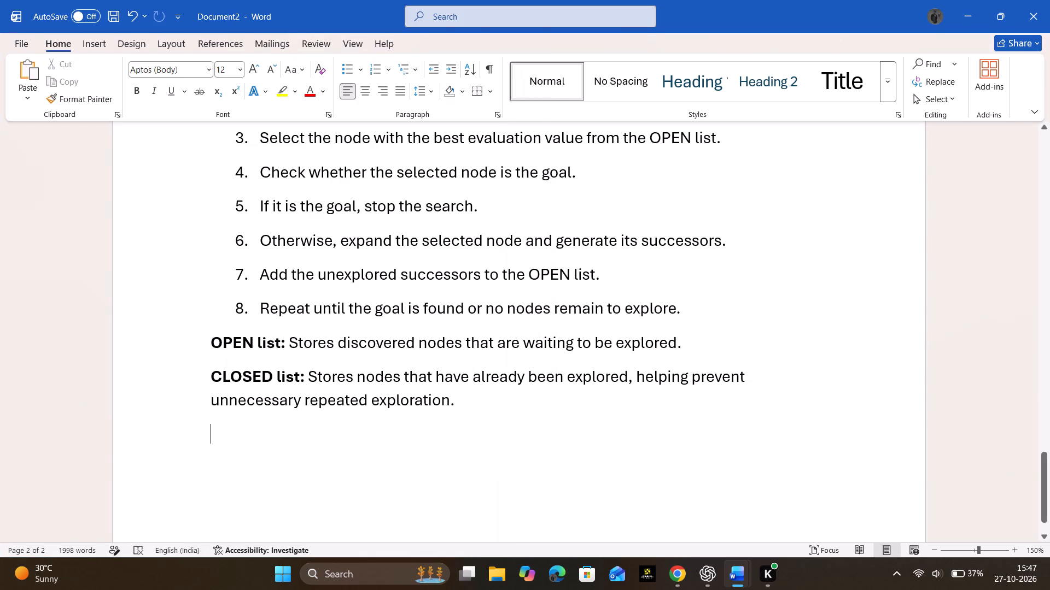
key(ctrl+v)
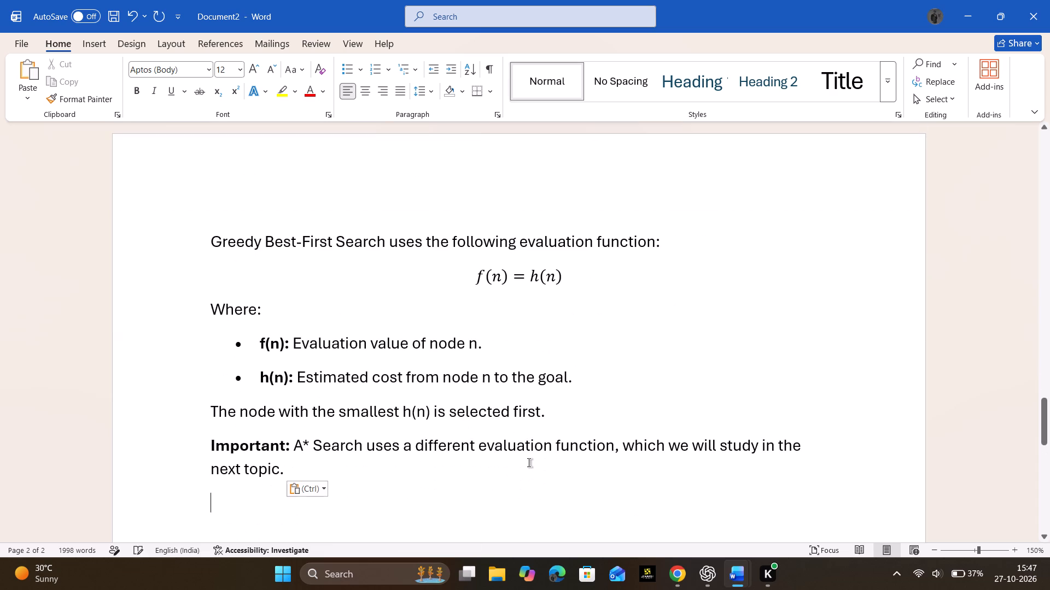
Read through the rest of Topic 6 in UNIT-1, from the advantages to the exam questions, and the start of Topic 7.
key(alt+Tab)
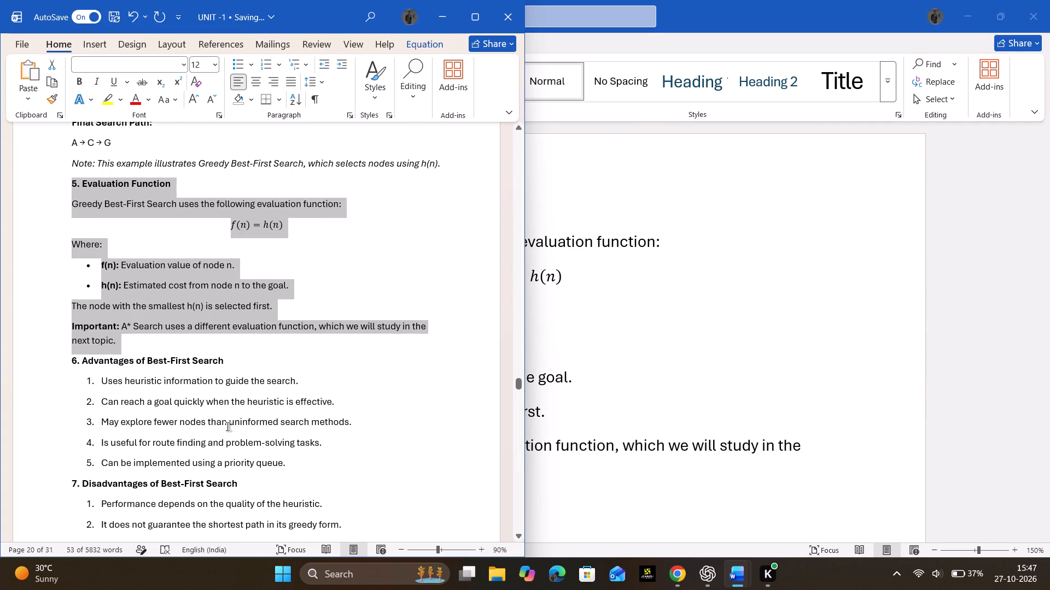
scroll(227, 427, down, 3)
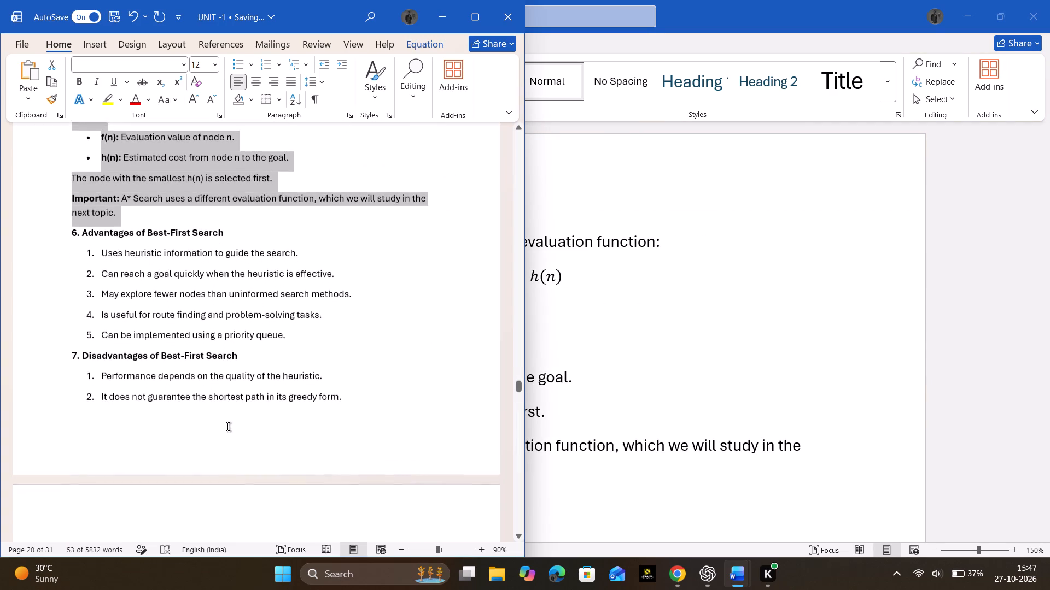
scroll(227, 427, down, 5)
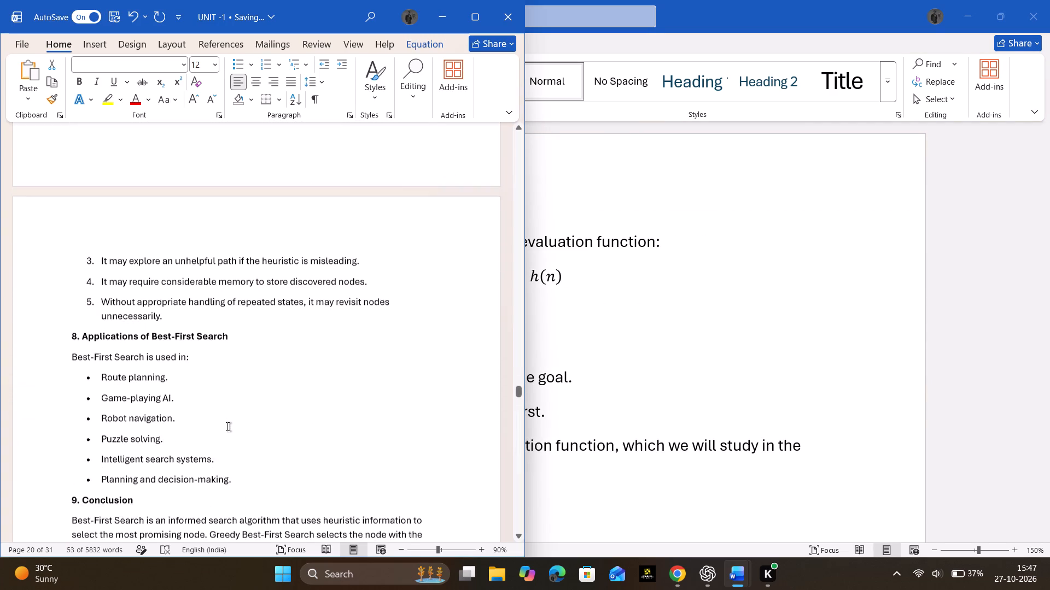
scroll(227, 427, down, 4)
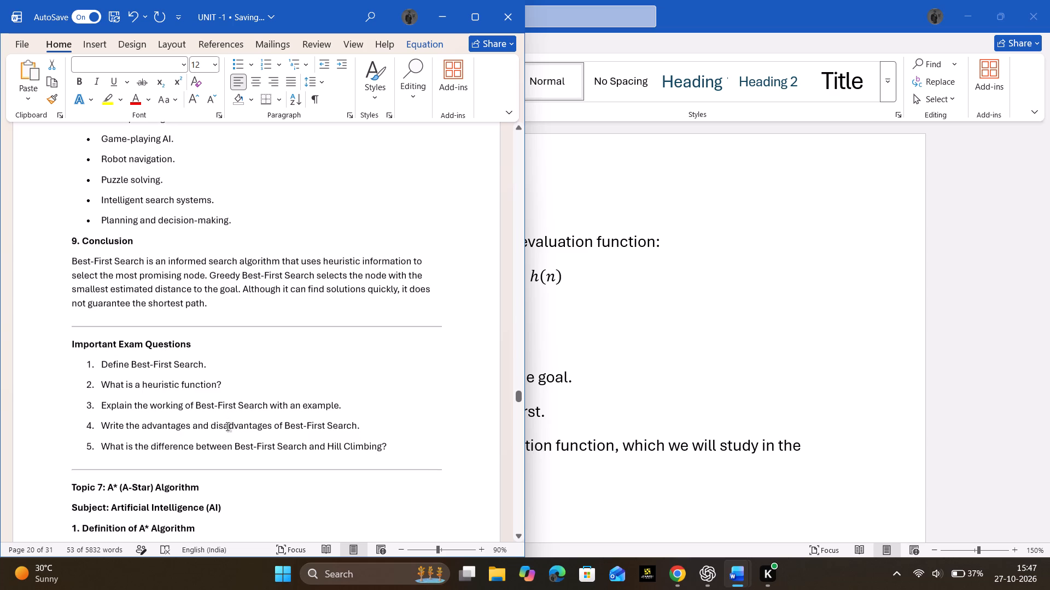
scroll(227, 427, down, 2)
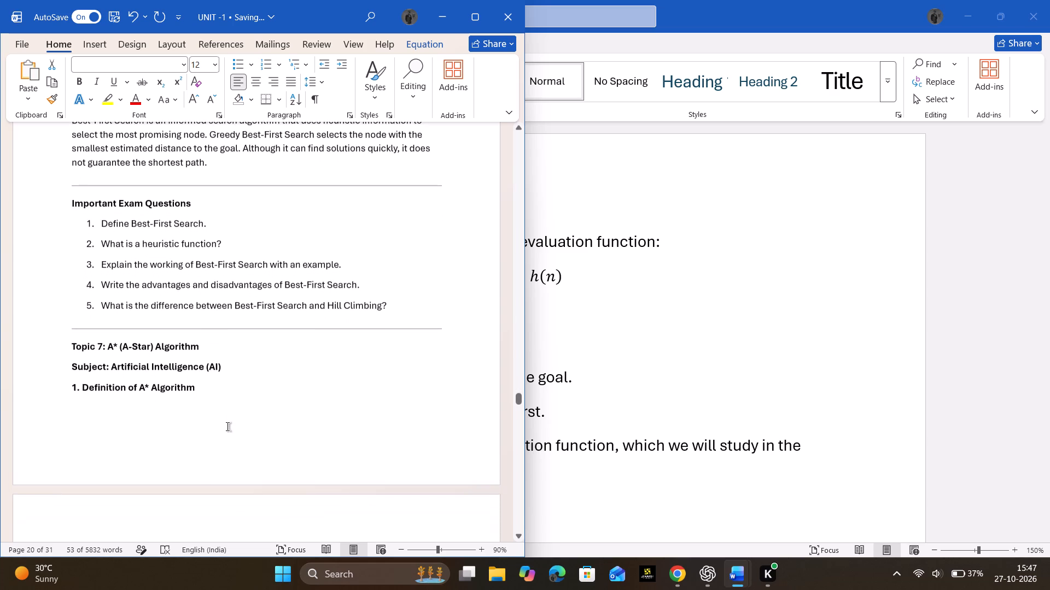
scroll(227, 427, down, 4)
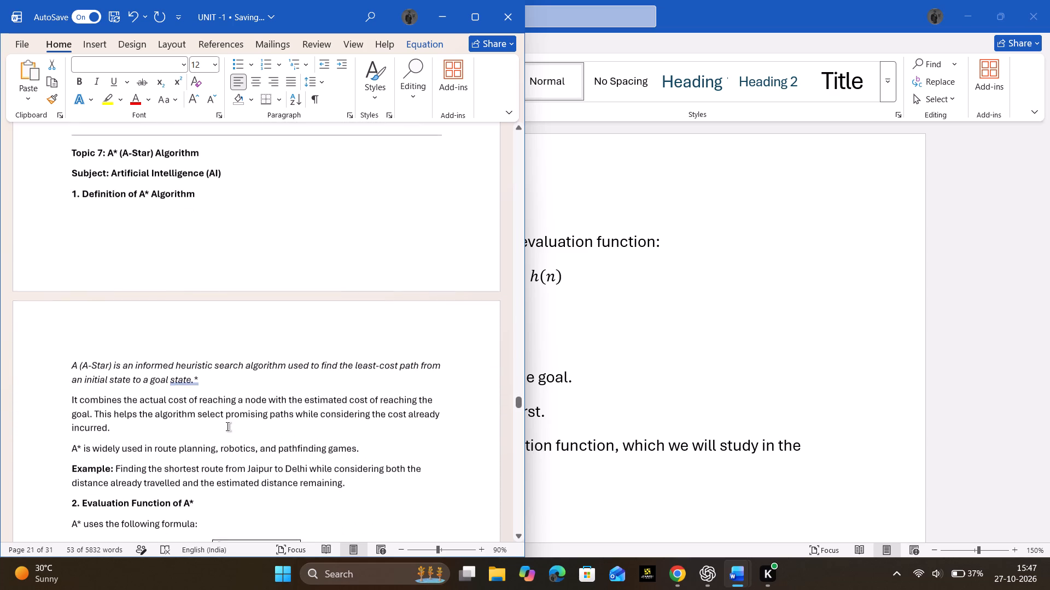
scroll(227, 427, down, 1)
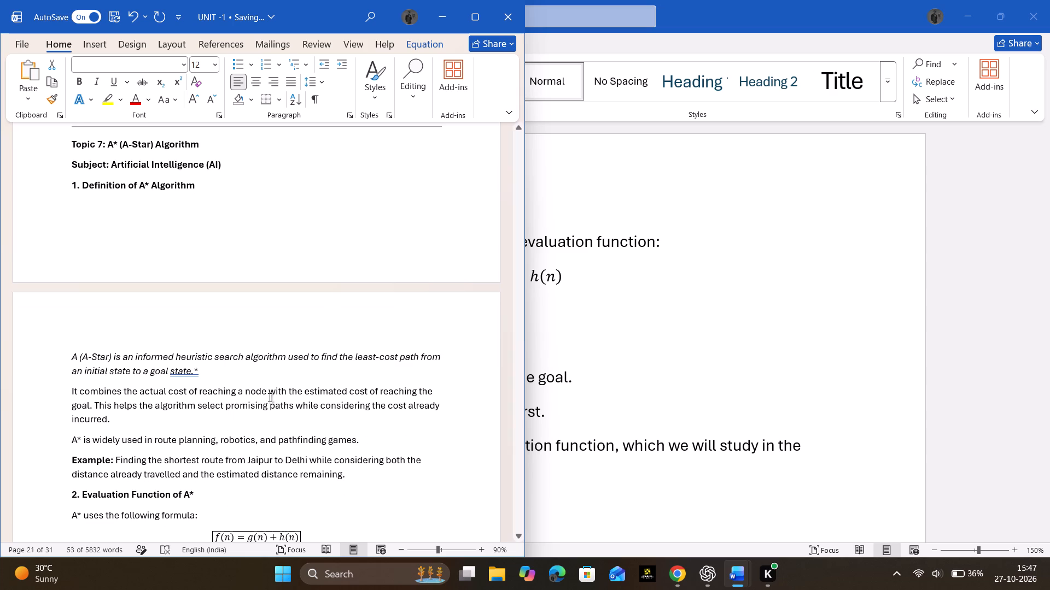
Return to Document2 and look back over the pasted Best-First Search text from Evaluation Function upward.
click(604, 327)
scroll(634, 300, up, 1)
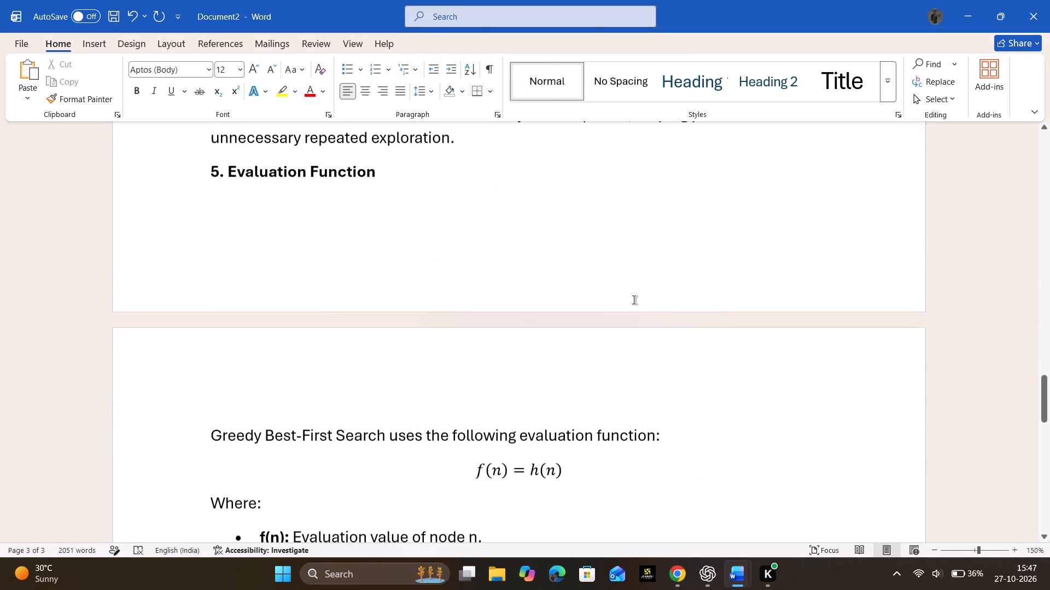
scroll(634, 300, up, 2)
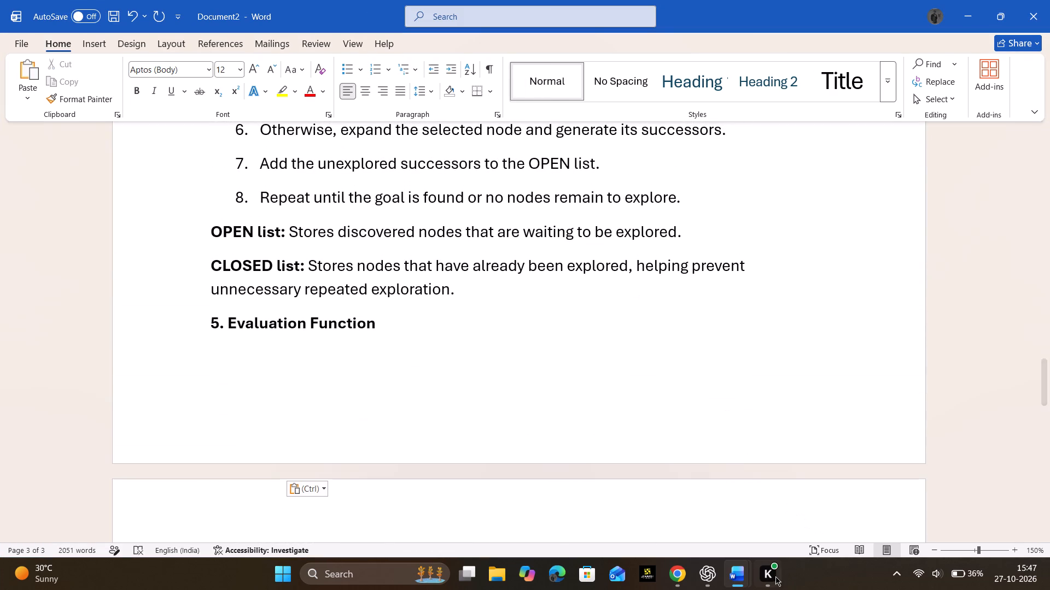
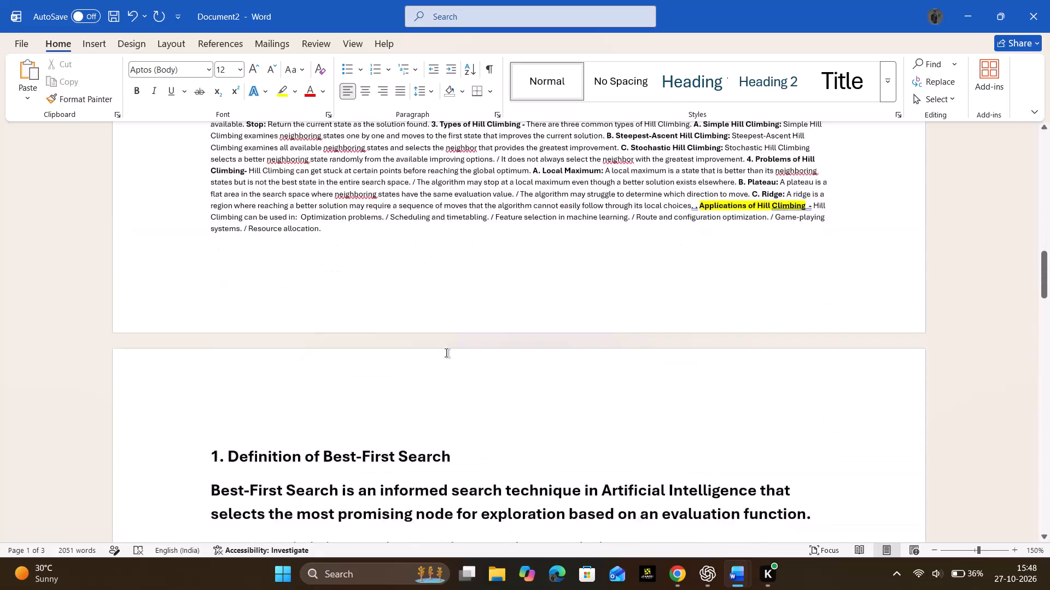
Highlight the "1. Definition of Best-First Search" heading in yellow on Document2's second page.
drag(465, 326, 301, 321)
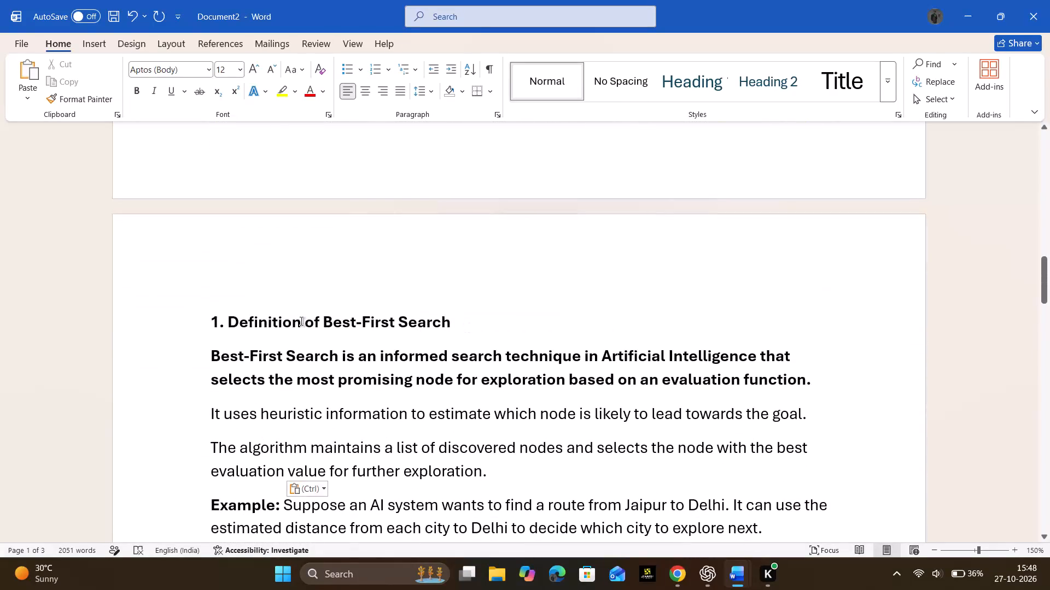
drag(301, 321, 189, 315)
click(247, 291)
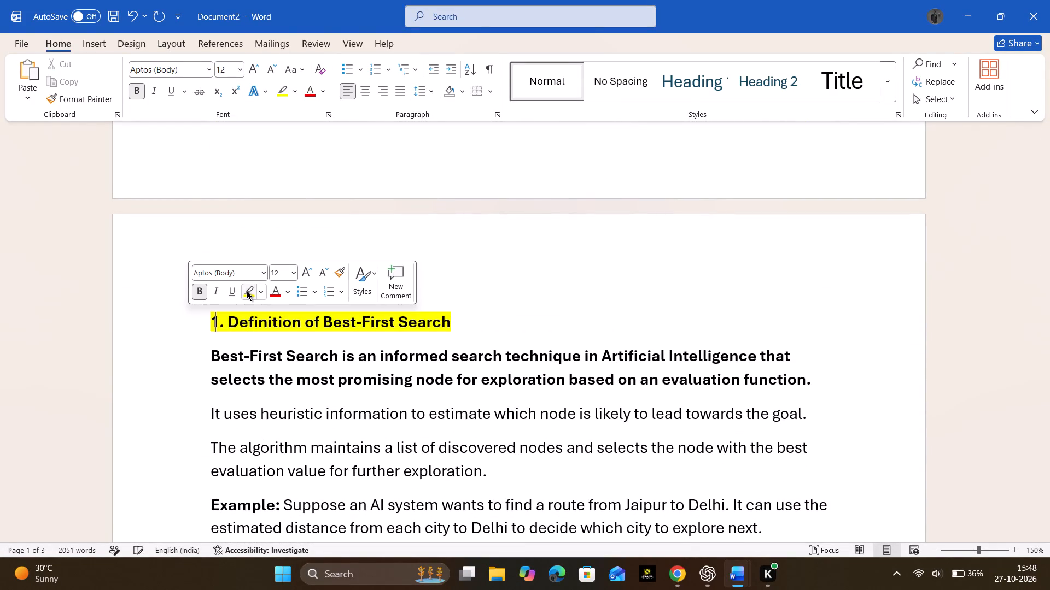
Add " : " after the "1. Definition of Best-First Search" heading and join the definition sentence onto the same line.
click(495, 321)
key(space)
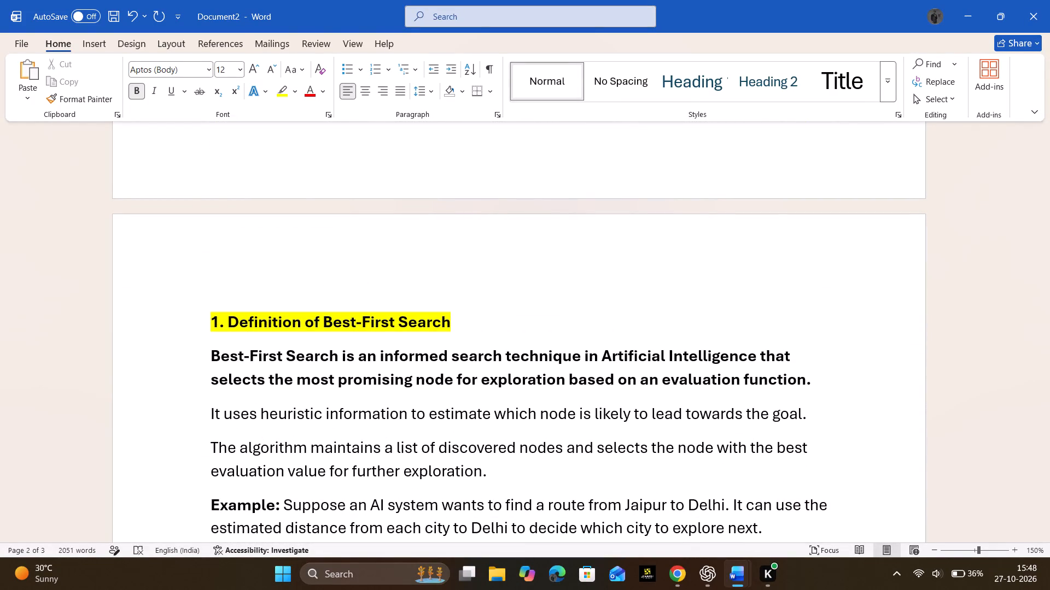
text(;)
key(space)
key(BackSpace)
key(BackSpace)
text(:)
key(space)
key(Delete)
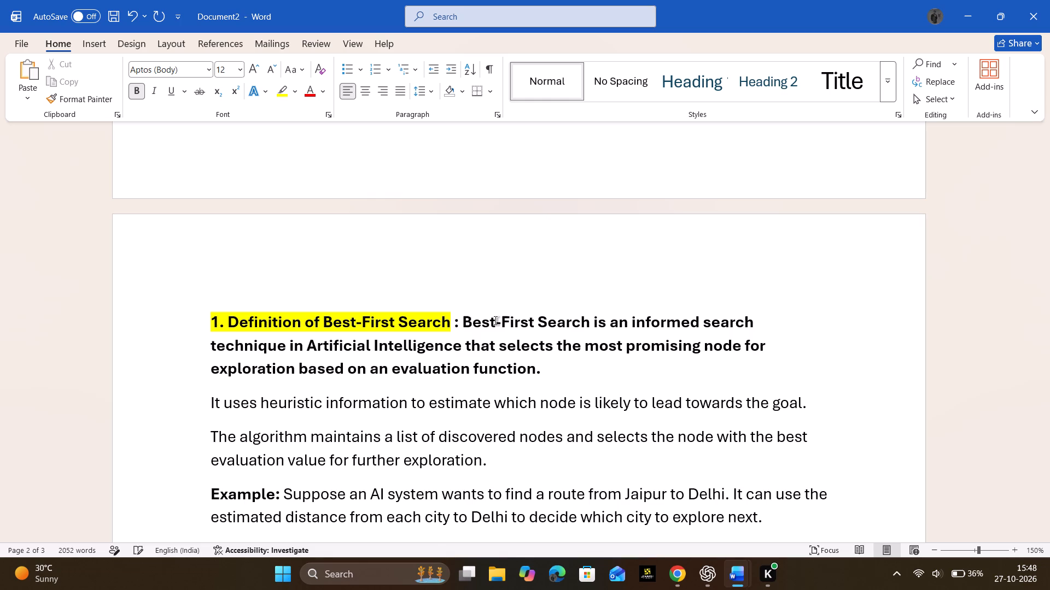
Remove bold from the definition sentence, from "Best-First Search is an informed" through "evaluation function.".
key(shift+Down)
key(shift+Down)
key(shift+Down)
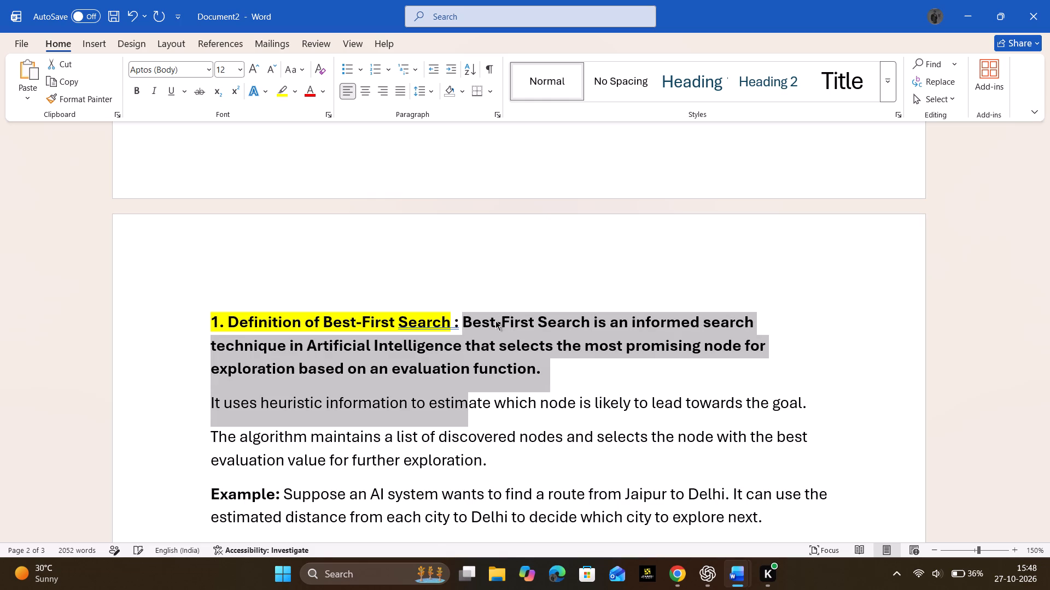
key(shift+Up)
key(shift+Right)
key(shift+Right)
key(shift+Right)
key(shift+Right)
key(shift+Right)
key(shift+Right)
key(shift+Right)
key(shift+Right)
key(shift+Right)
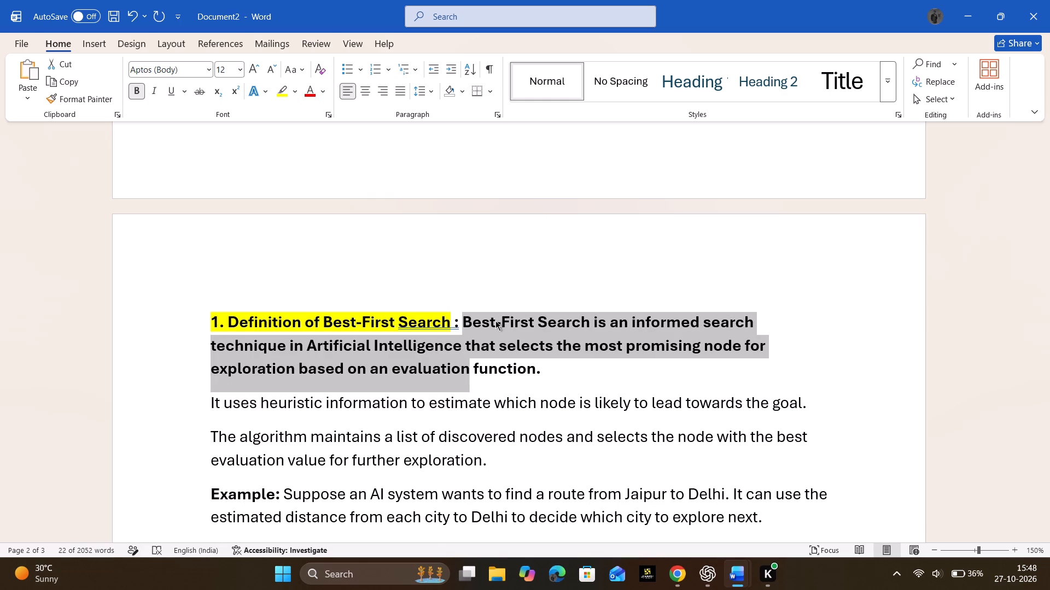
key(shift+Right)
key(shift+Right)
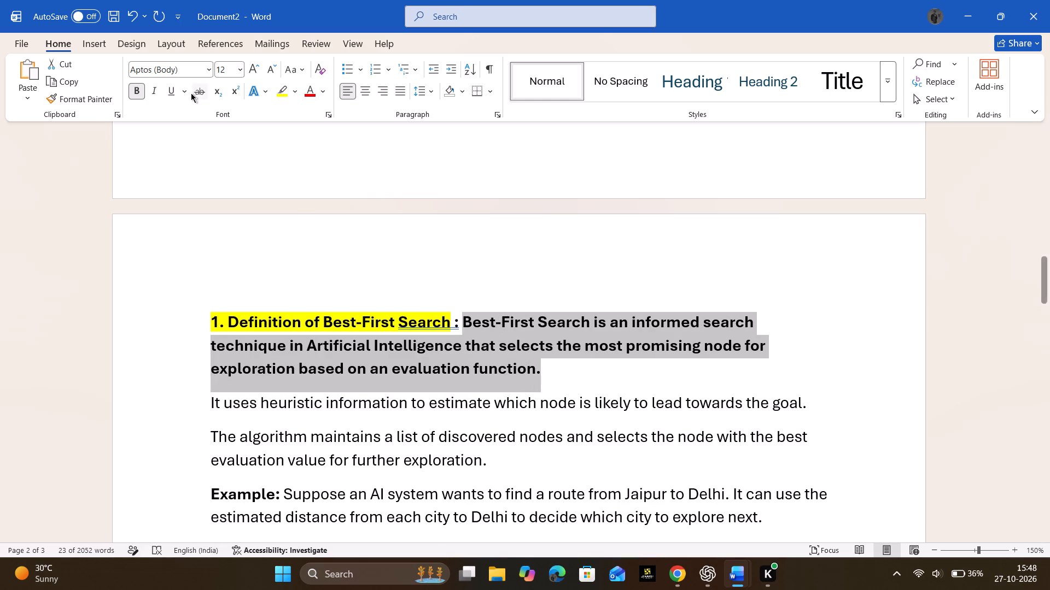
click(136, 92)
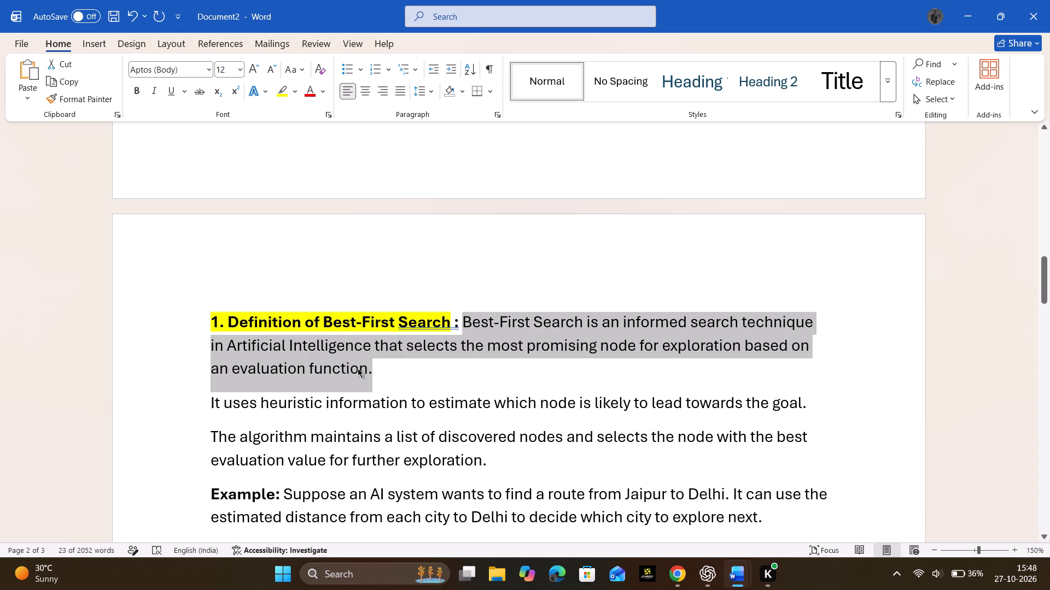
Join the "It uses heuristic information" and "The algorithm maintains a list" paragraphs onto the definition, separating each with " / ".
click(383, 369)
key(space)
text(/)
key(space)
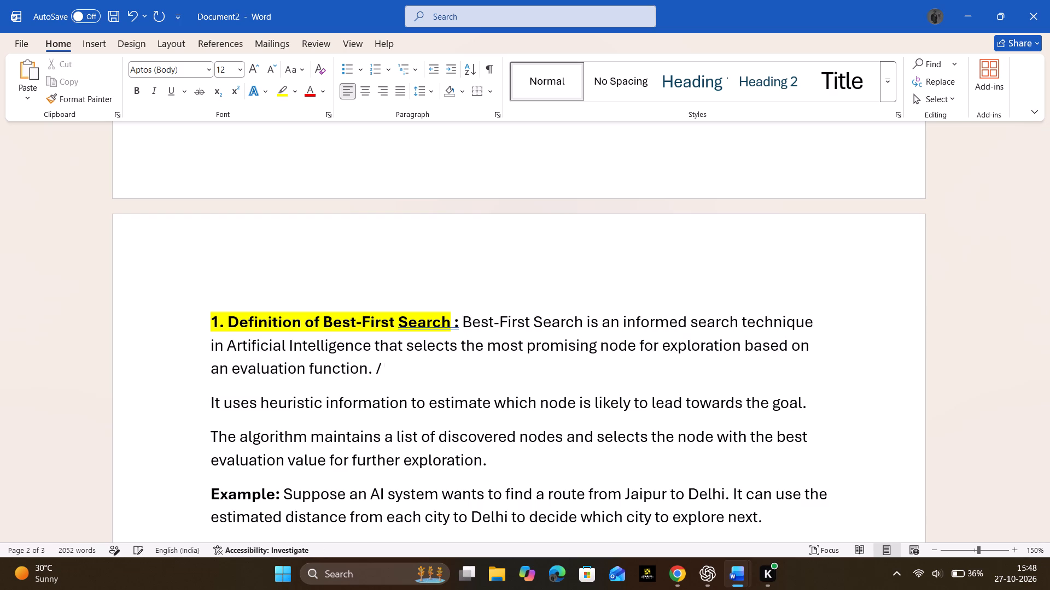
key(Delete)
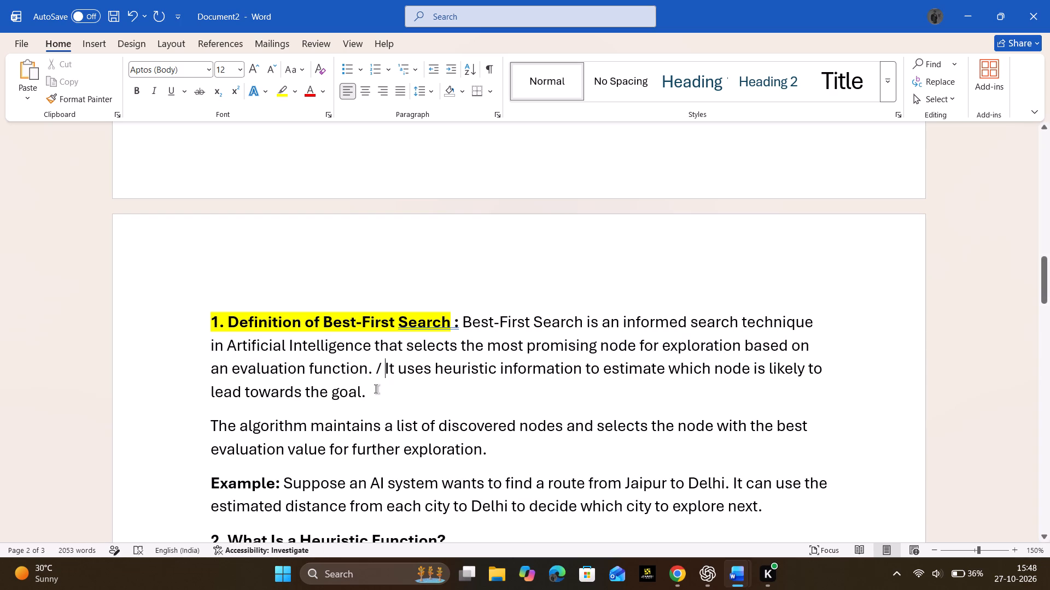
click(376, 389)
key(space)
key(Delete)
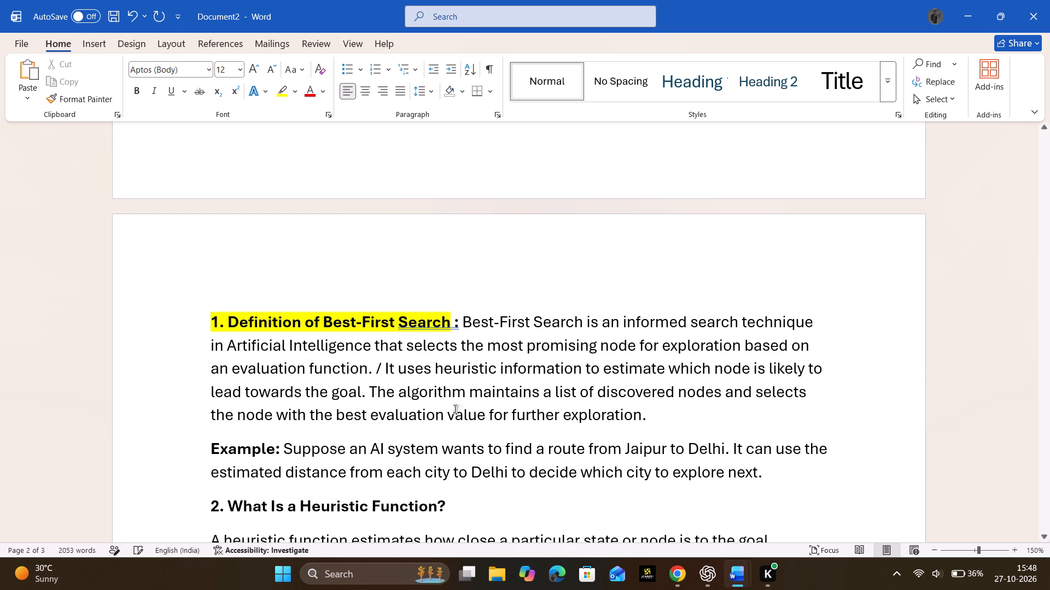
text(/)
key(space)
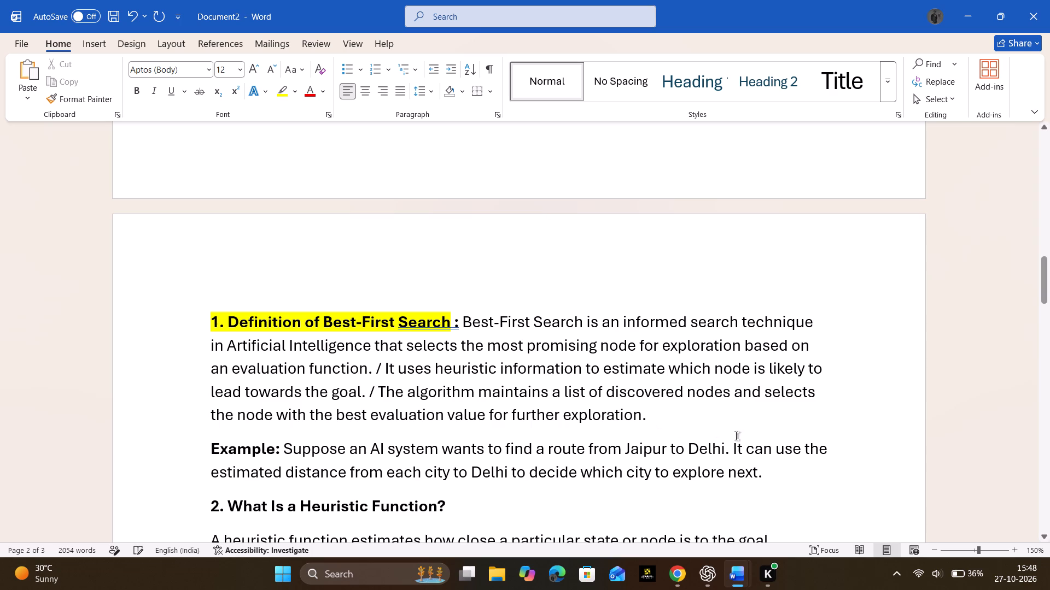
Delete the "Example:" paragraph about finding a route from Jaipur to Delhi.
drag(682, 416, 747, 474)
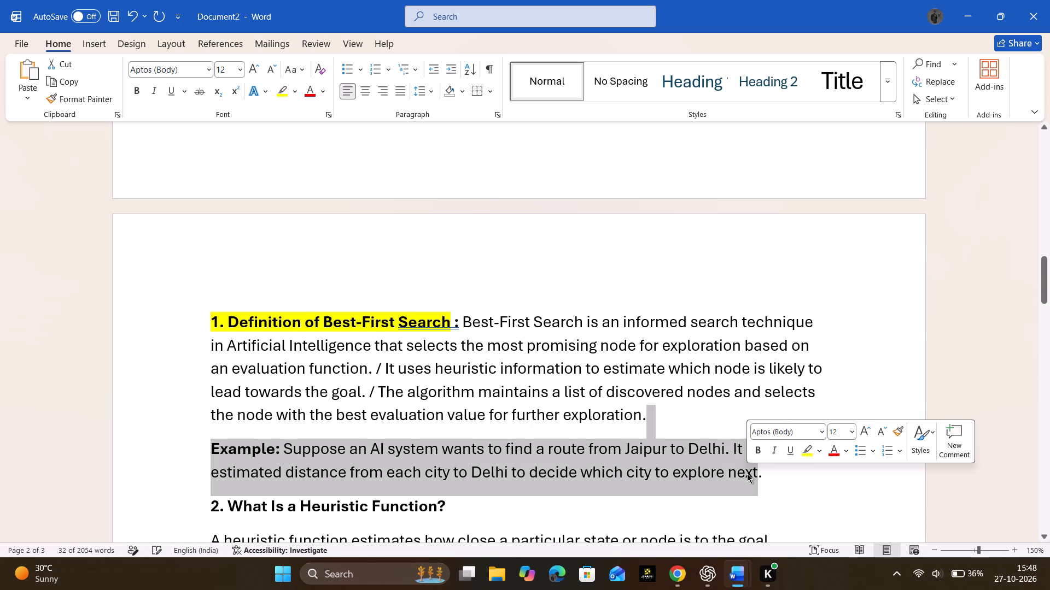
key(BackSpace)
key(BackSpace)
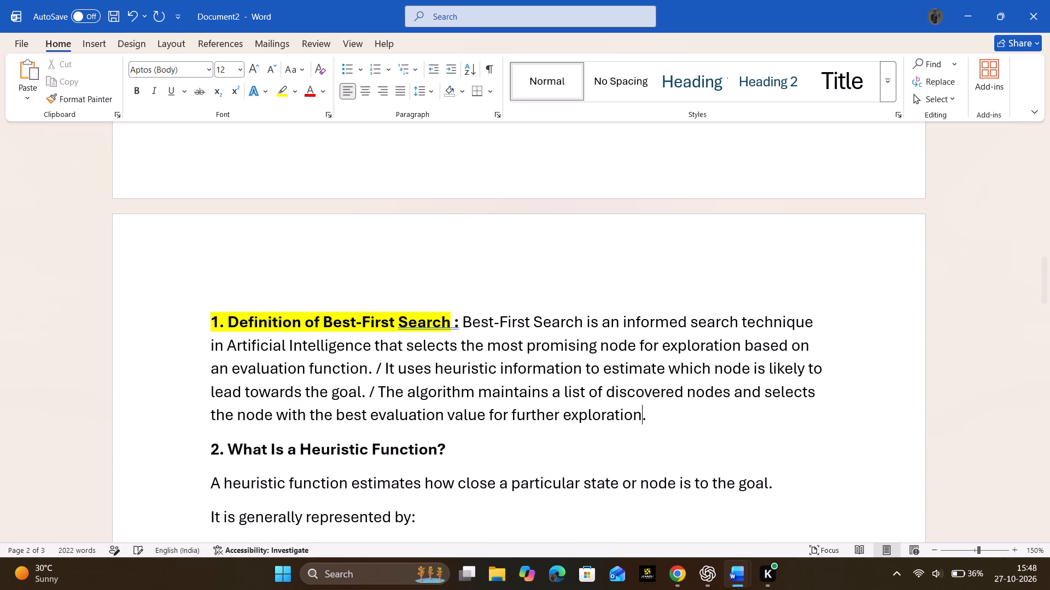
Join the "2. What Is a Heuristic Function?" heading onto the end of the definition paragraph and highlight it in yellow.
scroll(747, 474, down, 1)
click(679, 250)
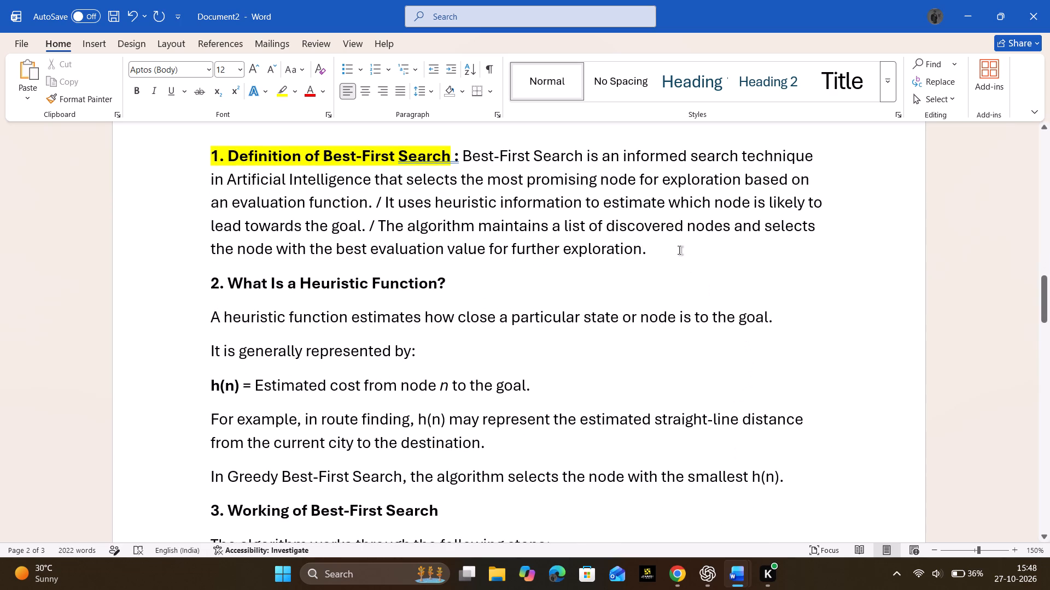
key(space)
key(Delete)
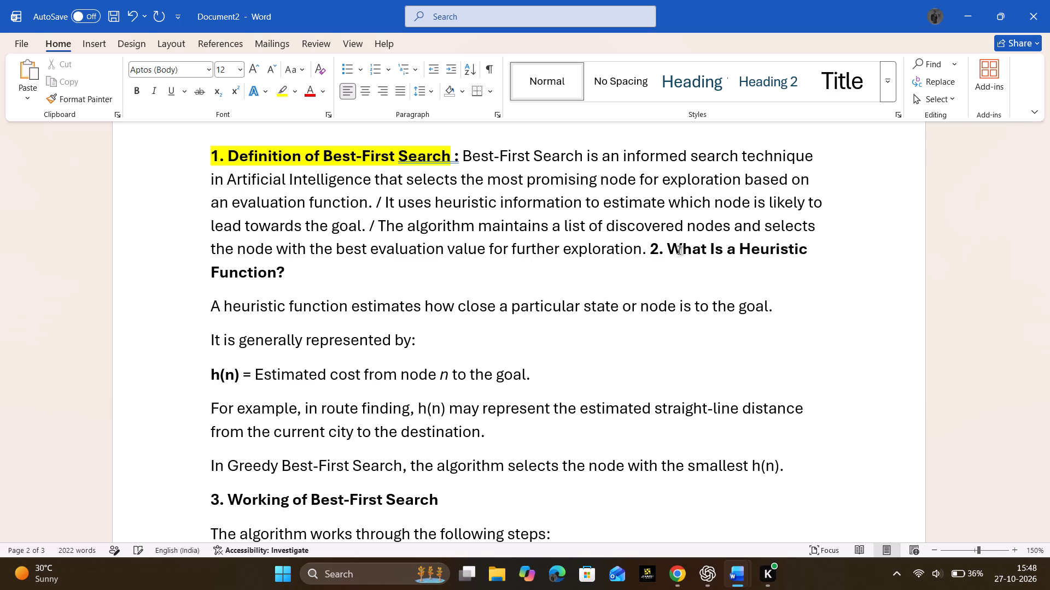
key(shift+Down)
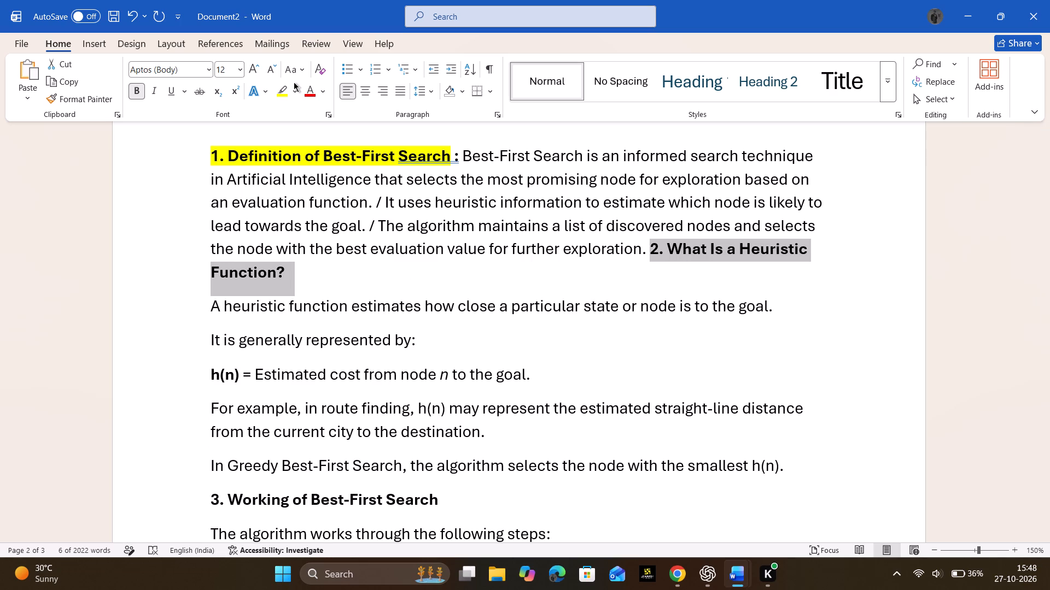
click(278, 92)
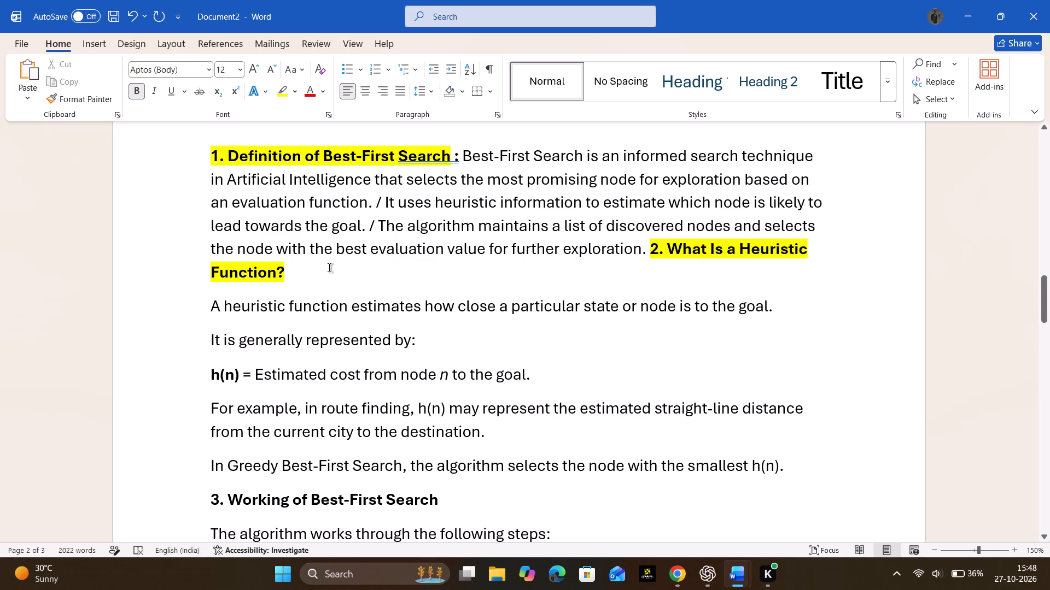
Join the heuristic function description onto its heading, separating "It is generally represented by:" and the h(n) line with " / ".
click(329, 268)
key(space)
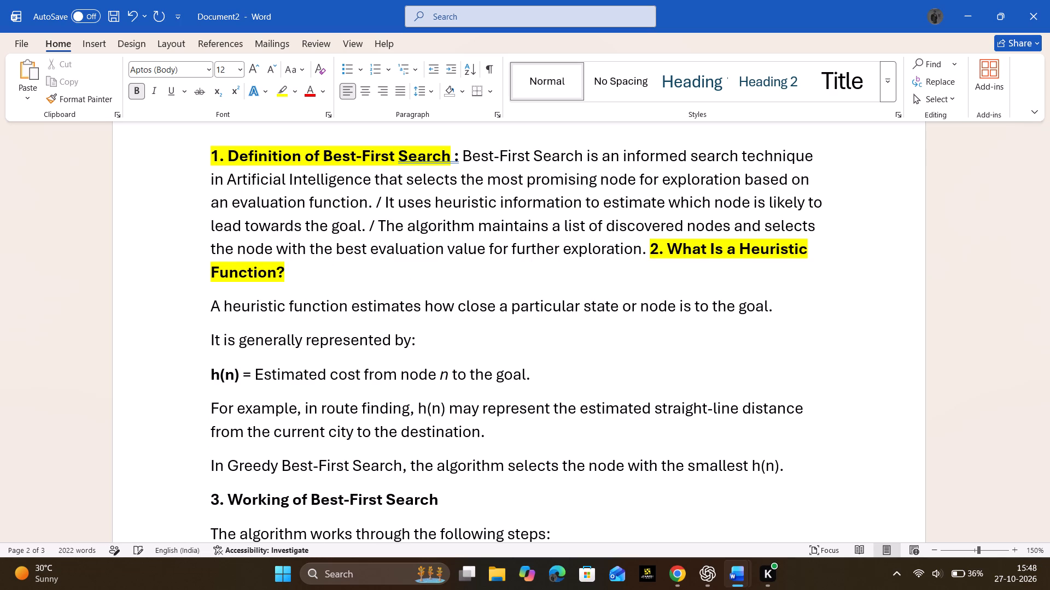
key(Delete)
click(281, 296)
key(space)
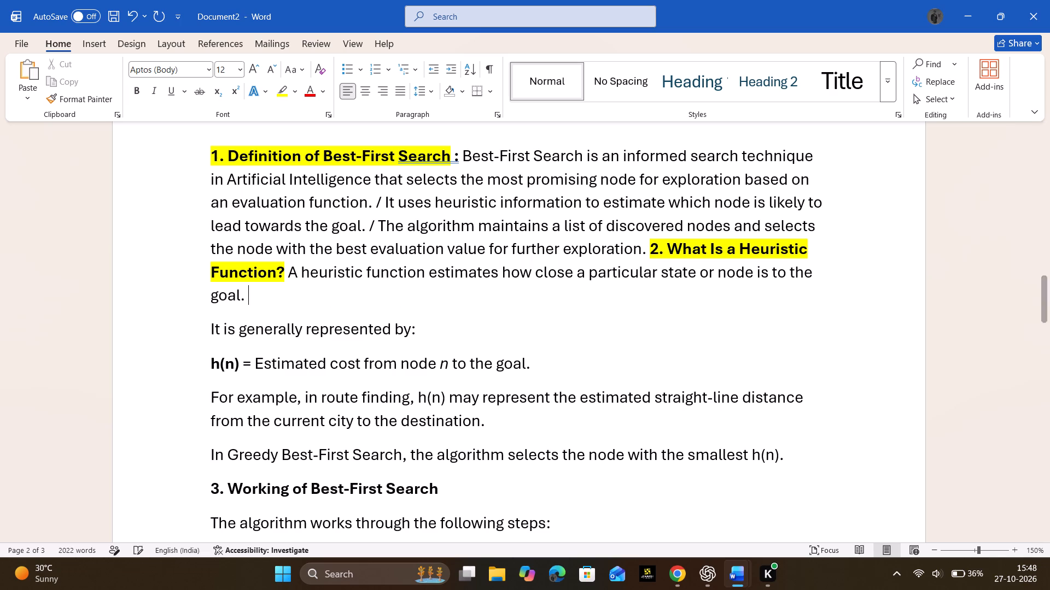
text(/)
key(space)
key(Delete)
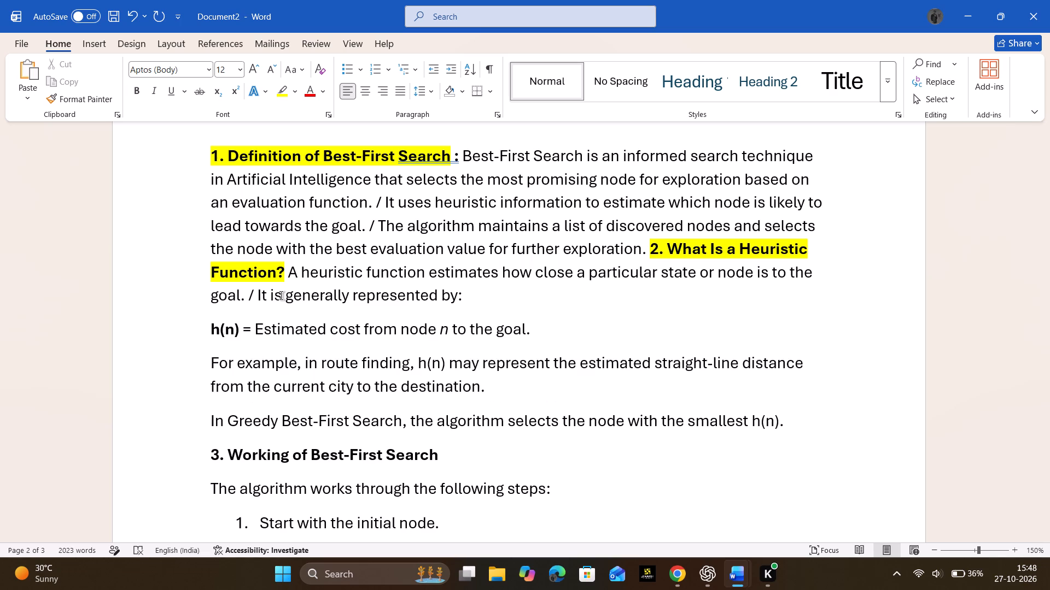
click(500, 295)
key(space)
text(/)
key(space)
key(Delete)
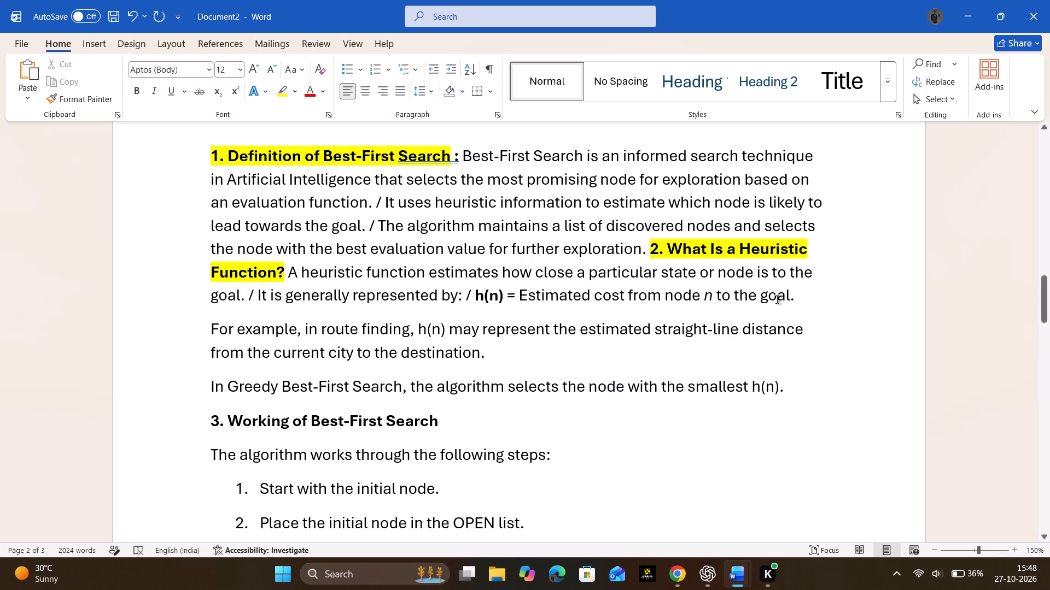
Delete the "For example, in route finding" paragraph and join the "In Greedy Best-First Search" sentence after the h(n) line with " / ".
click(807, 293)
key(space)
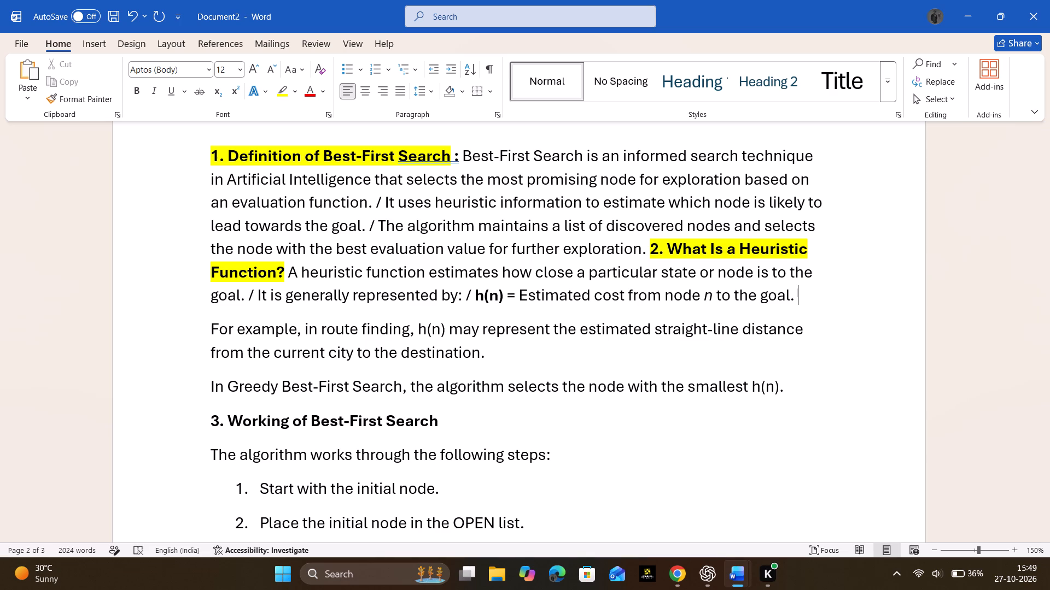
drag(506, 356, 432, 354)
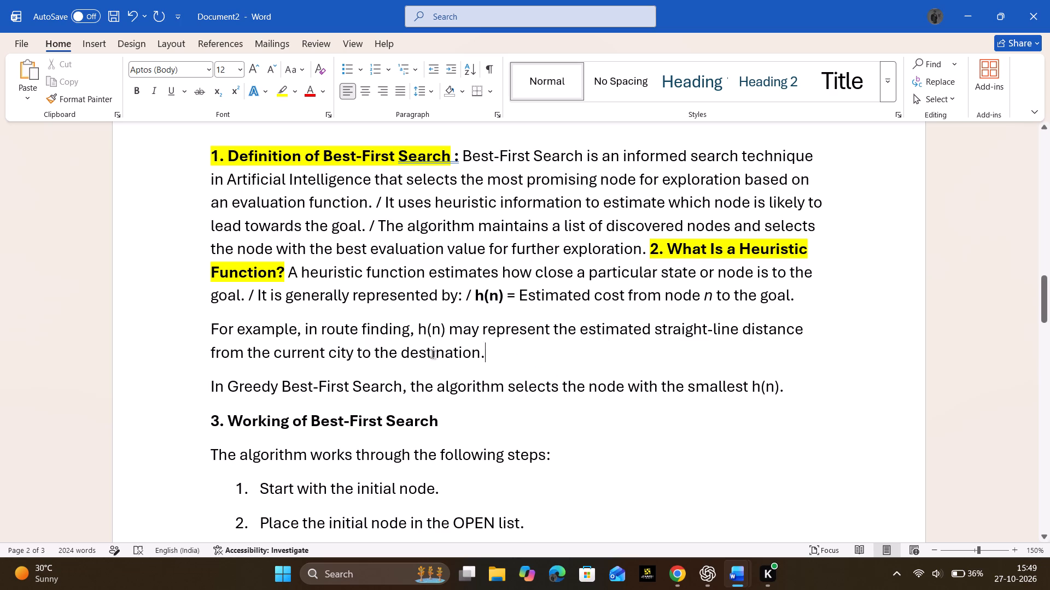
drag(432, 354, 213, 322)
key(BackSpace)
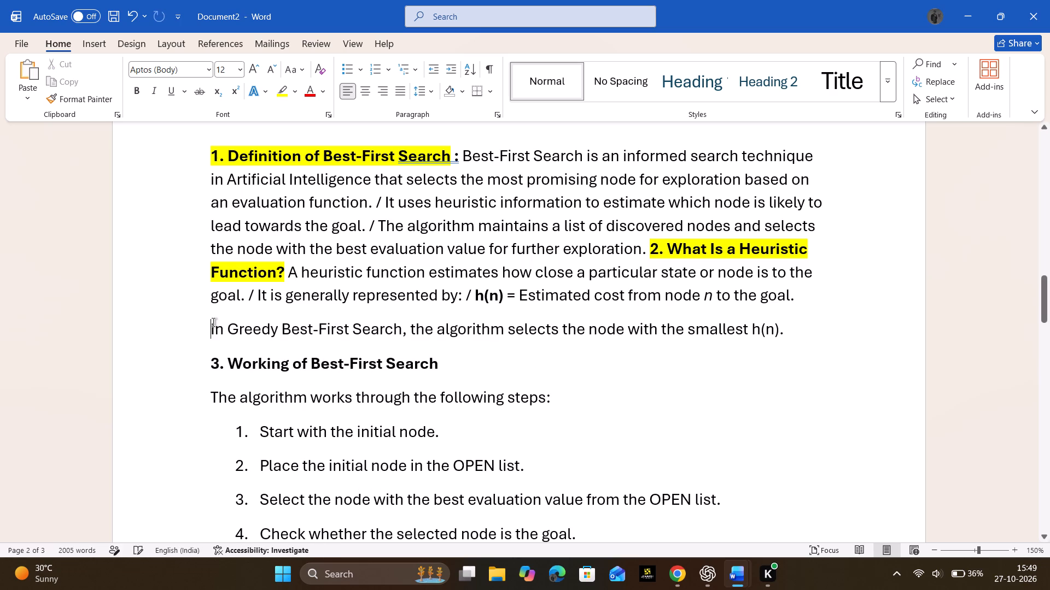
key(BackSpace)
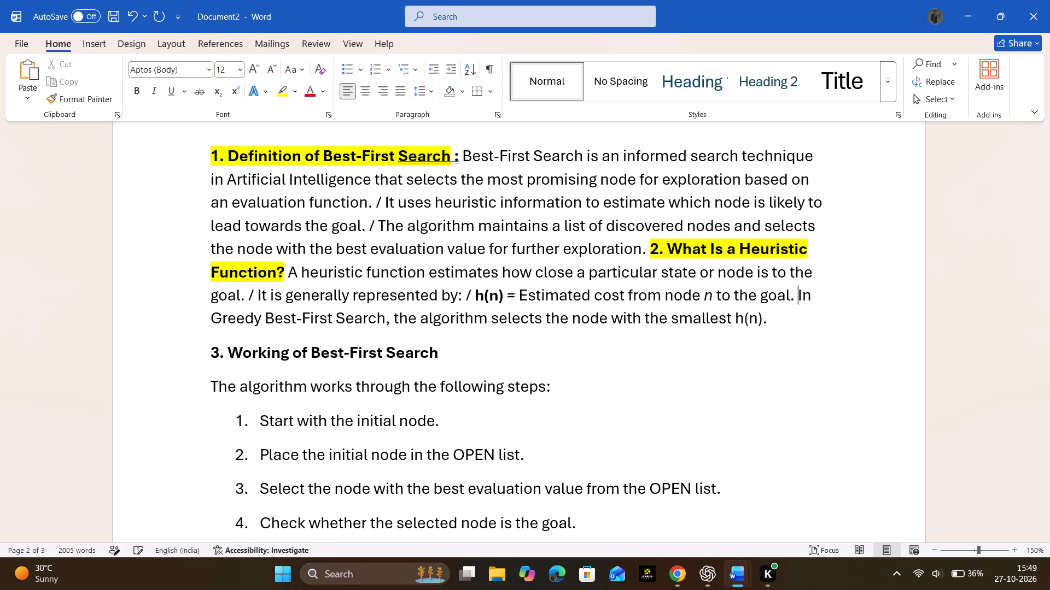
text(/)
key(space)
Join the "3. Working of Best-First Search" heading onto the end of the Greedy Best-First Search sentence and highlight it in yellow.
scroll(7, 380, down, 1)
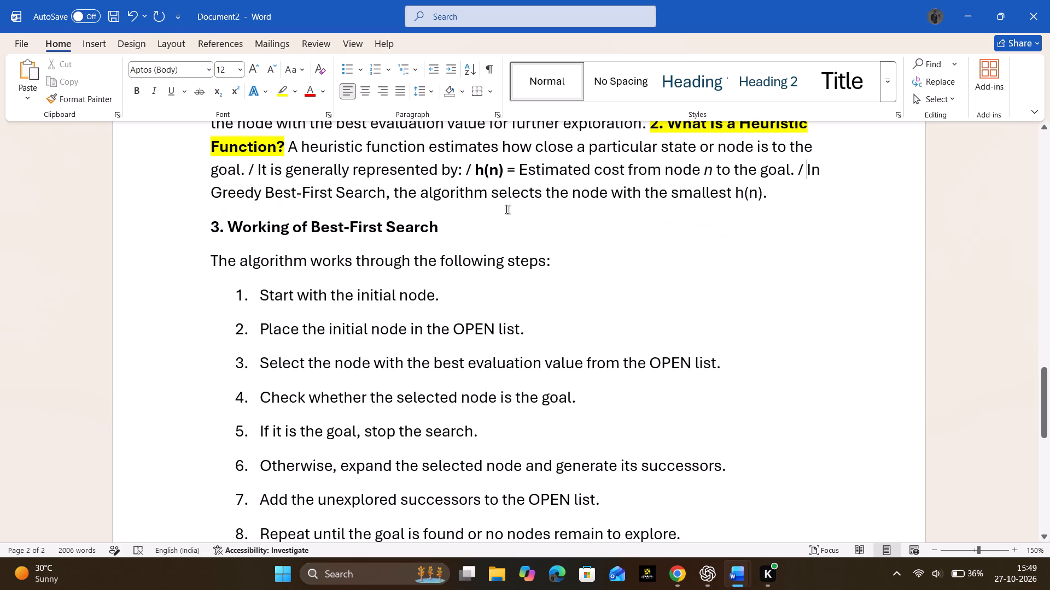
click(772, 194)
key(space)
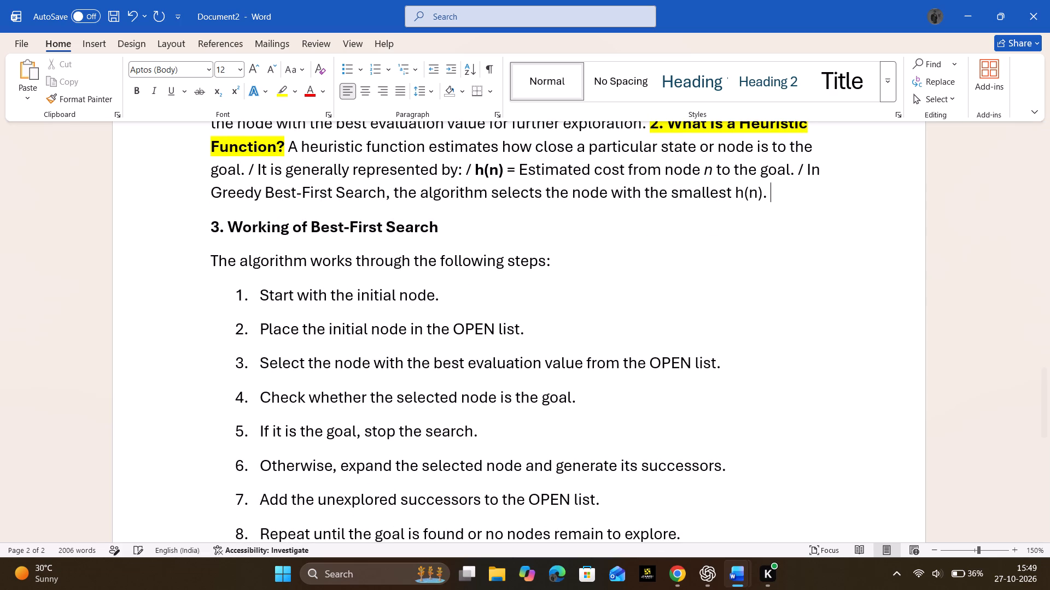
key(Delete)
key(shift+Down)
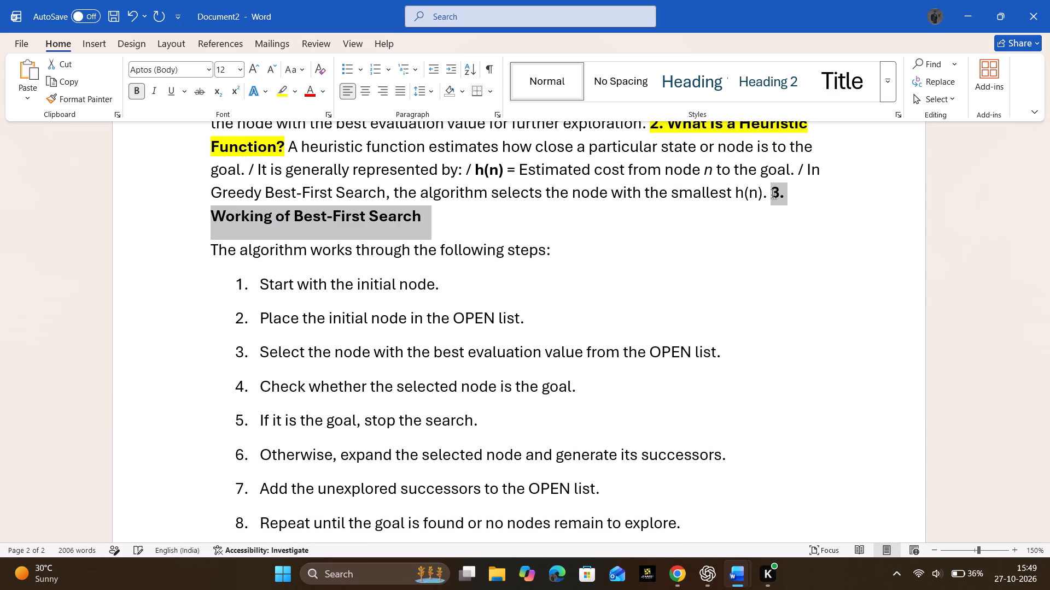
click(283, 91)
Join "The algorithm works through the following steps:" onto the "3. Working of Best-First Search" heading, separated by " - ".
click(459, 211)
key(space)
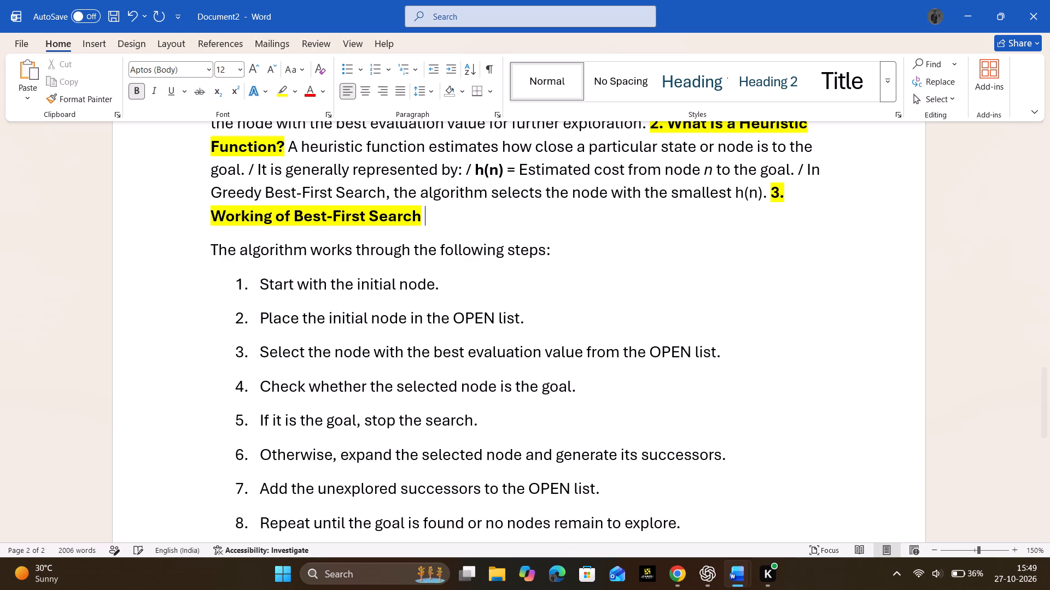
key(Delete)
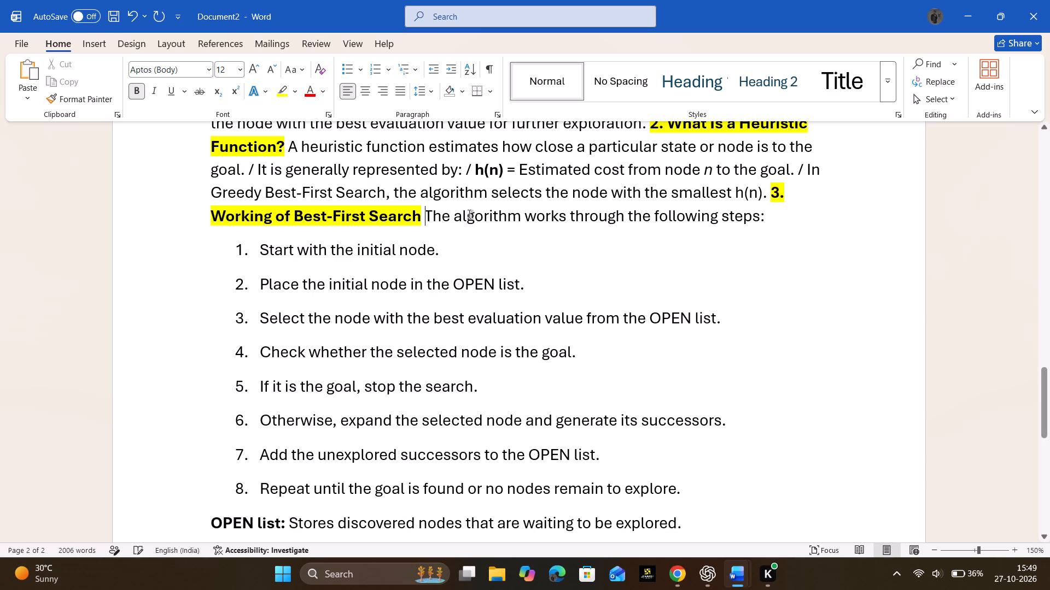
text(-)
key(space)
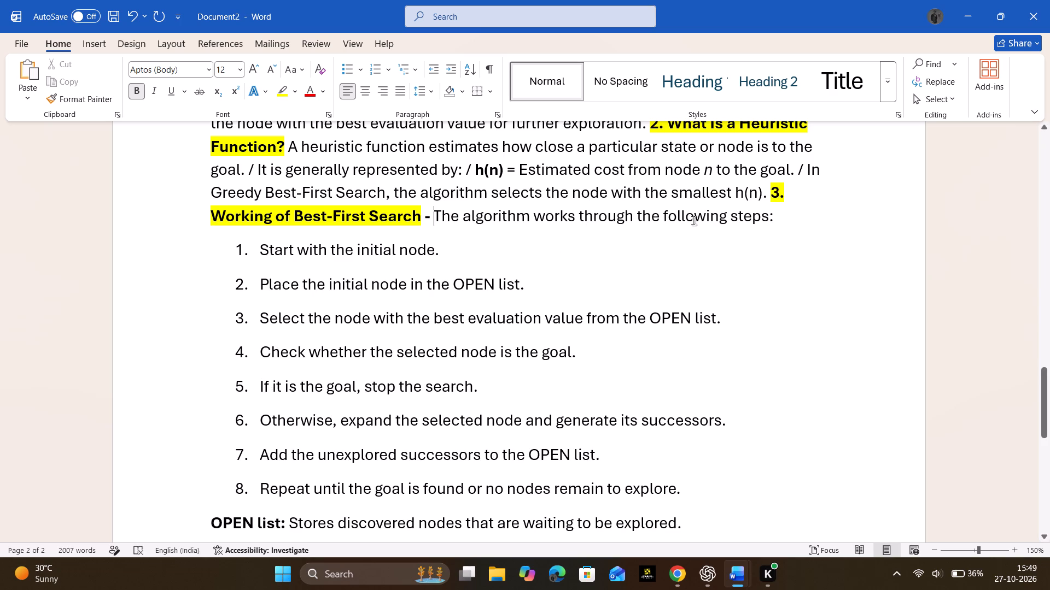
Join the first two algorithm steps, "Start with the initial node." and "Place the initial node in the OPEN list.", inline, numbered 1 and 2.
click(796, 213)
key(space)
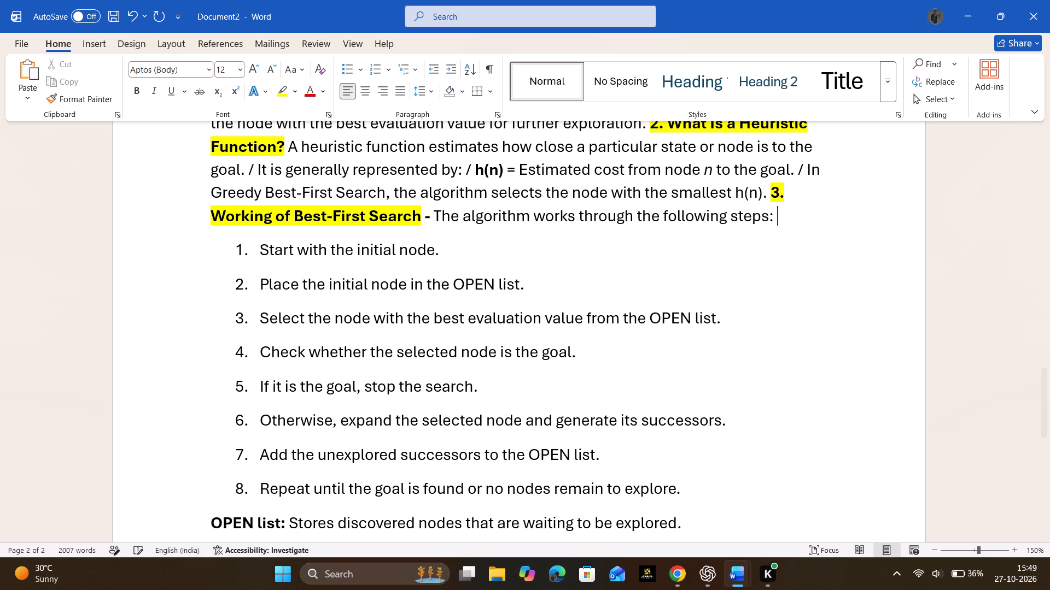
key(Delete)
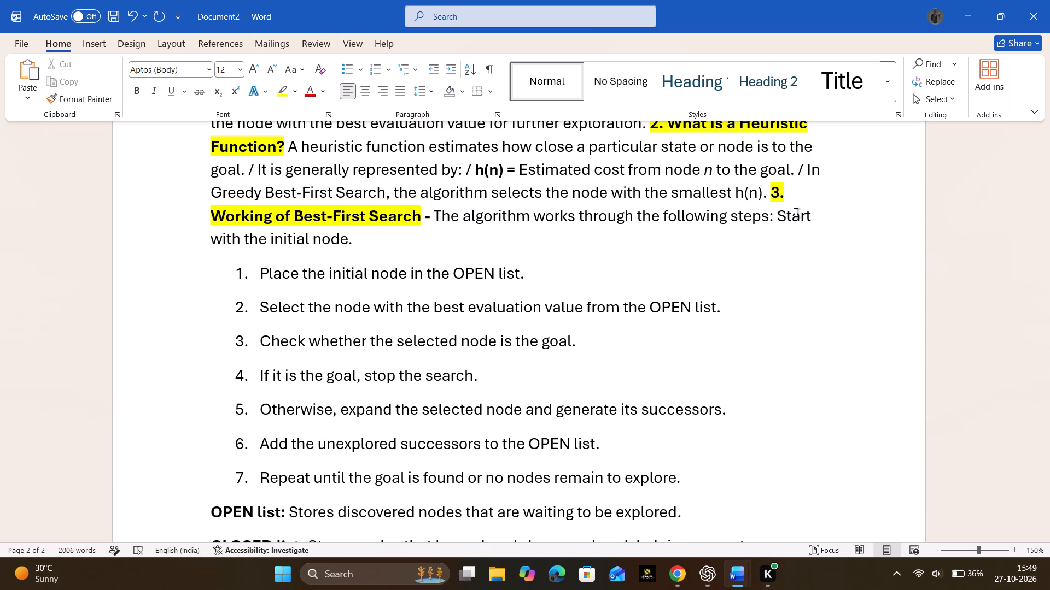
text(1)
key(space)
key(Down)
key(space)
key(Delete)
text(2)
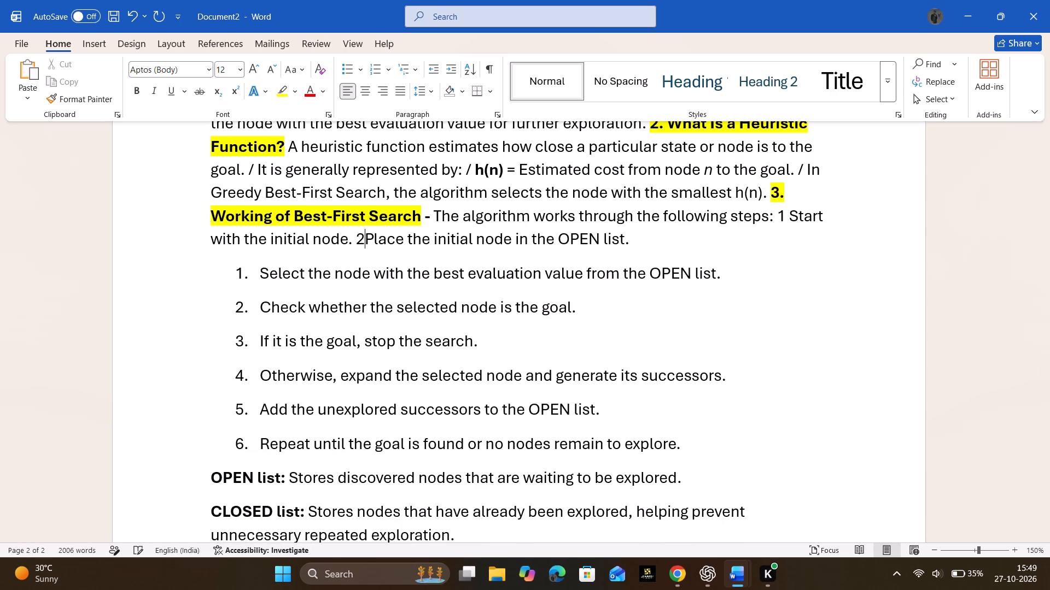
key(space)
Join the "Select the node with the best evaluation value" and "Check whether the selected node is the goal" items inline, numbered 3 and 4.
click(724, 244)
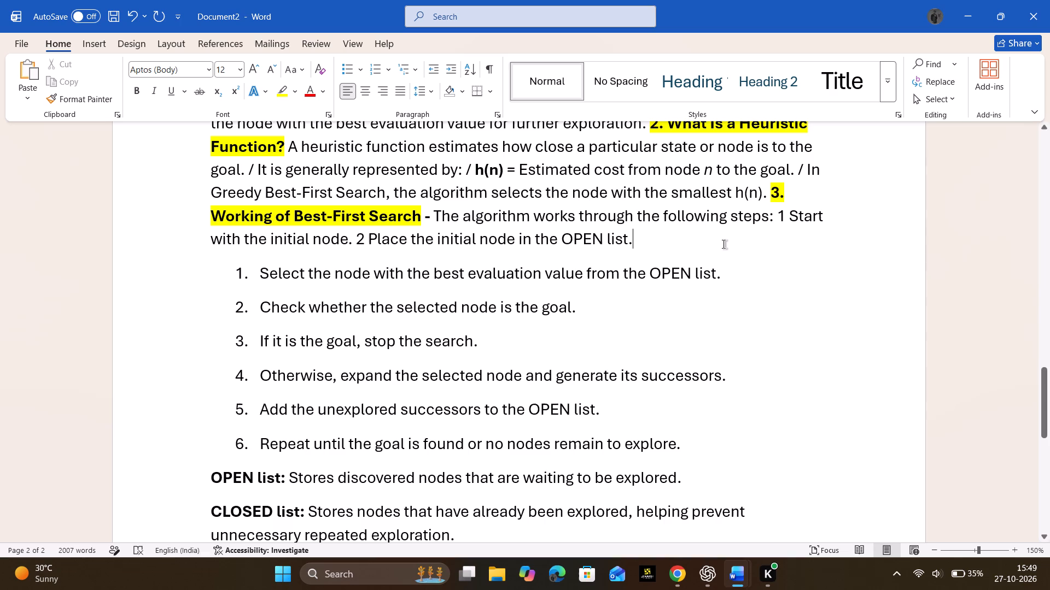
key(space)
text(3)
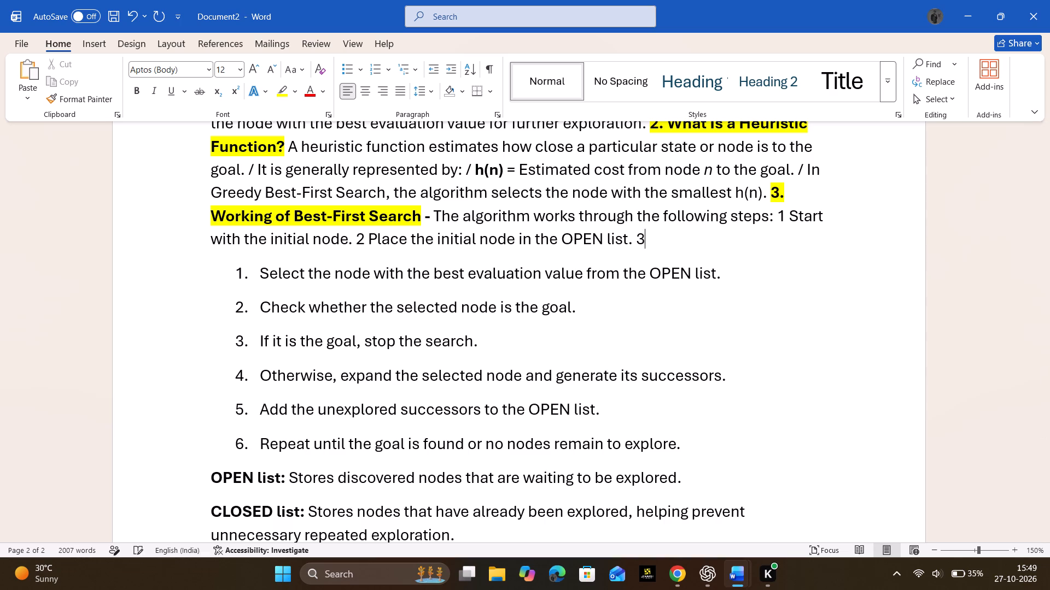
key(space)
key(Delete)
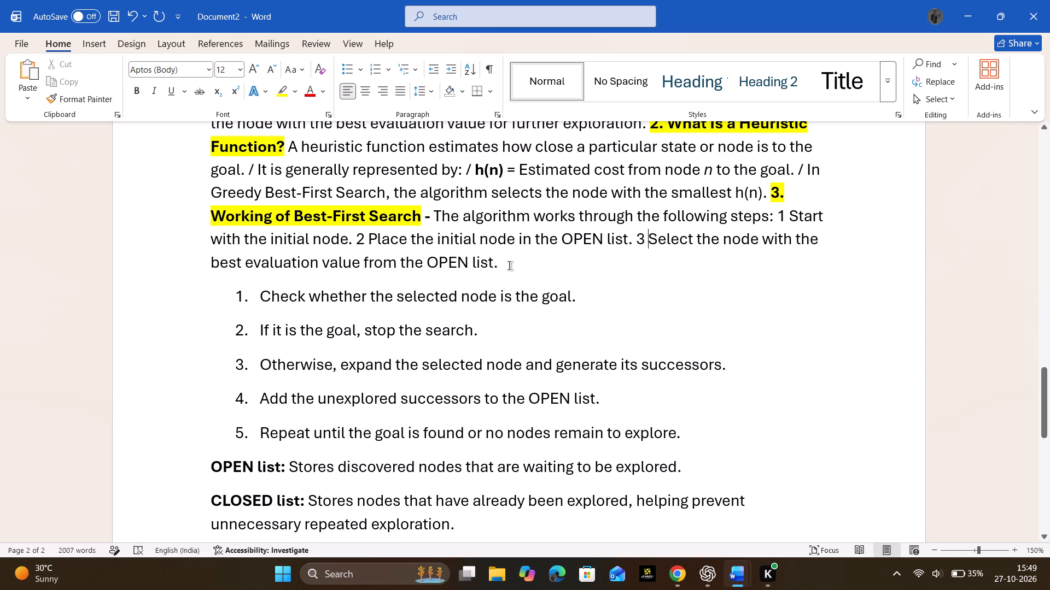
click(509, 265)
key(space)
text(4)
key(space)
key(space)
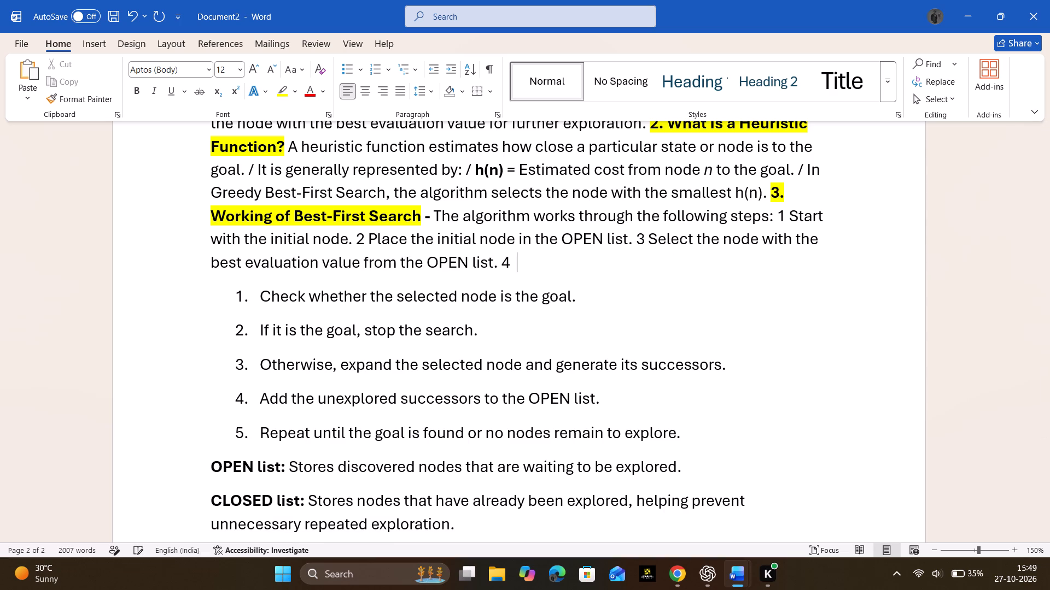
key(Delete)
Join the "If it is the goal, stop the search" and "Otherwise, expand the selected node" items inline, numbered 5 and 6.
click(412, 292)
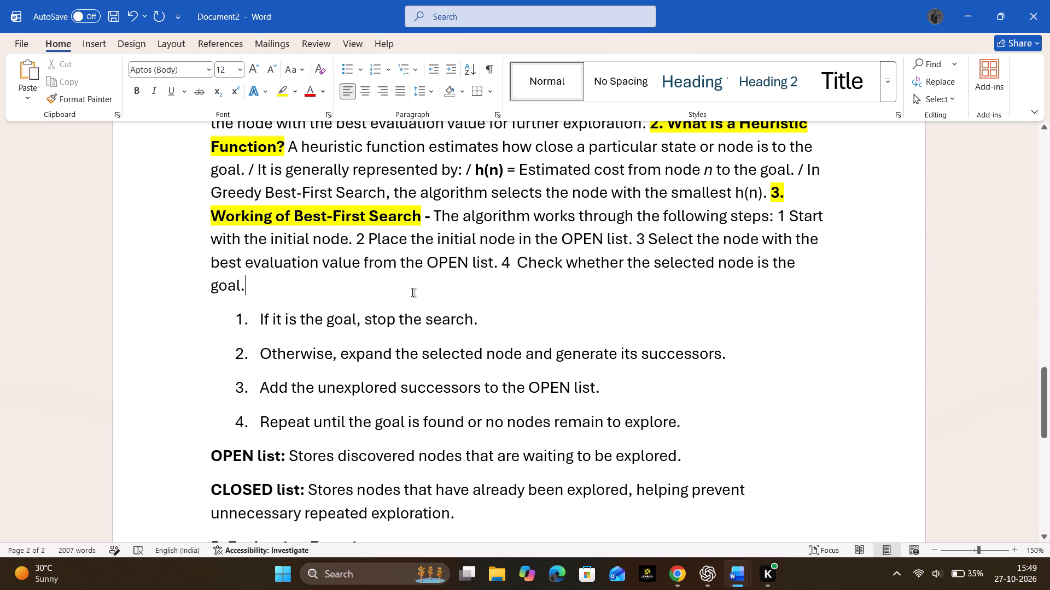
key(space)
text(5)
key(space)
key(Delete)
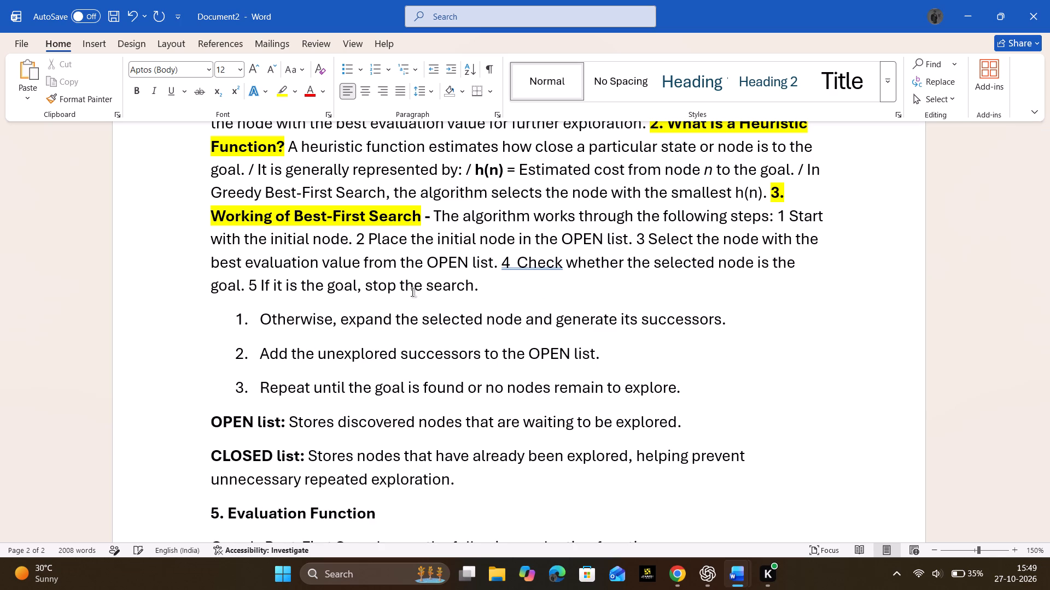
click(502, 292)
key(space)
text(6)
key(space)
key(Delete)
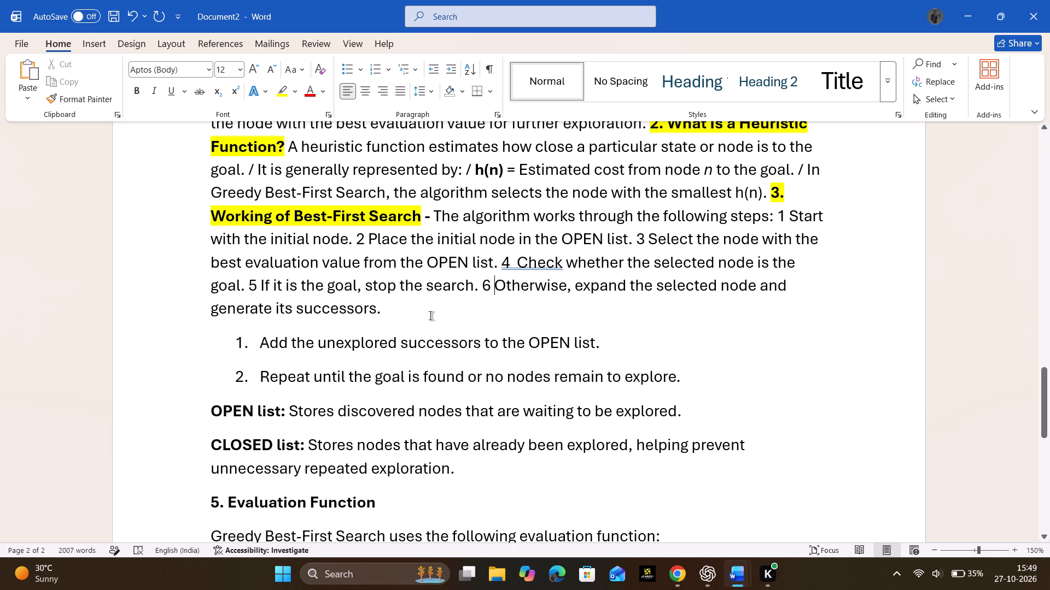
Join the "Add the unexplored successors" and "Repeat until the goal is found" items inline, numbered 7 and 8.
click(430, 316)
key(space)
text(7)
key(space)
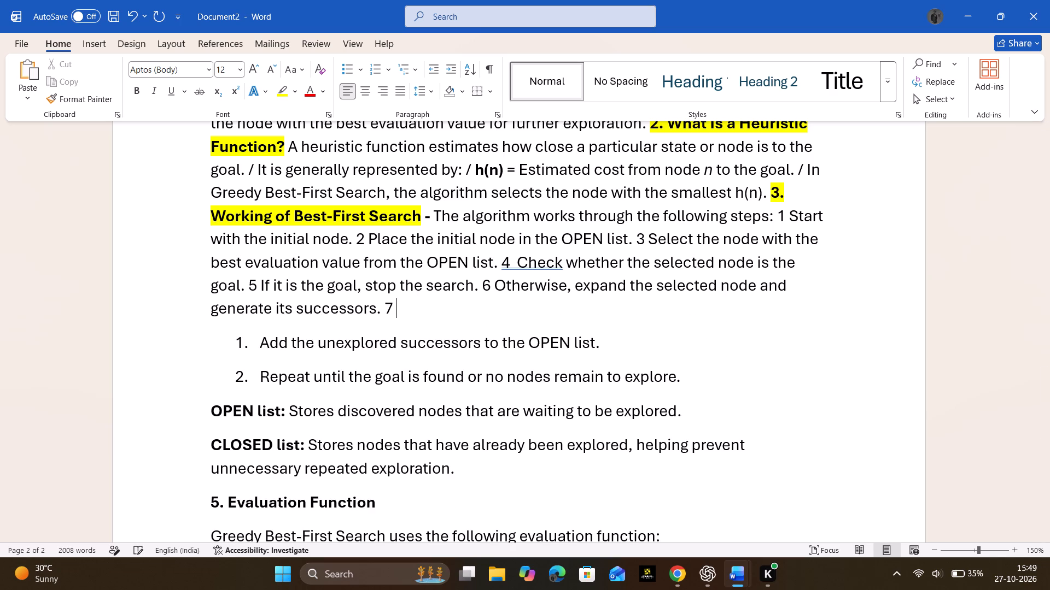
key(Delete)
click(755, 302)
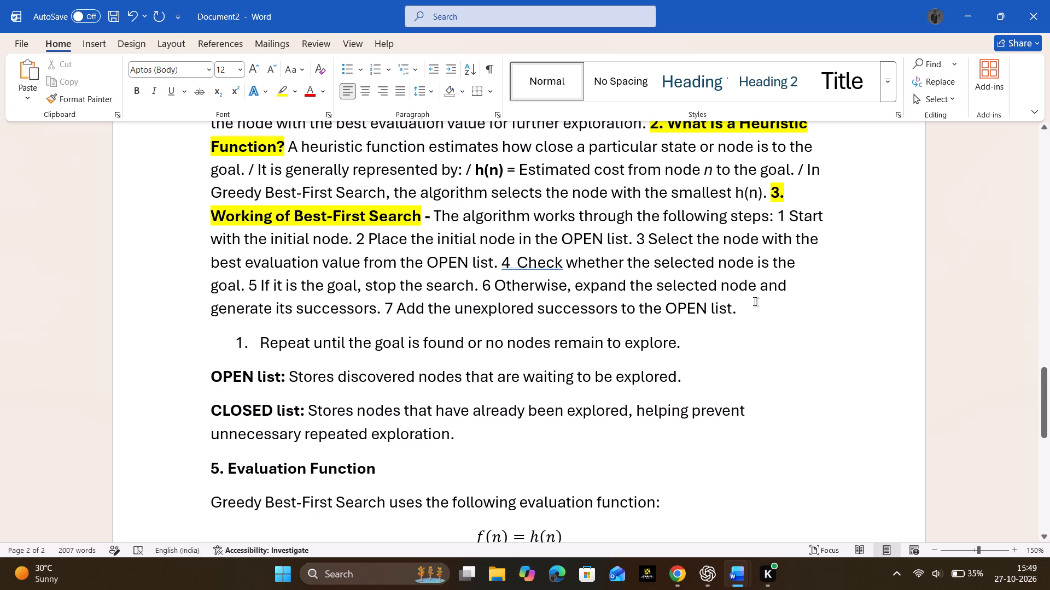
key(space)
text(8)
key(space)
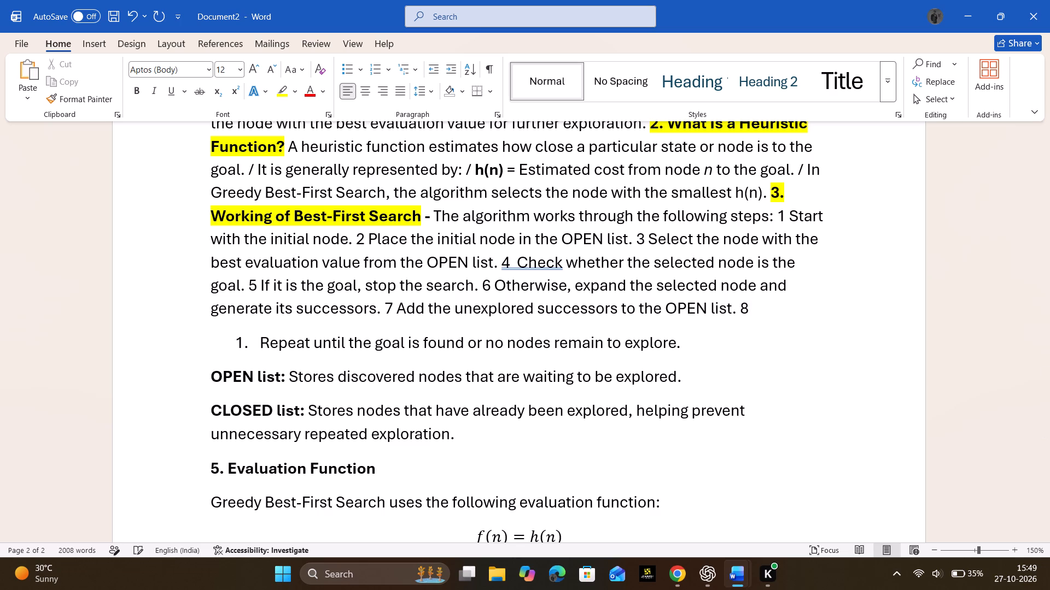
key(Delete)
Join the "OPEN list:" and "CLOSED list:" paragraphs onto the end of the algorithm steps, separated by spaces.
click(625, 335)
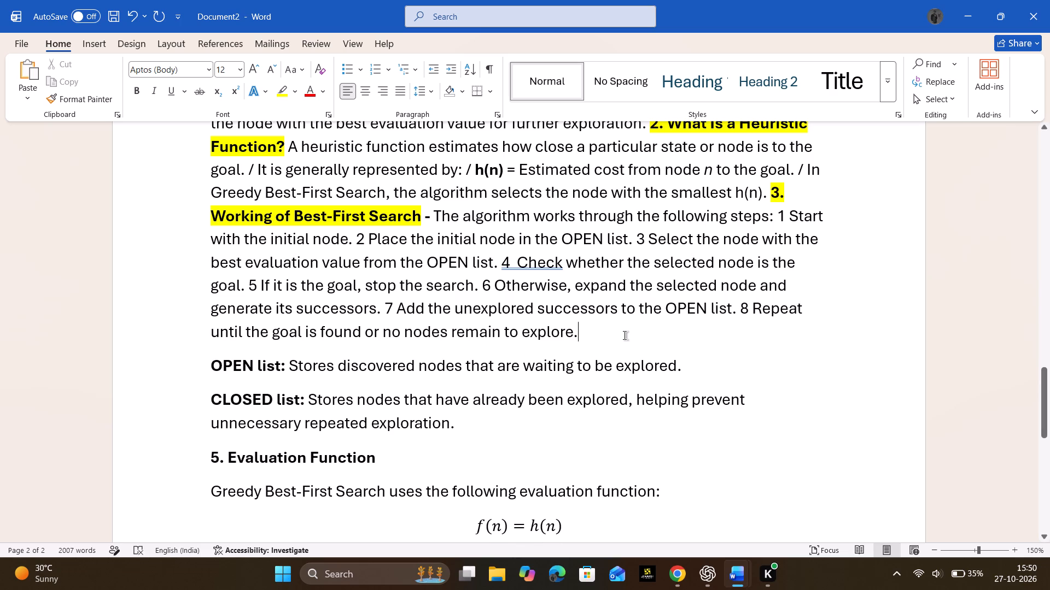
key(space)
key(Delete)
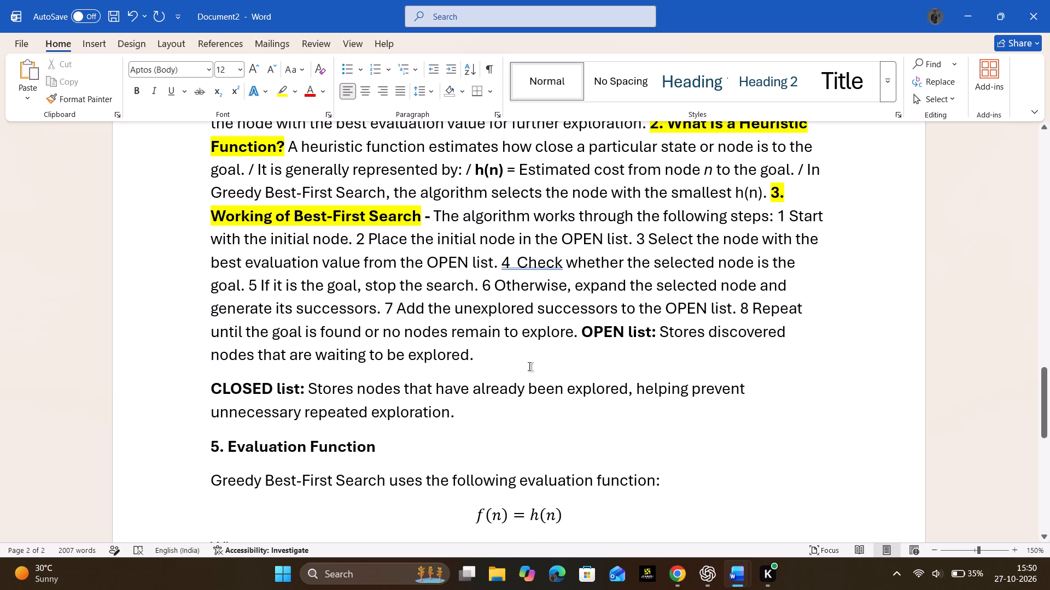
click(529, 367)
key(space)
key(Delete)
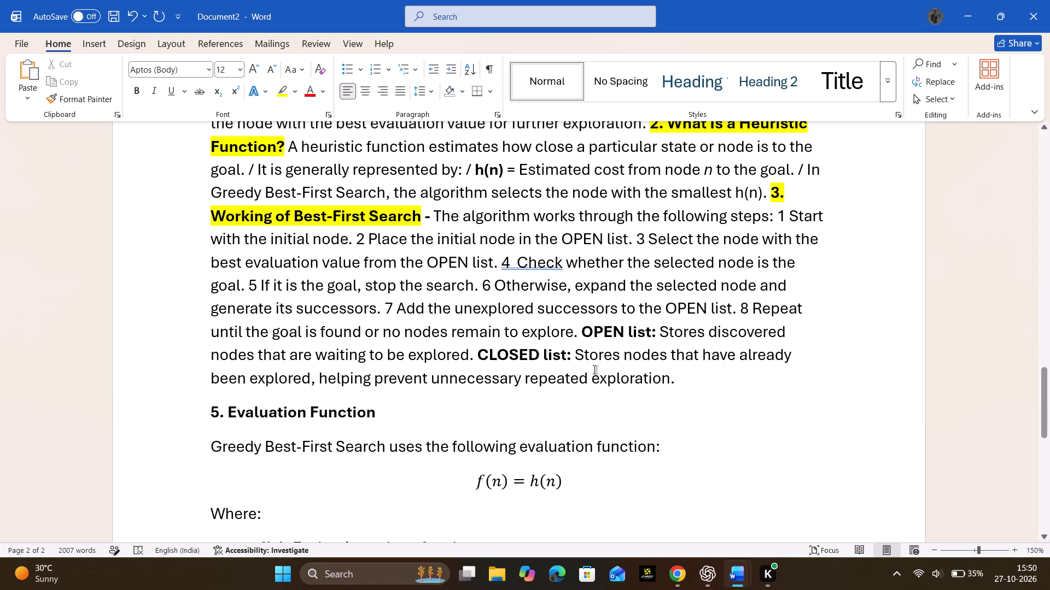
Renumber the "Evaluation Function" heading as 4.
click(691, 382)
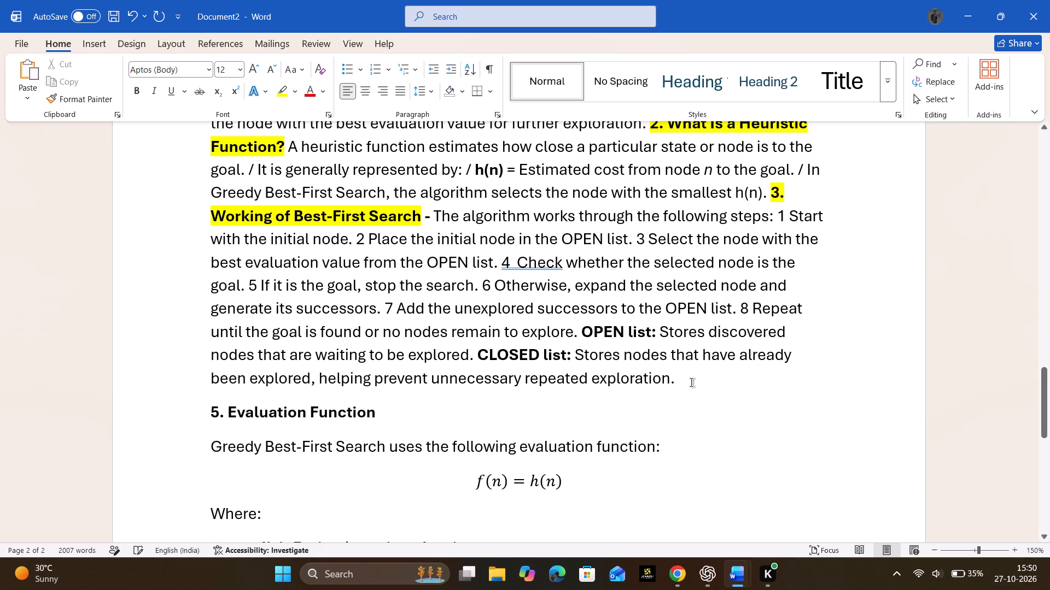
scroll(691, 382, down, 1)
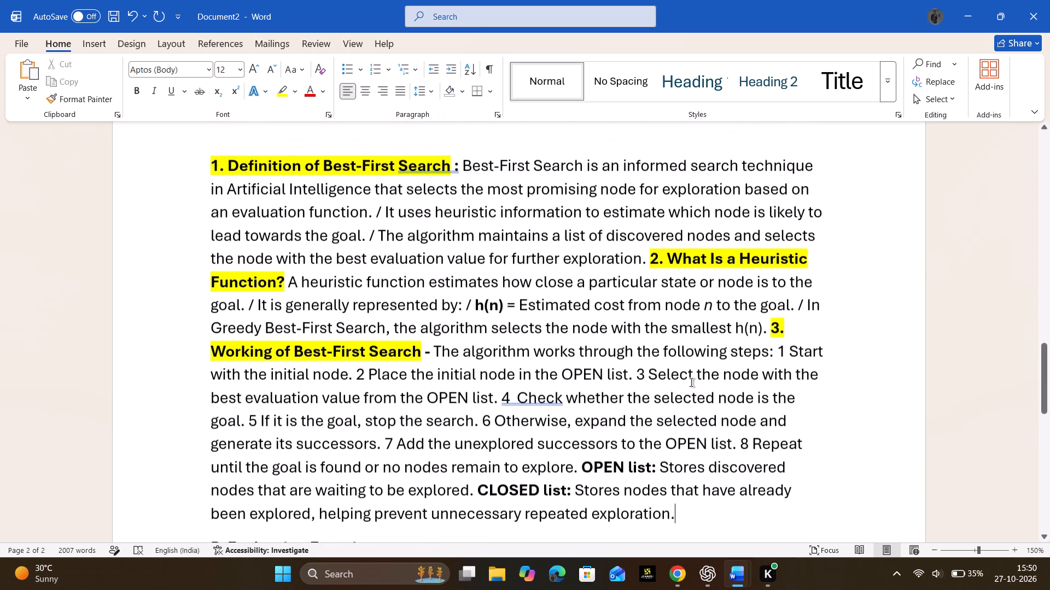
scroll(691, 382, down, 1)
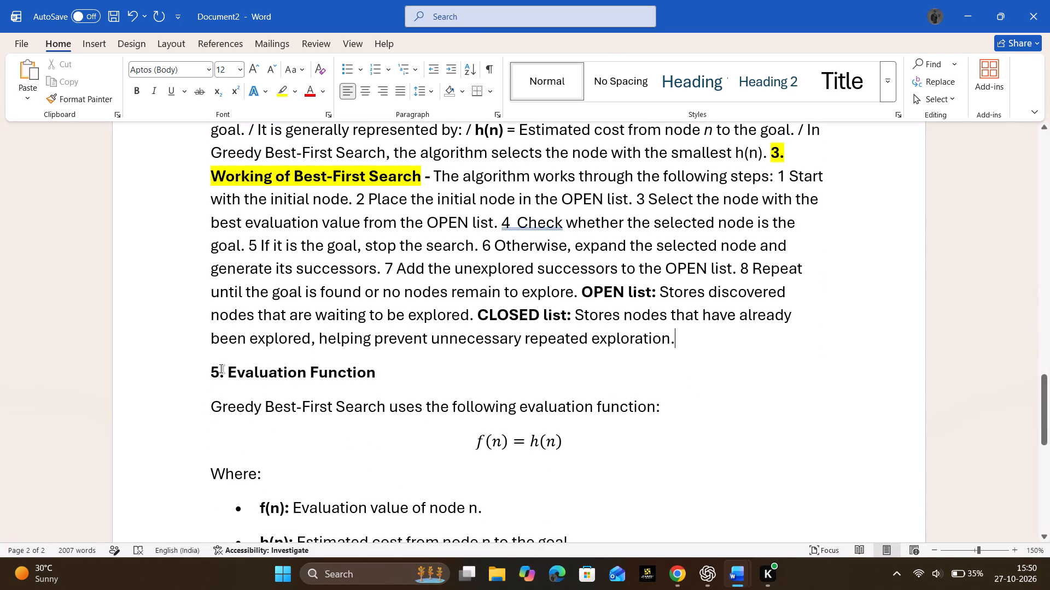
click(221, 369)
key(BackSpace)
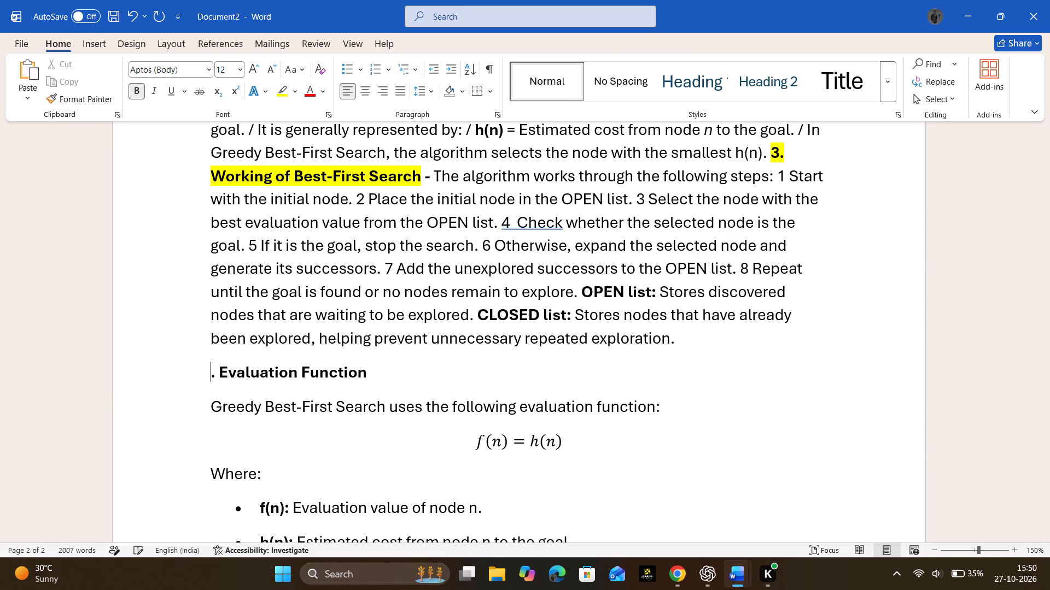
key(4)
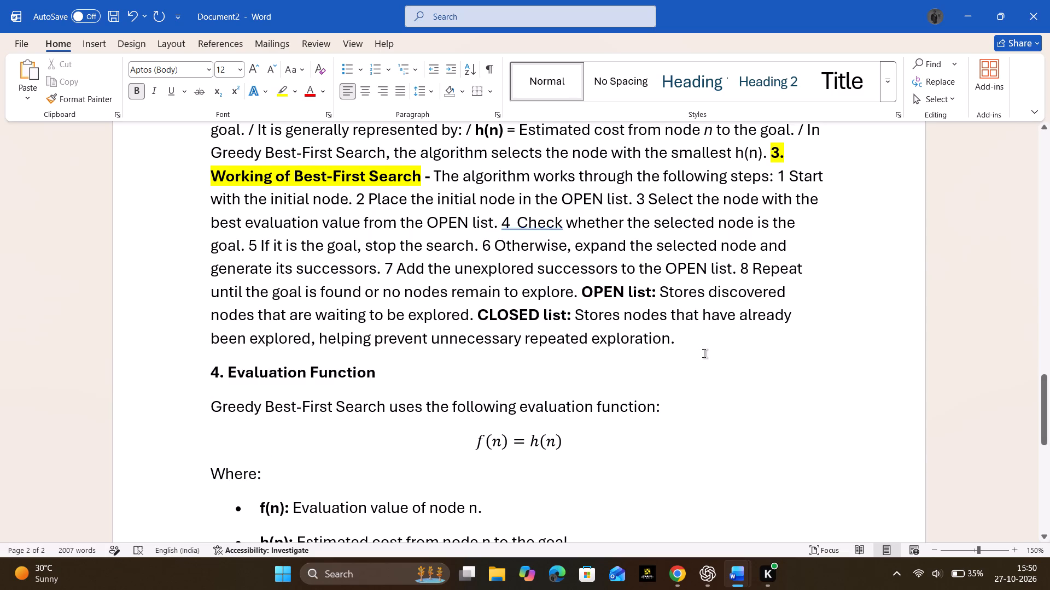
Join the "4. Evaluation Function" heading onto the end of the CLOSED list sentence and highlight it in yellow.
click(704, 353)
key(space)
key(Delete)
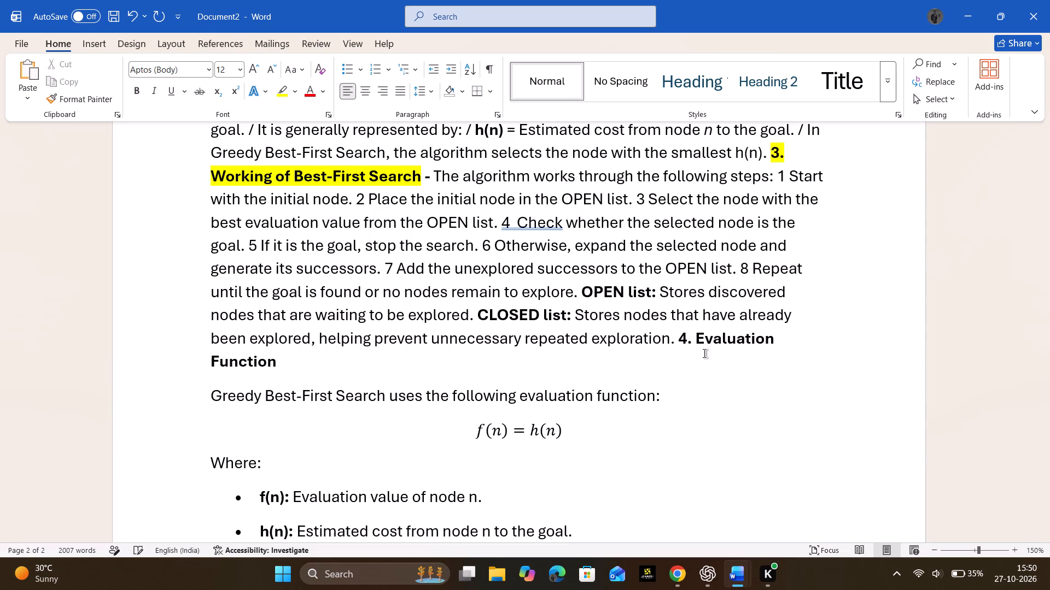
key(shift+Down)
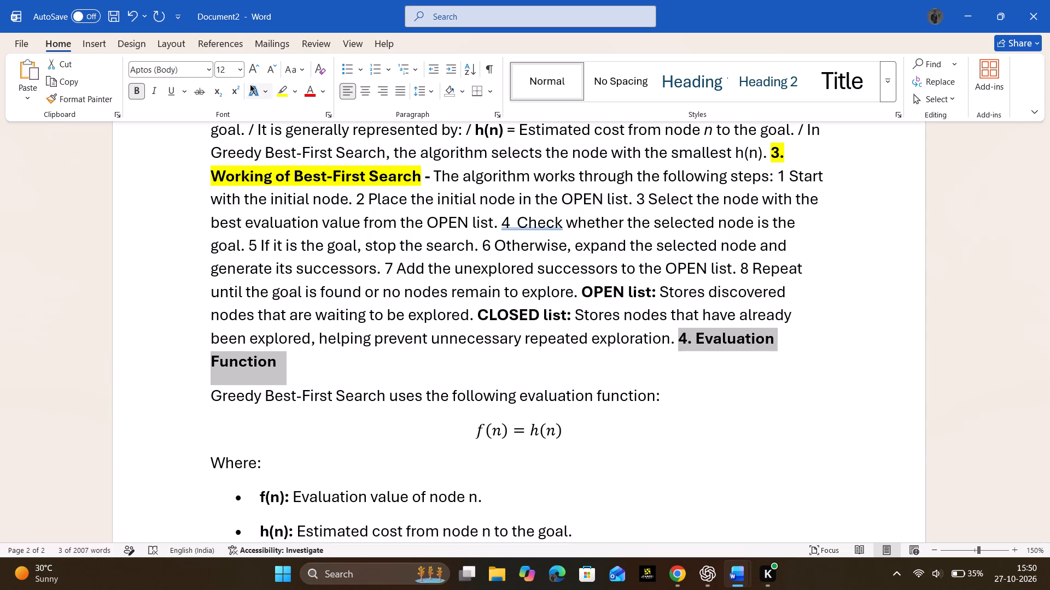
click(284, 93)
Join the "Greedy Best-First Search uses the following evaluation function:" sentence and the f(n) = h(n) equation onto the "4. Evaluation Function" heading, separated by spaces.
click(322, 363)
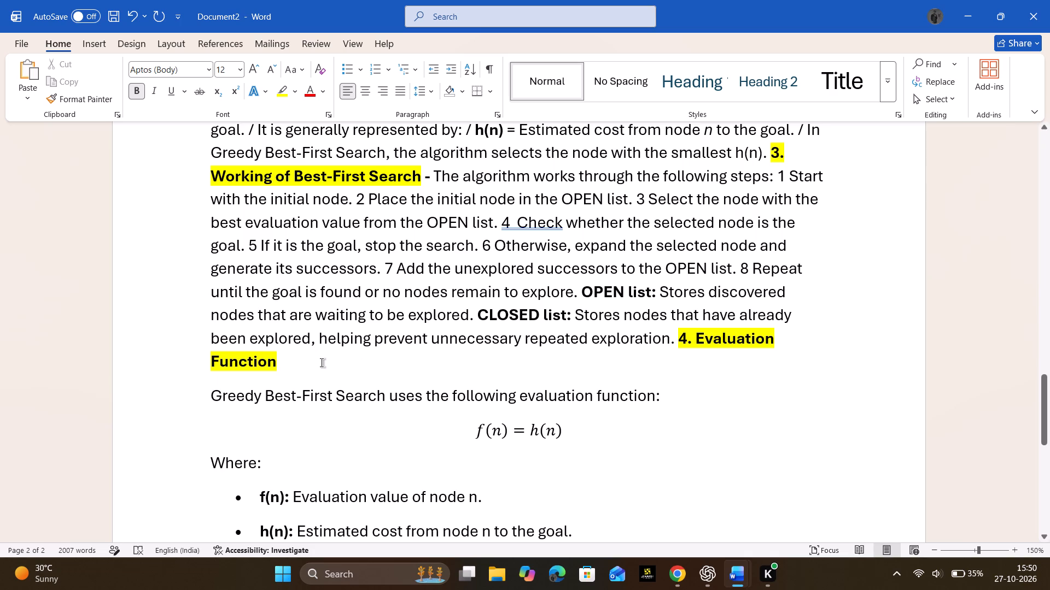
key(space)
key(Delete)
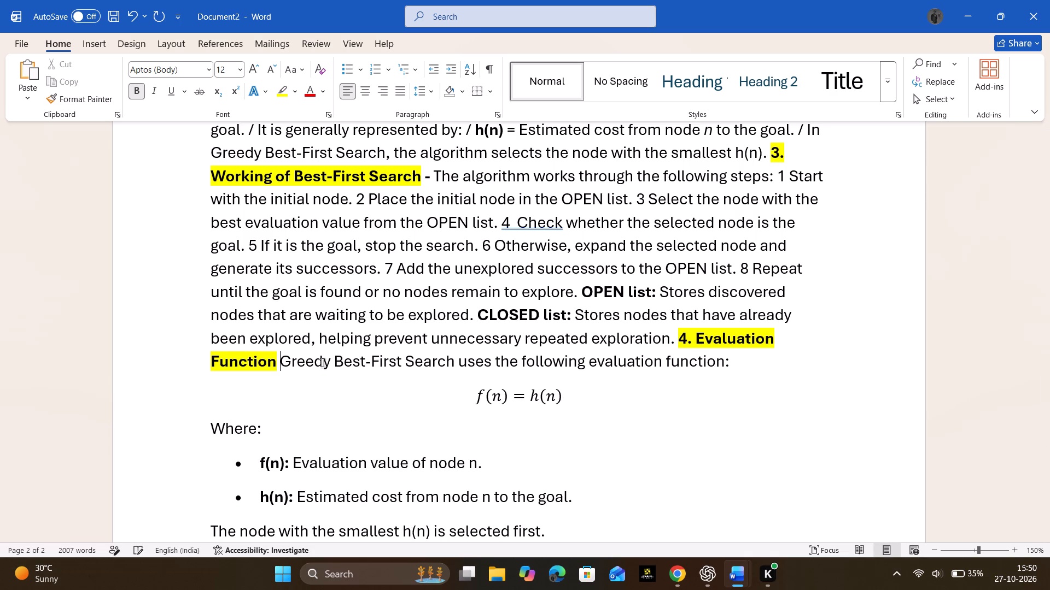
click(753, 367)
key(space)
key(Delete)
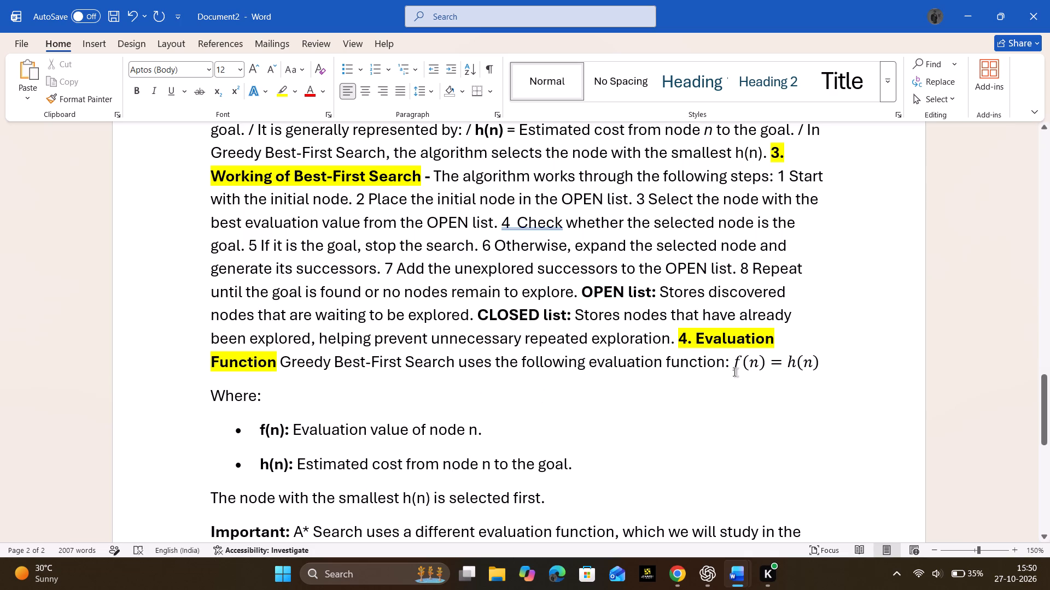
key(space)
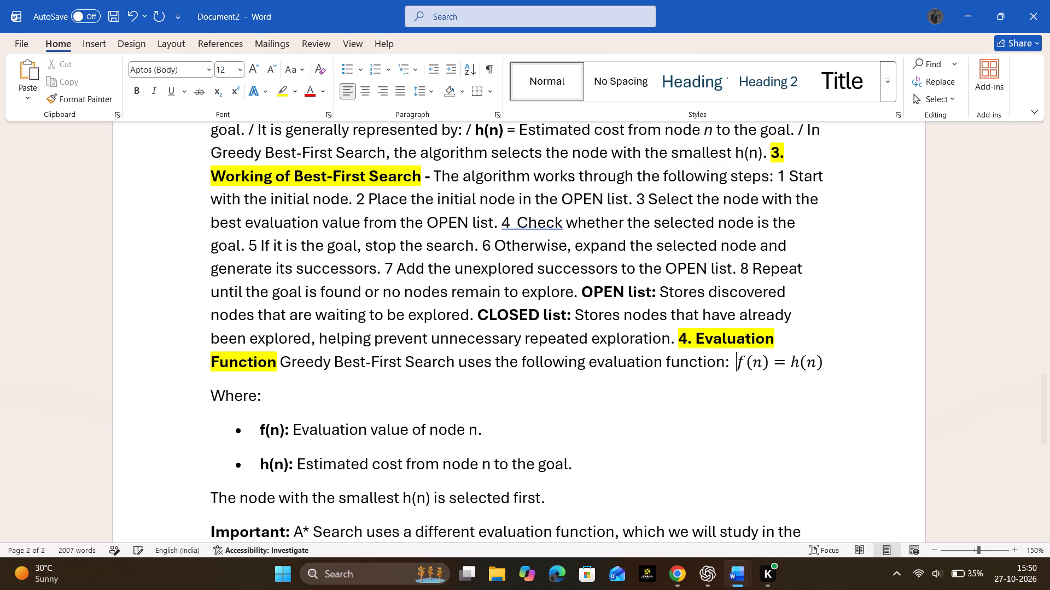
Join "Where:" after the f(n) = h(n) equation, separated by " / ".
click(837, 364)
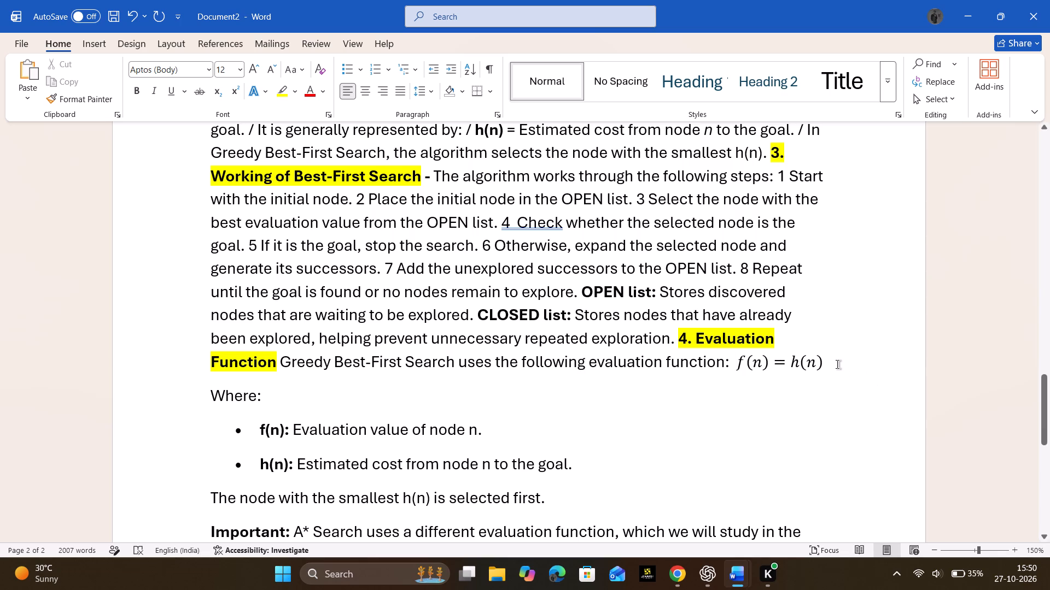
key(space)
text(/)
key(space)
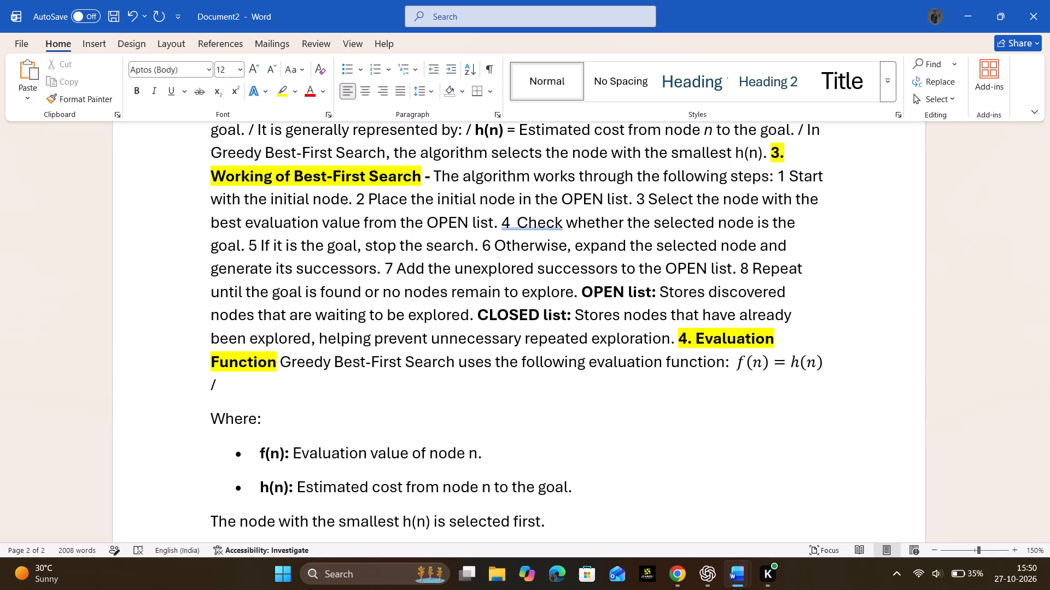
key(Delete)
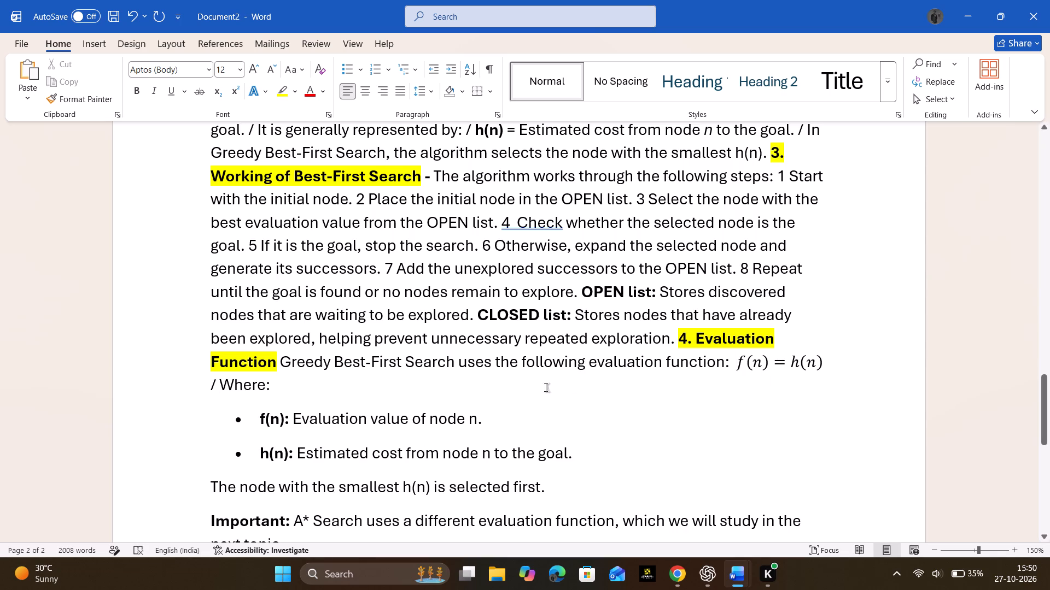
Join the f(n) and h(n) definition bullets onto the "Where:" line as run-in text, separated by " / ".
click(535, 388)
key(space)
text(/)
key(space)
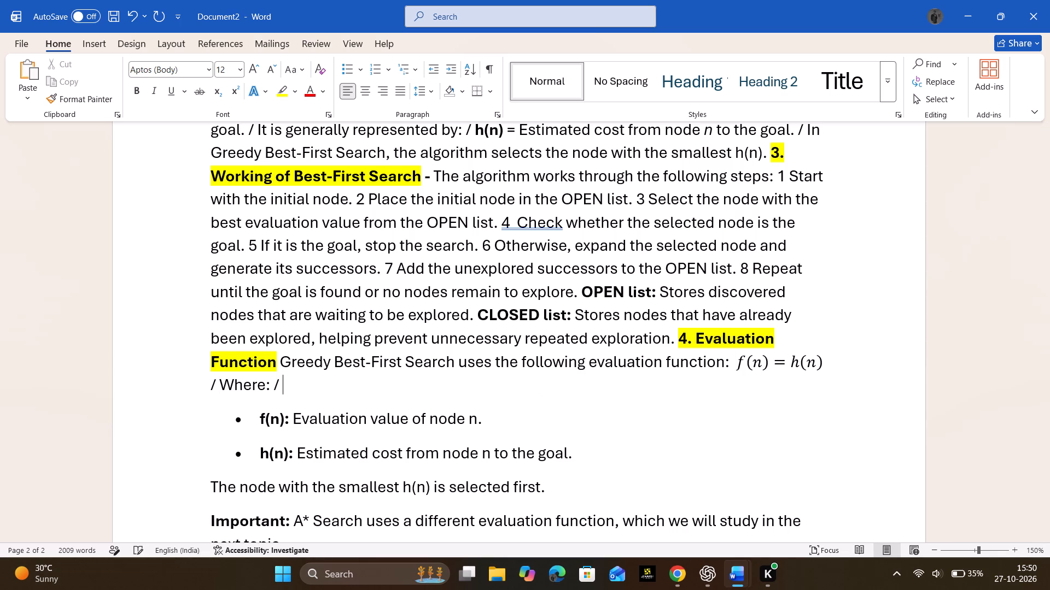
key(Delete)
click(526, 390)
key(space)
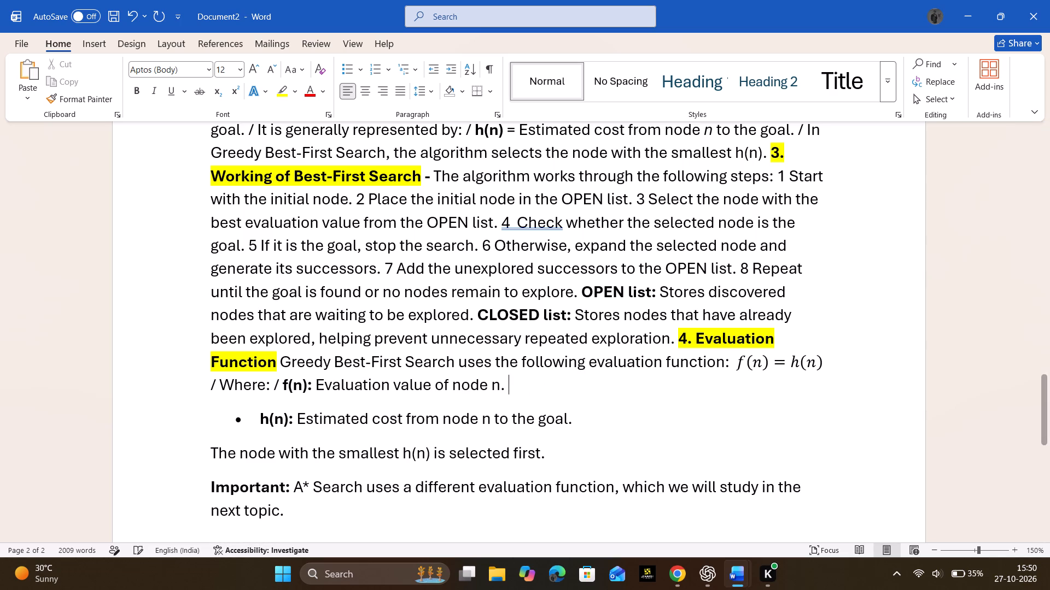
text(/)
key(space)
key(Delete)
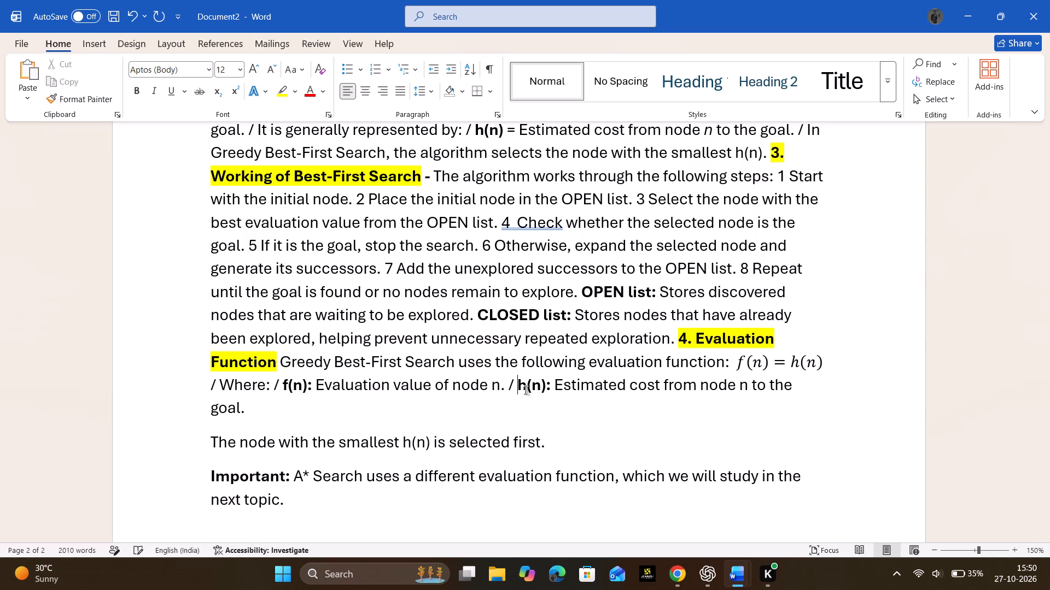
Join the "The node with the smallest h(n)" sentence and the "Important:" note after the h(n) definition, separated by " / ".
click(457, 414)
key(space)
text(/)
key(space)
key(Delete)
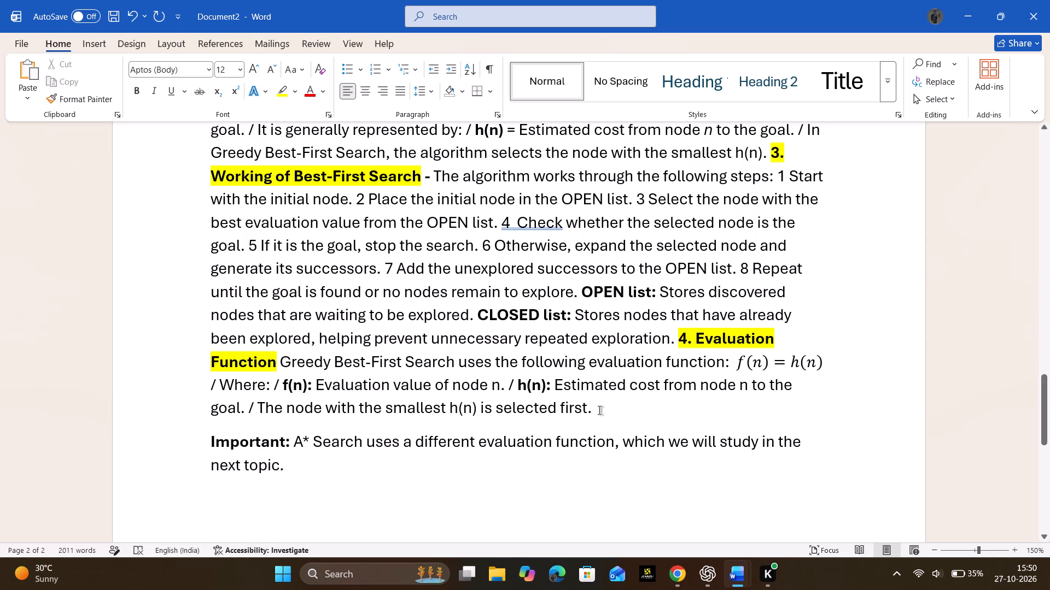
click(599, 410)
key(space)
text(/)
key(space)
key(Delete)
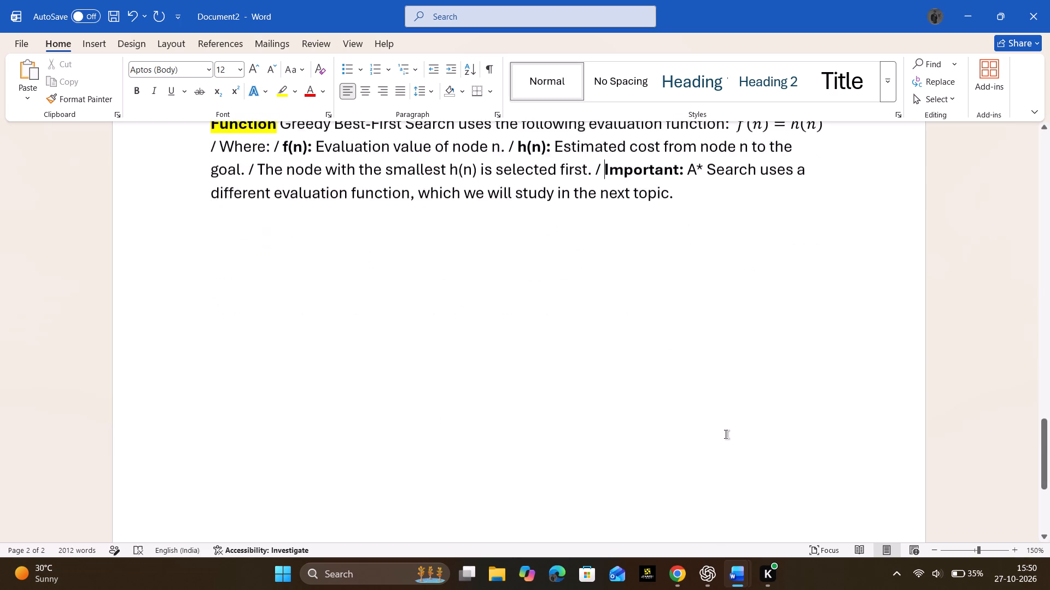
Set the whole Best-First Search text, from "1. Definition of Best-First Search" through the "Important:" note, to font size 6.
click(707, 368)
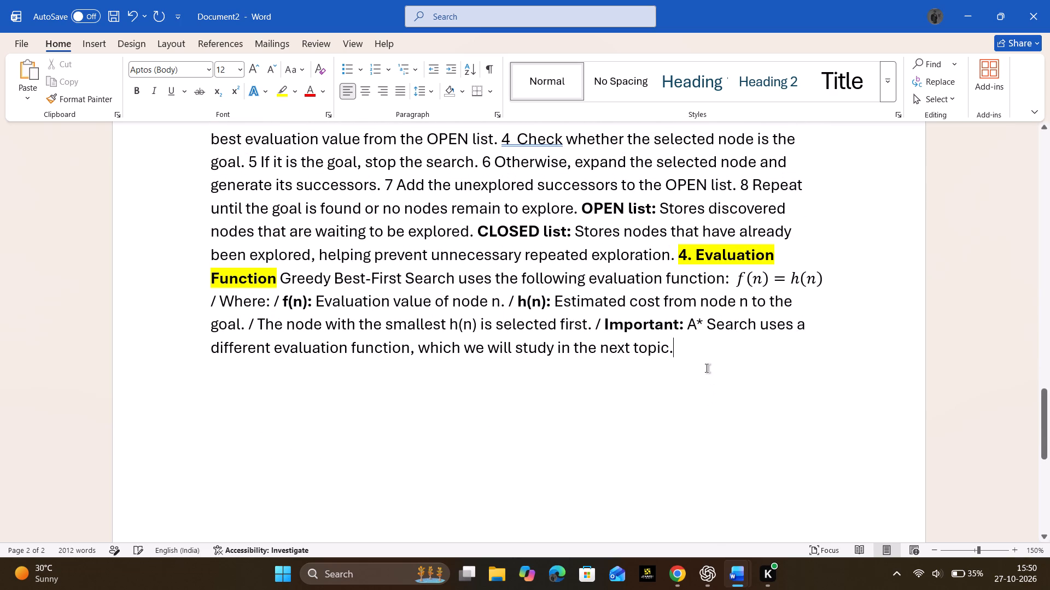
key(shift+Up)
key(shift+Up)
key(shift+Up)
key(shift+Up)
key(shift+Up)
key(shift+Up)
key(shift+Up)
key(shift+Up)
key(shift+Up)
key(shift+Up)
key(shift+Up)
key(shift+Up)
key(shift+Up)
key(shift+Up)
key(shift+Up)
key(shift+Up)
key(shift+Up)
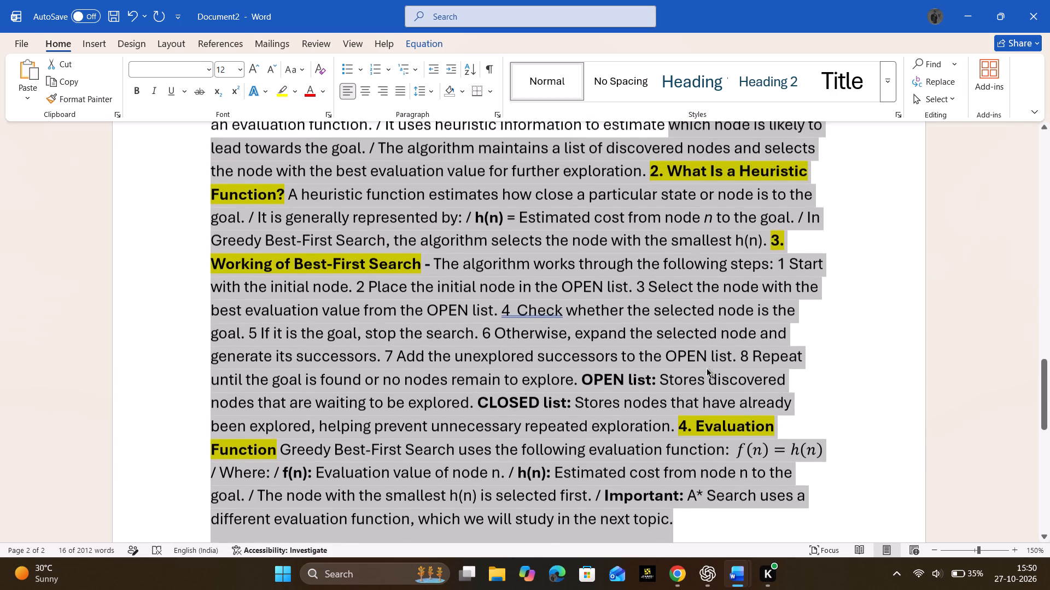
key(shift+Up)
key(shift+Up)
key(shift+Up)
key(shift+Up)
key(shift+Up)
key(shift+Up)
key(shift+Up)
key(shift+Up)
key(shift+Up)
key(shift+Up)
key(shift+Up)
key(shift+Down)
key(shift+Down)
key(shift+Down)
key(shift+Down)
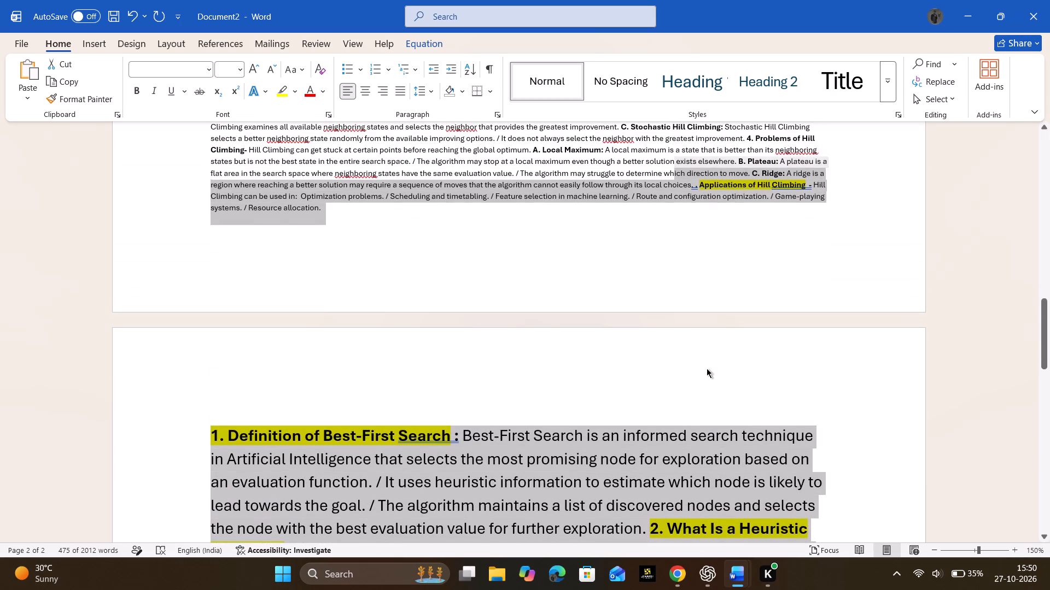
key(shift+Down)
key(shift+Down)
key(shift+Down)
key(shift+Down)
key(shift+Left)
key(shift+Left)
key(shift+Left)
key(shift+Left)
key(shift+Left)
key(shift+Left)
key(shift+Left)
key(shift+Left)
key(shift+Left)
key(shift+Left)
key(shift+Left)
key(shift+Left)
key(shift+Left)
key(shift+Left)
key(shift+Left)
key(shift+Left)
key(shift+Left)
key(shift+Left)
key(shift+Left)
key(shift+Left)
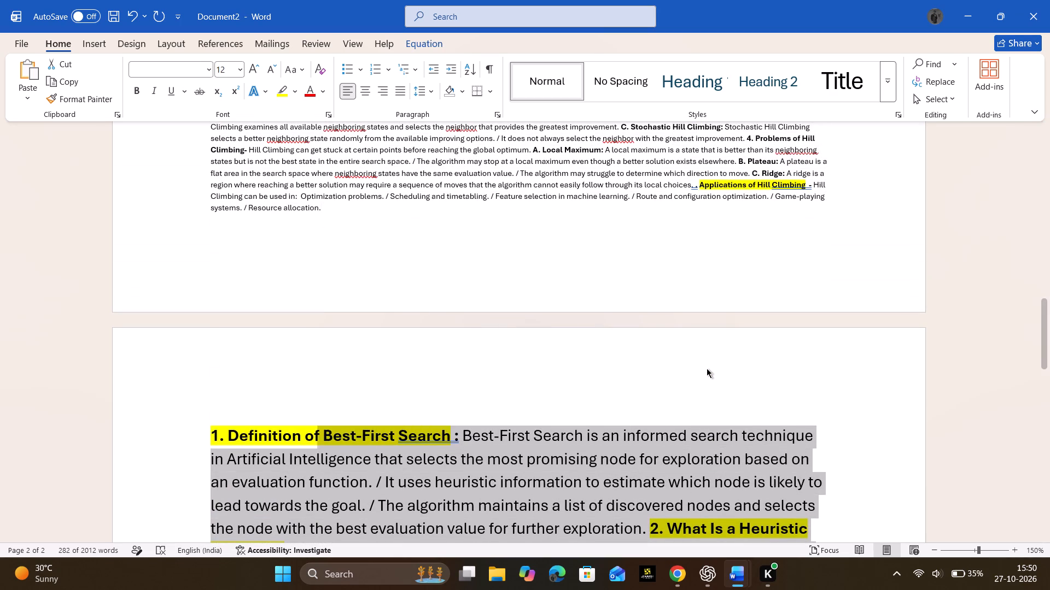
key(shift+Left)
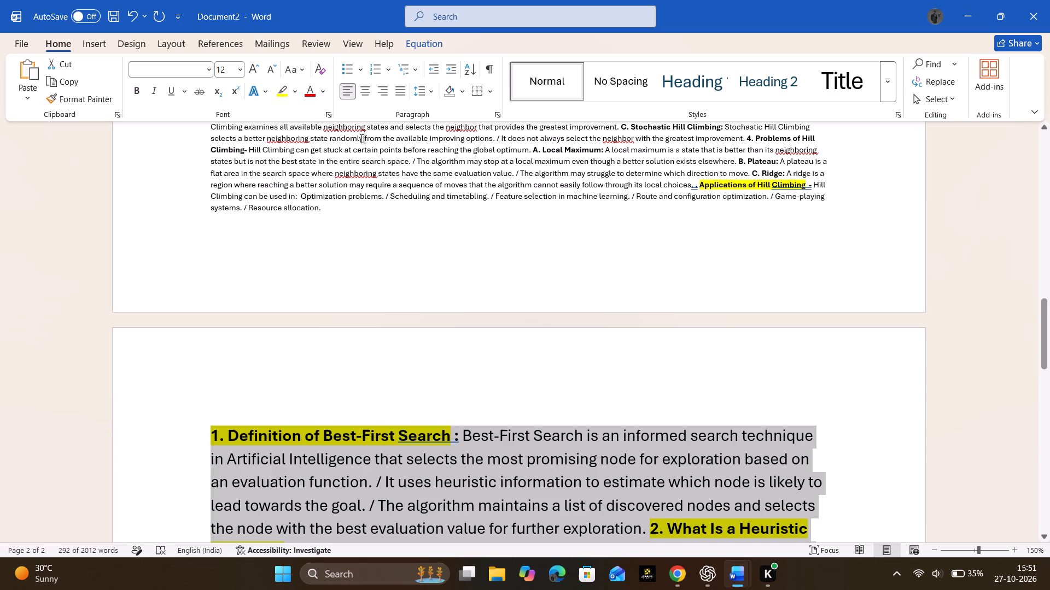
click(223, 66)
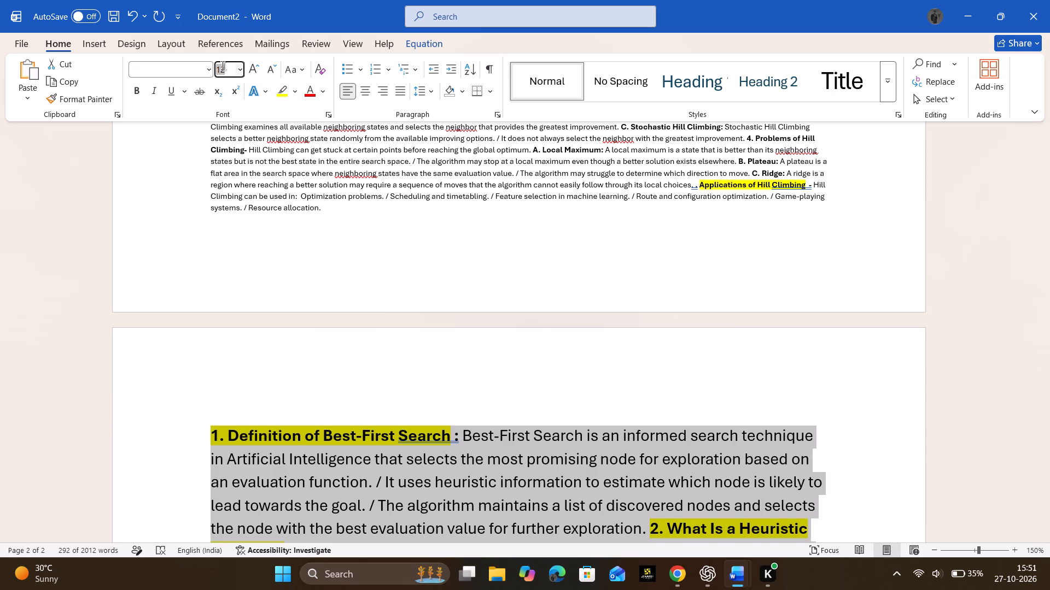
key(6)
key(Return)
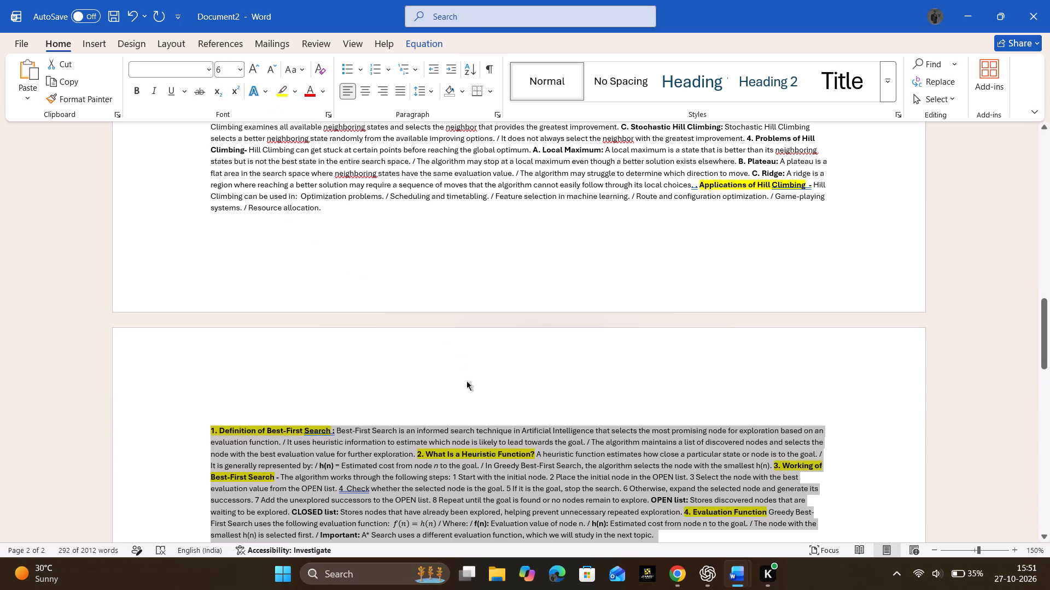
click(466, 381)
scroll(466, 381, down, 2)
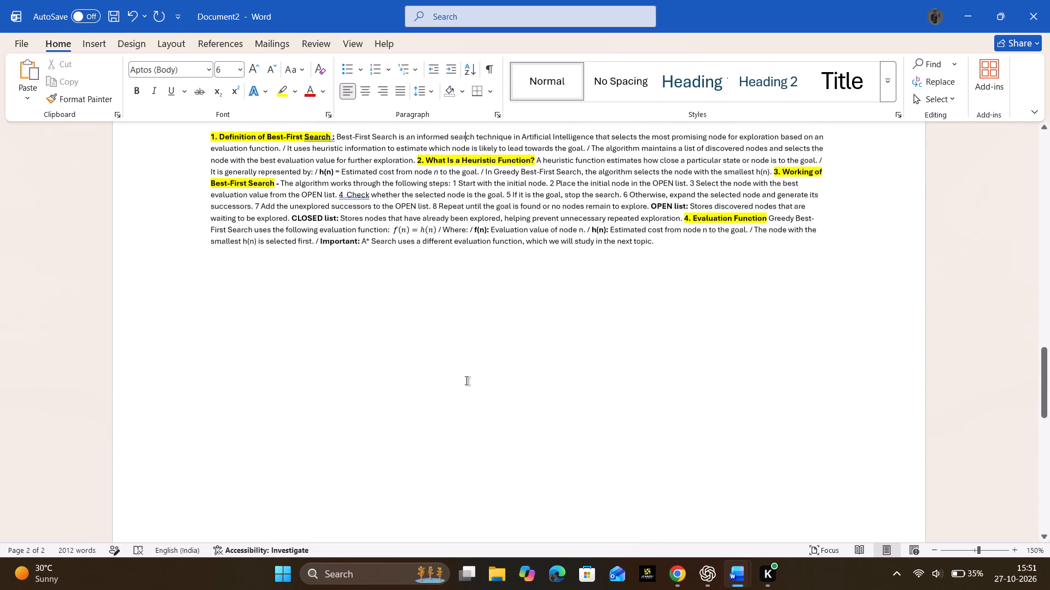
scroll(466, 381, down, 1)
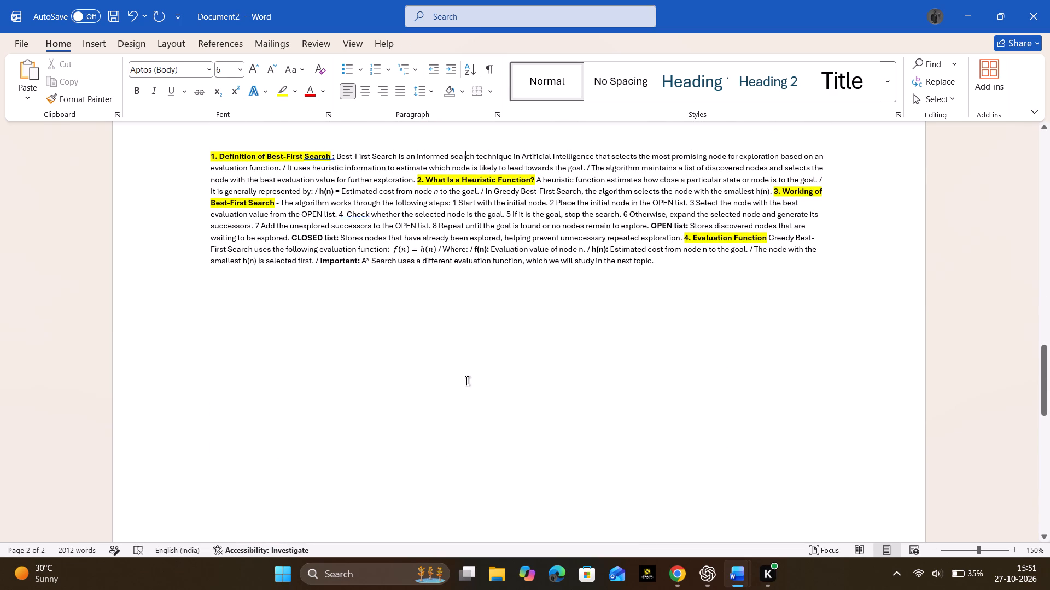
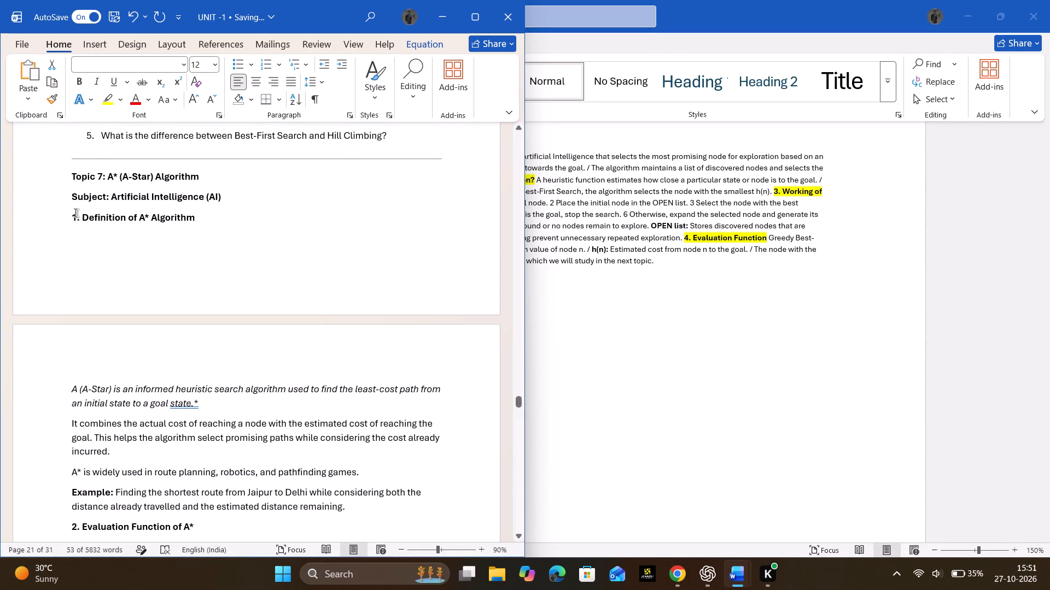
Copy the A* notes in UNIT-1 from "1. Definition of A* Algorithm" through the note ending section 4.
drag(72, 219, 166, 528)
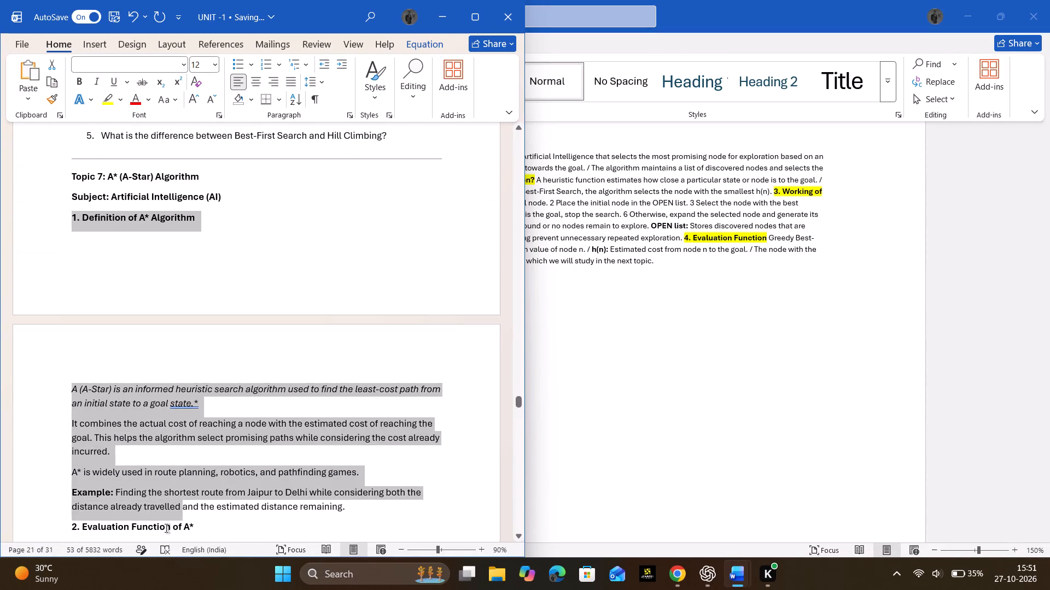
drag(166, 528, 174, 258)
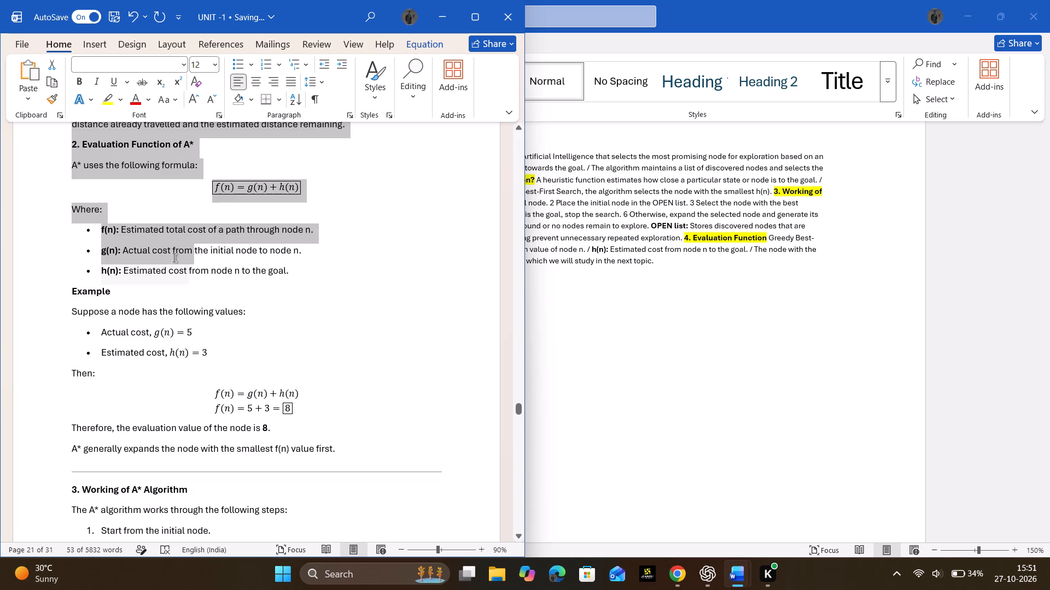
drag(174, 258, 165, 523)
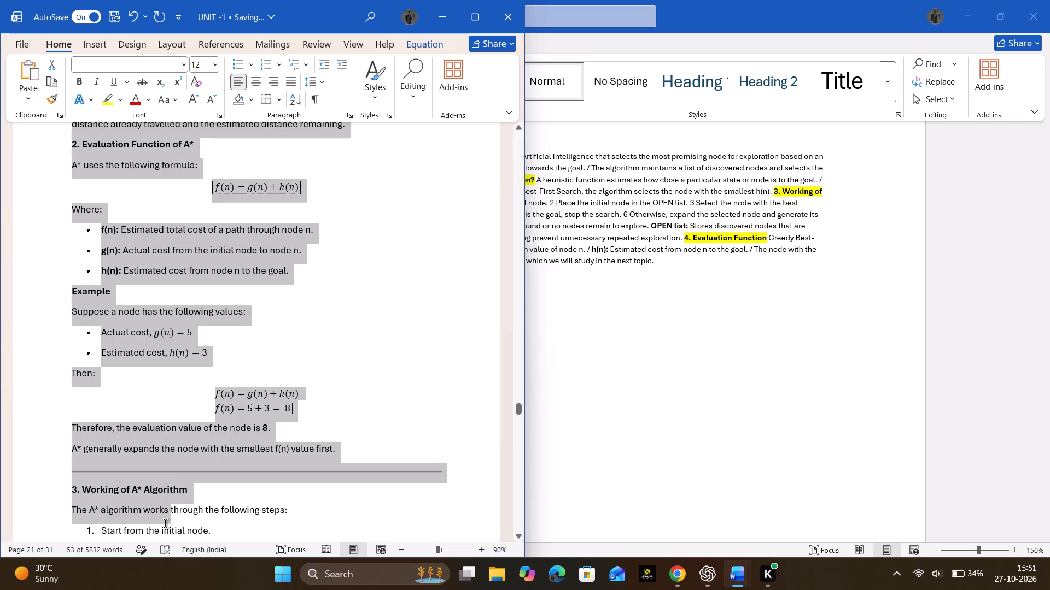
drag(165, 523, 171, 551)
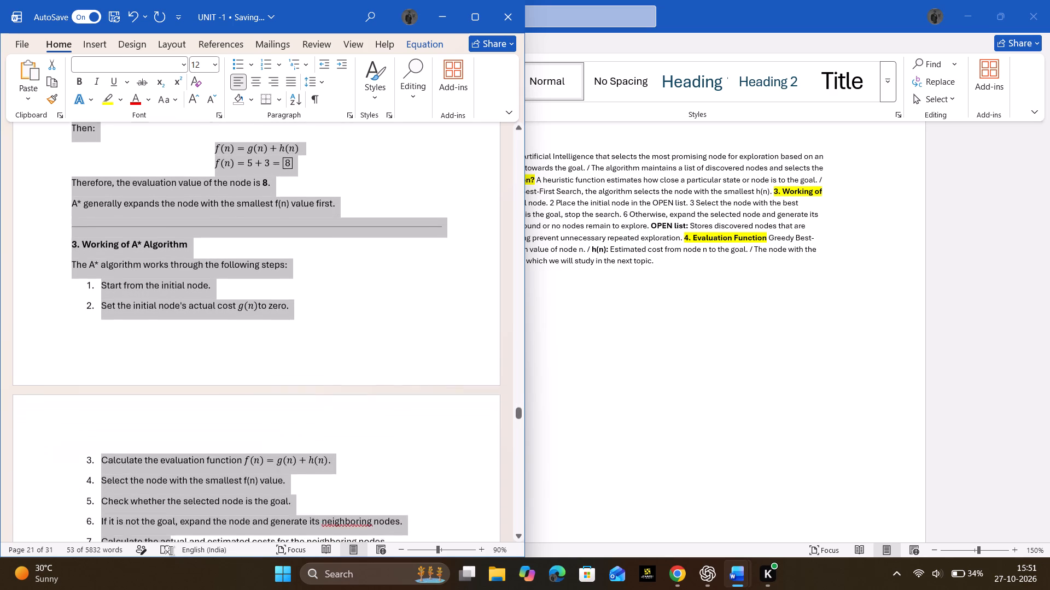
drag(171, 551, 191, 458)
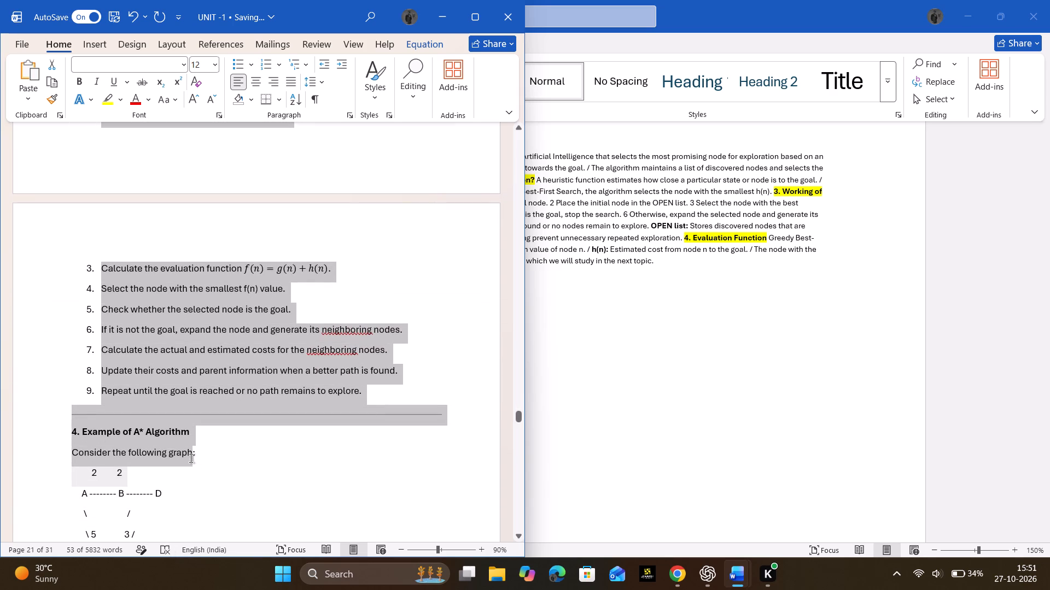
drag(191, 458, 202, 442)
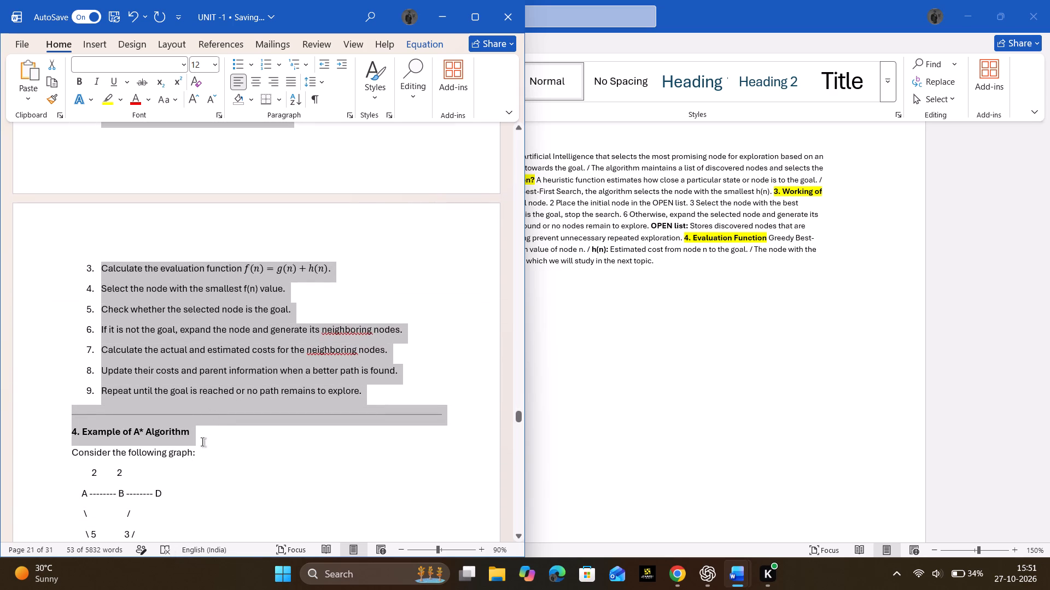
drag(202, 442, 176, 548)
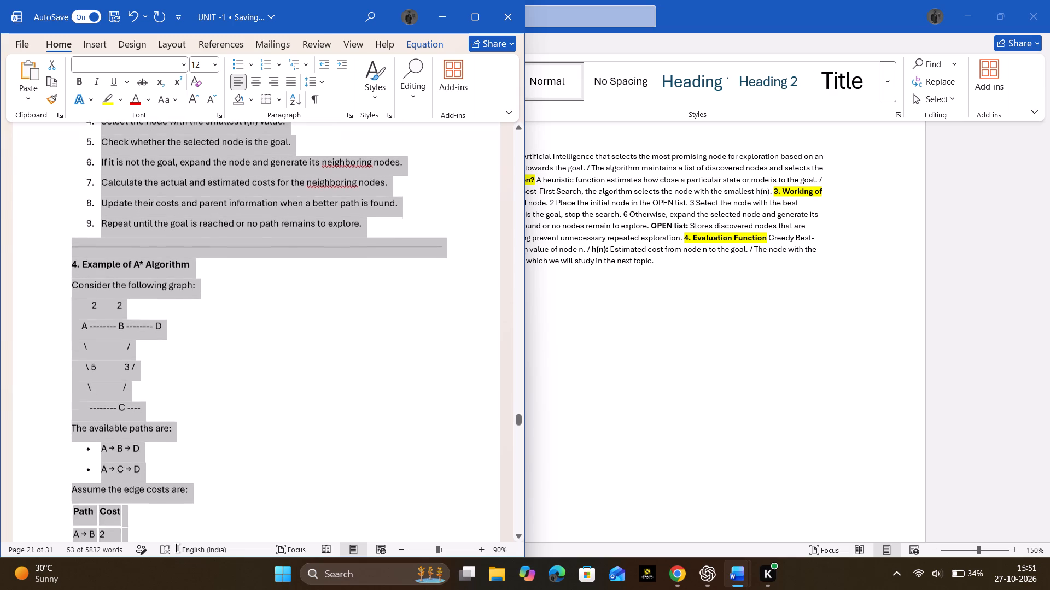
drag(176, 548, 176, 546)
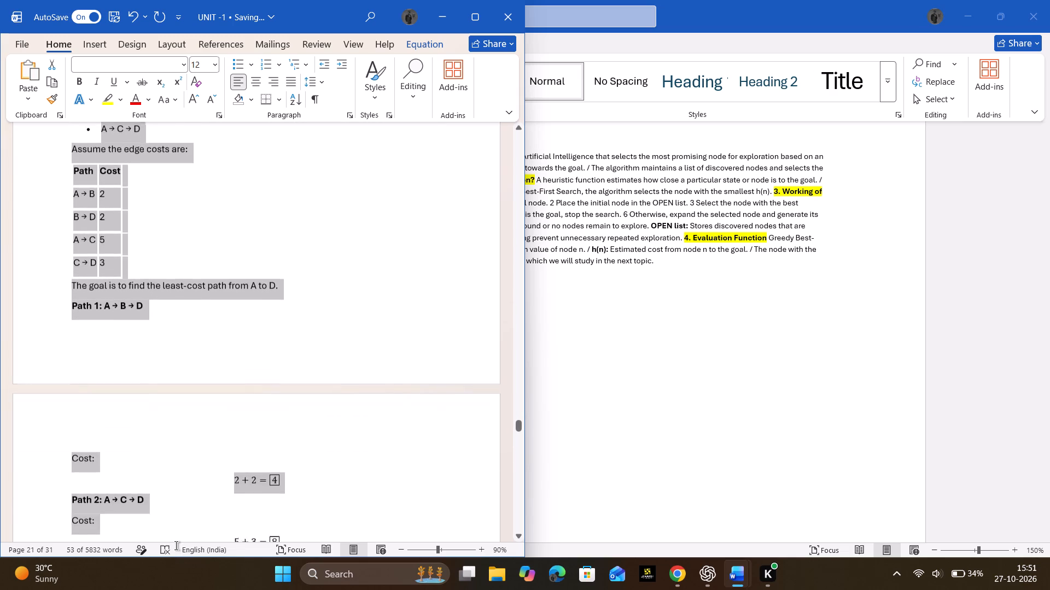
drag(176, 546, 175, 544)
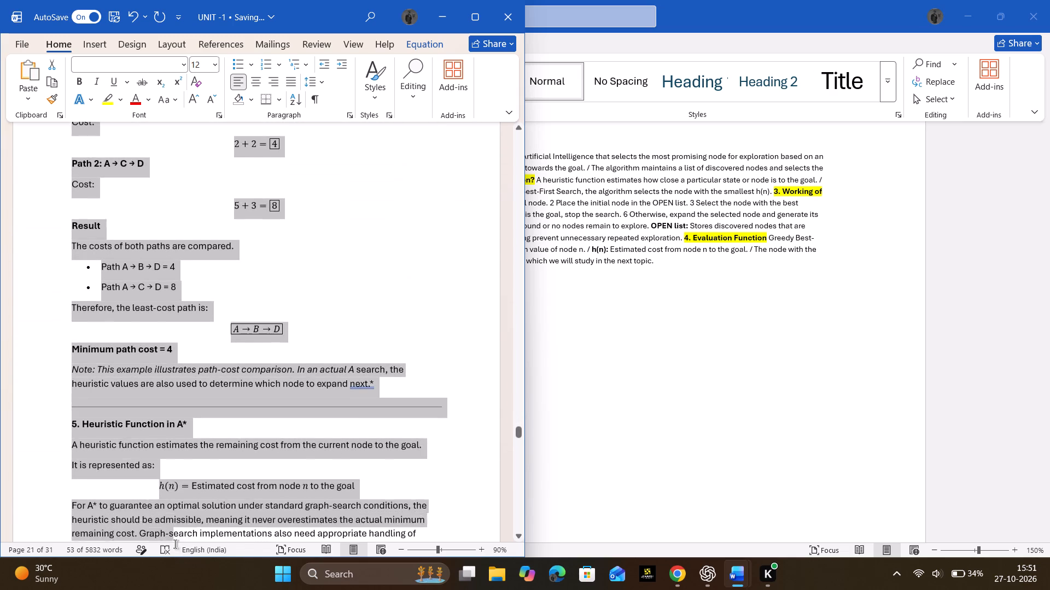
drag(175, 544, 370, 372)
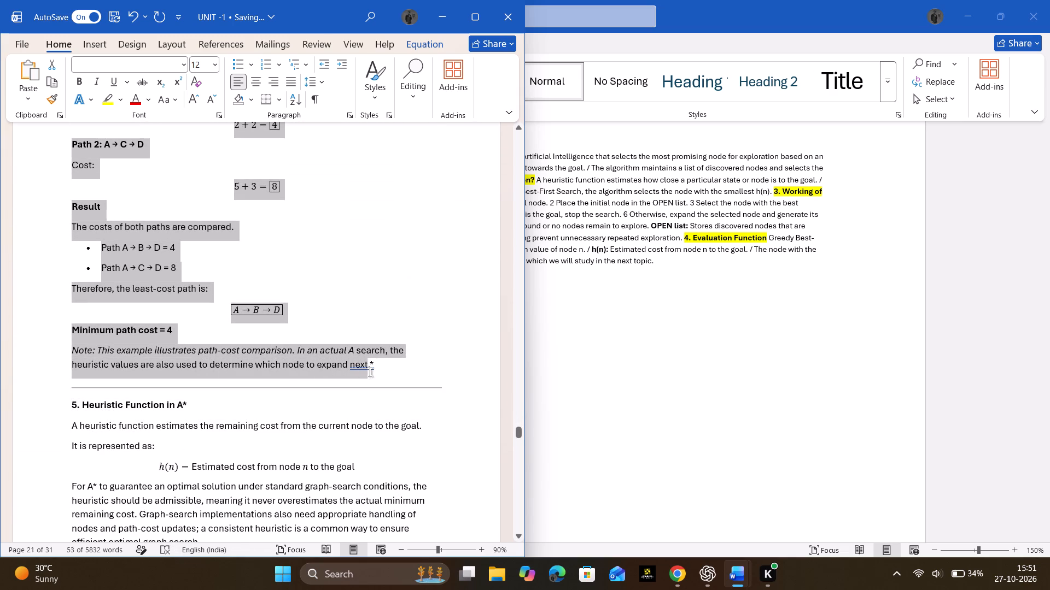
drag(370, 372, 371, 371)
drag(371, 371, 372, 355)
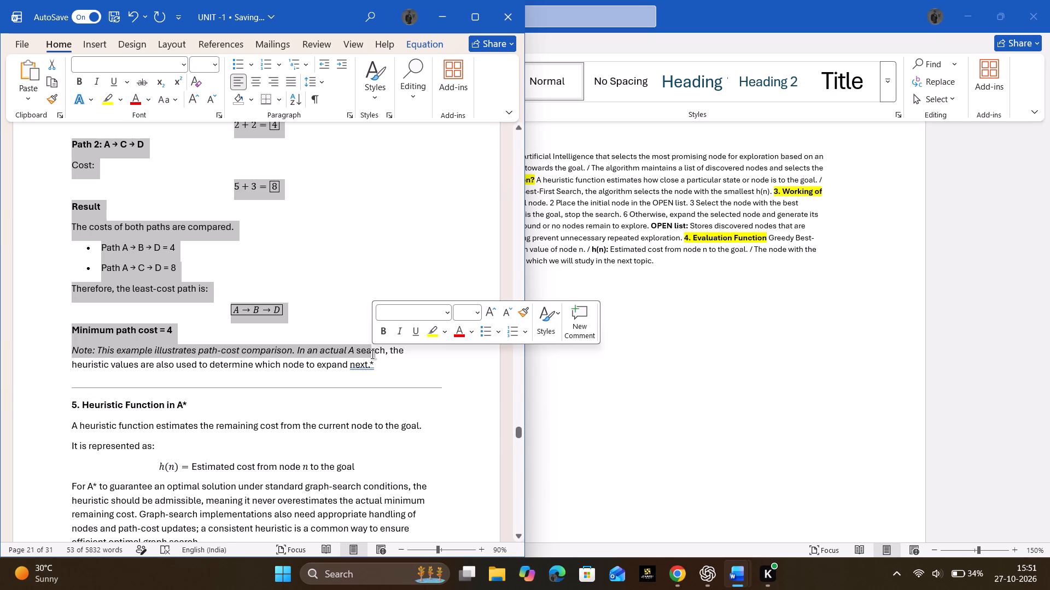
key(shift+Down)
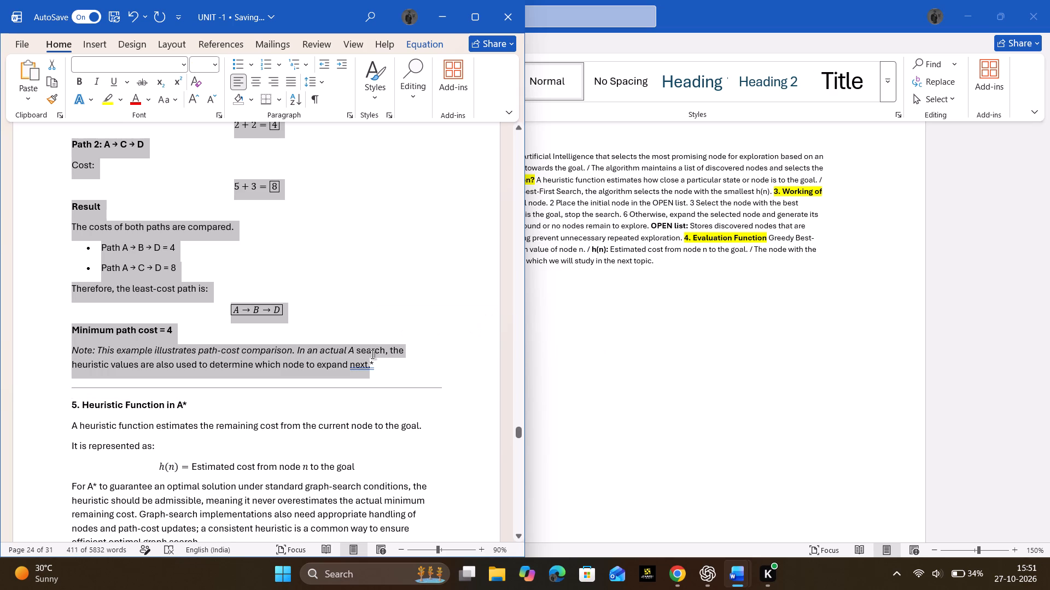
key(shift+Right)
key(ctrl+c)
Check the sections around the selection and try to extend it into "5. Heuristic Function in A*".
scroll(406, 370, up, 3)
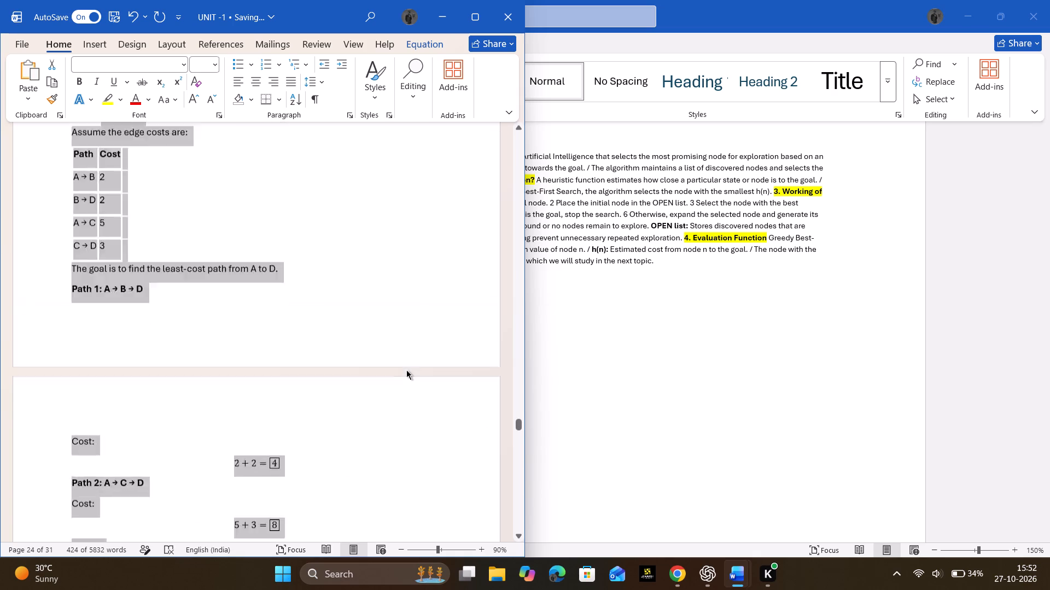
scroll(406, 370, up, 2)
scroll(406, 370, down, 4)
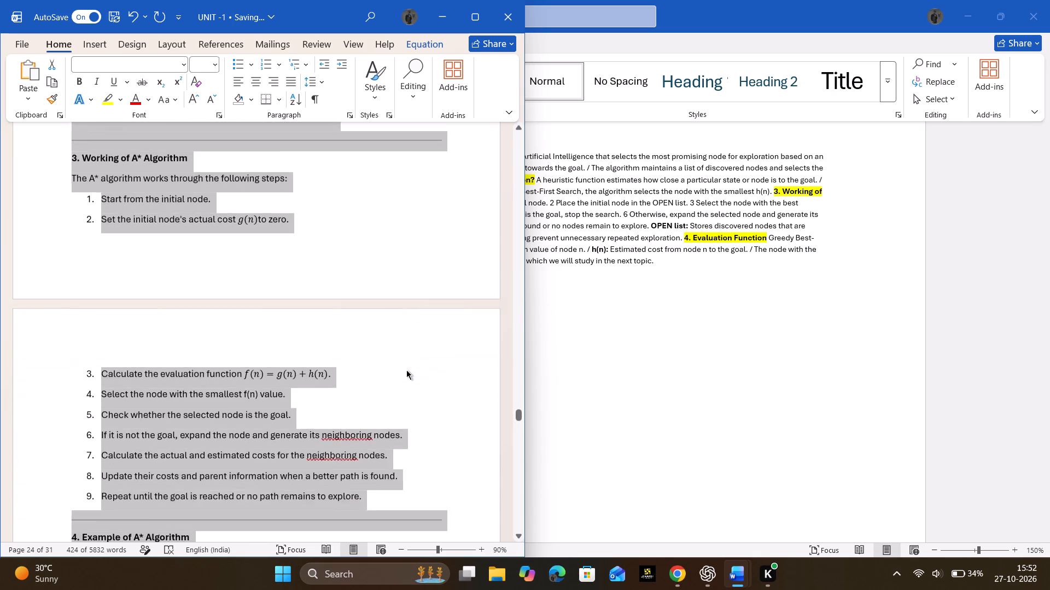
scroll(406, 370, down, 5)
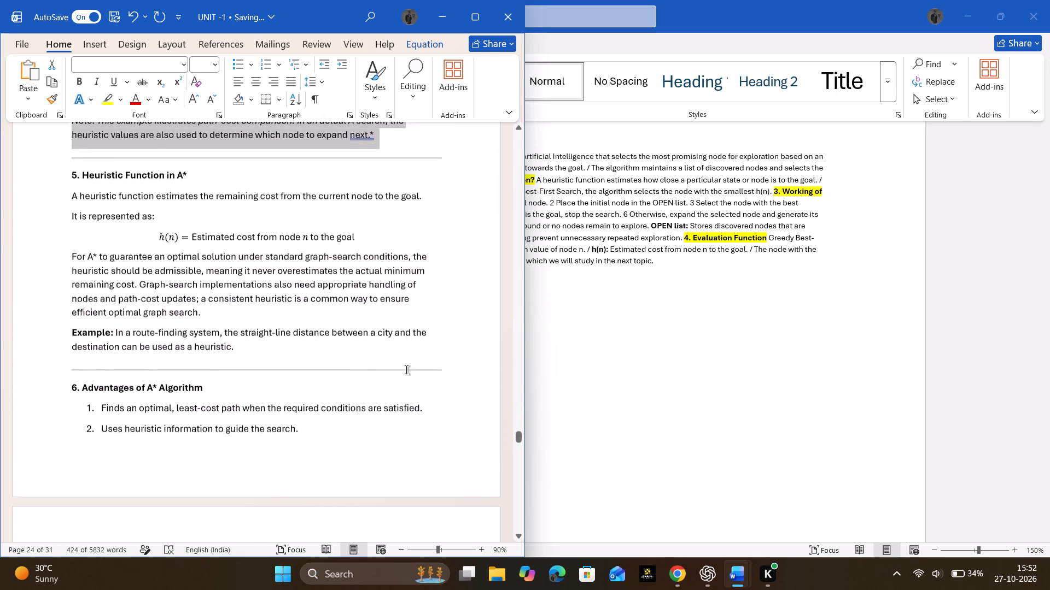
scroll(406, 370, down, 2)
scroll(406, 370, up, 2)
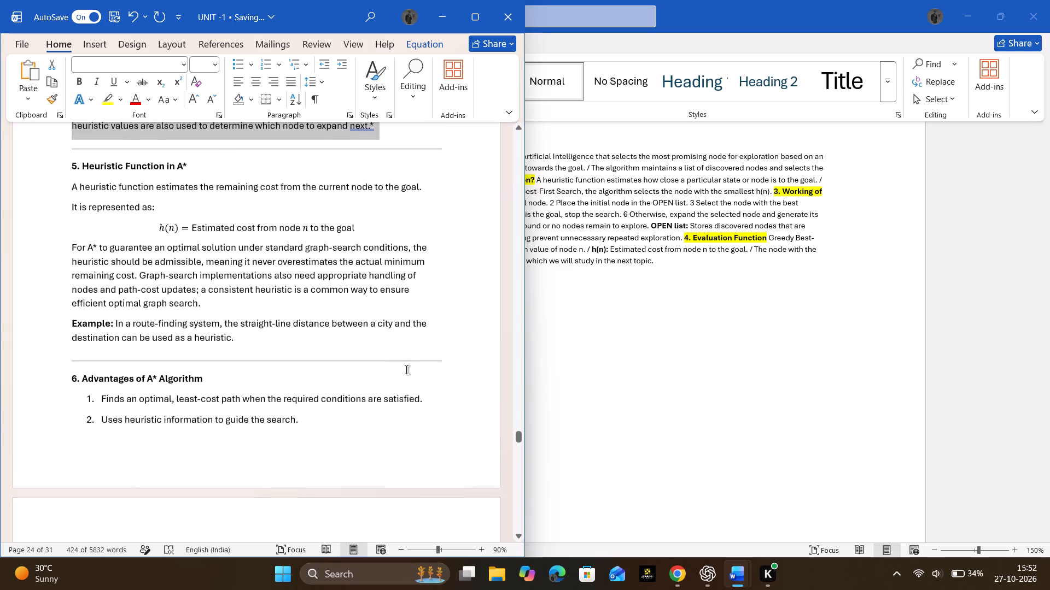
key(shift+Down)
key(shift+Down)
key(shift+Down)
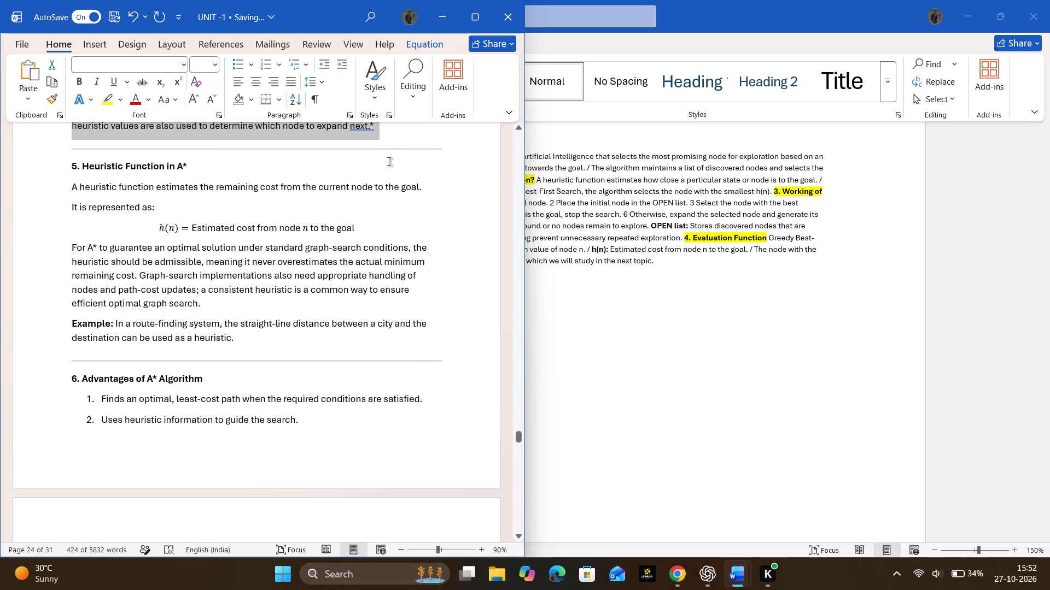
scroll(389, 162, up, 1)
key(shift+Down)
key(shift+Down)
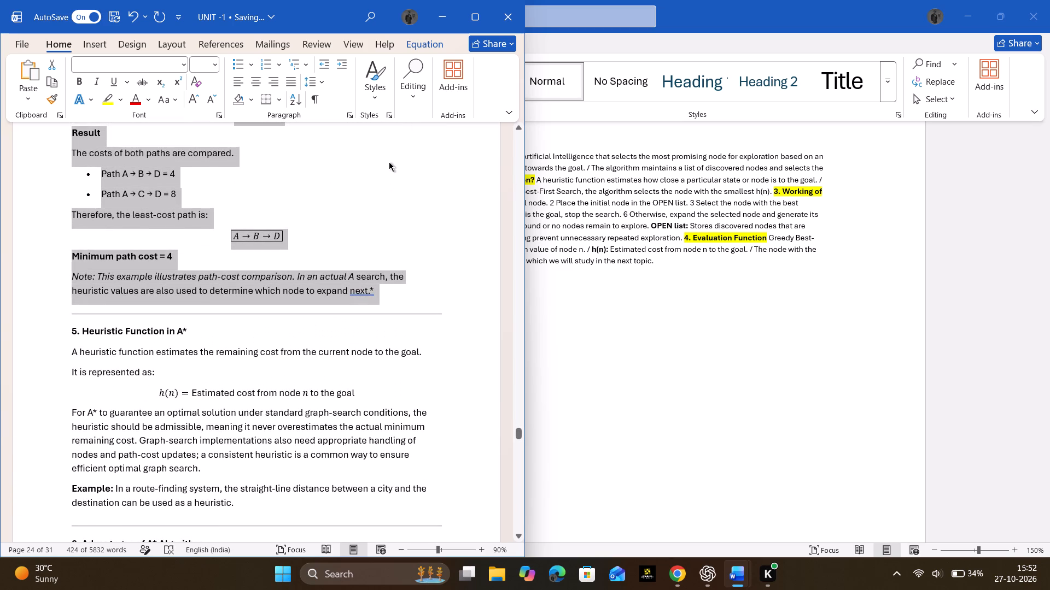
Copy UNIT-1's A* notes from "1. Definition of A* Algorithm" through section 5's route-finding example and paste them below the Best-First Search text in Document2.
scroll(348, 281, up, 7)
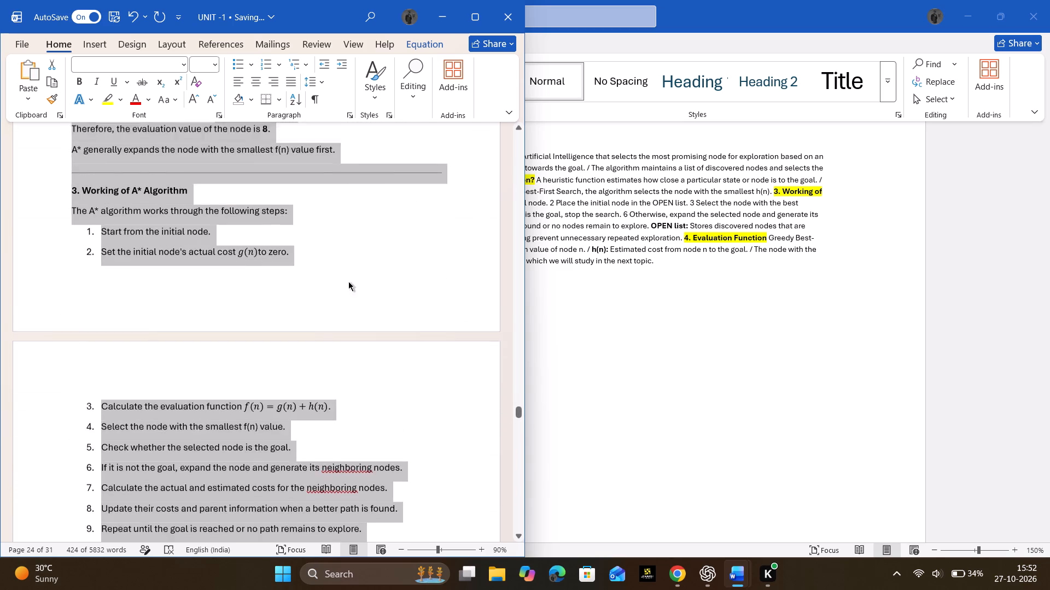
scroll(348, 281, up, 5)
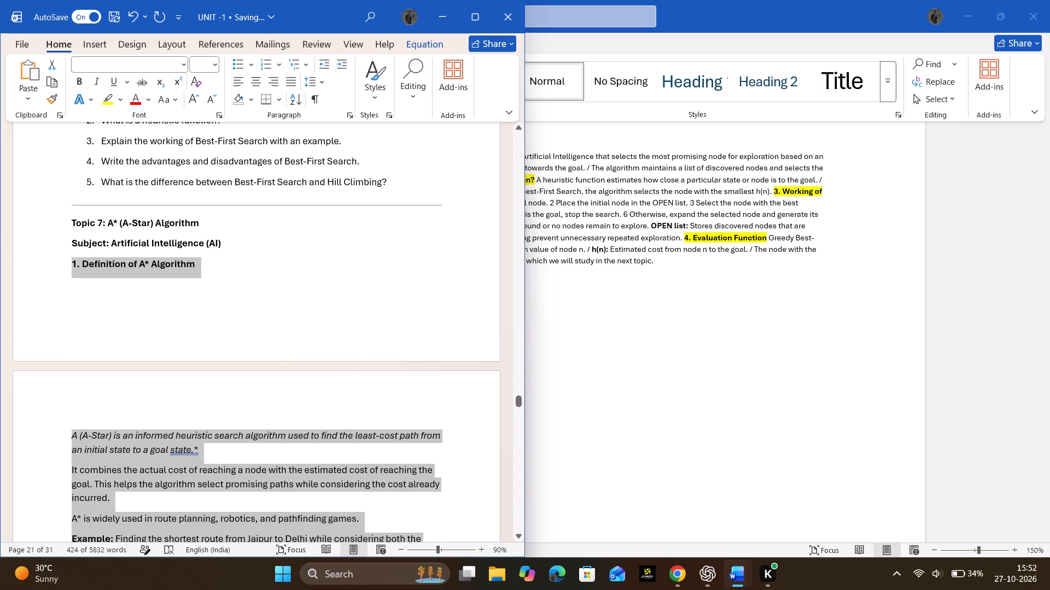
click(65, 267)
drag(68, 265, 108, 447)
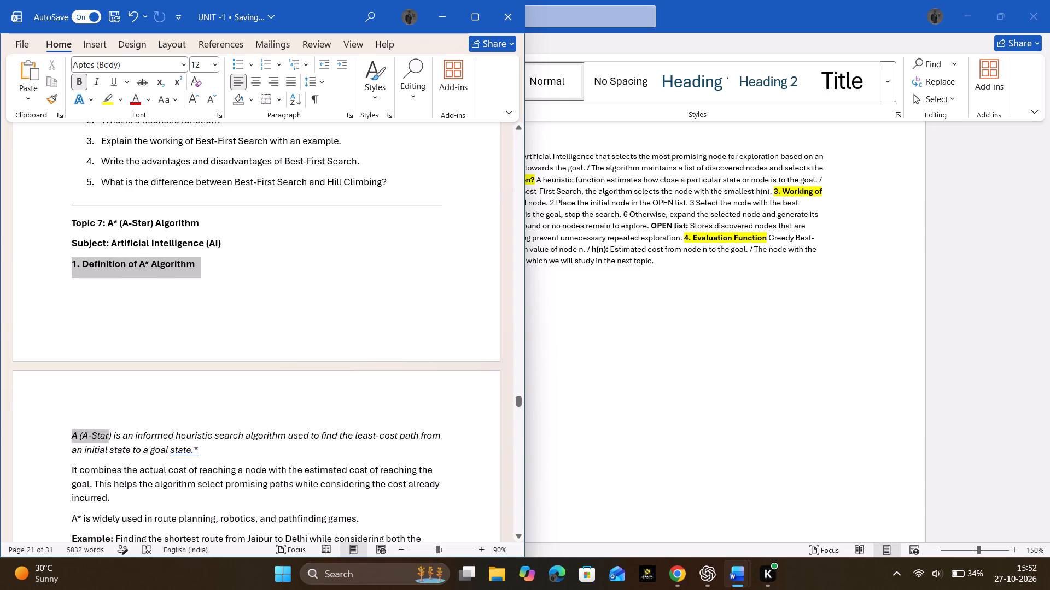
drag(108, 447, 130, 565)
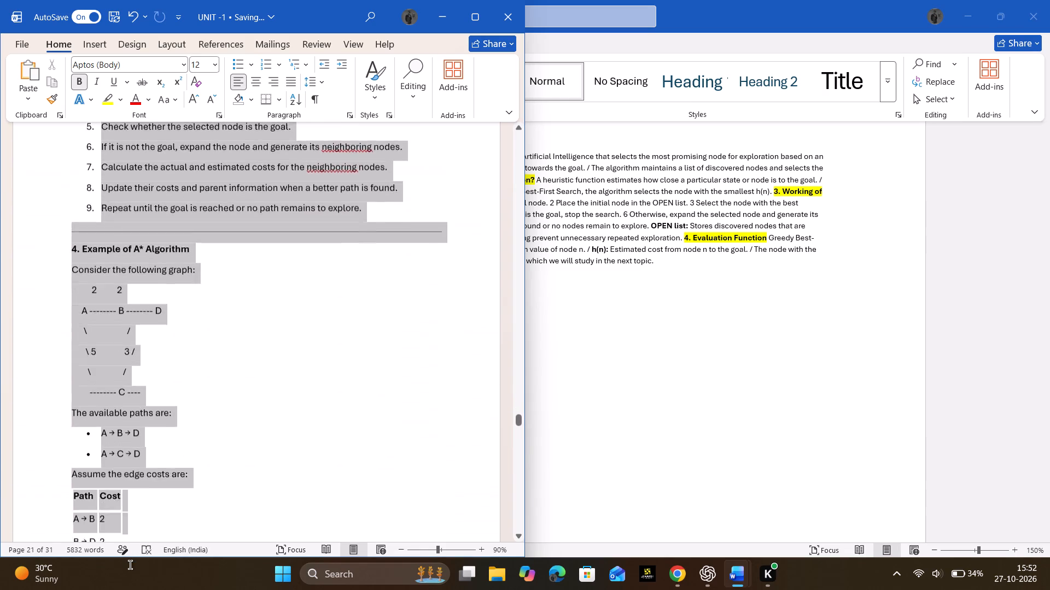
drag(130, 565, 133, 440)
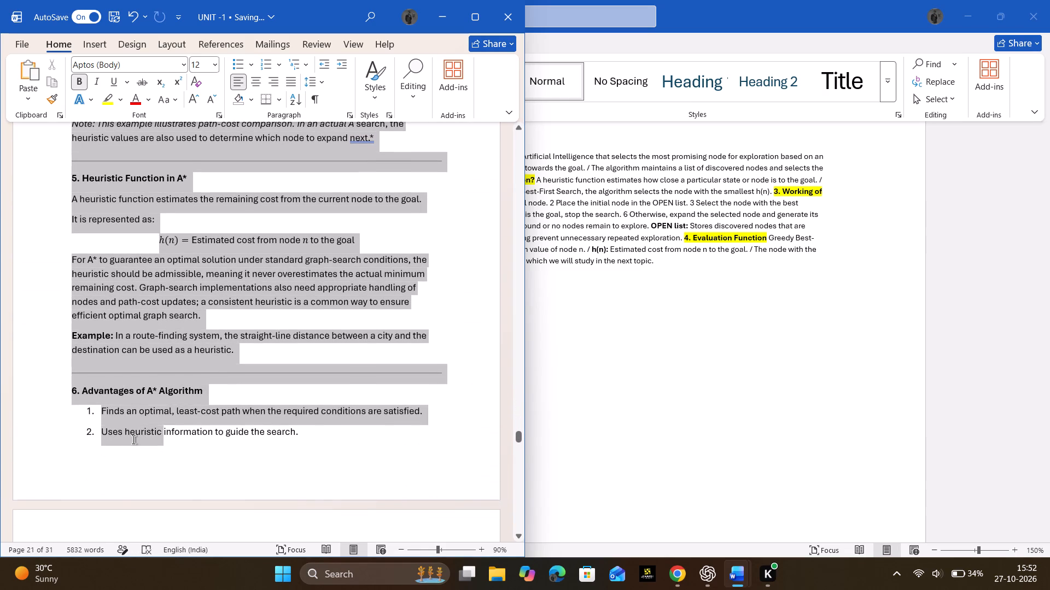
drag(133, 440, 253, 353)
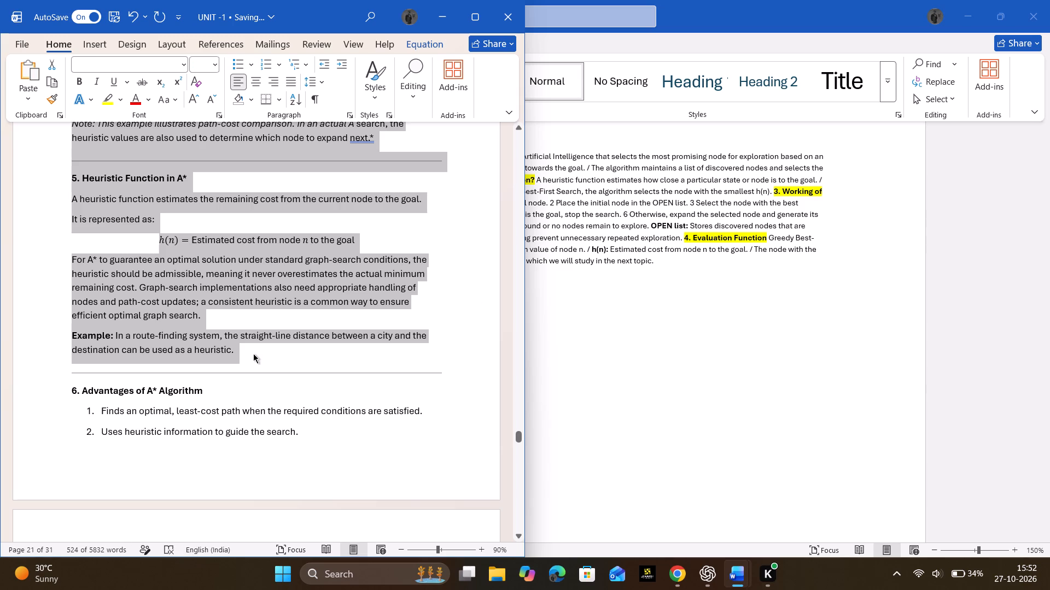
key(ctrl+c)
click(631, 397)
click(631, 397)
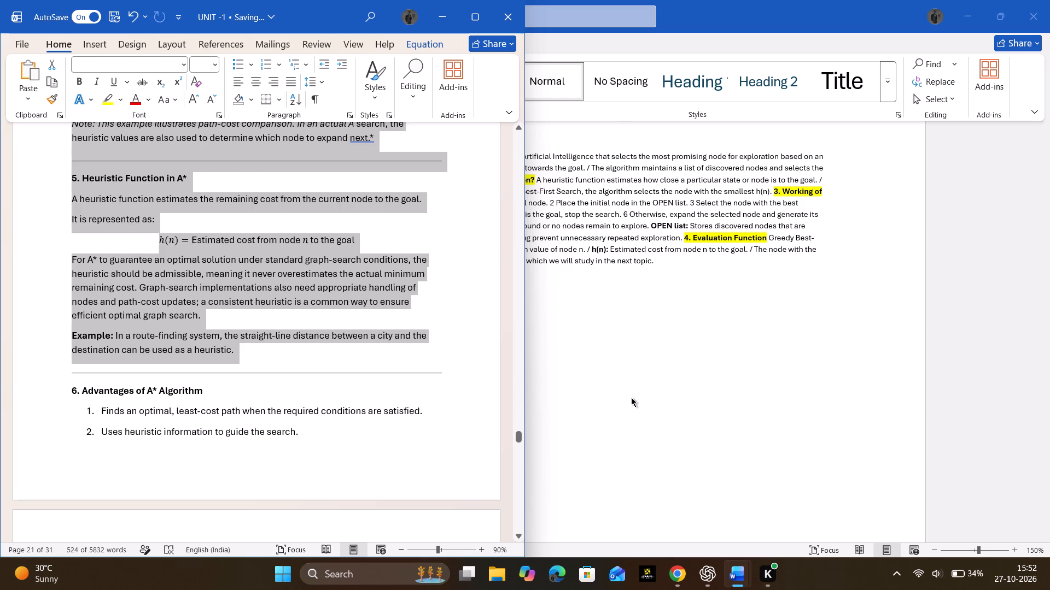
click(631, 397)
click(631, 397)
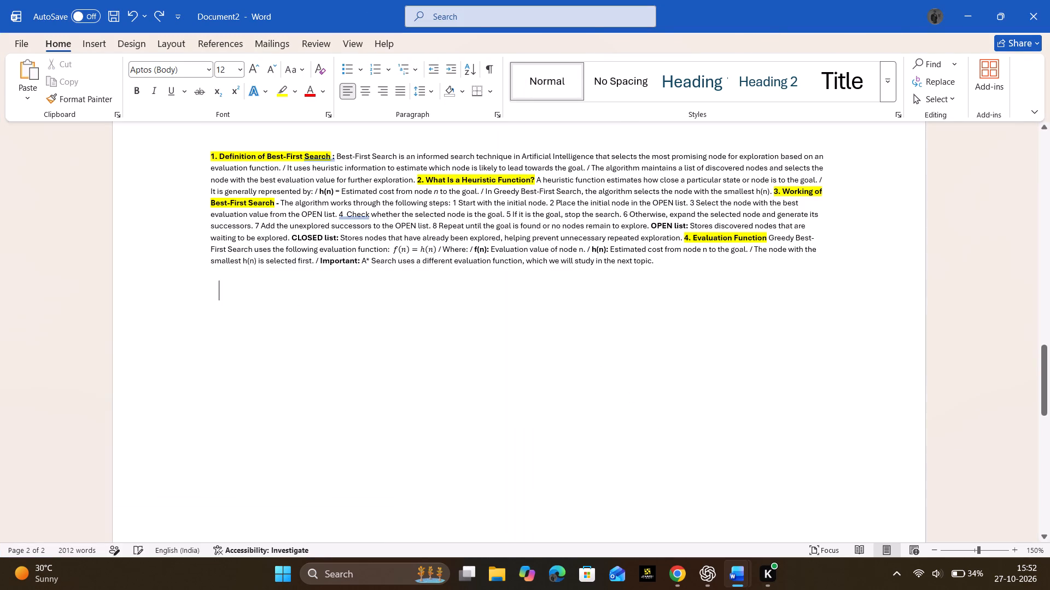
key(ctrl+v)
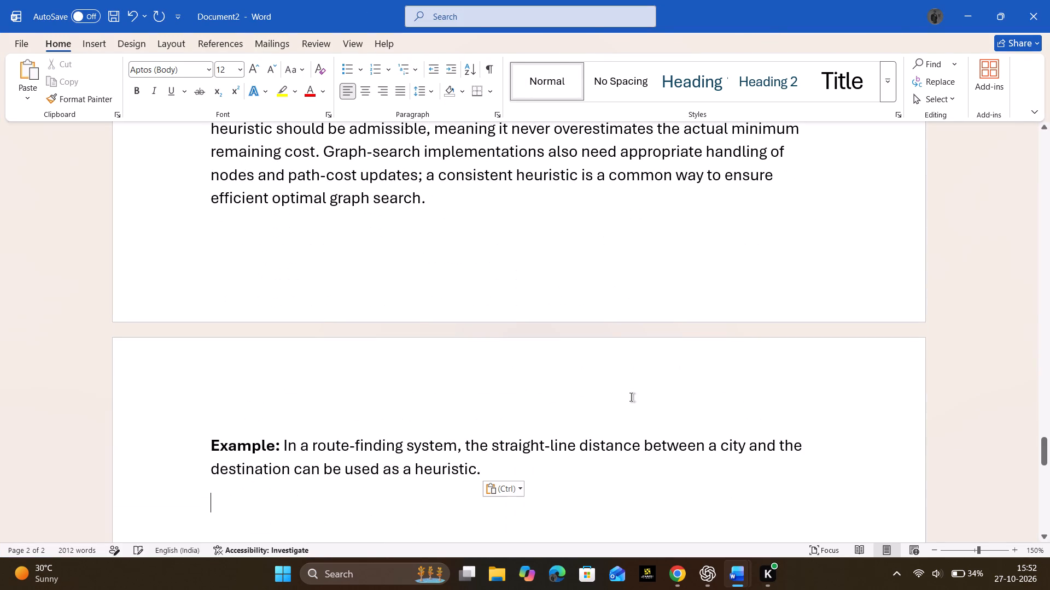
Switch to UNIT-1 and look through the A* notes from "6. Advantages of A* Algorithm" to section 9's comparison table.
key(alt+Tab)
scroll(307, 429, down, 2)
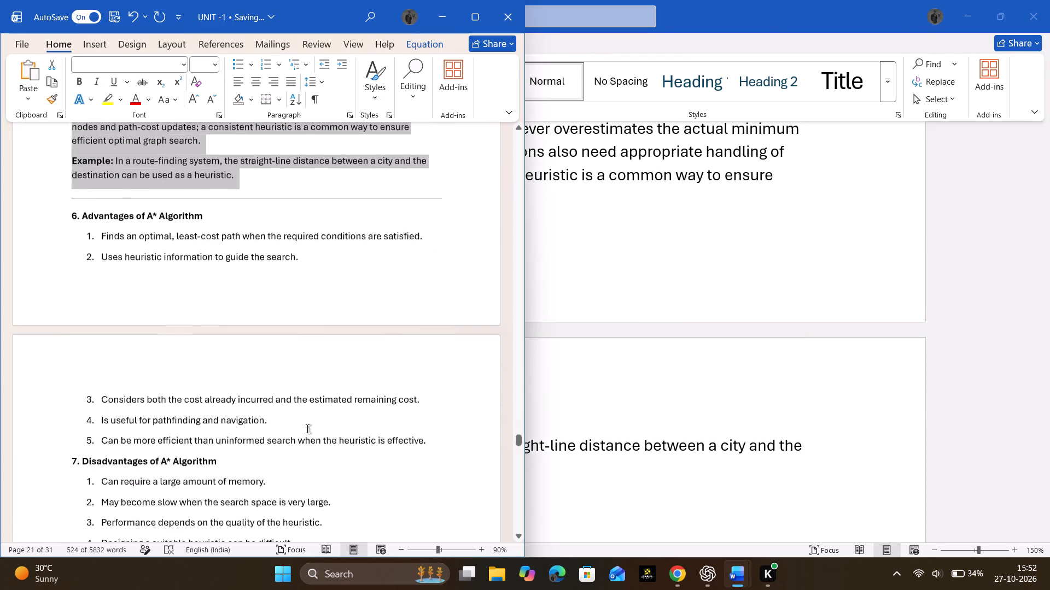
scroll(307, 429, down, 6)
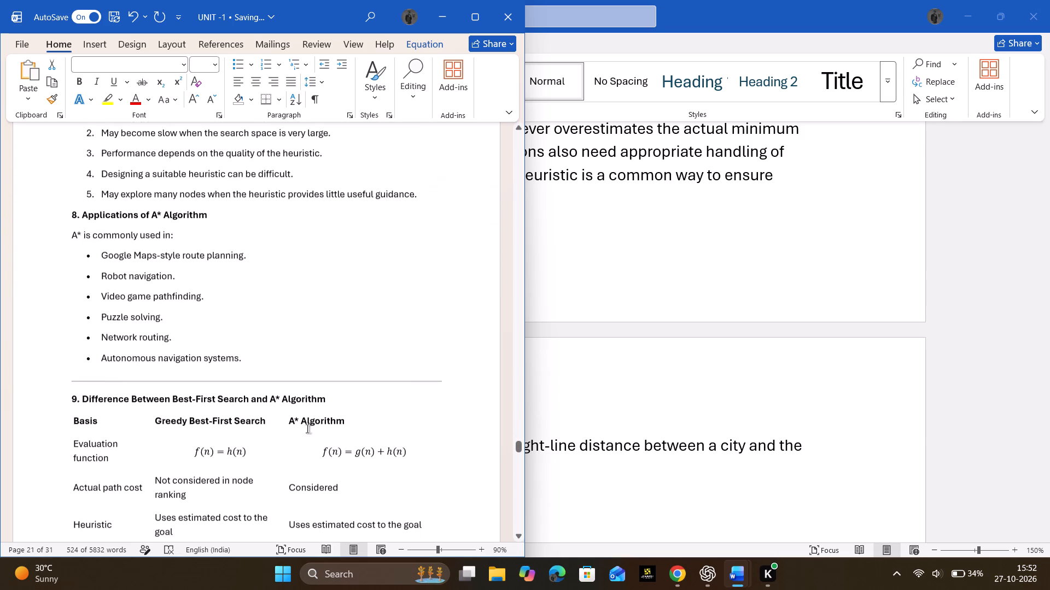
scroll(307, 429, down, 1)
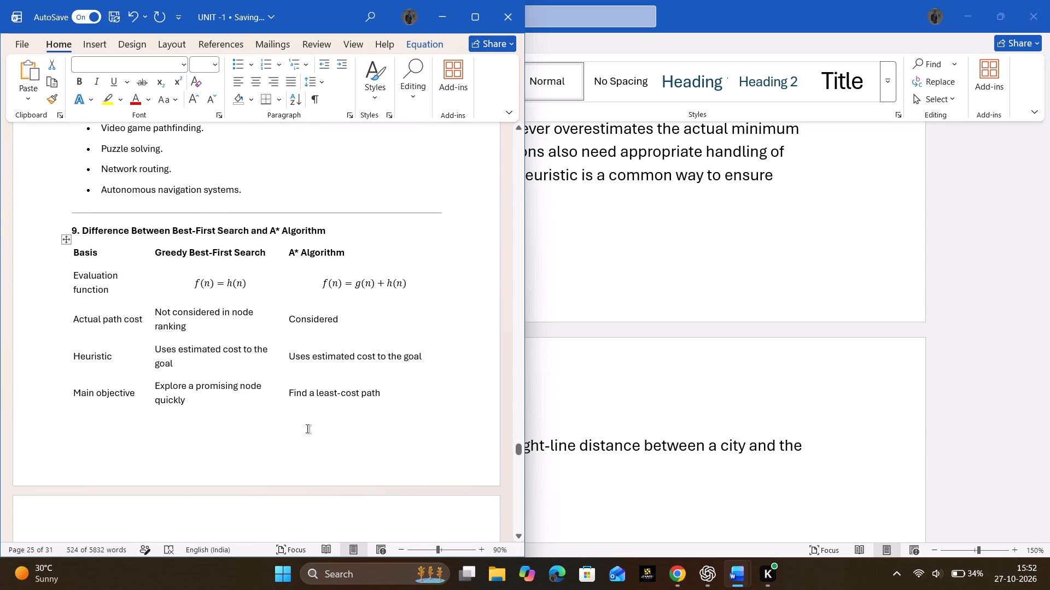
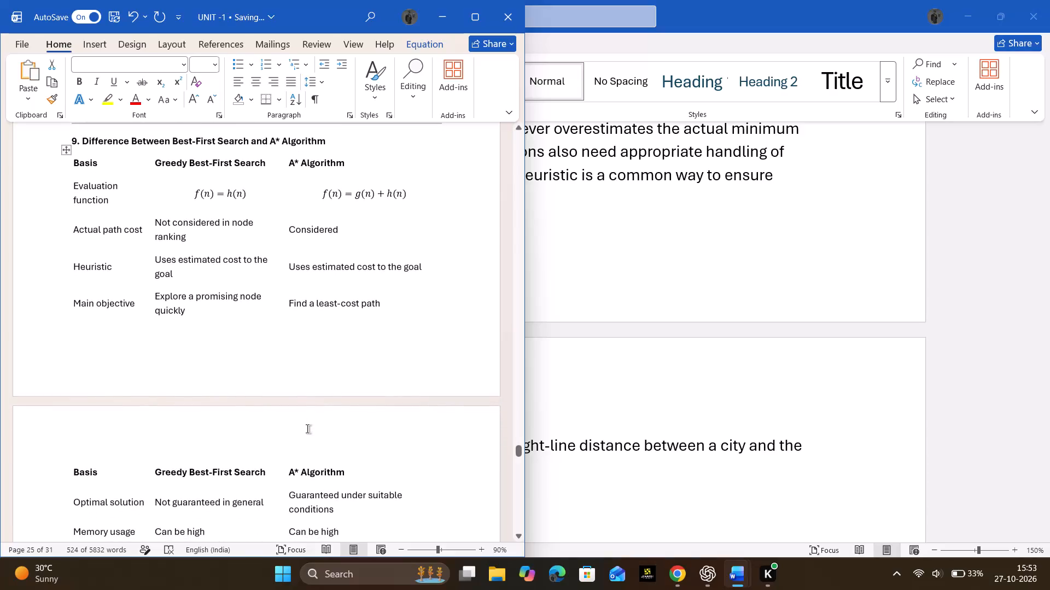
Review the rest of UNIT-1 from the A* comparison table through Topic 8: AND/OR Graphs, up to its conclusion and exam questions.
scroll(307, 429, down, 3)
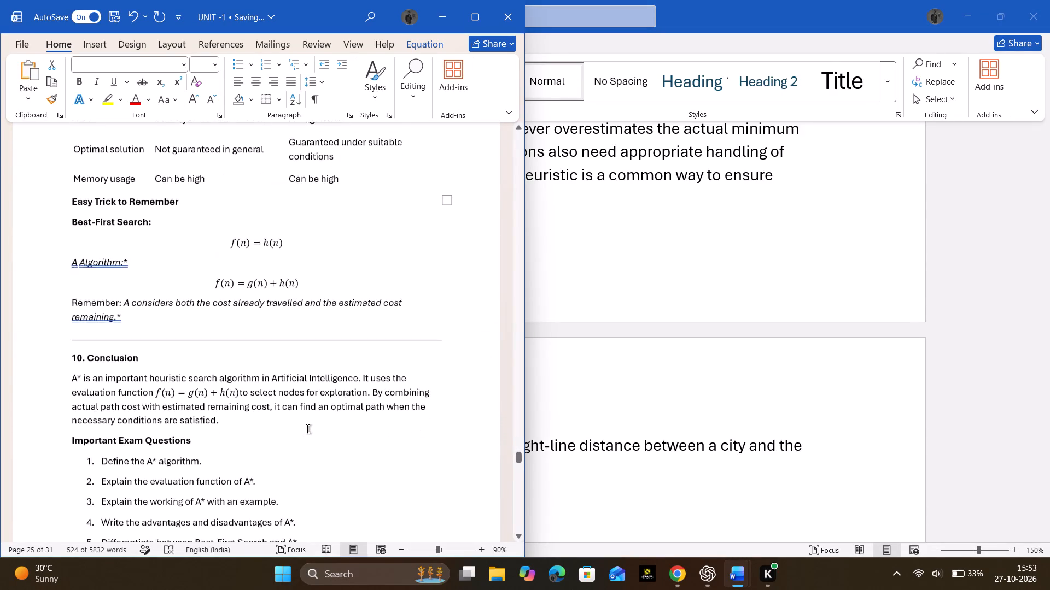
scroll(307, 429, down, 3)
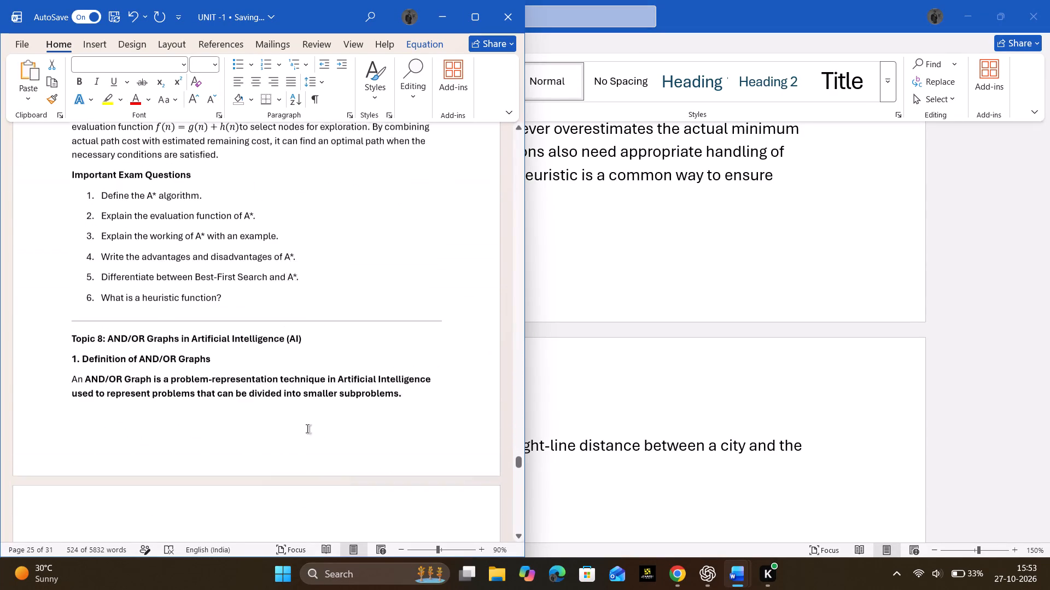
scroll(307, 429, down, 3)
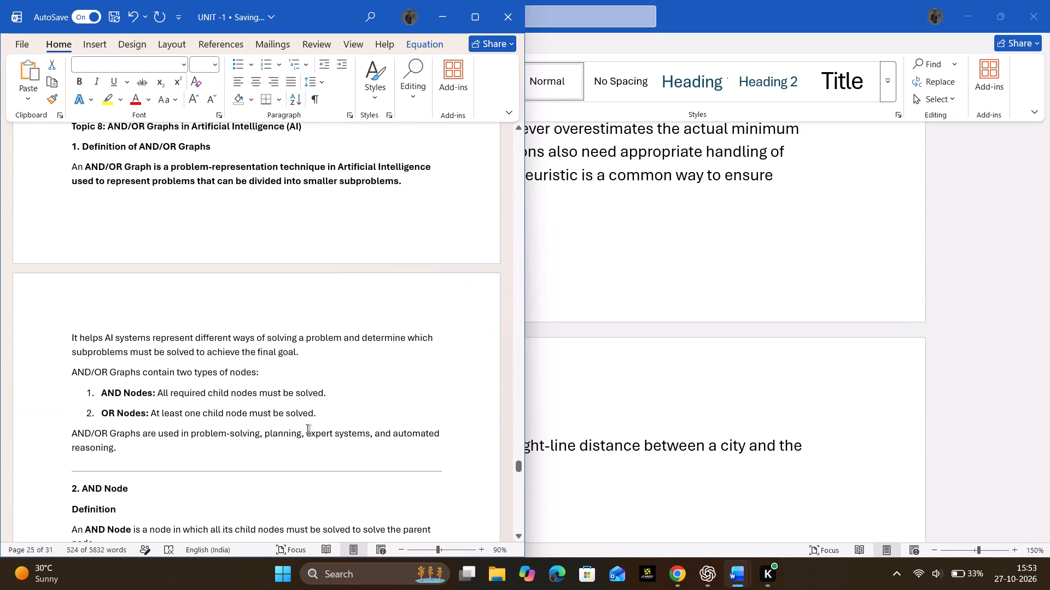
scroll(307, 429, down, 1)
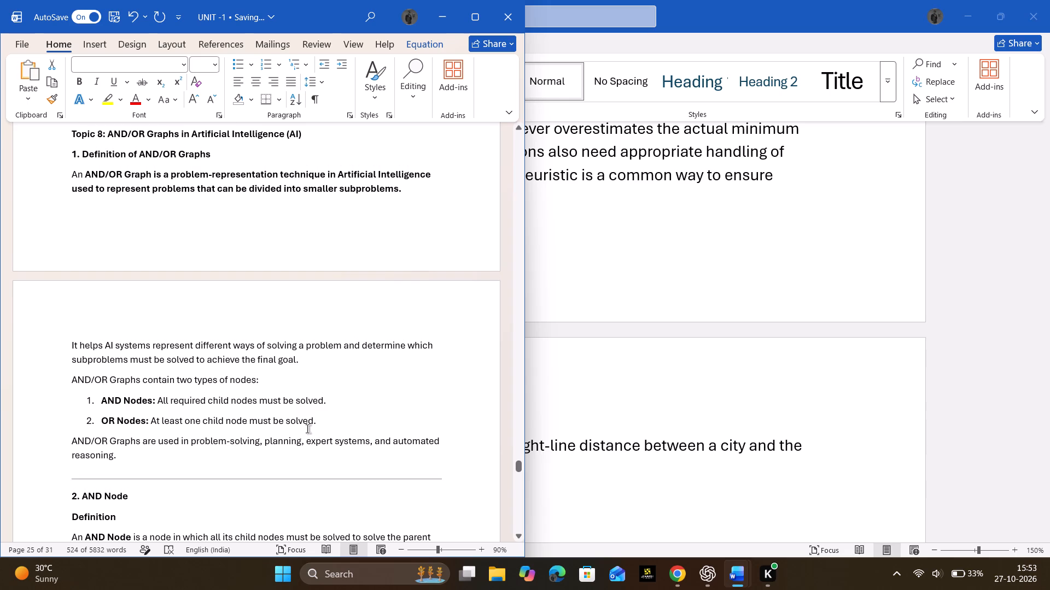
scroll(307, 429, up, 1)
scroll(307, 429, down, 1)
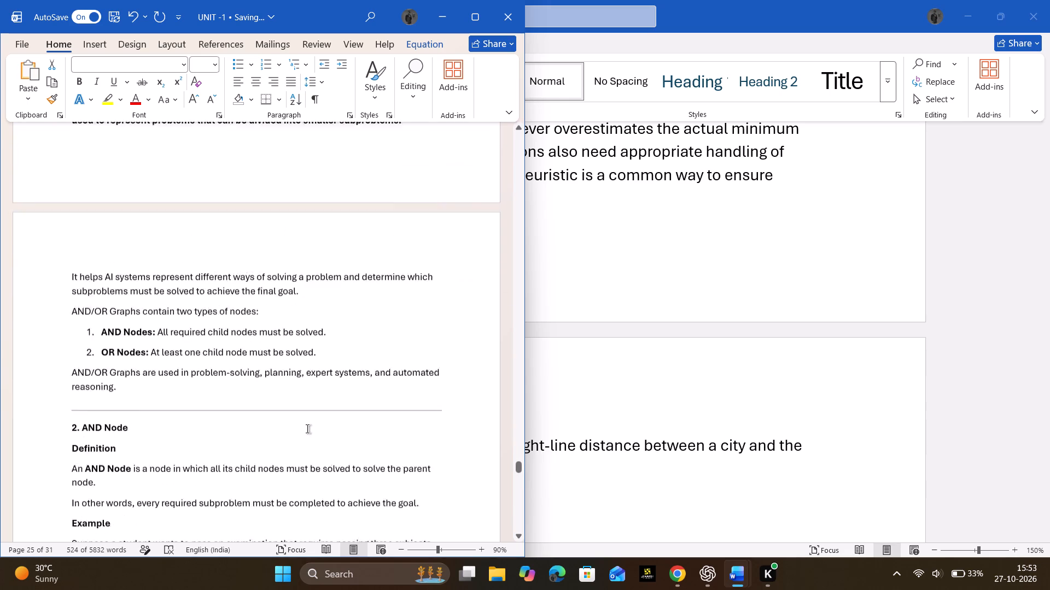
scroll(307, 429, up, 1)
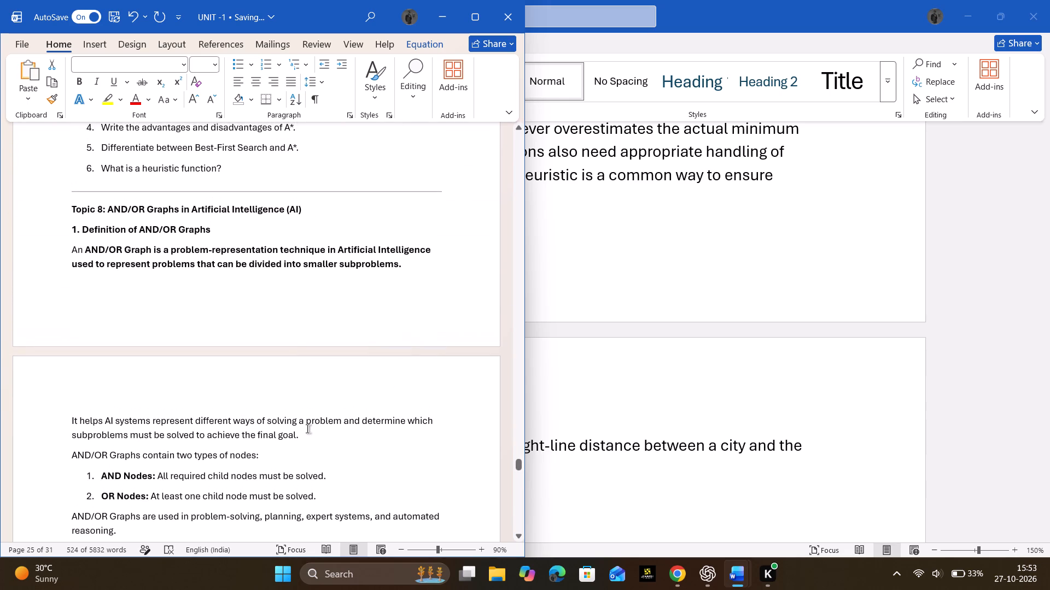
scroll(307, 429, down, 4)
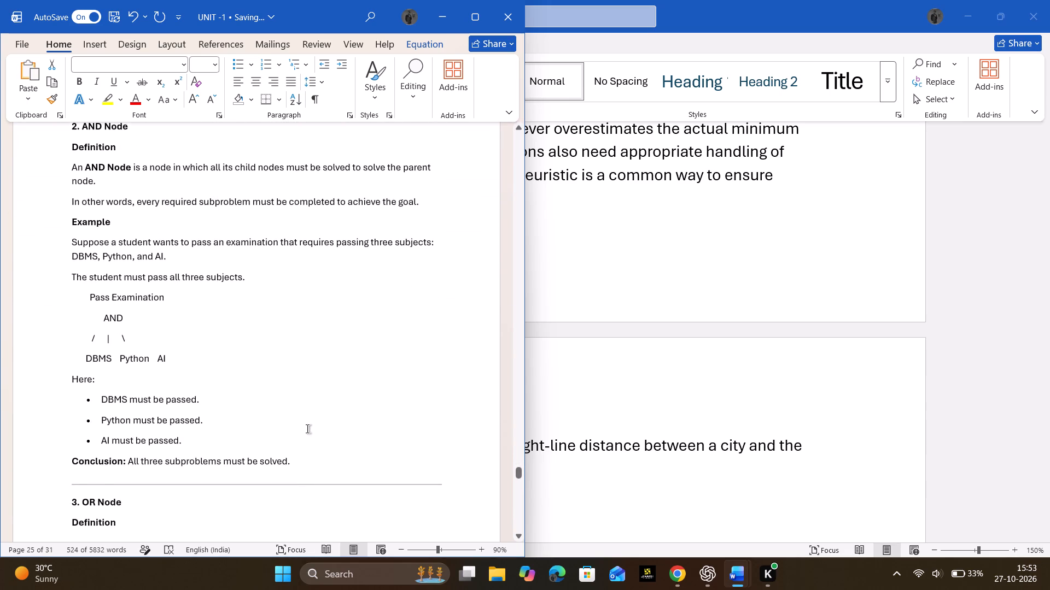
scroll(307, 429, down, 6)
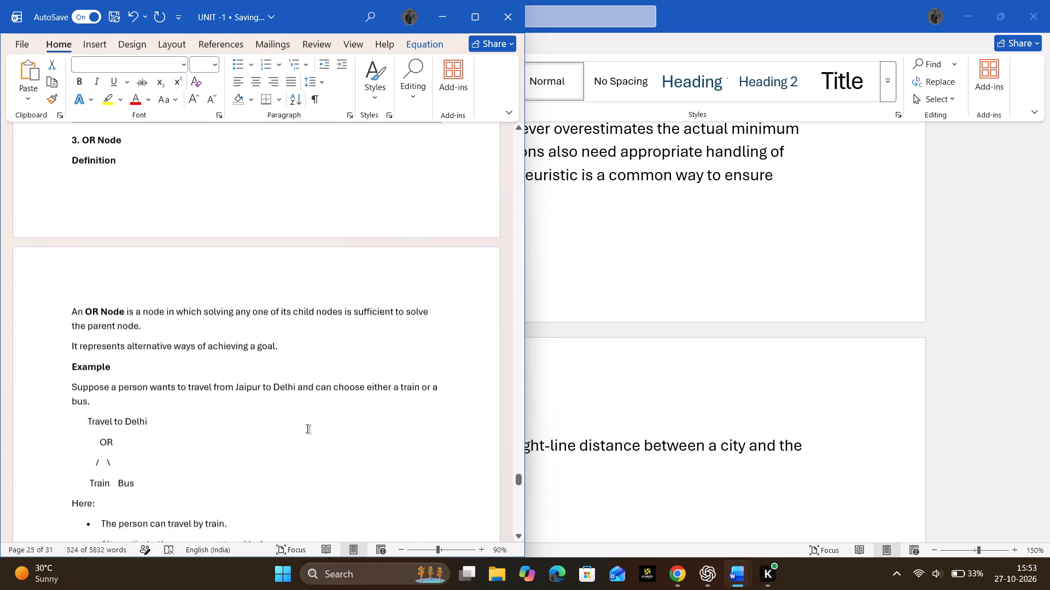
scroll(307, 429, down, 5)
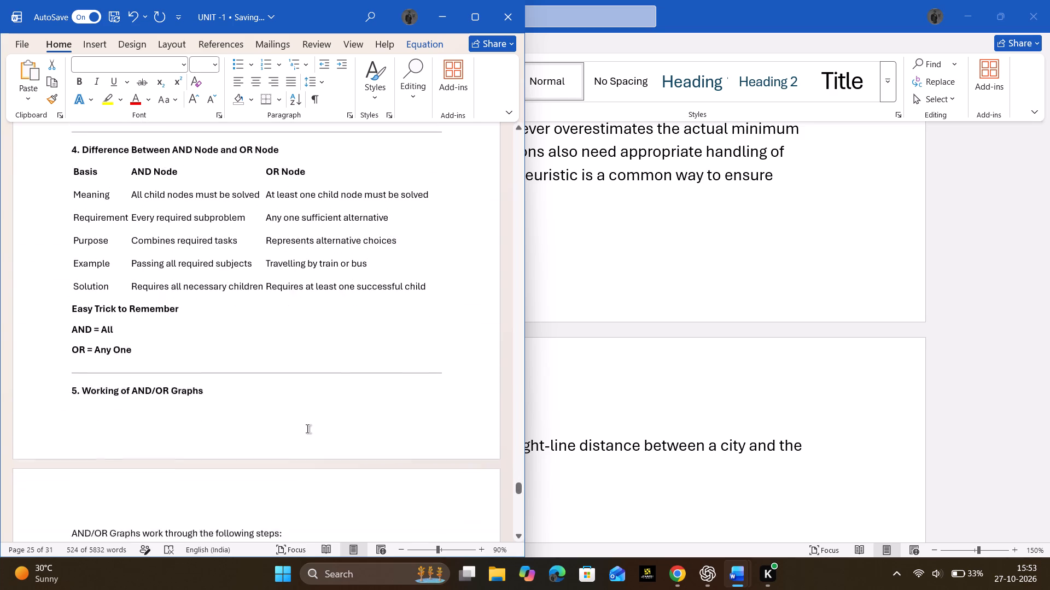
scroll(307, 429, down, 1)
scroll(393, 312, down, 3)
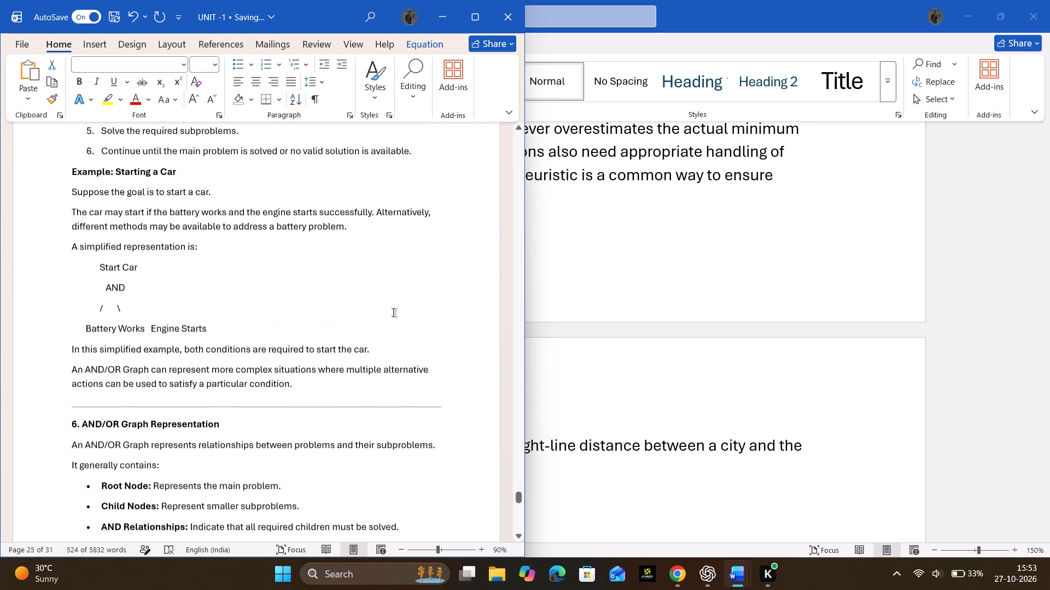
scroll(393, 312, down, 6)
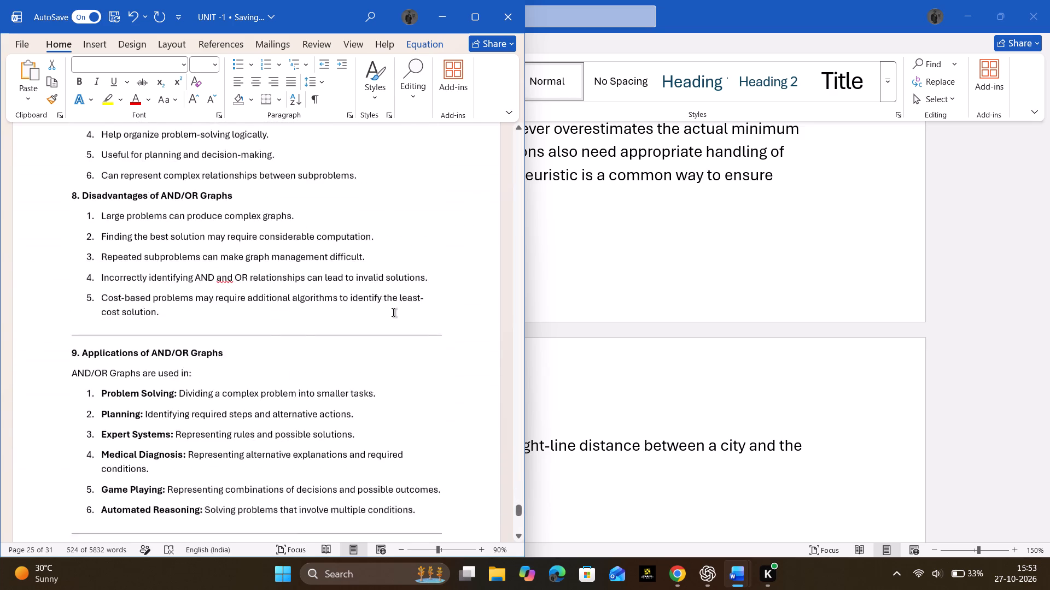
scroll(393, 312, down, 6)
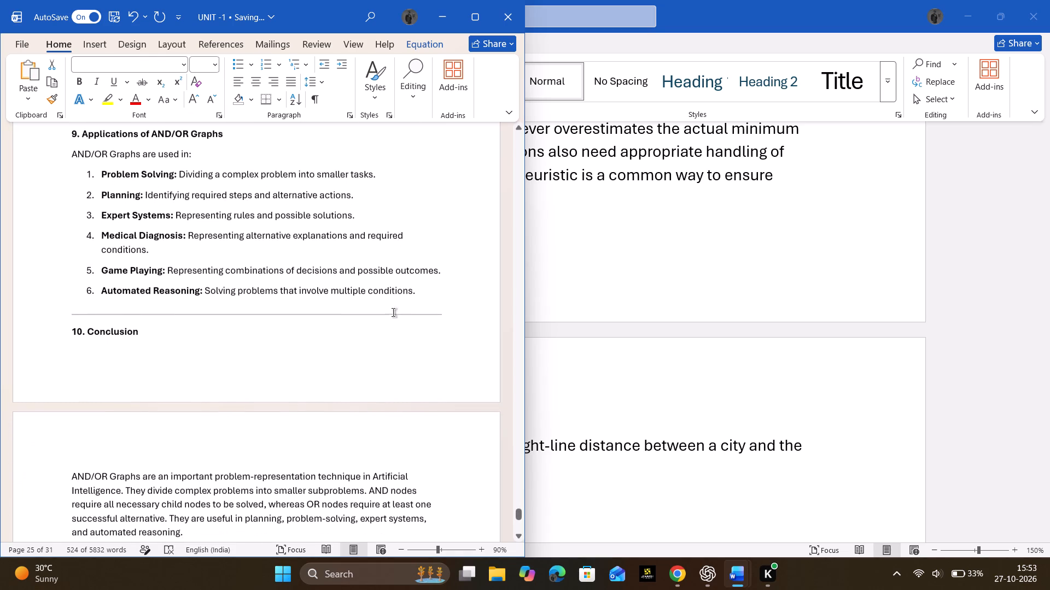
scroll(393, 312, down, 3)
scroll(396, 411, up, 1)
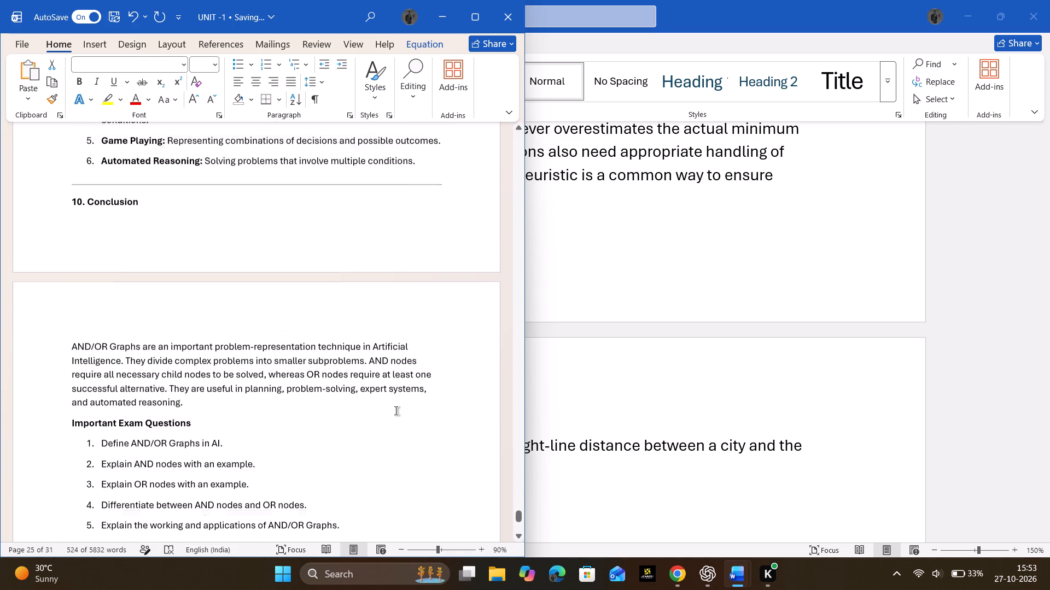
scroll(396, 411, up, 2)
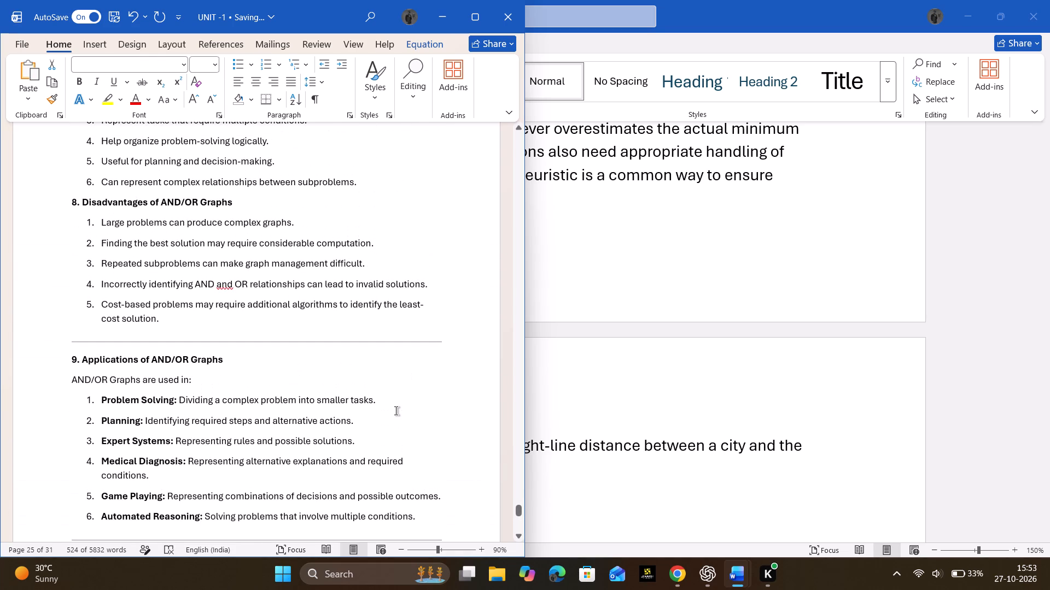
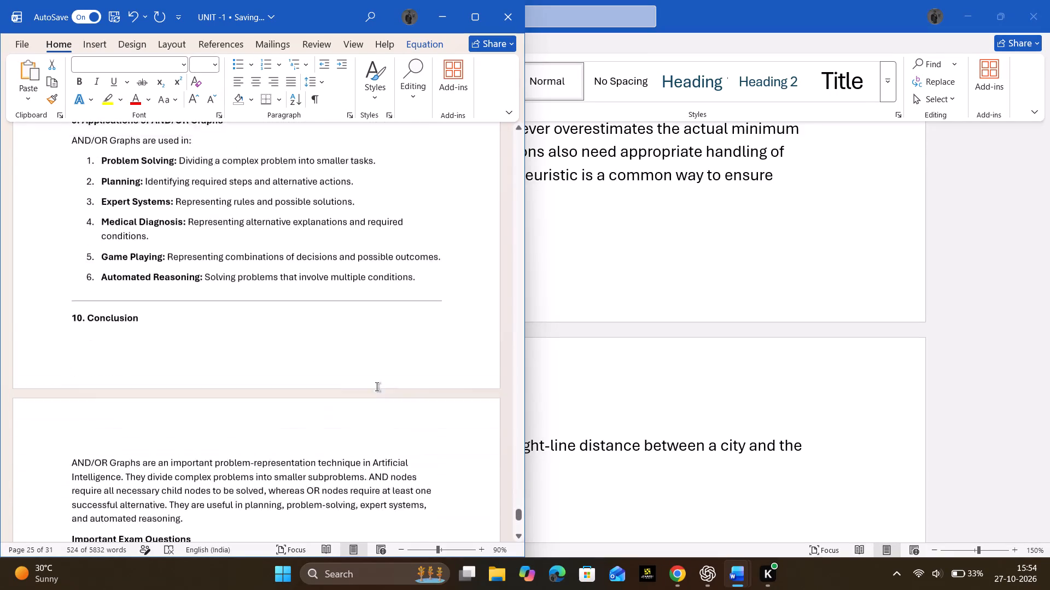
Review the end of Topic 8 in UNIT-1, from the AND/OR Graphs conclusion through the Important Exam Questions list.
scroll(377, 387, down, 1)
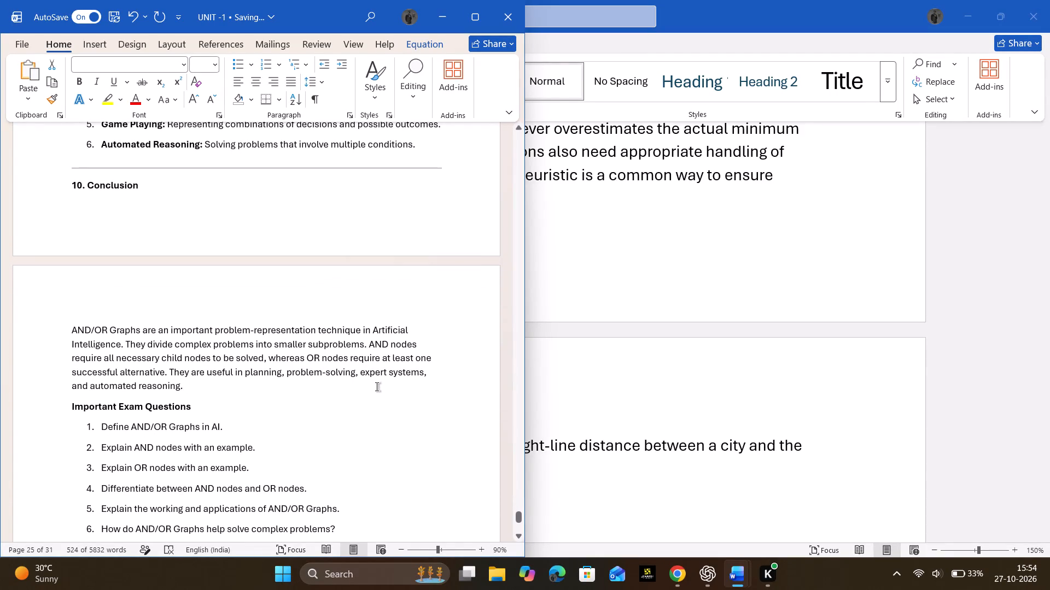
scroll(377, 387, down, 1)
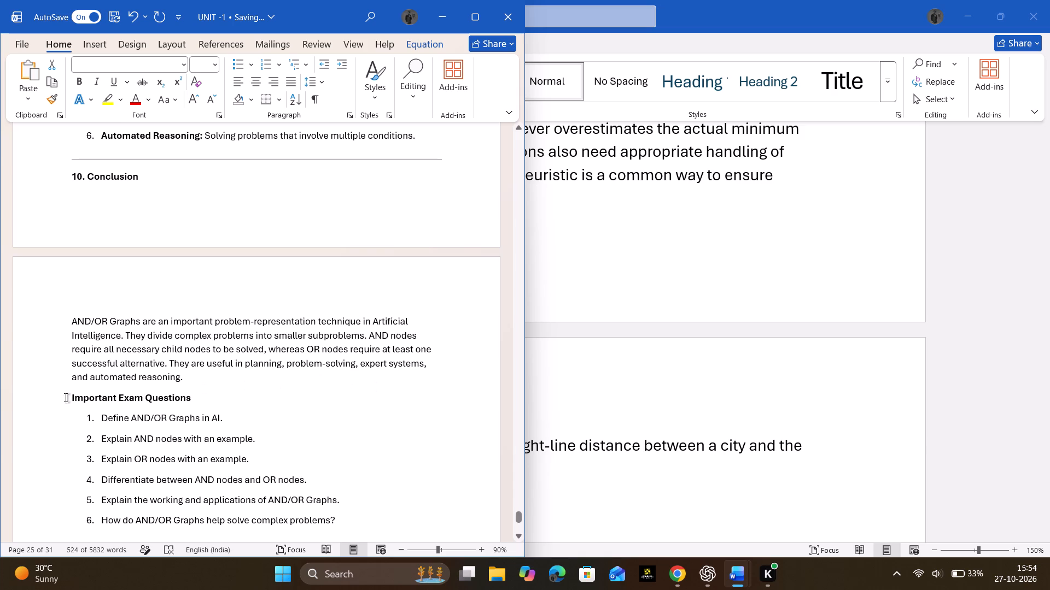
In Document2, highlight the heading "1. Definition of A* Algorithm" in yellow.
scroll(180, 365, up, 1)
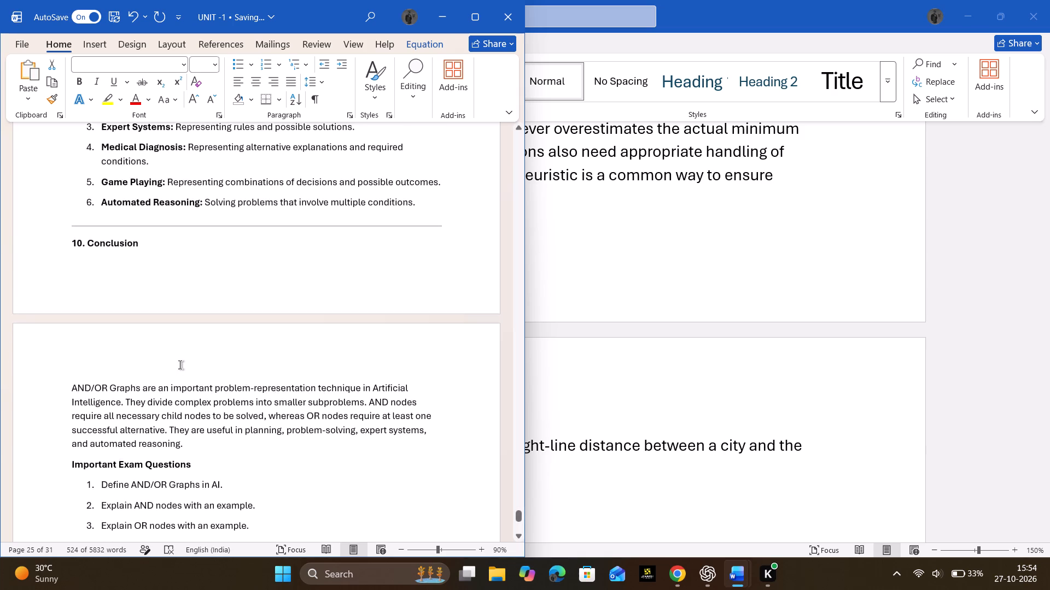
scroll(180, 365, up, 1)
click(639, 378)
scroll(639, 378, up, 3)
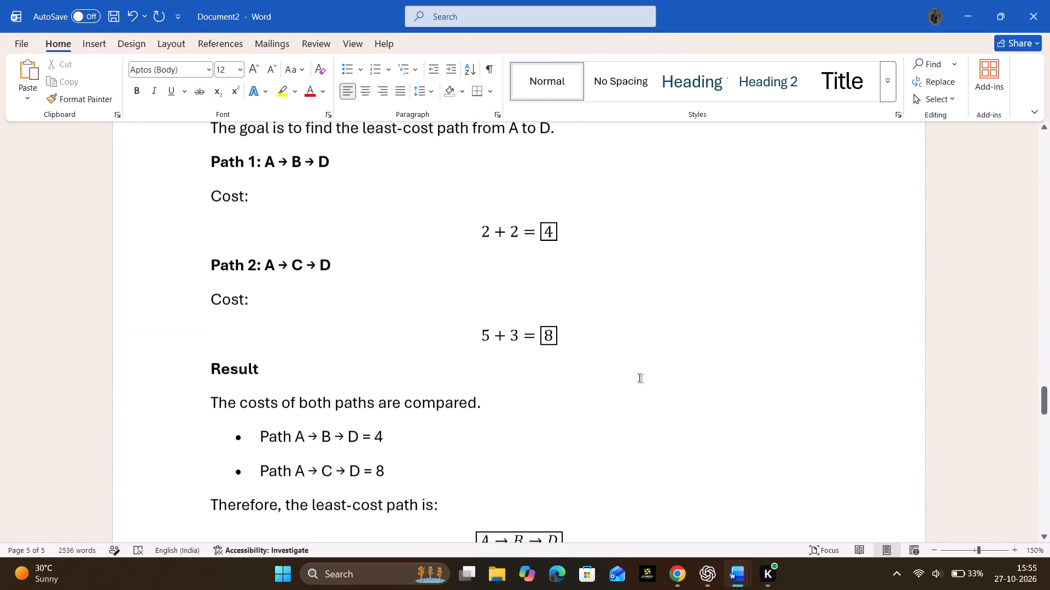
scroll(639, 378, up, 4)
ctrl+scroll(639, 378, down, 2)
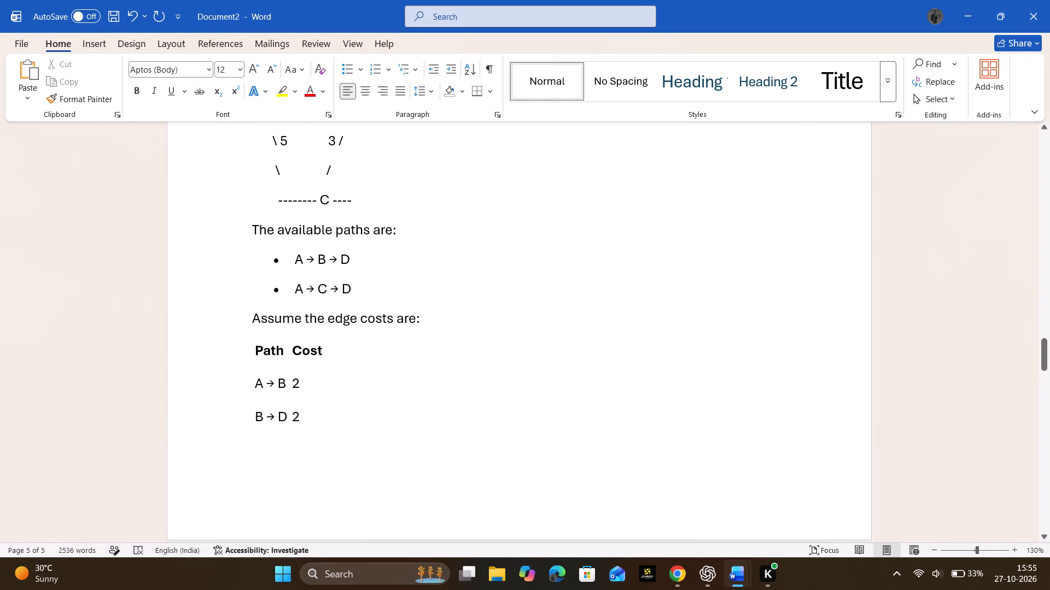
ctrl+scroll(639, 378, down, 3)
scroll(639, 378, up, 3)
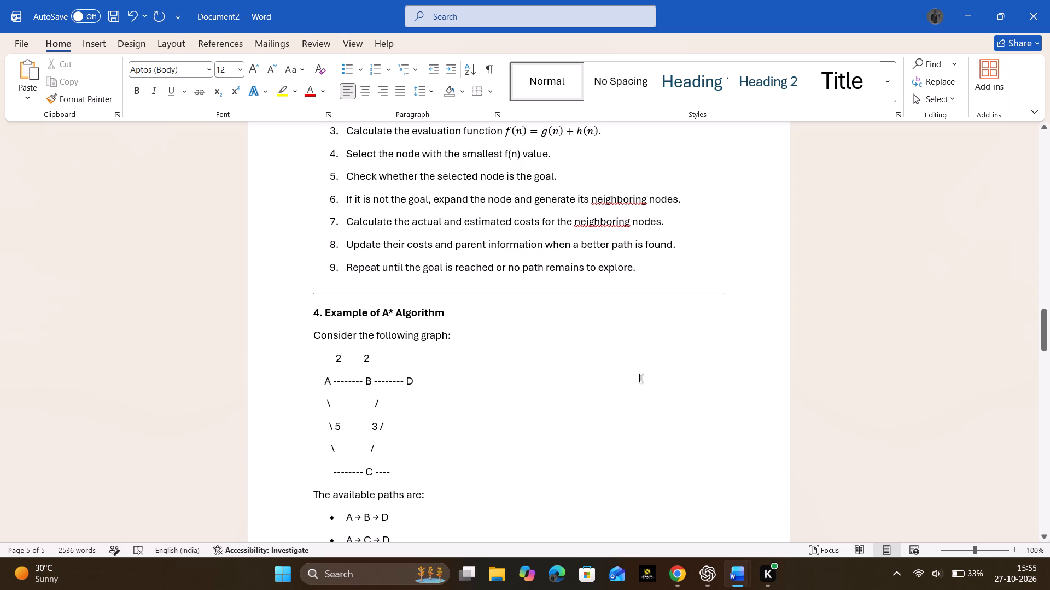
scroll(639, 378, up, 6)
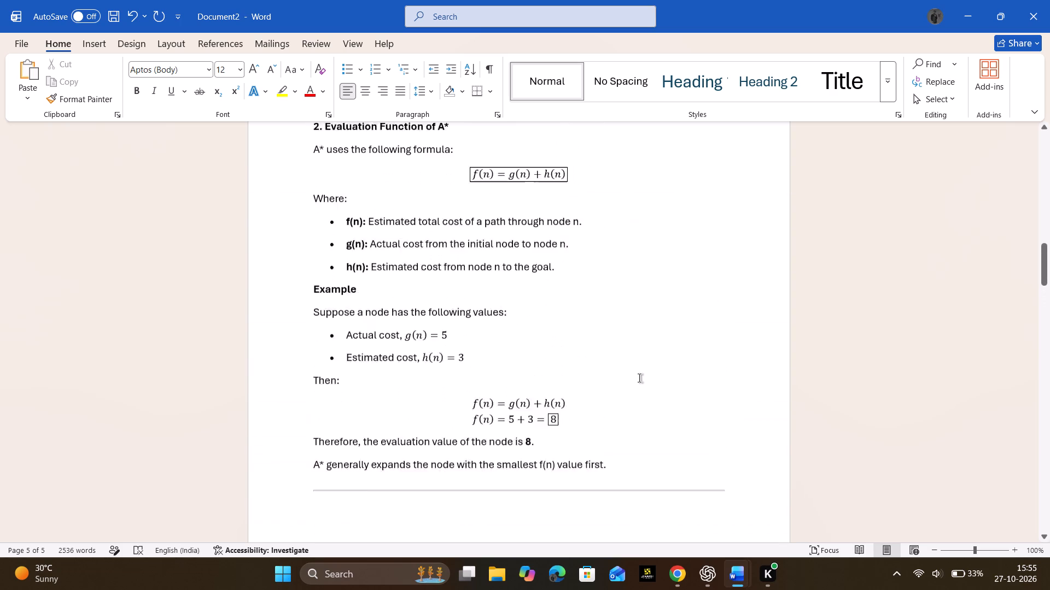
scroll(639, 378, up, 3)
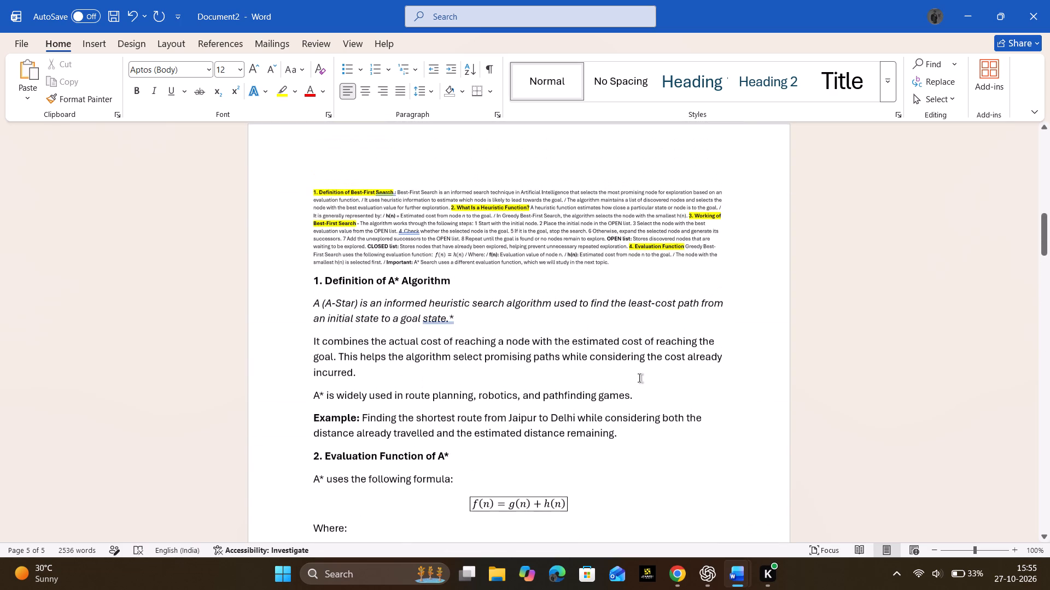
drag(467, 281, 322, 258)
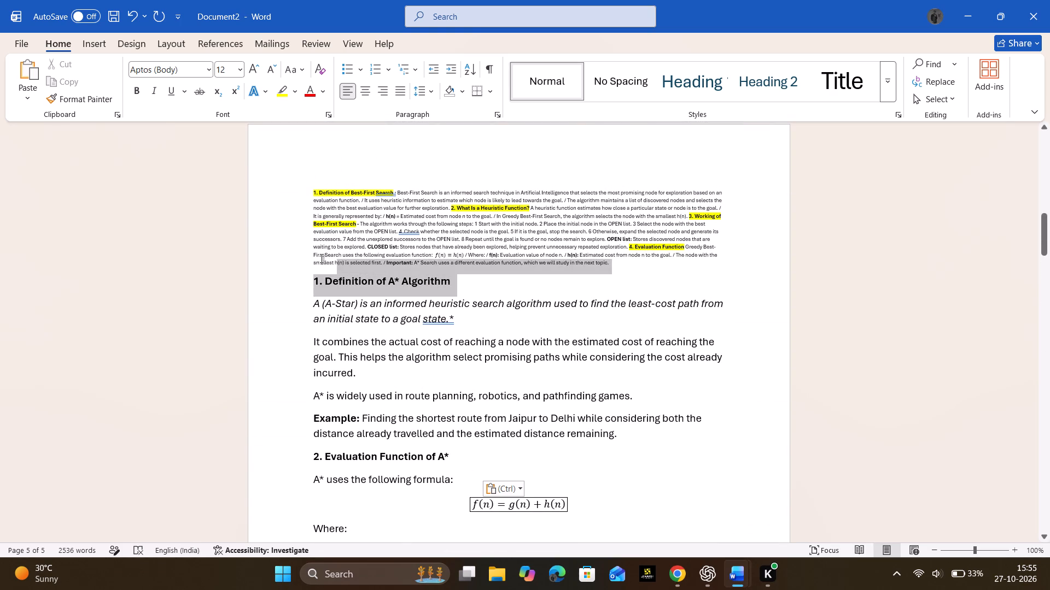
drag(322, 258, 308, 282)
click(365, 258)
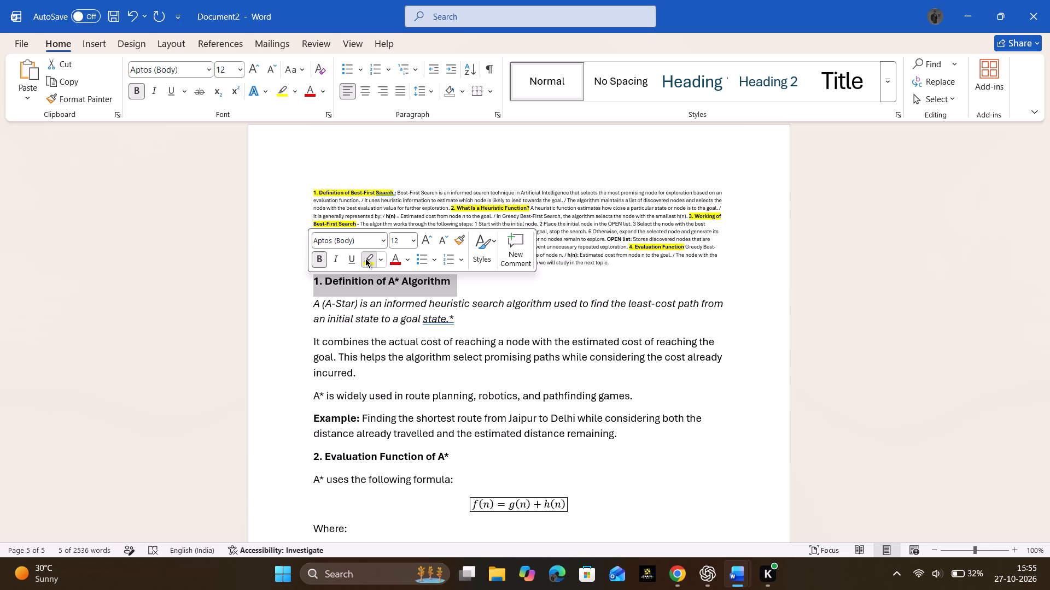
Join the A* definition sentence onto its highlighted heading with " - " as the separator.
click(470, 284)
key(space)
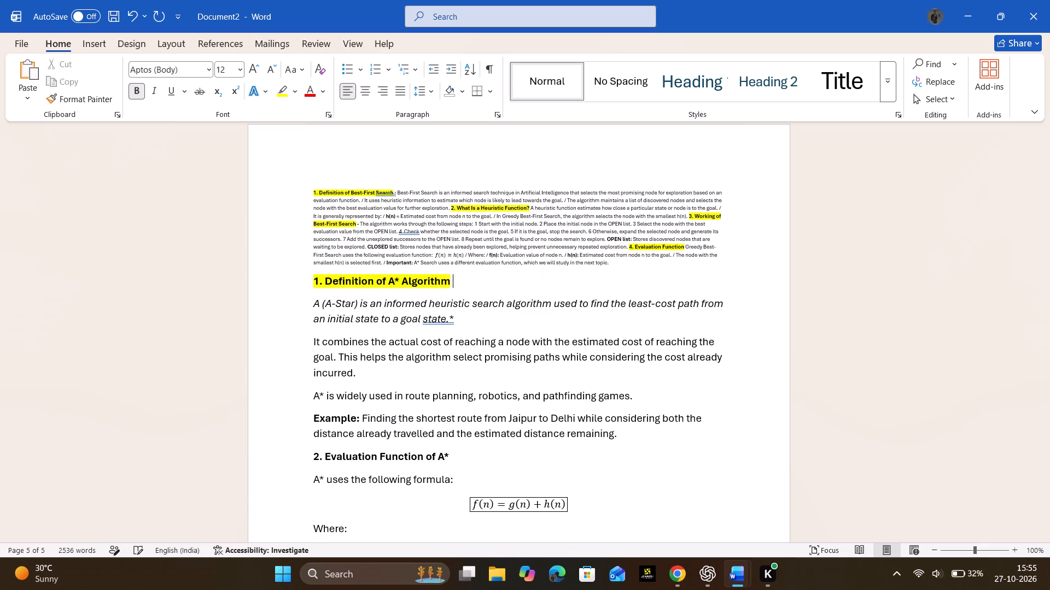
text(-)
key(space)
key(Delete)
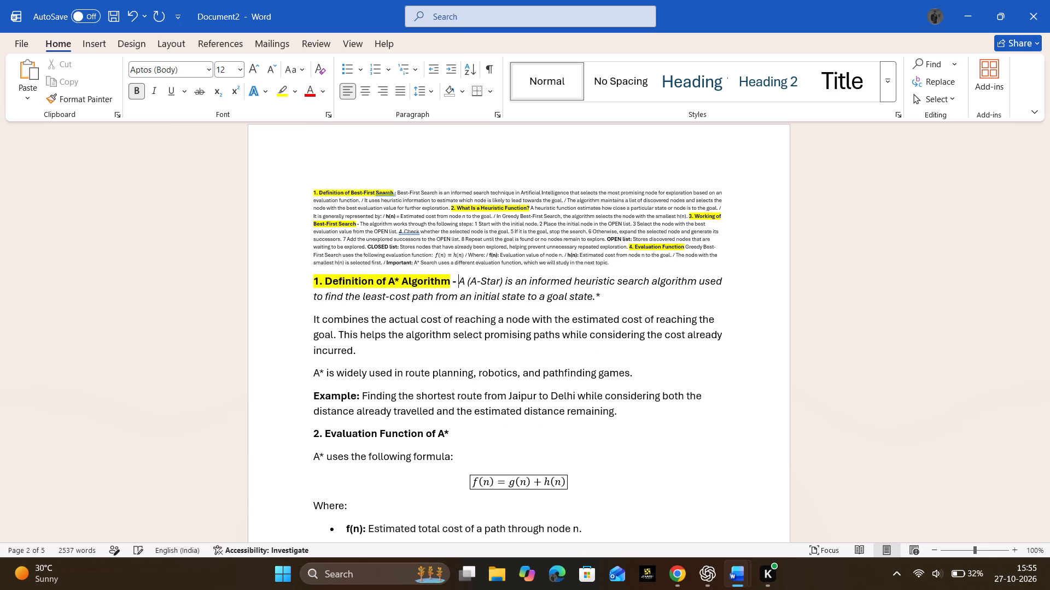
Merge the three paragraphs following the A* definition sentence, including the Example, into its paragraph, separated by " / ".
click(615, 297)
key(space)
text(/)
key(space)
key(Delete)
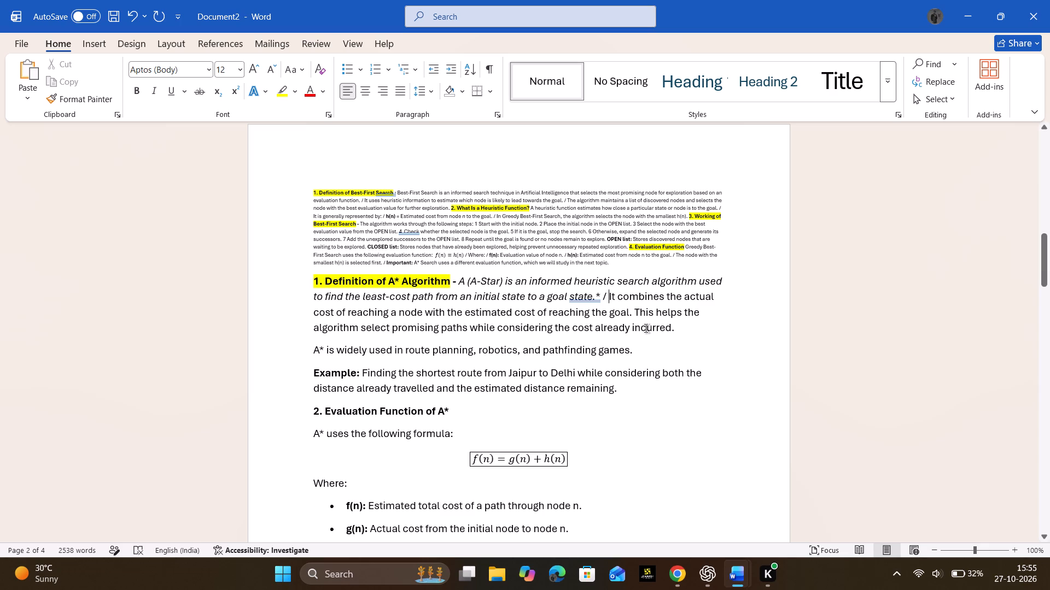
click(681, 330)
key(space)
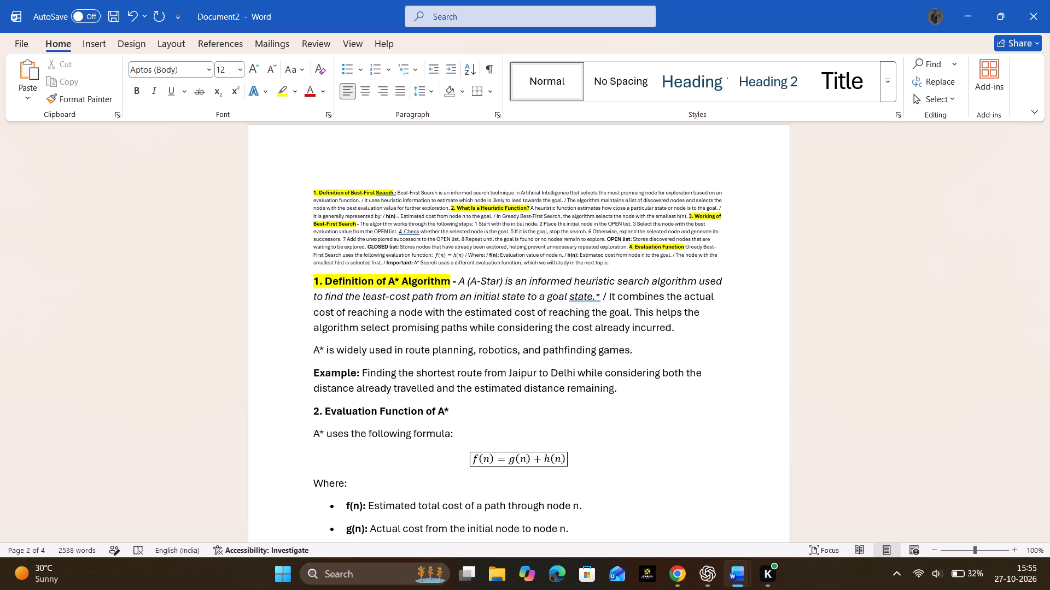
text(/)
key(space)
key(Delete)
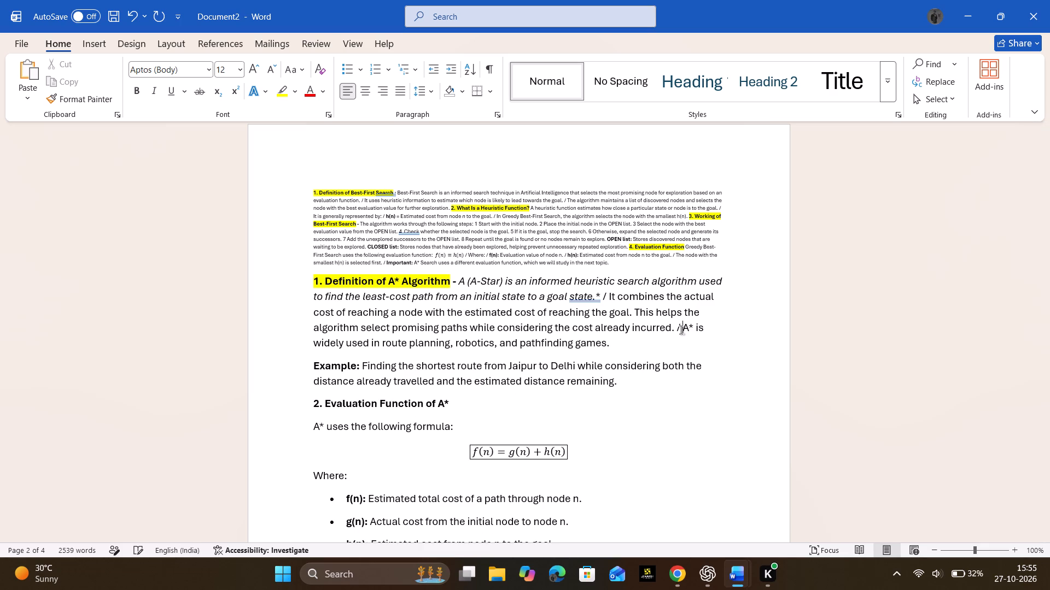
click(614, 345)
key(space)
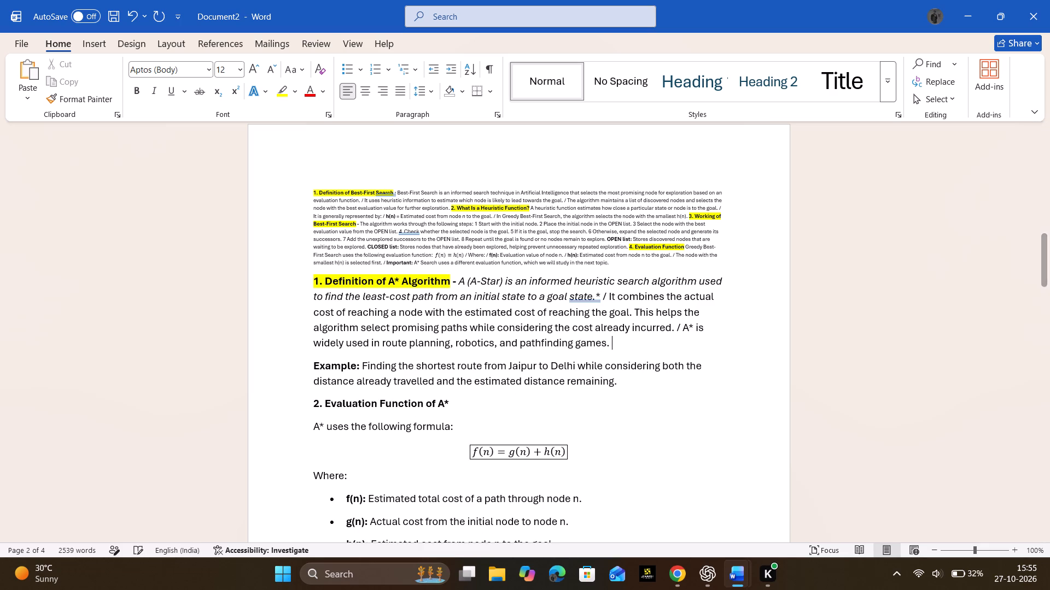
text(/)
key(space)
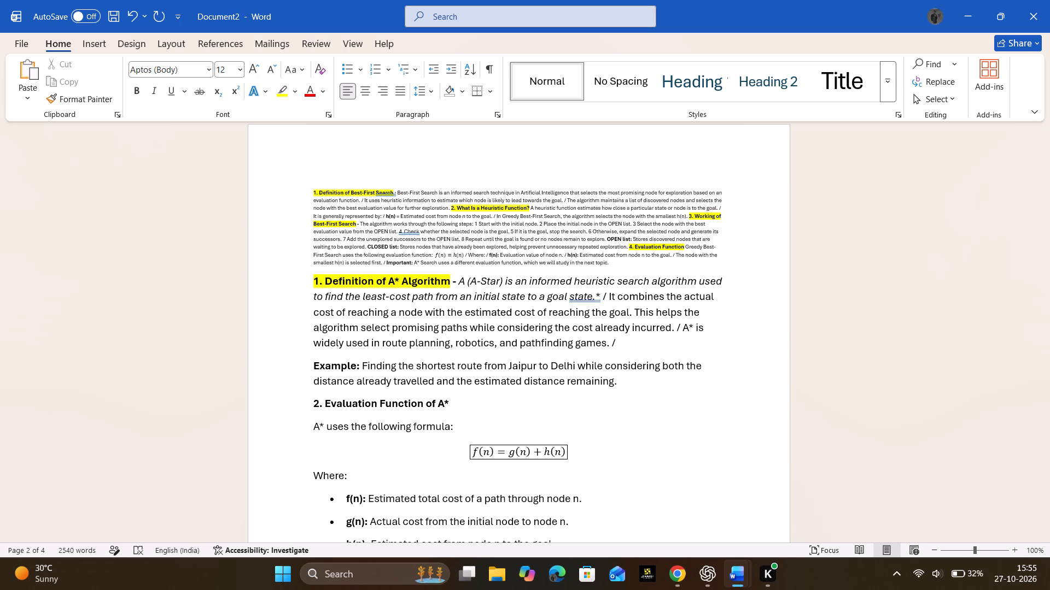
key(Delete)
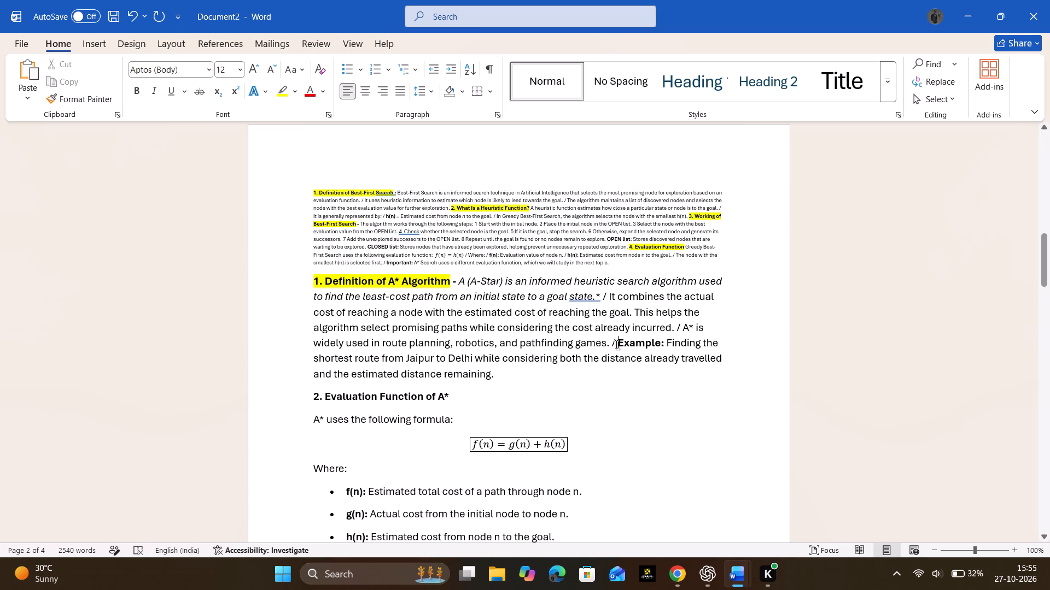
Delete the Jaipur to Delhi route example from the A* definition paragraph.
drag(618, 345, 620, 370)
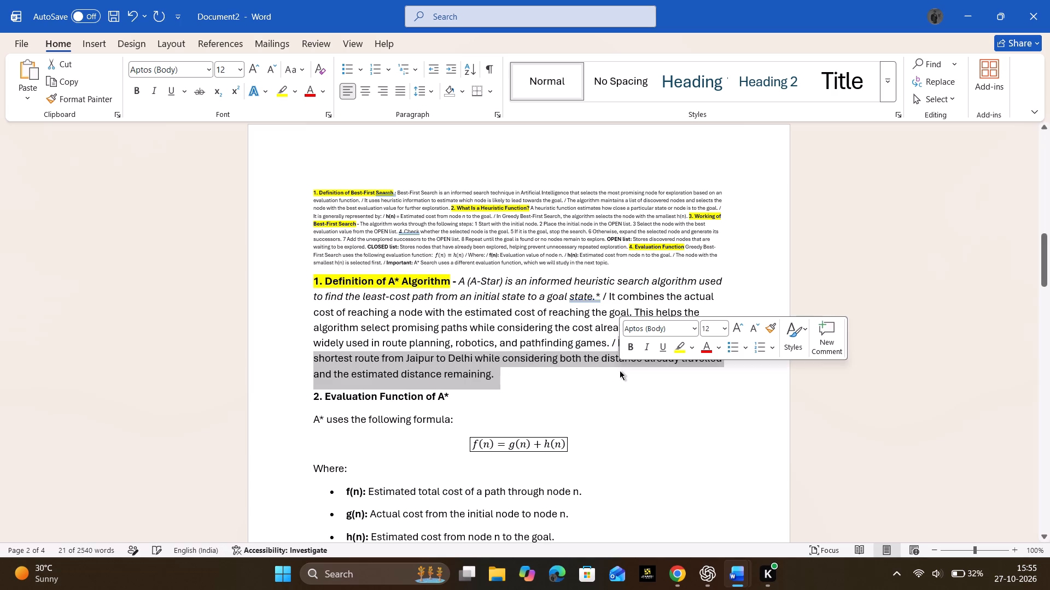
key(BackSpace)
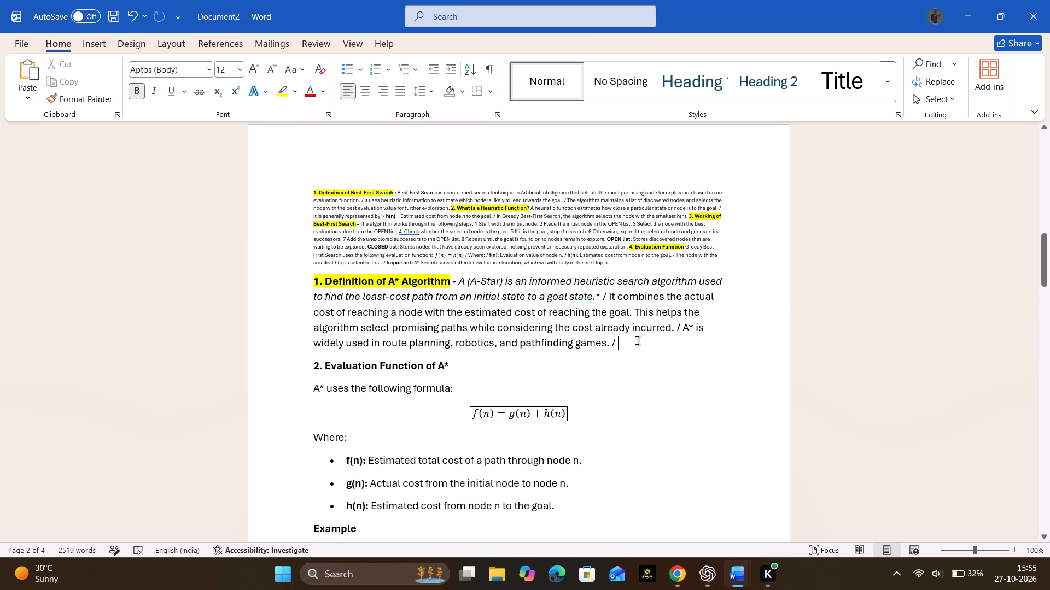
Run the heading "2. Evaluation Function of A*" on after the definition text and highlight it in yellow.
key(Delete)
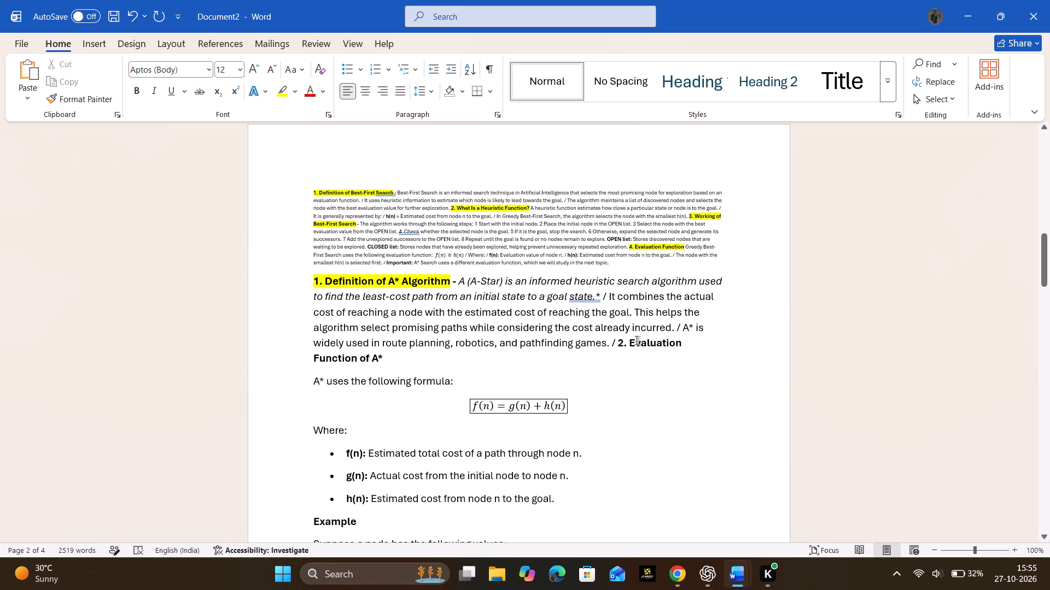
key(shift+Down)
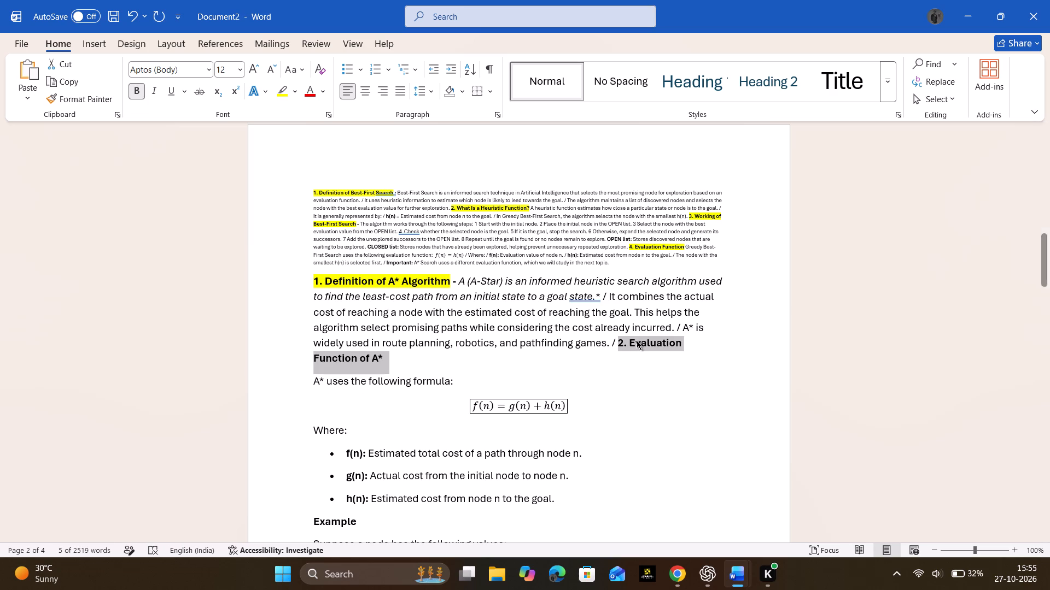
click(282, 93)
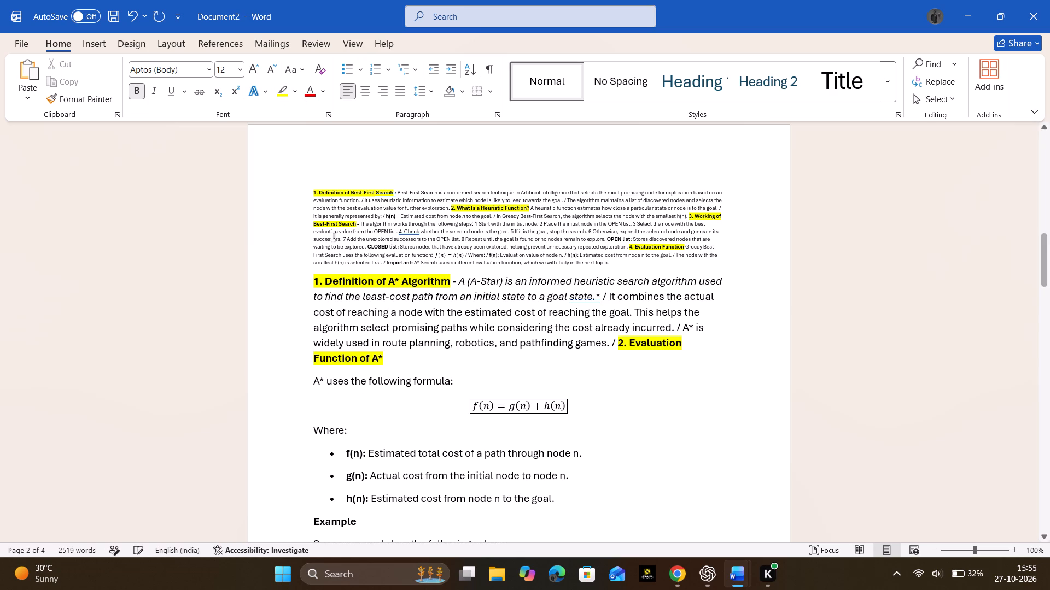
Join "A* uses the following formula:" to the Evaluation Function heading with " - ", and bring the f(n) = g(n) + h(n) formula inline after it.
click(391, 355)
key(space)
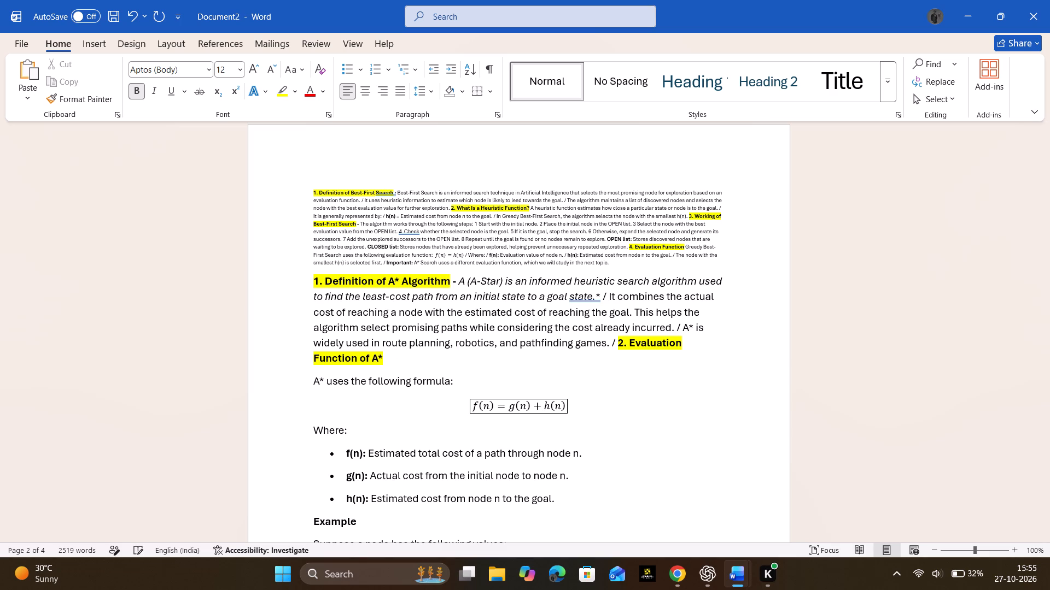
text(-)
key(space)
key(Delete)
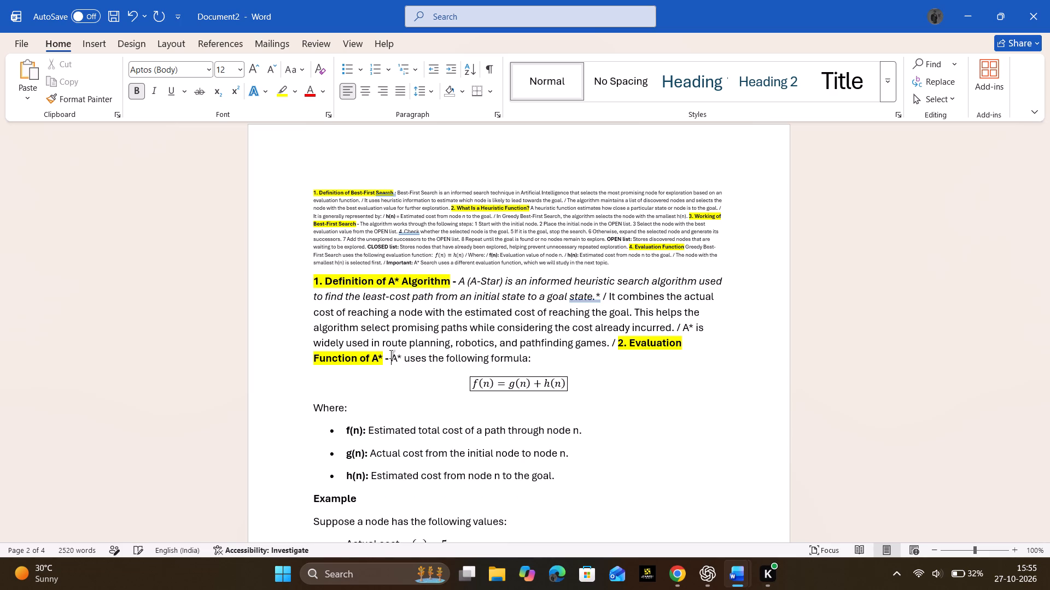
click(545, 365)
key(space)
key(Delete)
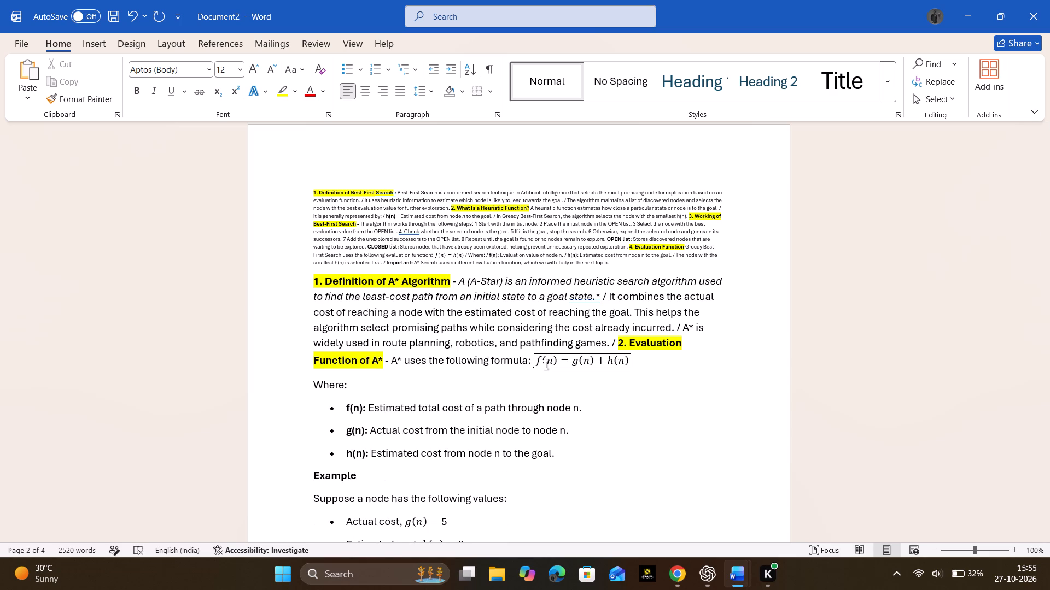
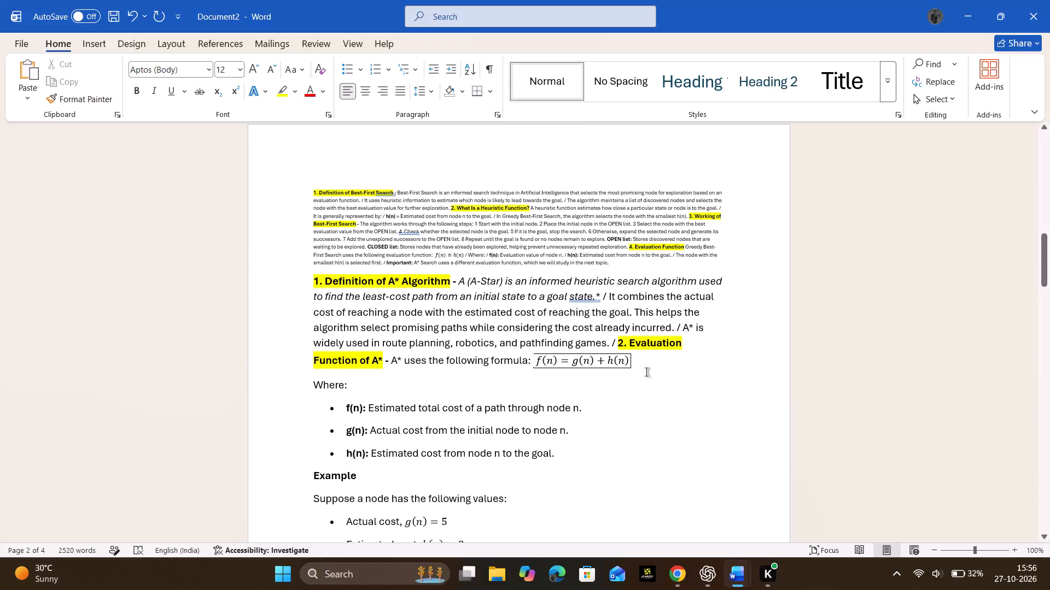
Run "Where:" and the f(n), g(n) and h(n) definitions on after the A* formula, with " / " before "Where:" and spaces between the rest.
click(655, 367)
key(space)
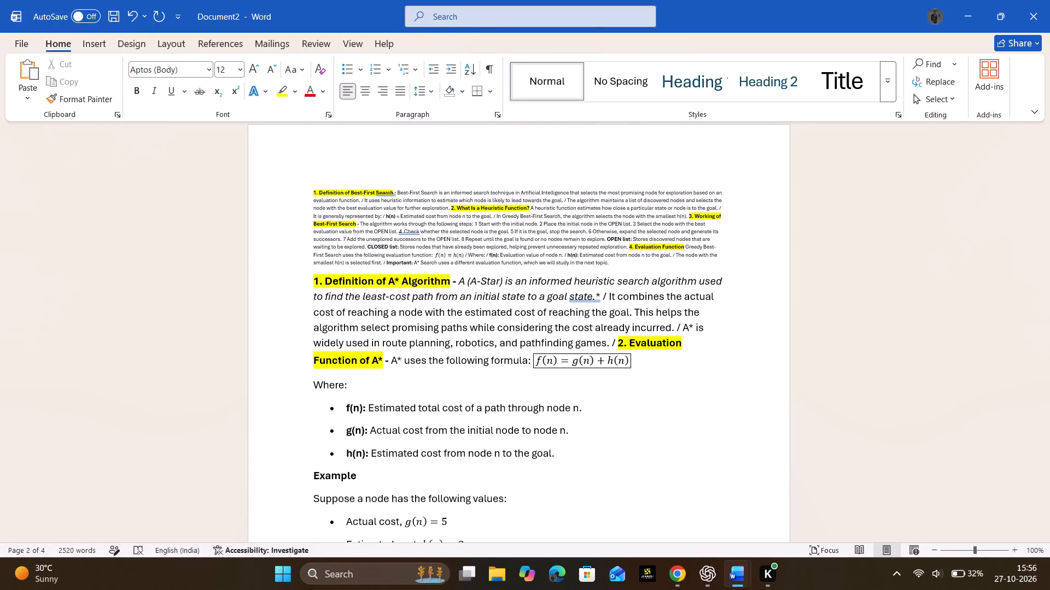
key(Delete)
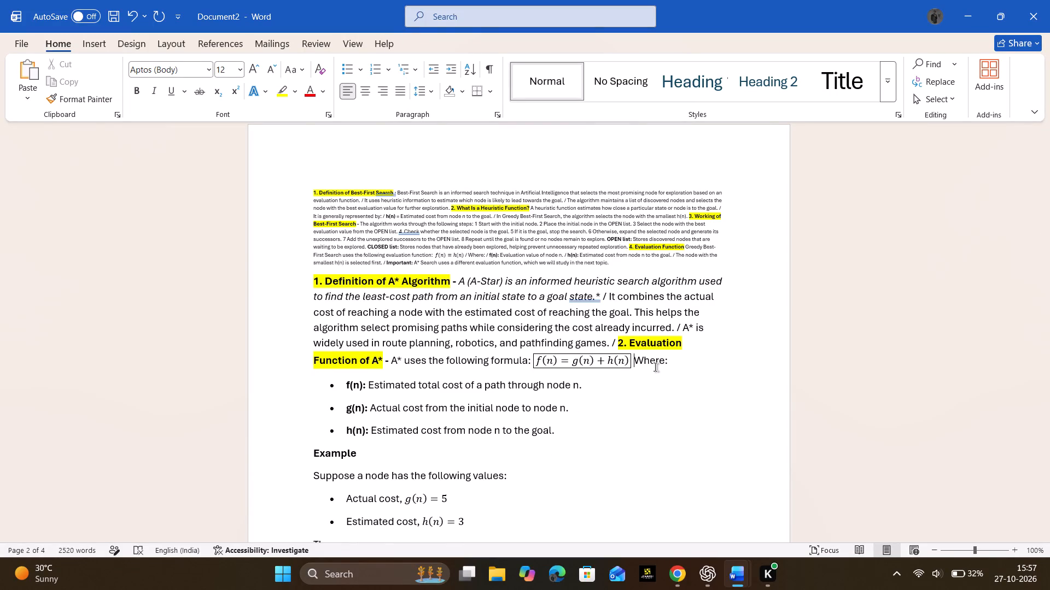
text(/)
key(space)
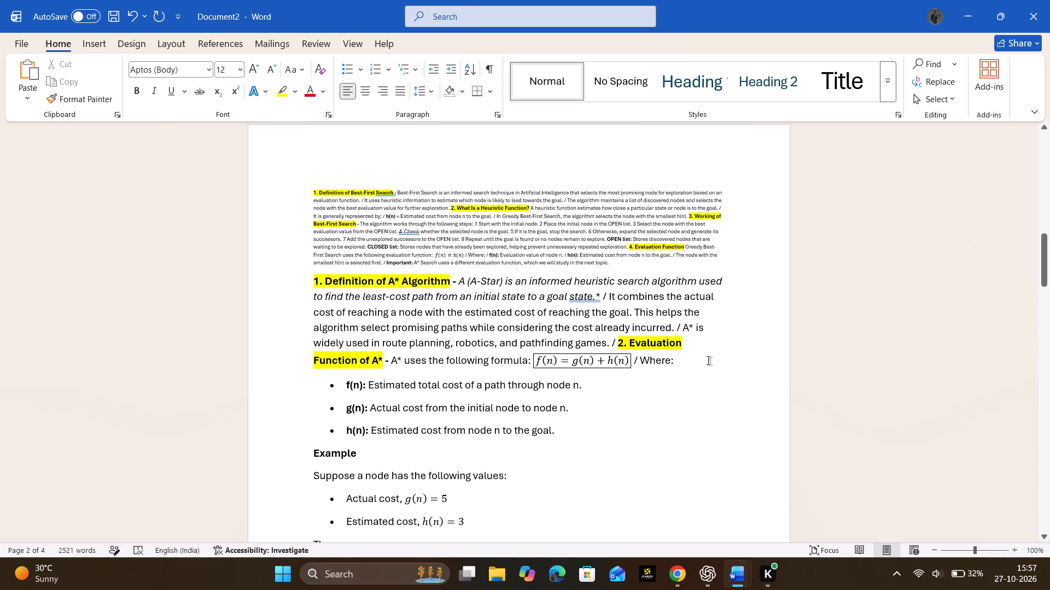
click(708, 361)
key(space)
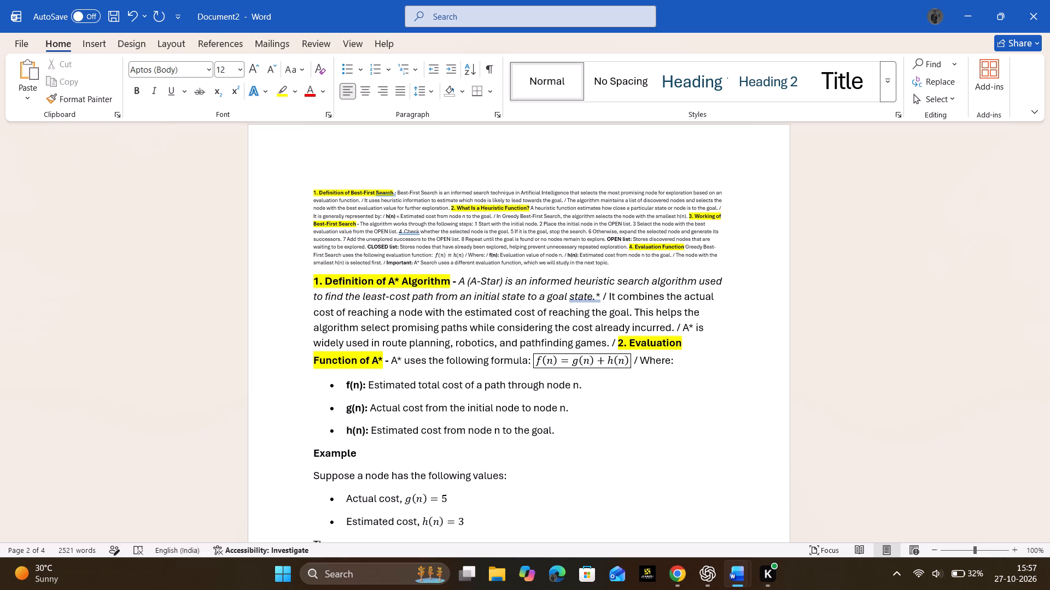
key(Delete)
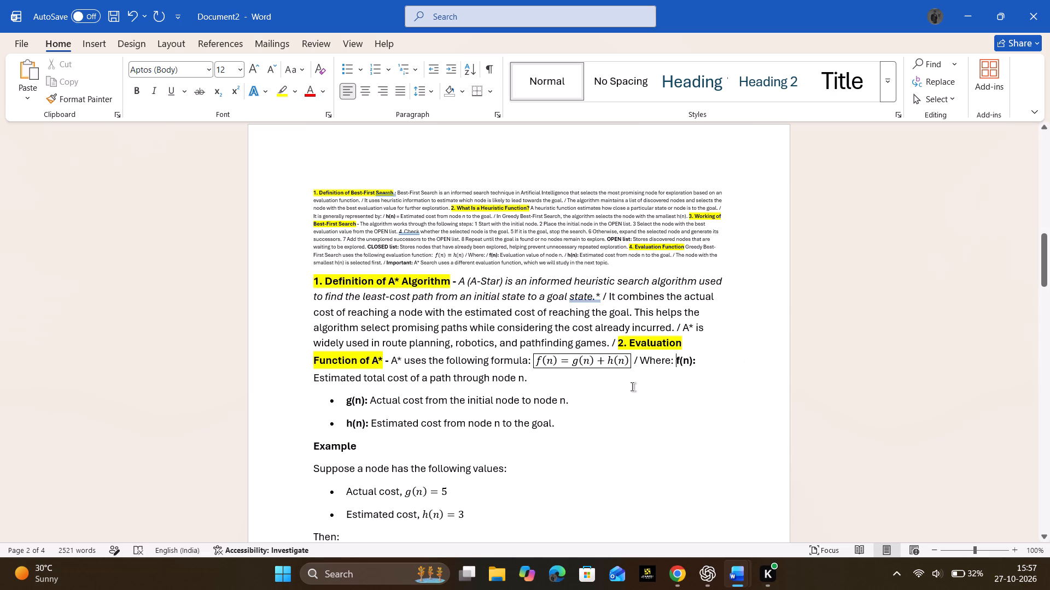
click(632, 387)
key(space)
key(Delete)
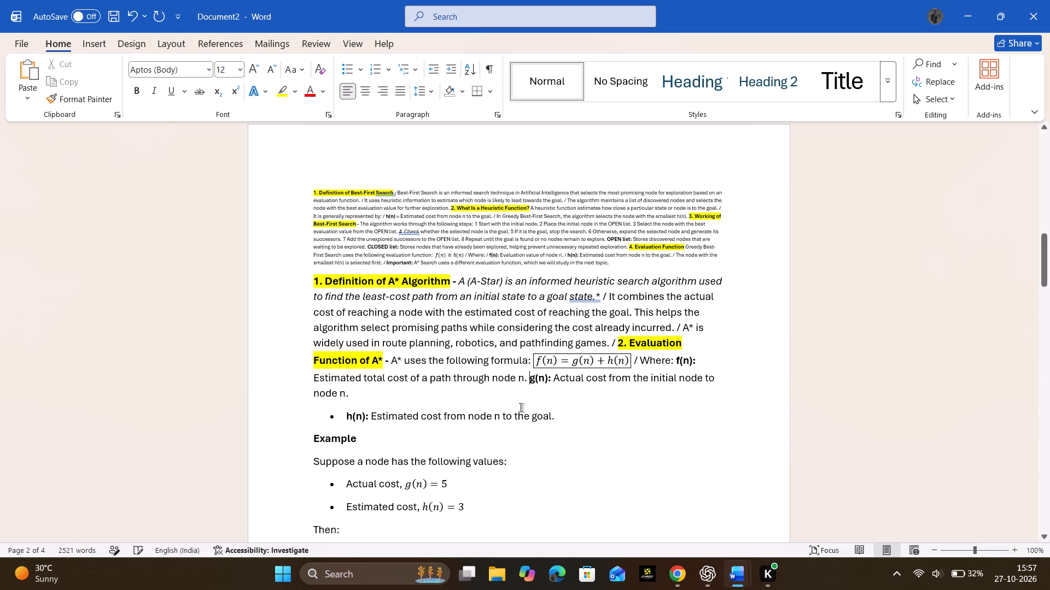
click(491, 395)
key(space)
key(Delete)
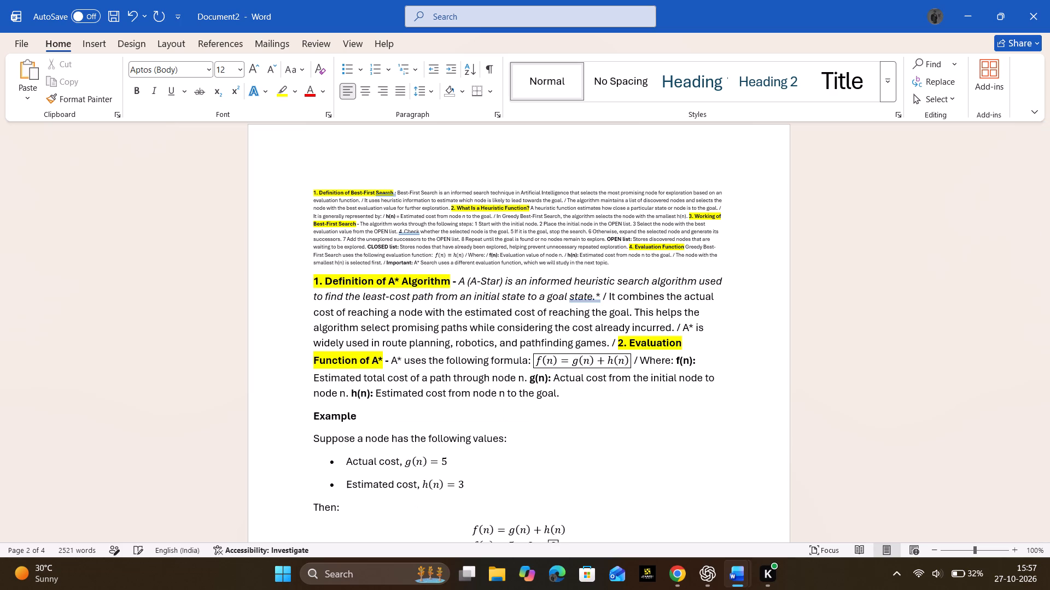
Delete the worked example after the h(n) definition, from the "Example" heading into the sentence "A* generally expands the node with the smallest f(n) value first.".
click(582, 397)
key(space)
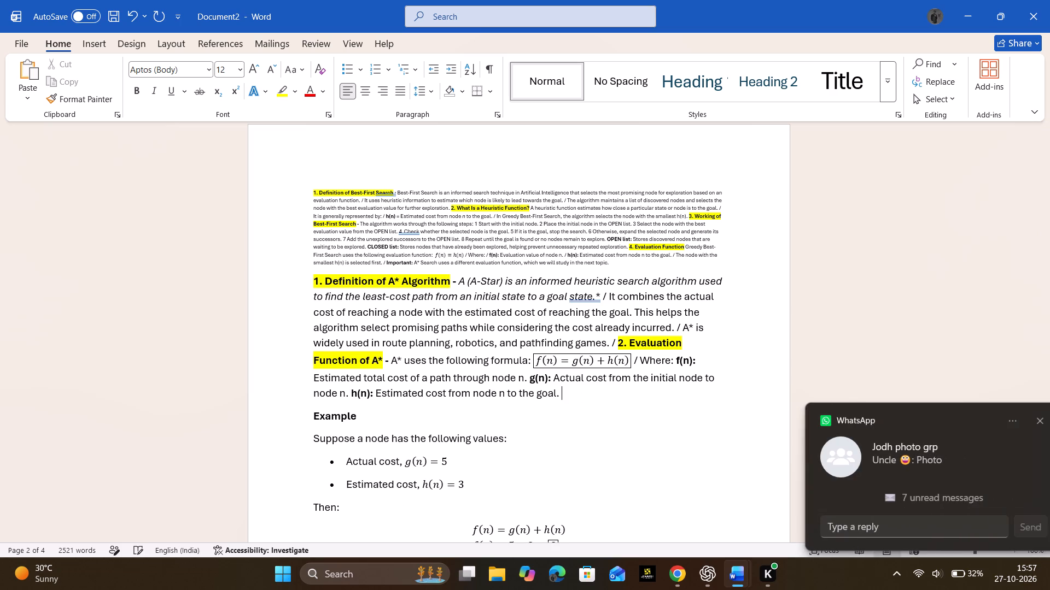
key(Delete)
key(shift+Down)
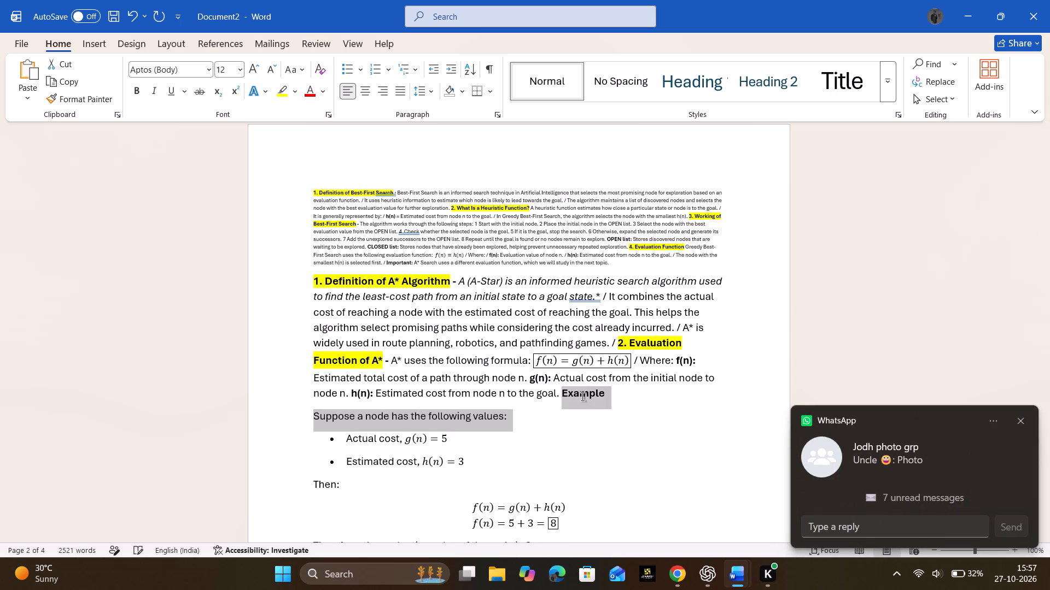
key(shift+Down)
key(shift+Down)
key(shift+Down)
key(shift+Down)
key(shift+Down)
key(shift+Down)
scroll(582, 397, down, 1)
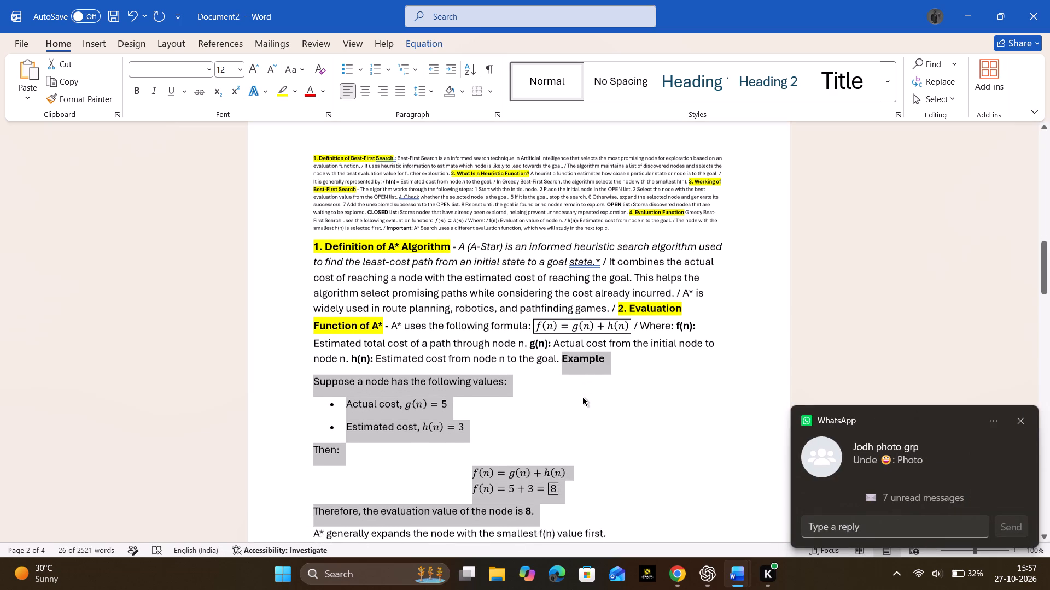
scroll(582, 397, down, 1)
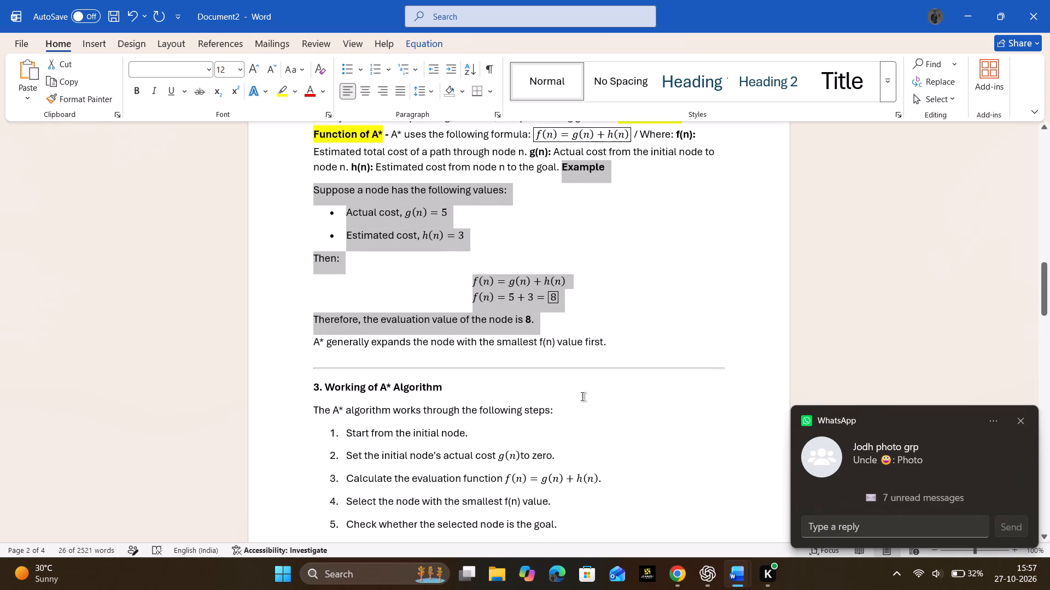
scroll(582, 397, down, 1)
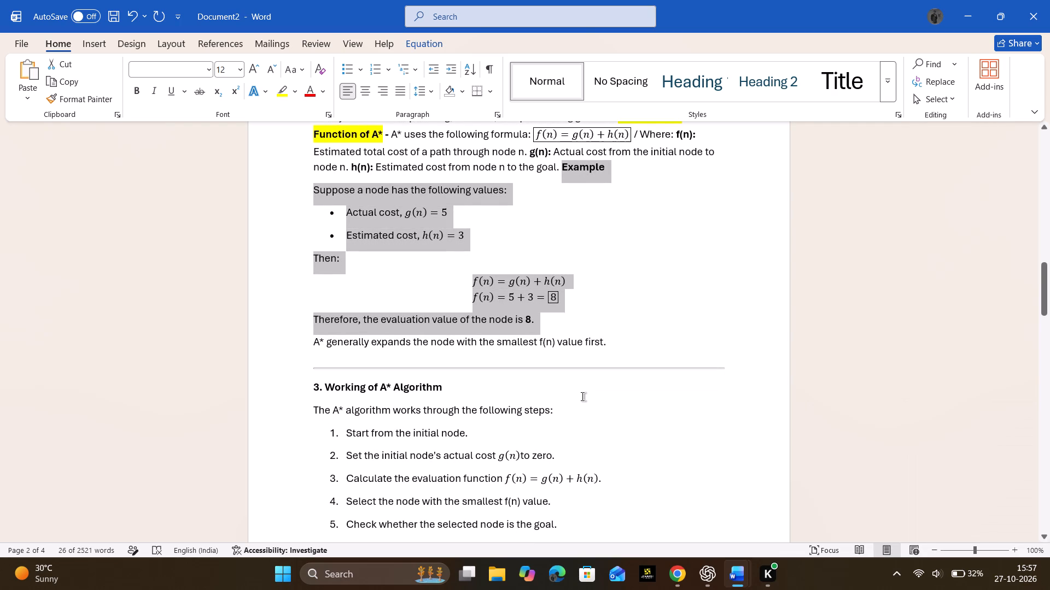
key(shift+Down)
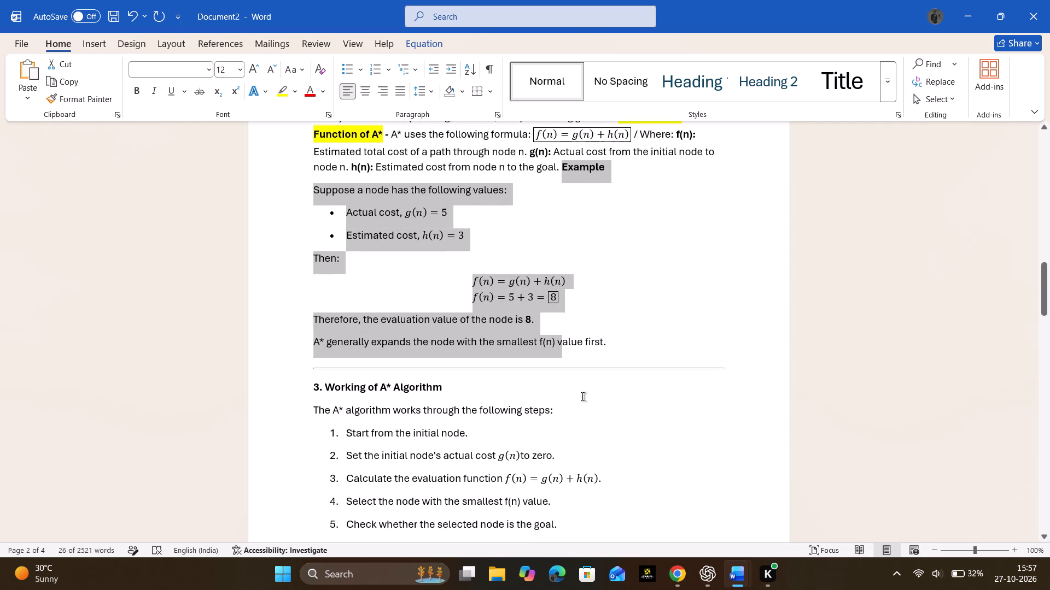
key(BackSpace)
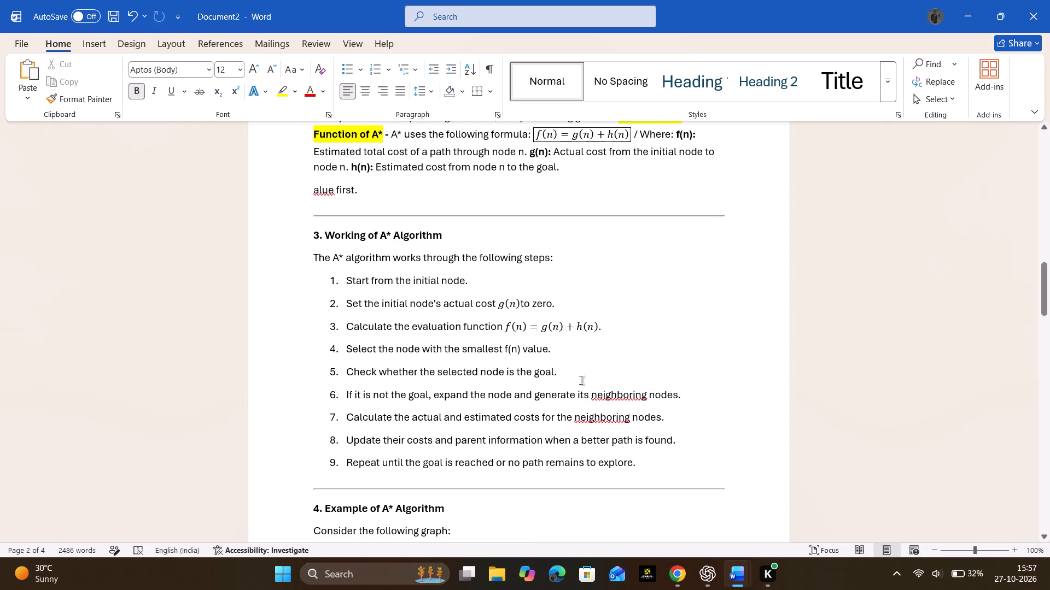
Delete the leftover fragment "alue first." after the h(n) definition.
key(Delete)
key(Delete)
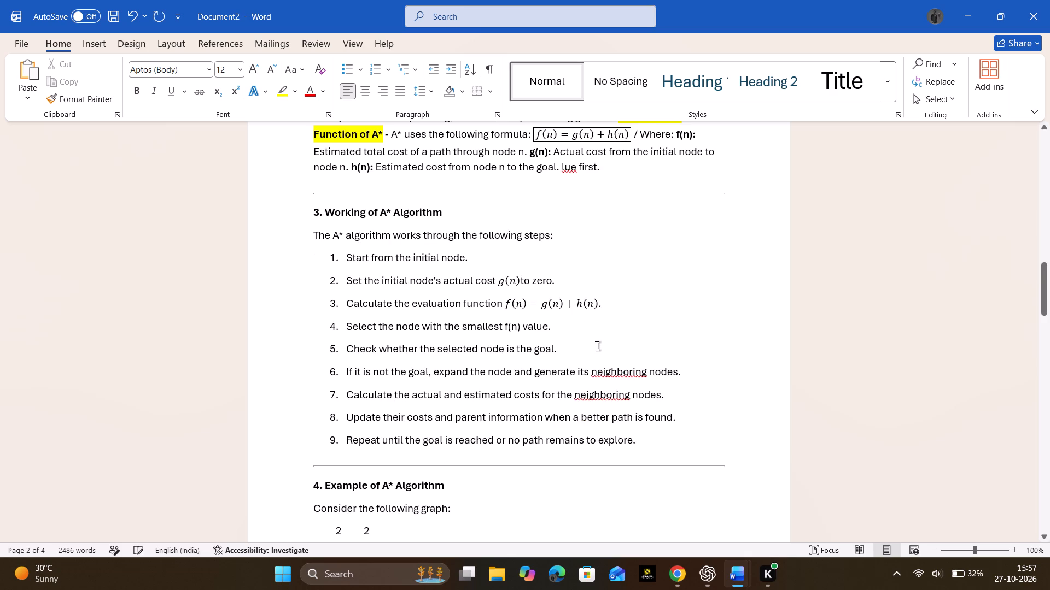
key(Delete)
key(Delete)
key(Delete)
key(Delete)
key(Delete)
key(Delete)
key(Delete)
key(Delete)
key(Delete)
key(Delete)
Run the heading "3. Working of A* Algorithm" on after the h(n) definition, removing the divider line, and highlight it in yellow.
key(Delete)
key(Delete)
key(Delete)
key(Delete)
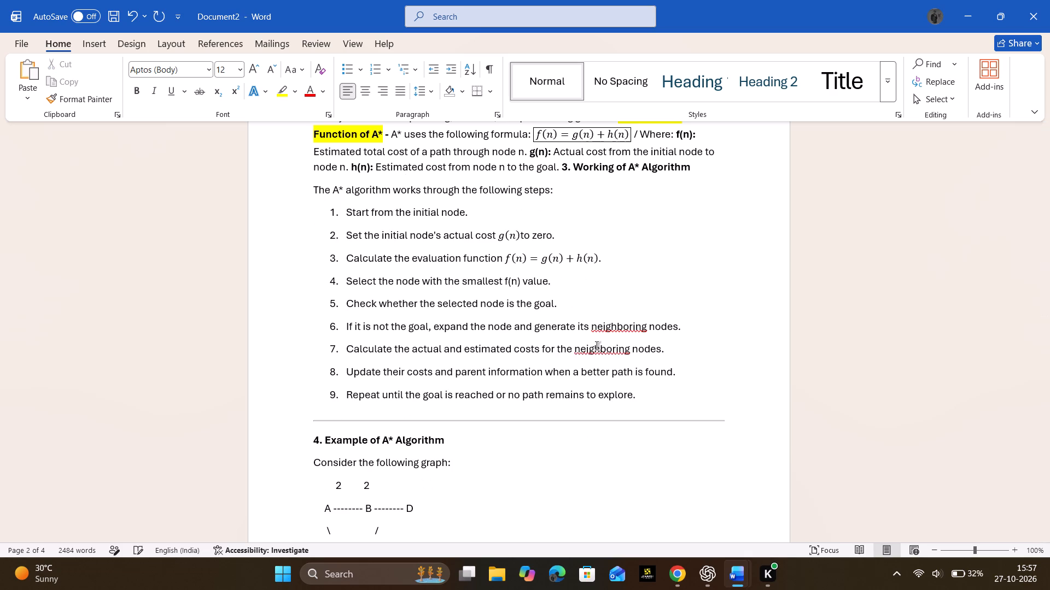
key(shift+Right)
key(shift+Right)
key(shift+Right)
key(shift+Right)
key(shift+Right)
key(shift+Right)
key(shift+Right)
key(shift+Right)
key(shift+Right)
key(shift+Right)
key(shift+Right)
key(shift+Right)
key(shift+Right)
key(shift+Right)
key(shift+Right)
key(shift+Right)
key(shift+Right)
key(shift+Right)
key(shift+Right)
key(shift+Right)
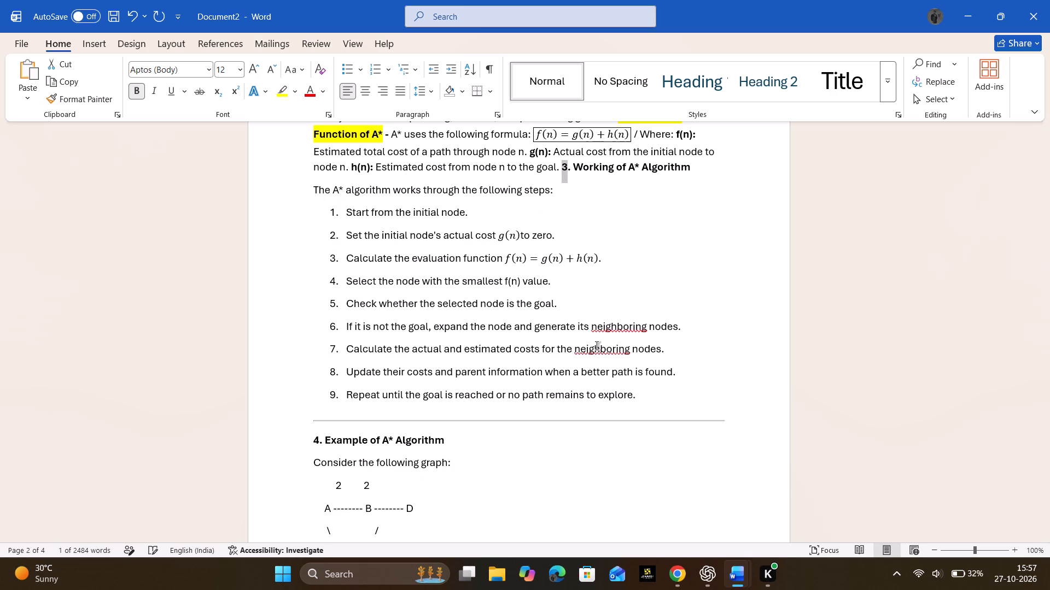
key(shift+Right)
key(shift+Right)
key(shift+Left)
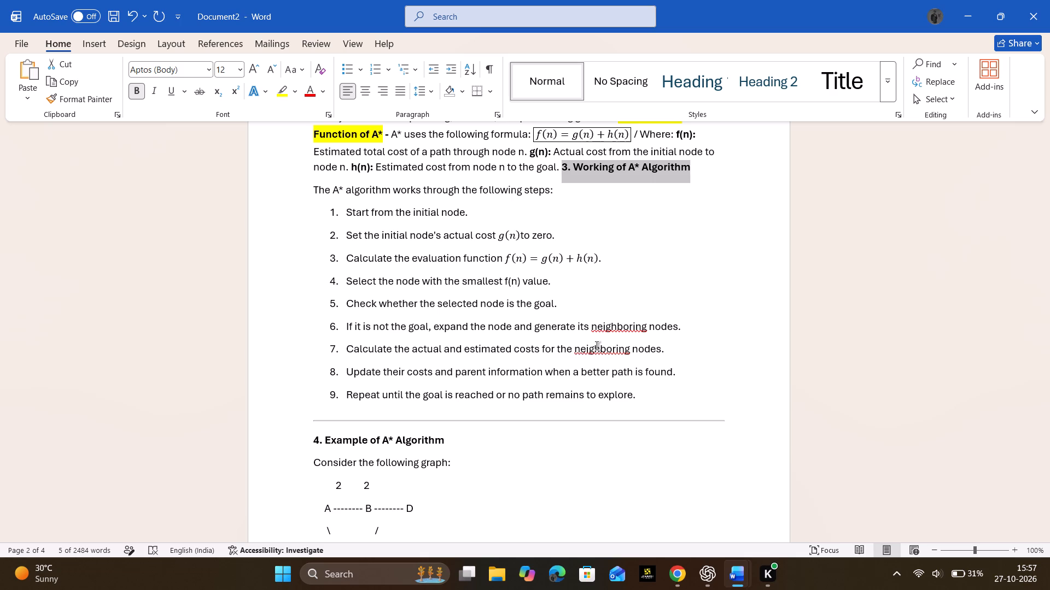
click(279, 85)
Join "The A* algorithm works through the following steps:" to the Working of A* Algorithm heading with " - ".
click(717, 175)
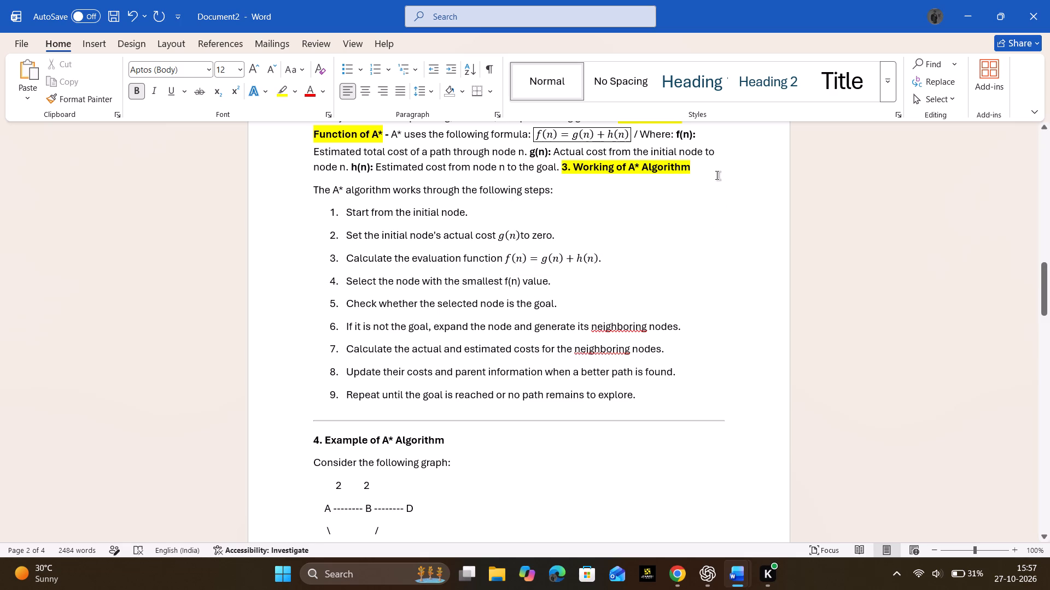
key(space)
text(-)
key(space)
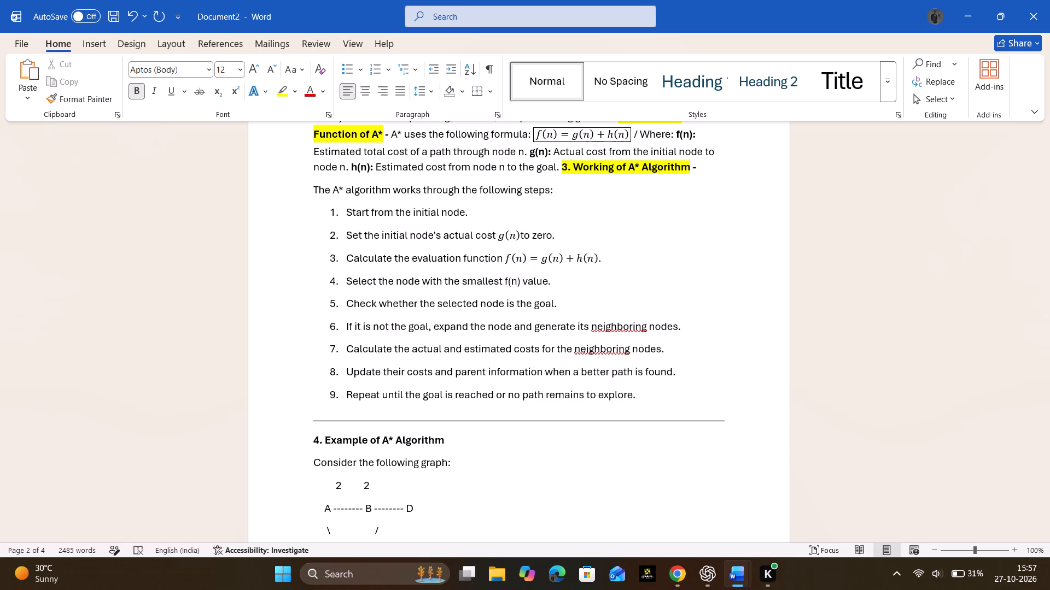
key(Delete)
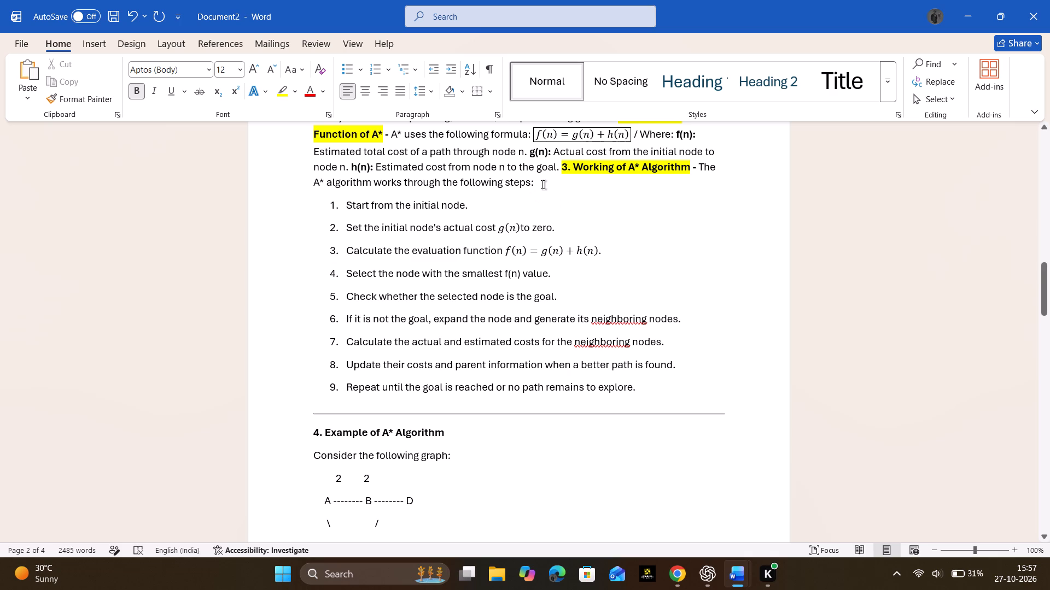
Bring the first three working steps of A* inline after "following steps:", numbering them 1, 2 and 3 as plain text.
click(542, 185)
key(space)
key(Delete)
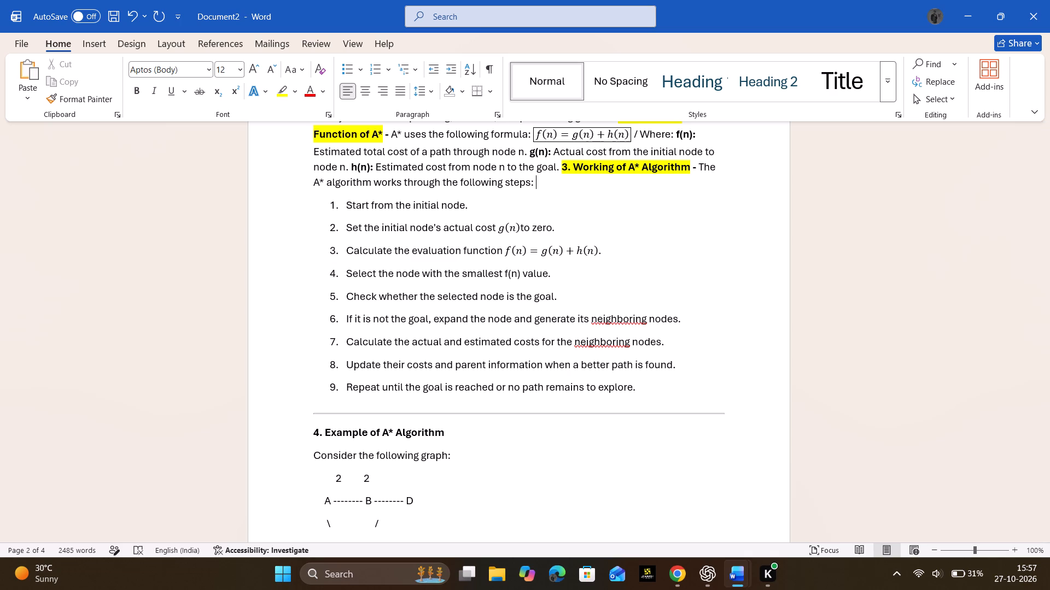
key(1)
key(space)
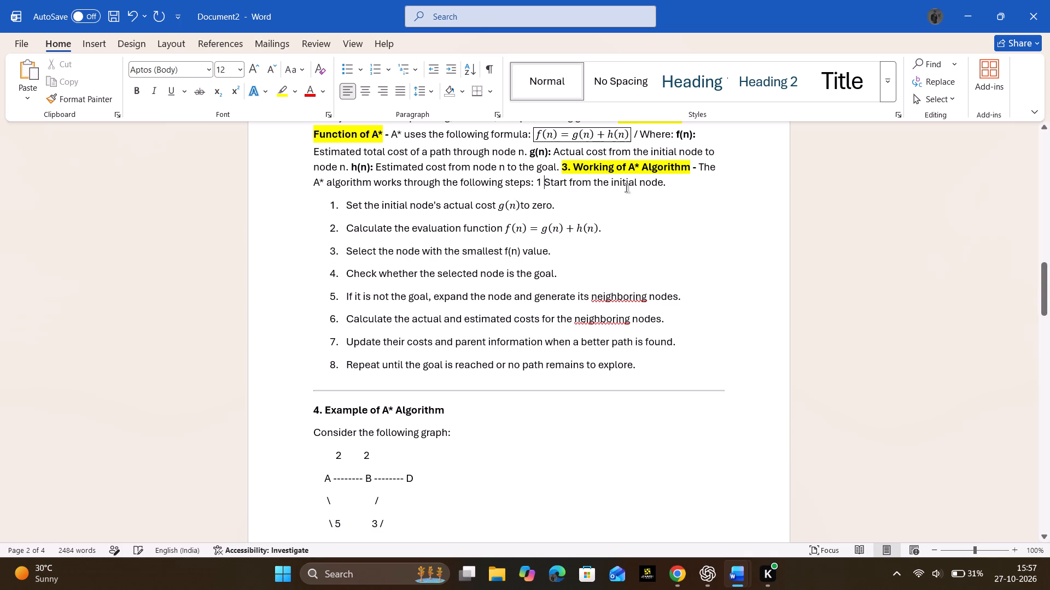
click(689, 190)
key(space)
text(2)
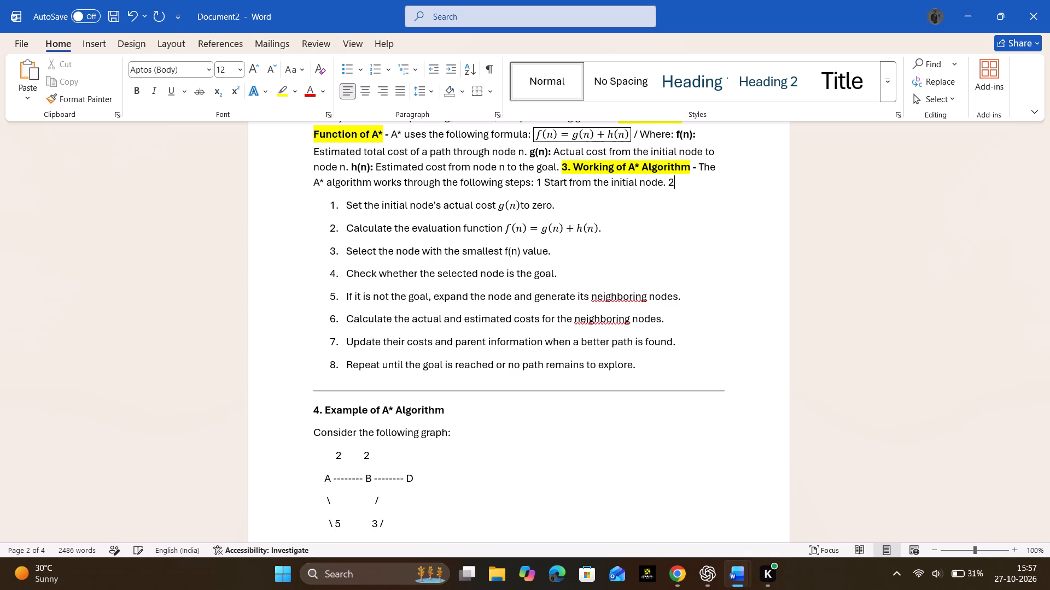
key(space)
key(Delete)
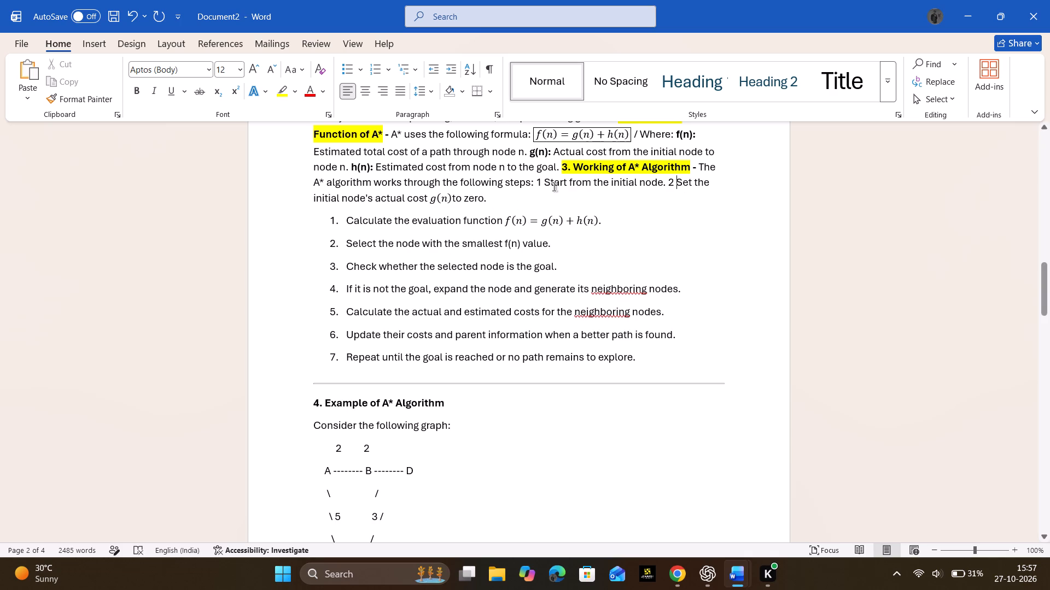
click(540, 197)
key(space)
text(3)
key(space)
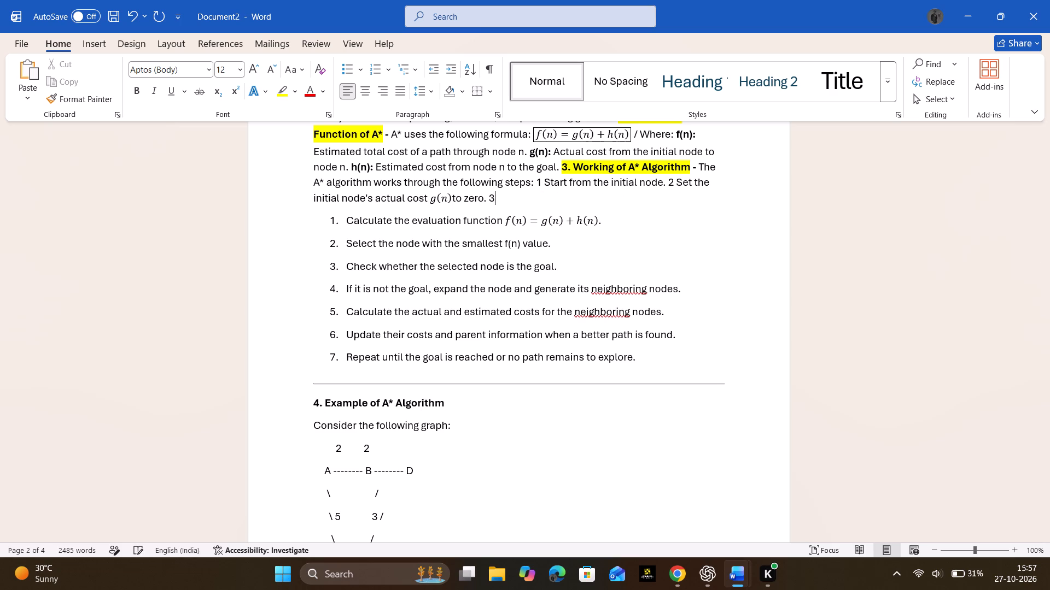
key(Delete)
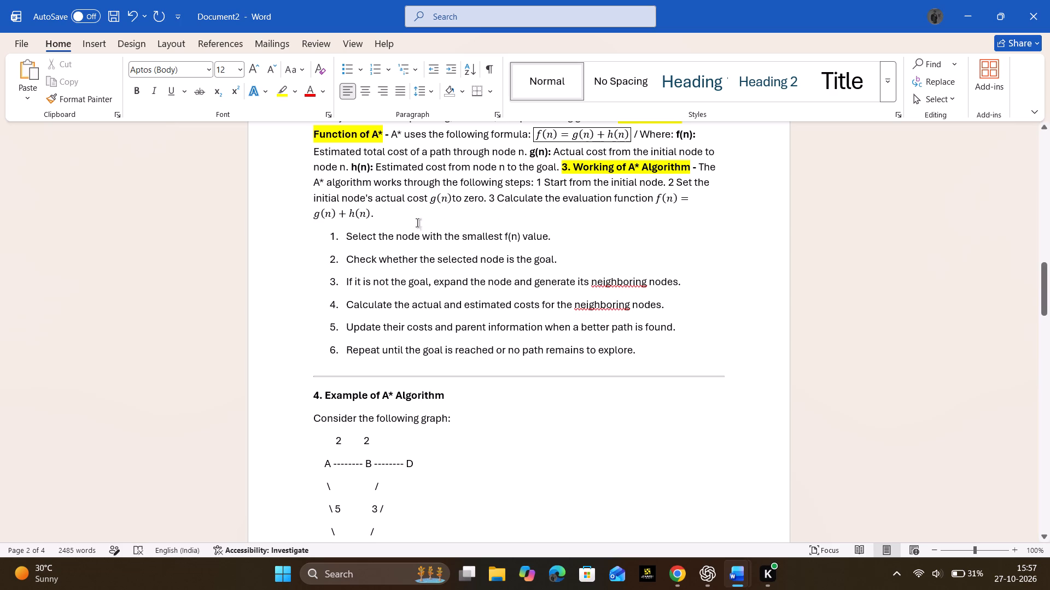
Append the "Select the node" and "Check whether the selected node" items to the running paragraph, numbered 4 and 5 as plain text.
click(417, 223)
key(space)
text(4)
key(space)
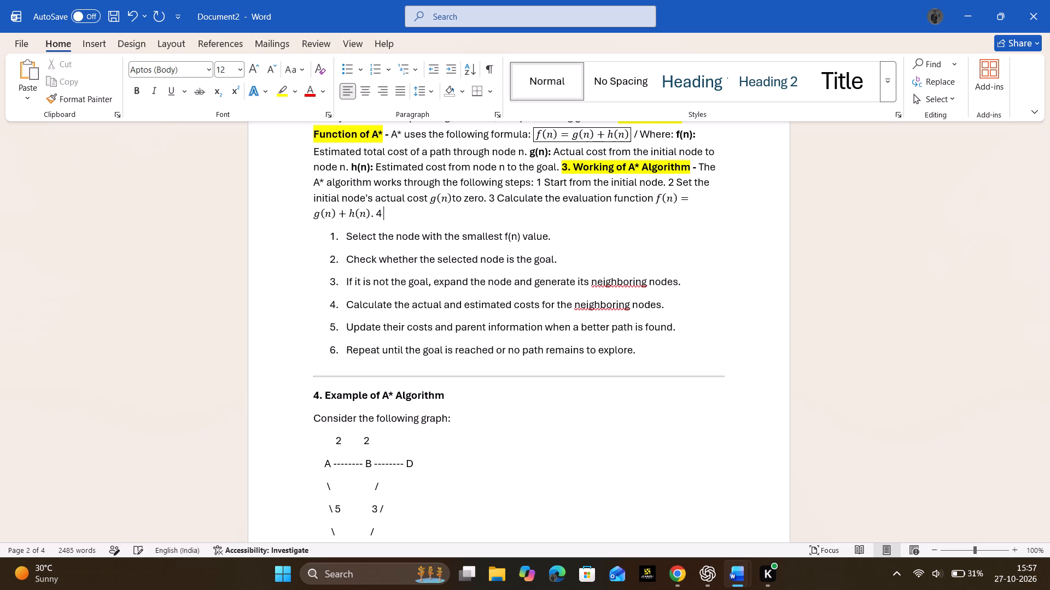
key(Delete)
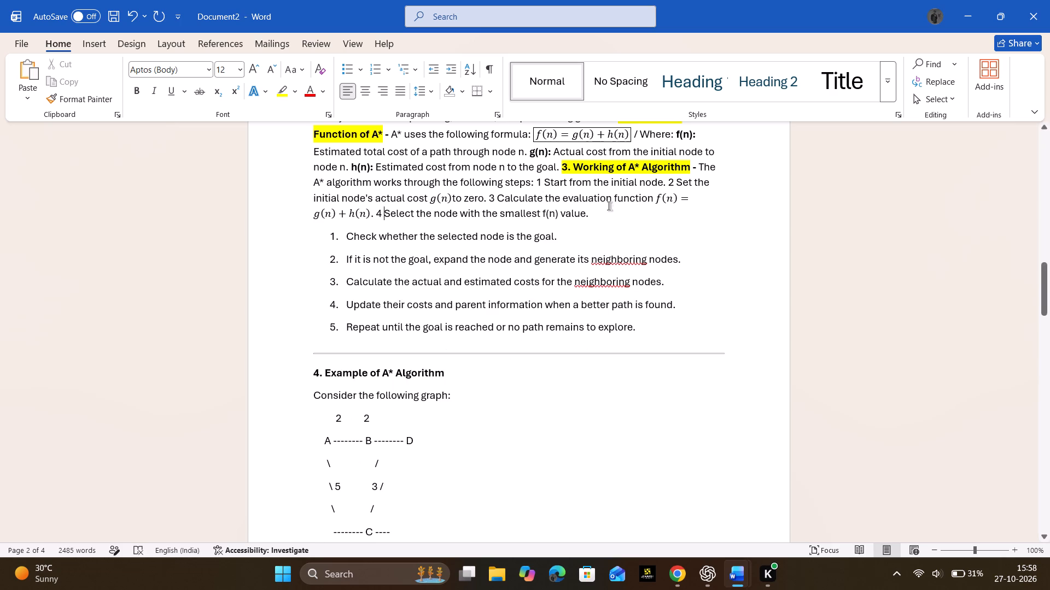
click(609, 209)
key(space)
text(5)
key(space)
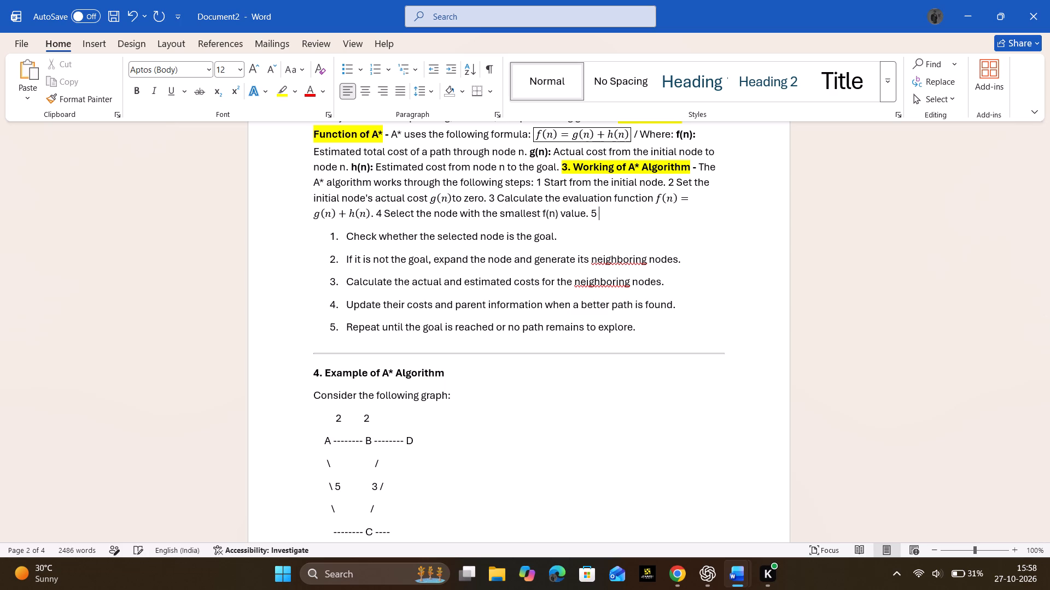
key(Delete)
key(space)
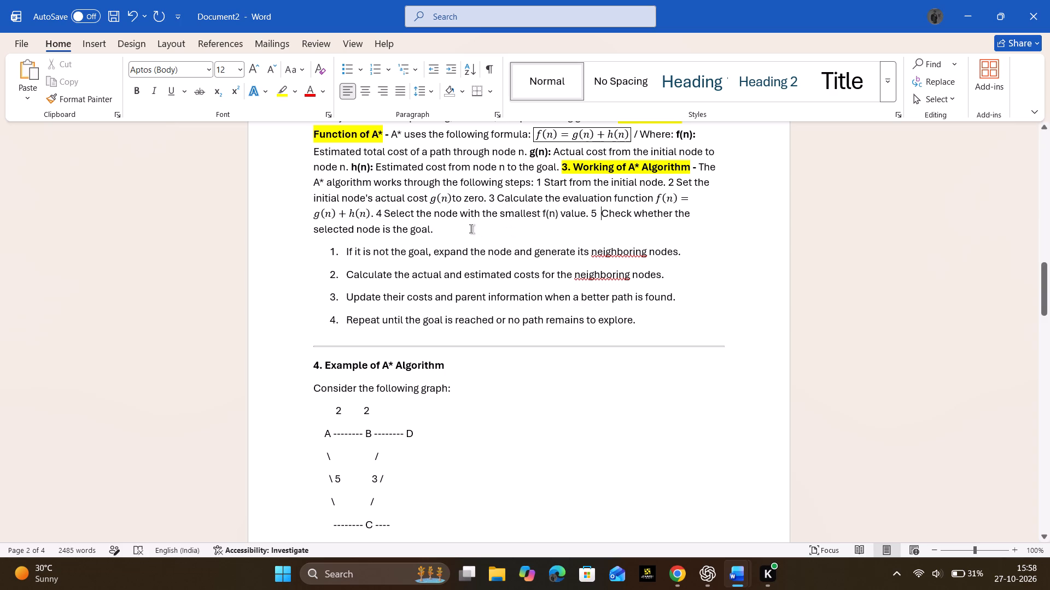
Append the "If it is not the goal" and "Calculate the actual and estimated costs" items to the running paragraph, numbered 6 and 7 as plain text.
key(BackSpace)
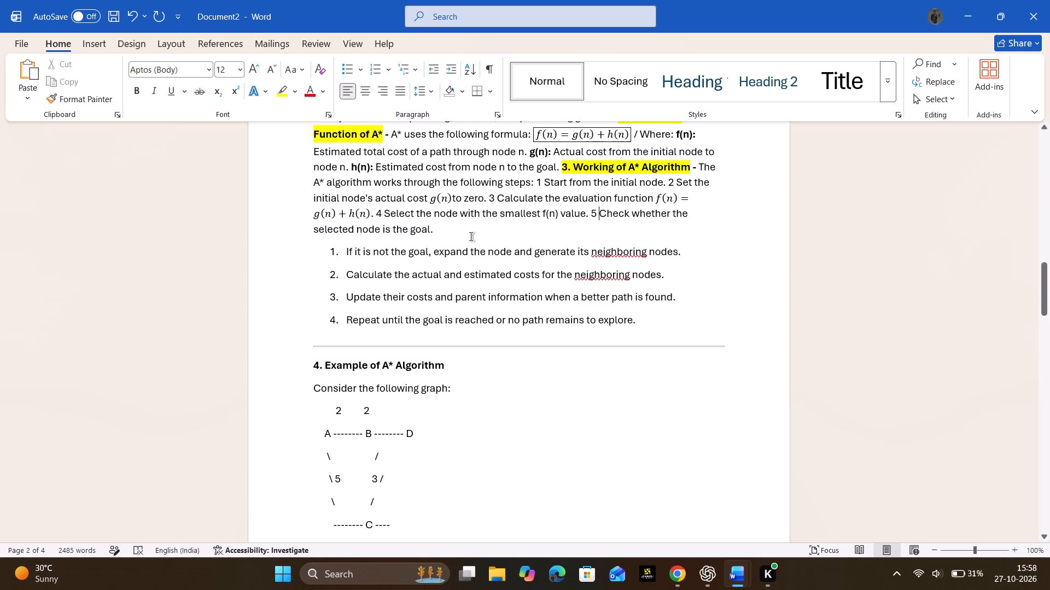
click(472, 235)
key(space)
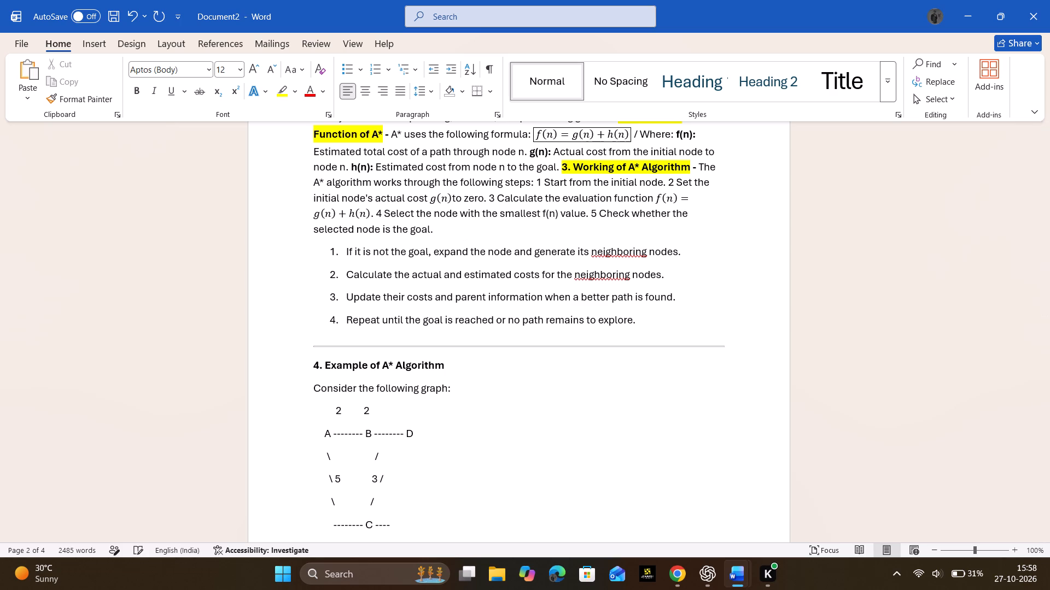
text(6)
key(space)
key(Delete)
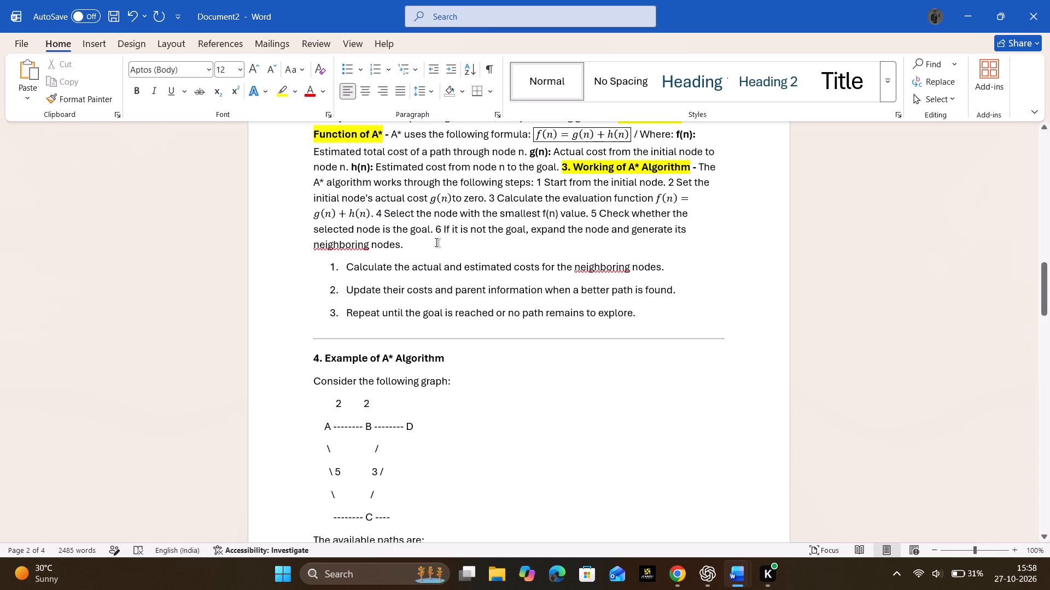
click(424, 251)
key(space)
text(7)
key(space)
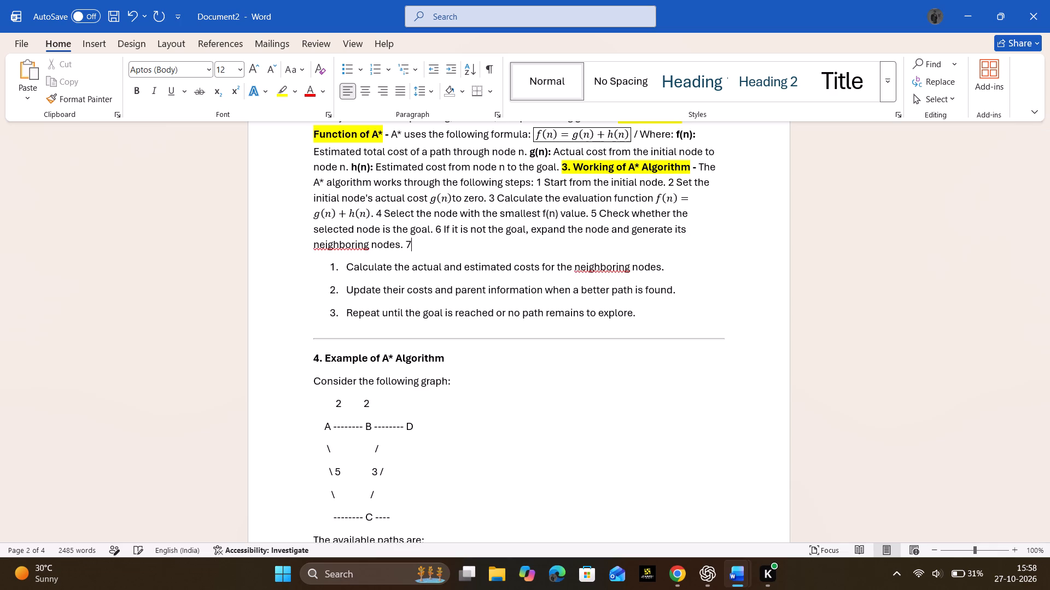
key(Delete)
Append the "Update their costs" and "Repeat until the goal is reached" items to the running paragraph, numbered 8 and 9 as plain text.
click(387, 256)
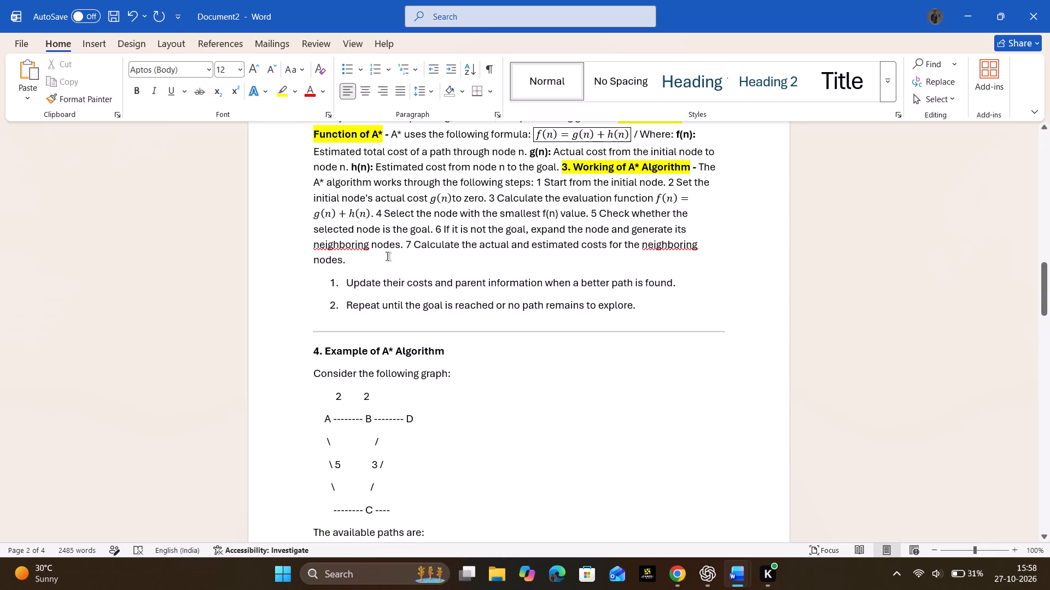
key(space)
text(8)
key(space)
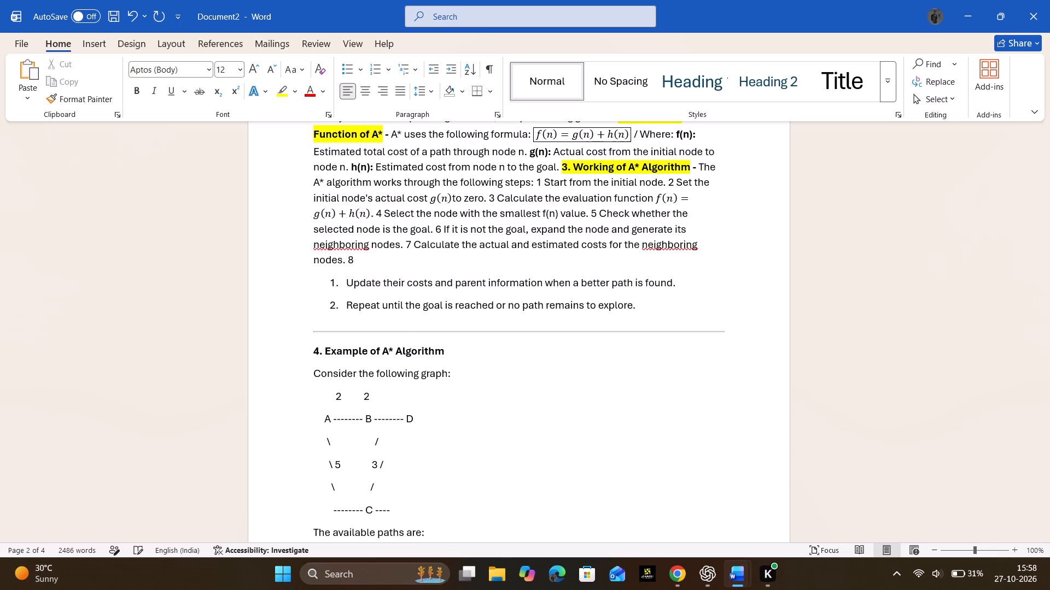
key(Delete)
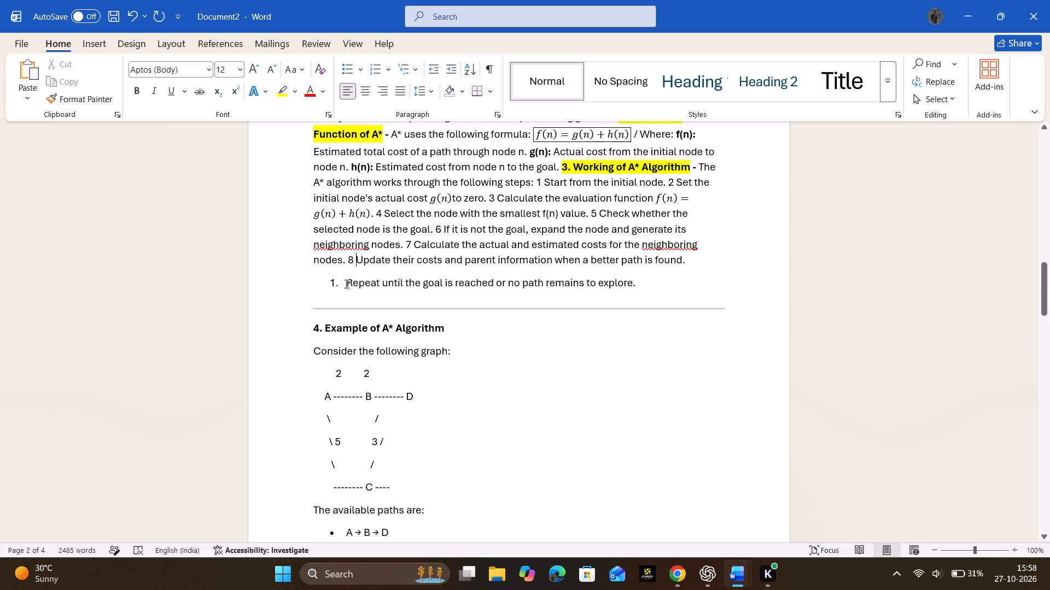
click(690, 263)
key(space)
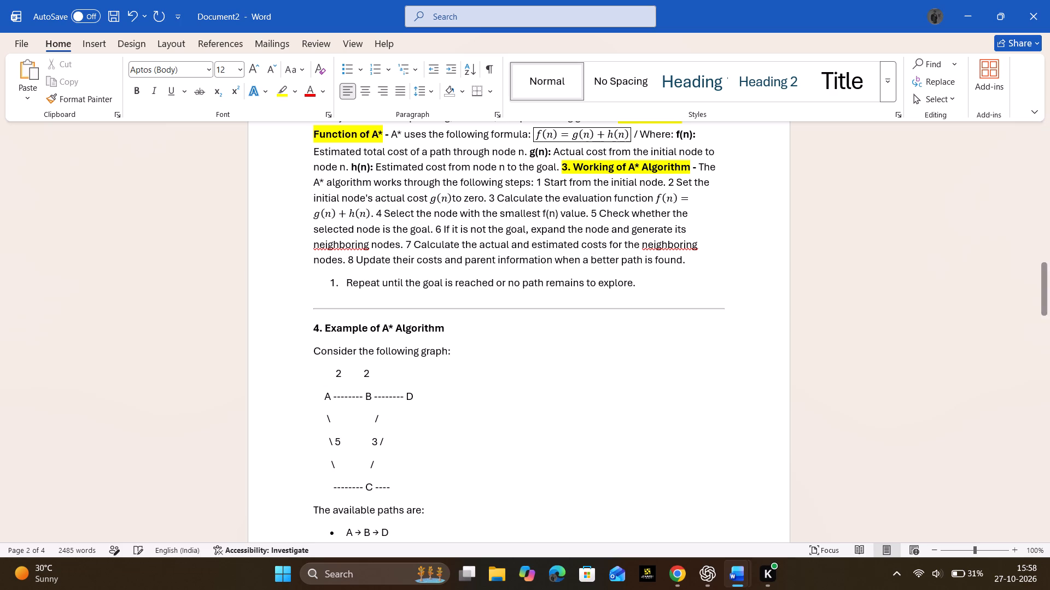
key(Delete)
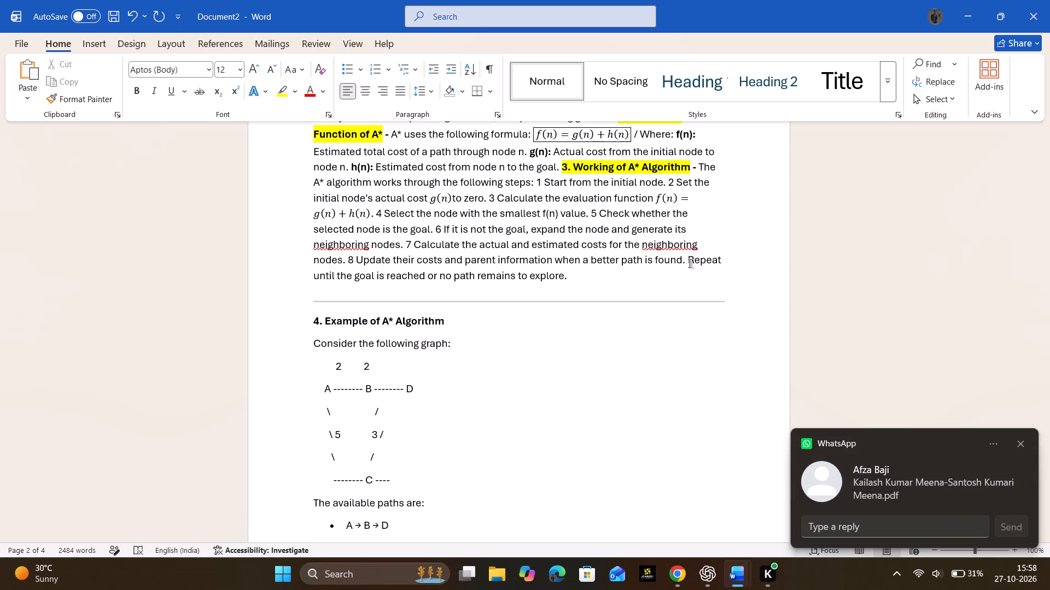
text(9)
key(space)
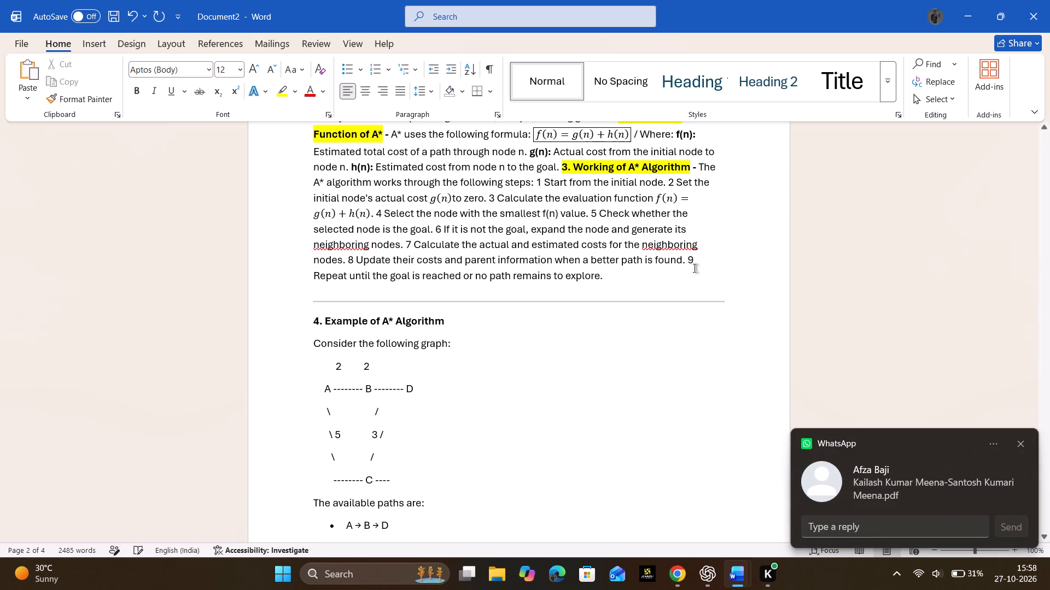
Remove the divider line between the A* working steps and the heading "4. Example of A* Algorithm".
click(655, 276)
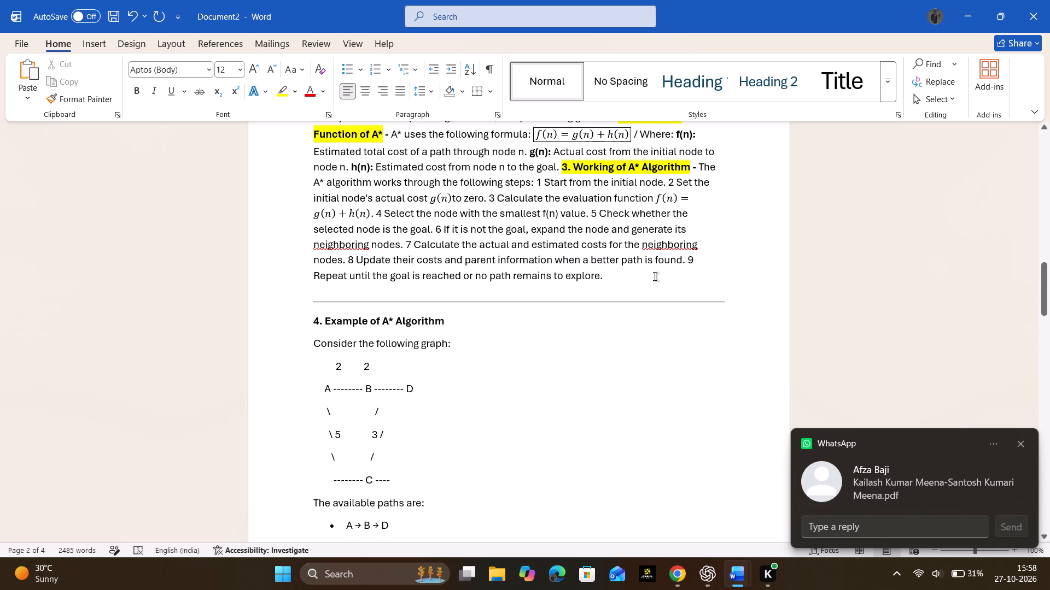
key(Delete)
key(Delete)
key(Delete)
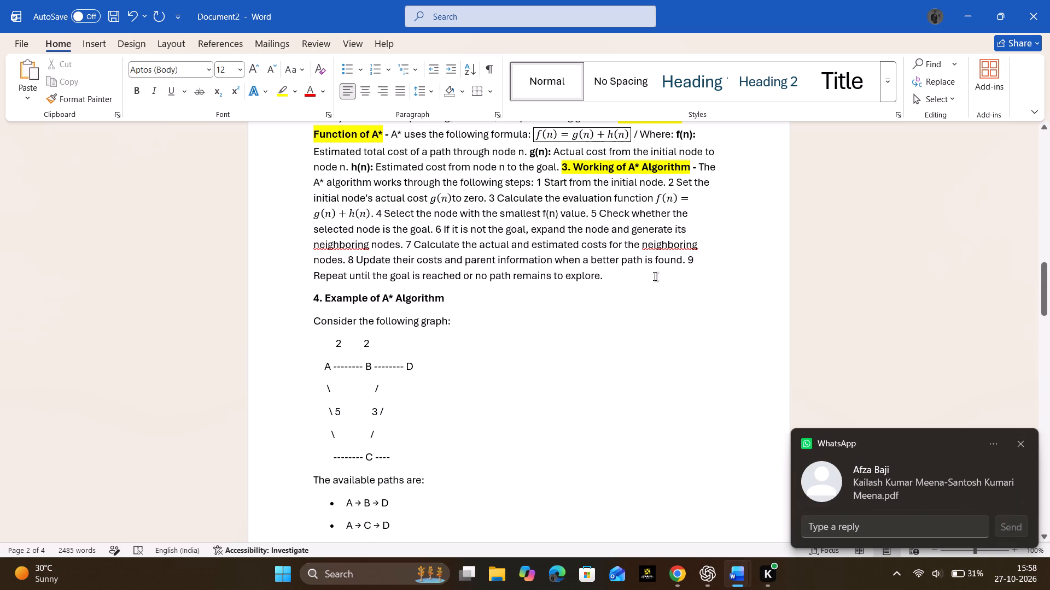
Delete the whole "4. Example of A* Algorithm" section, from its heading through the note about path-cost comparison.
scroll(655, 276, down, 2)
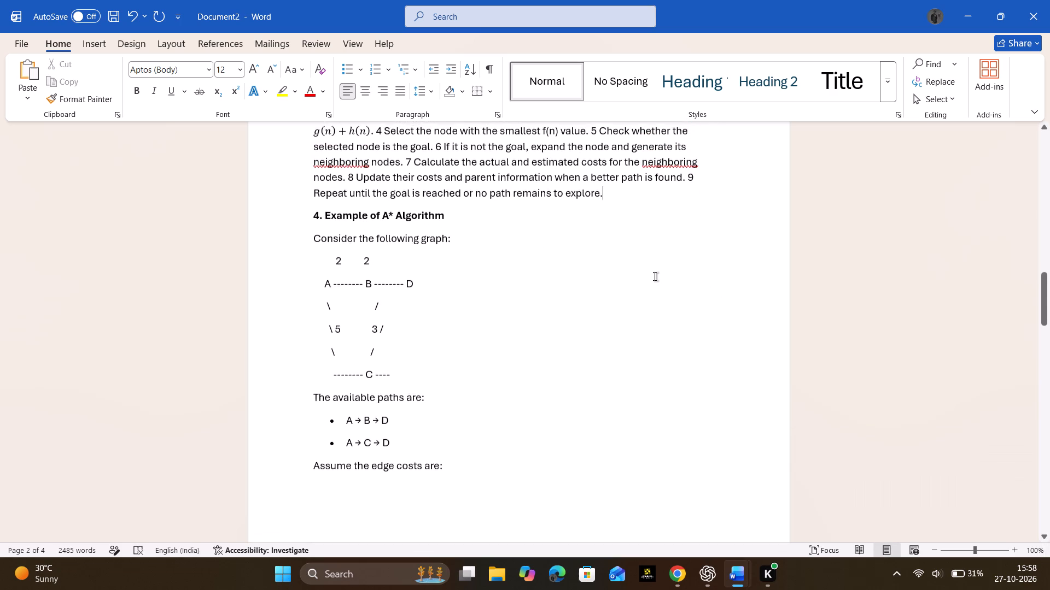
scroll(655, 276, down, 3)
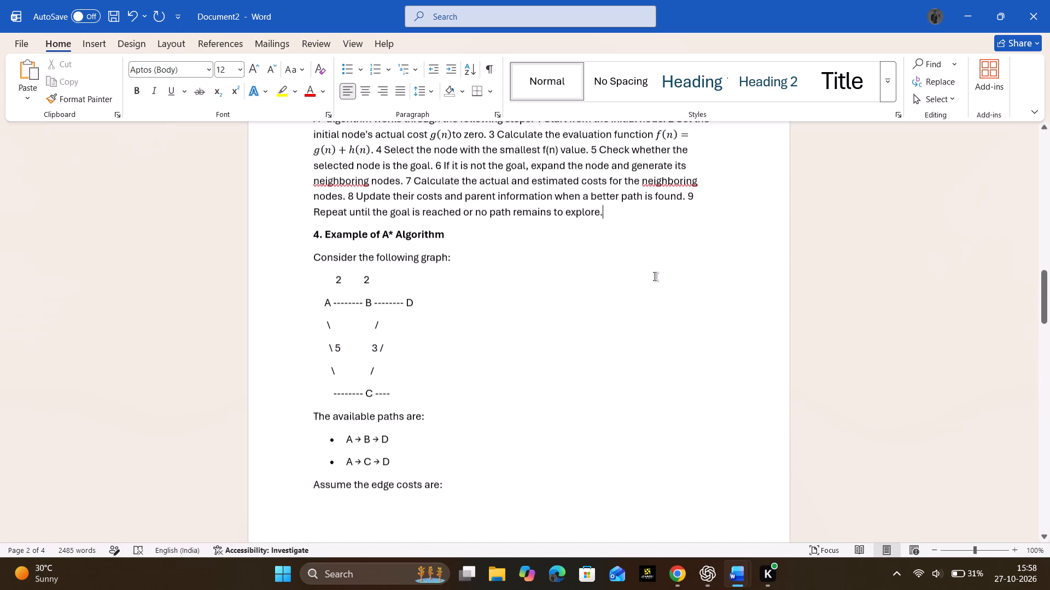
scroll(655, 276, down, 1)
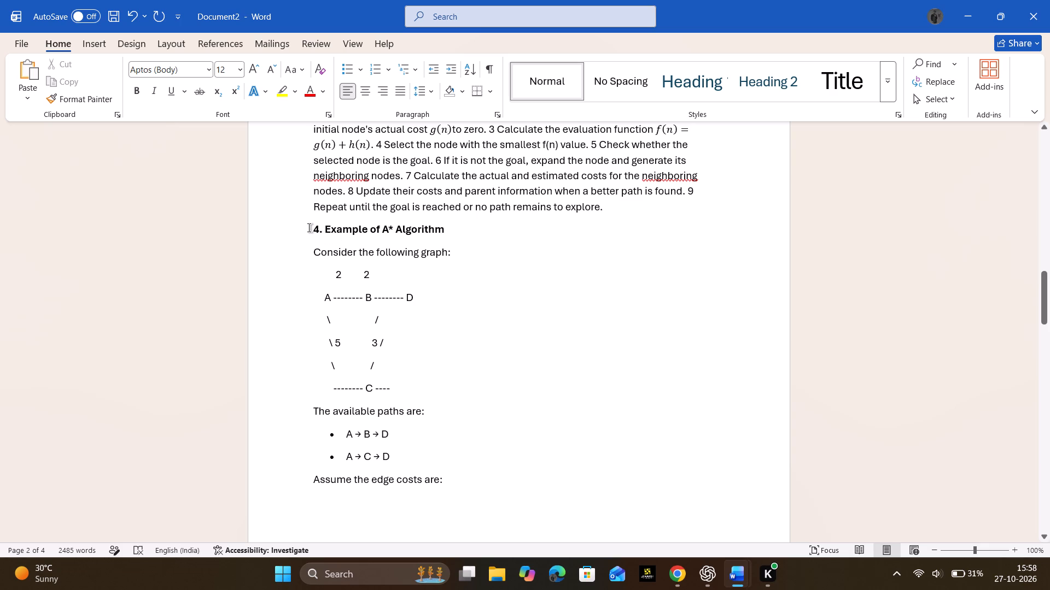
drag(309, 228, 433, 511)
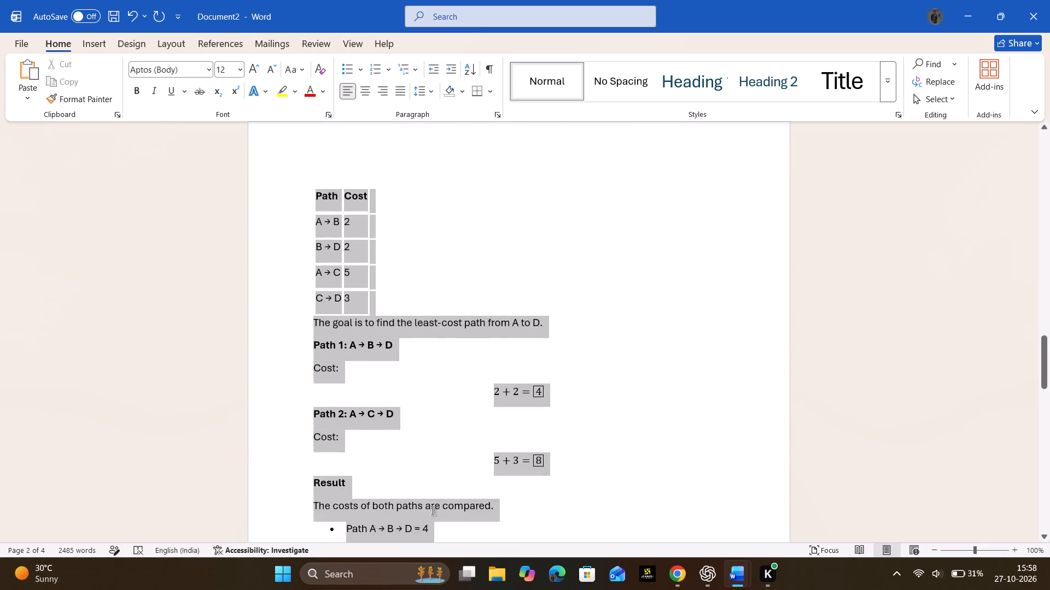
drag(433, 511, 407, 466)
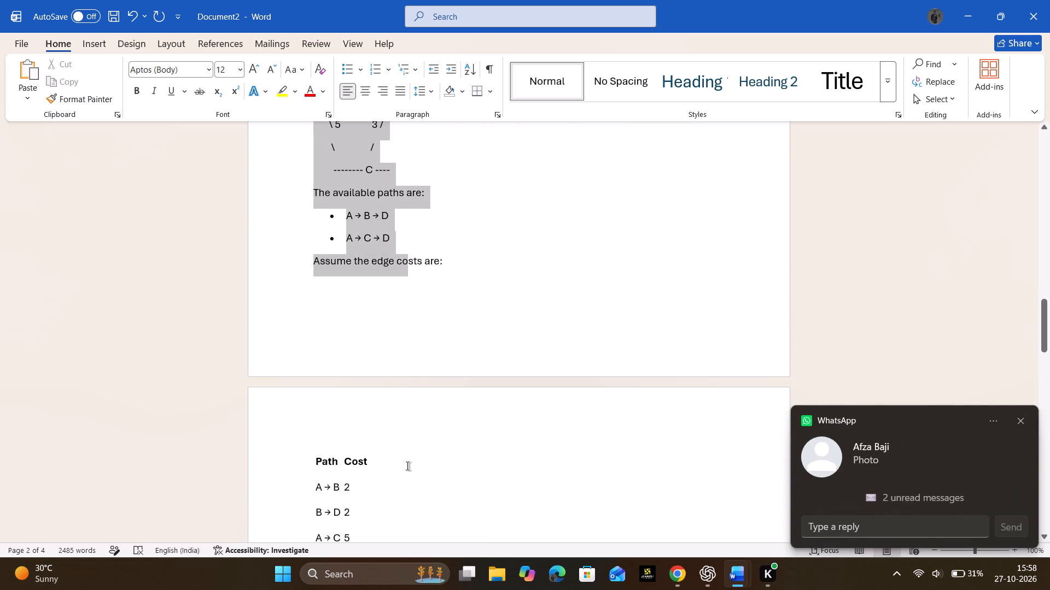
drag(407, 466, 410, 541)
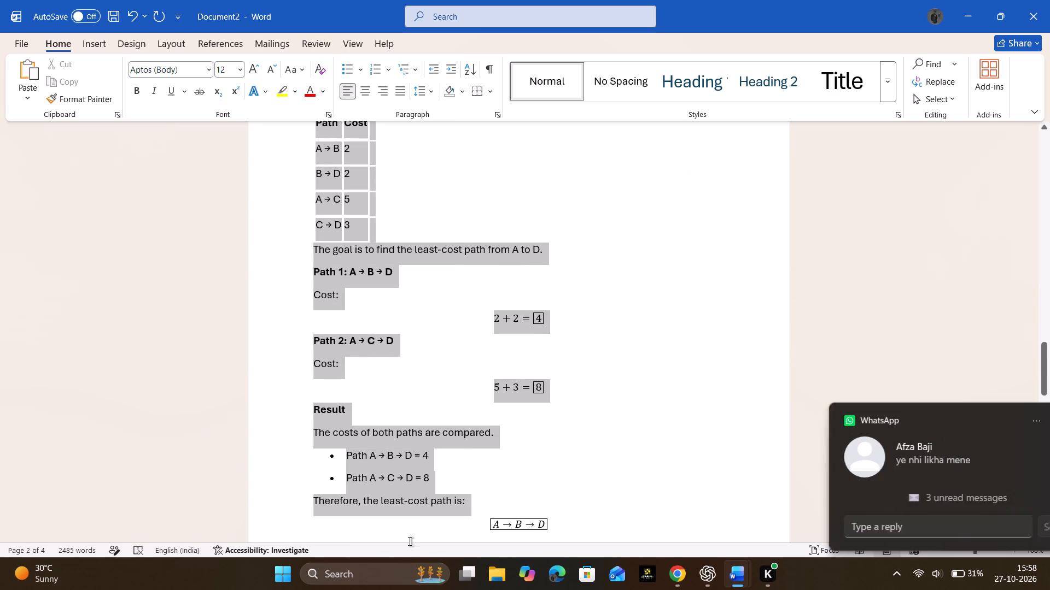
drag(410, 541, 511, 404)
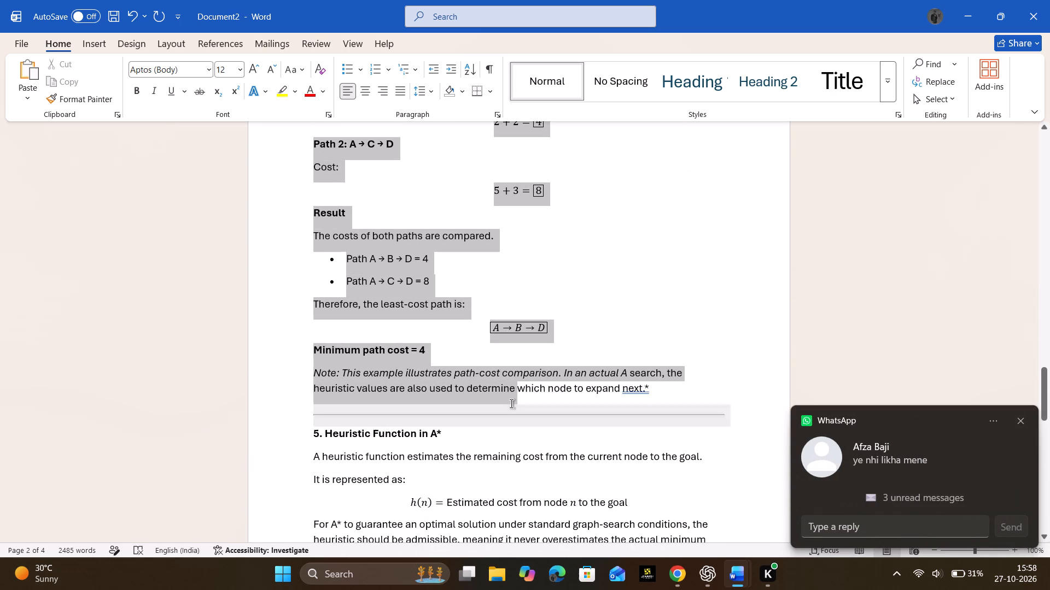
drag(511, 404, 658, 397)
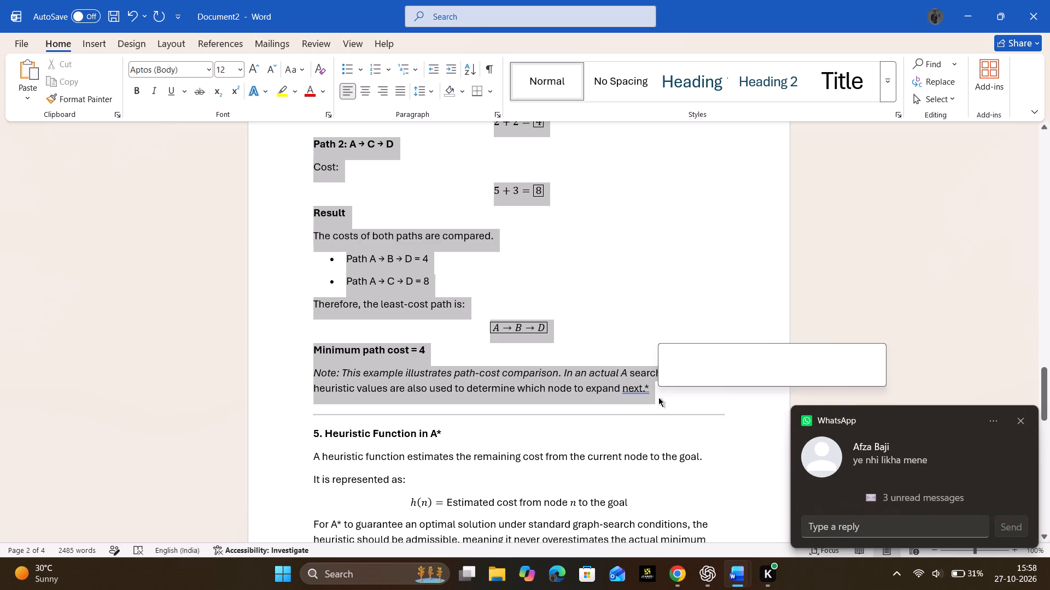
key(BackSpace)
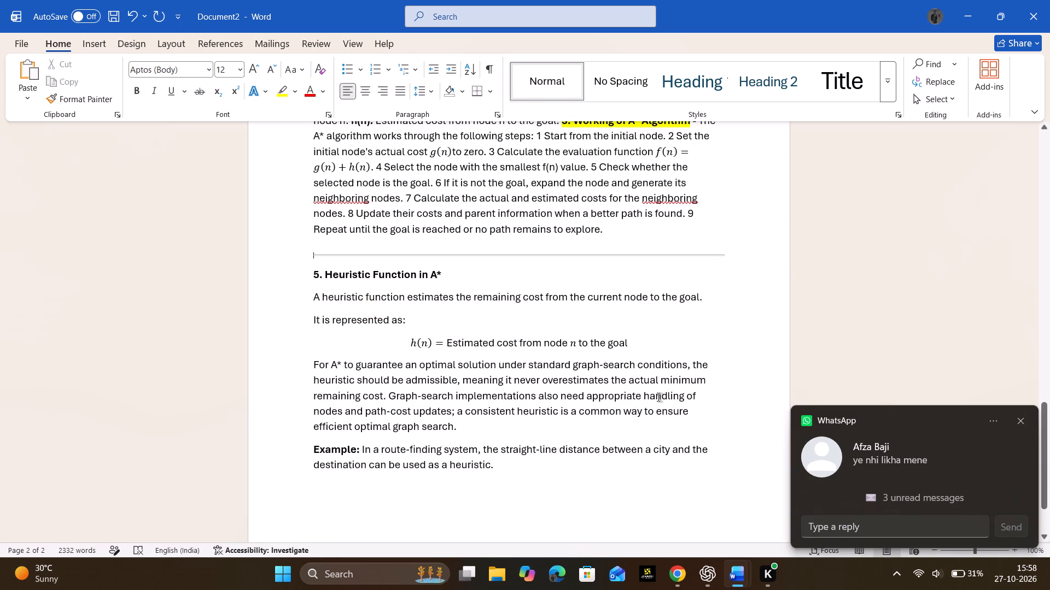
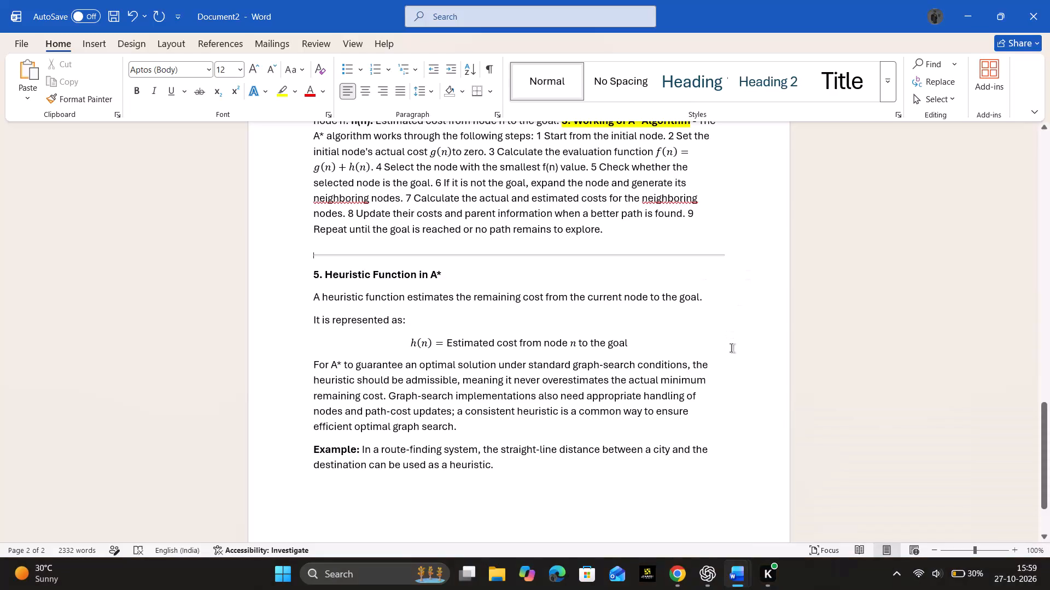
Run the heading "5. Heuristic Function in A*" on after the ninth working step, removing the divider line, and highlight it in yellow.
scroll(731, 348, down, 1)
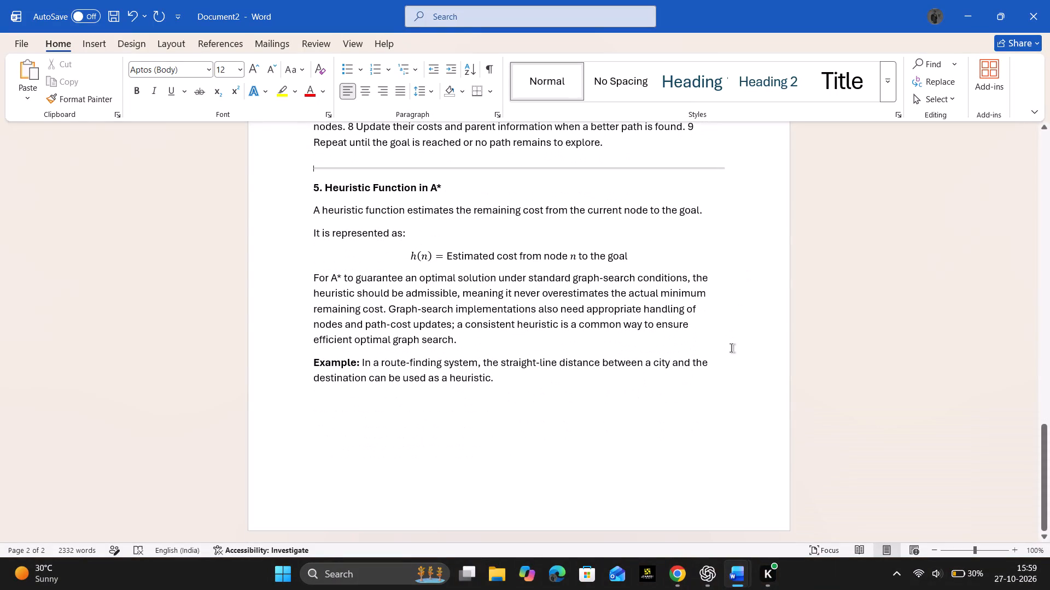
scroll(731, 348, down, 1)
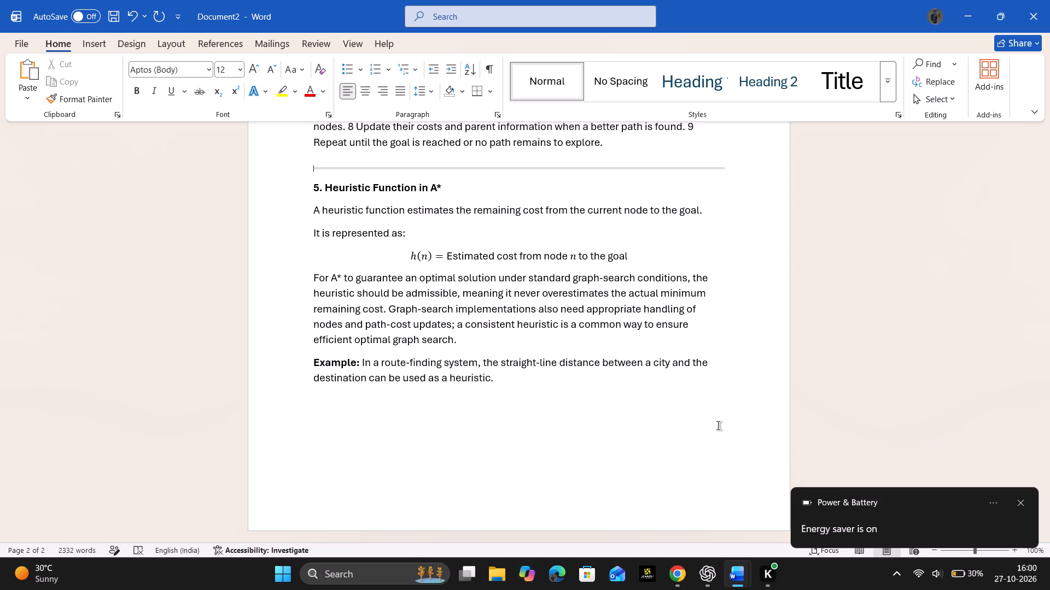
key(Delete)
key(Delete)
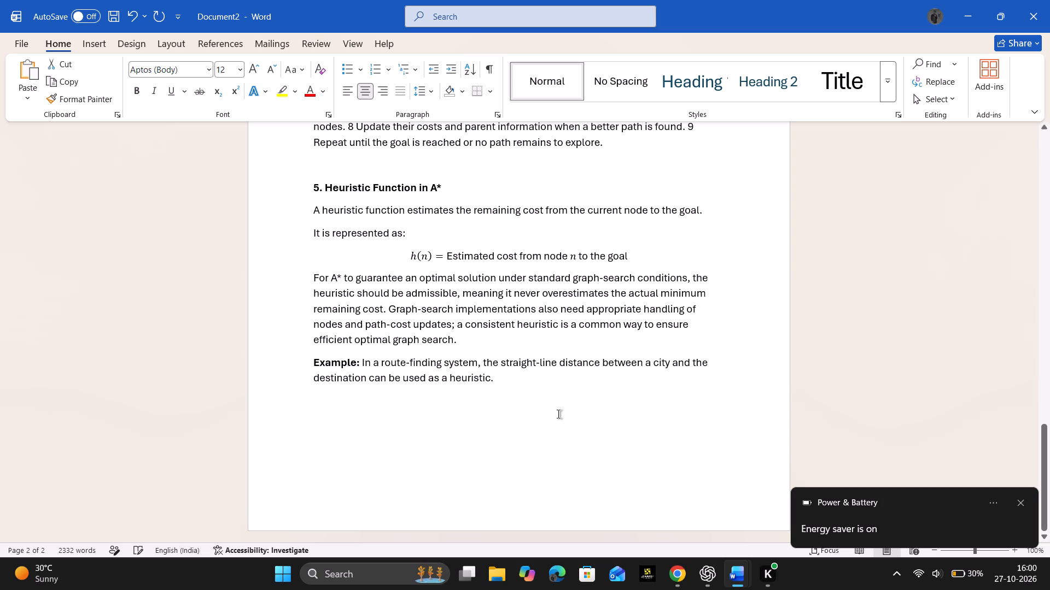
key(Delete)
key(BackSpace)
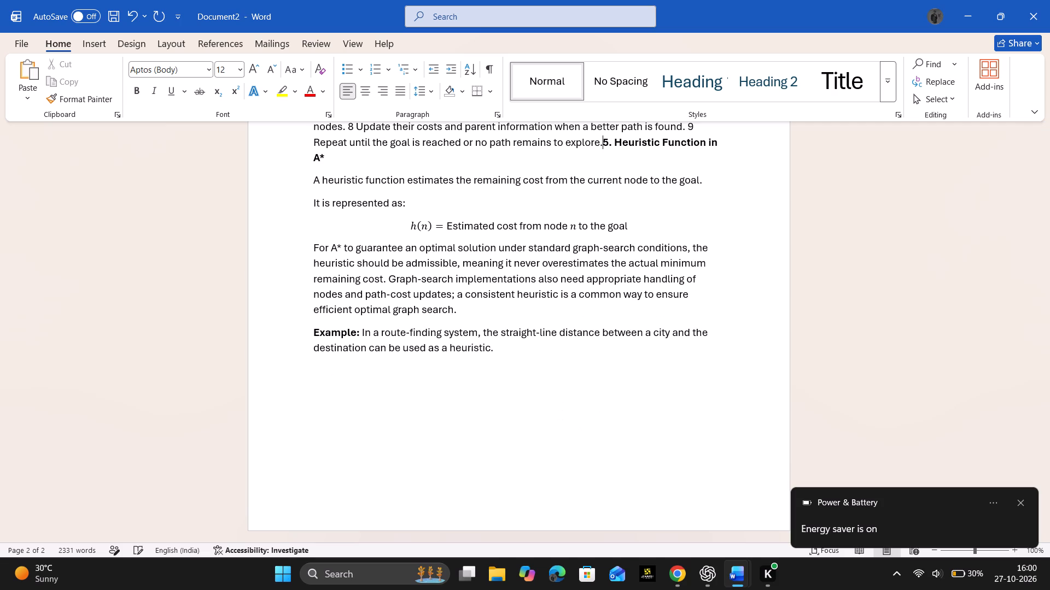
key(space)
key(shift+Down)
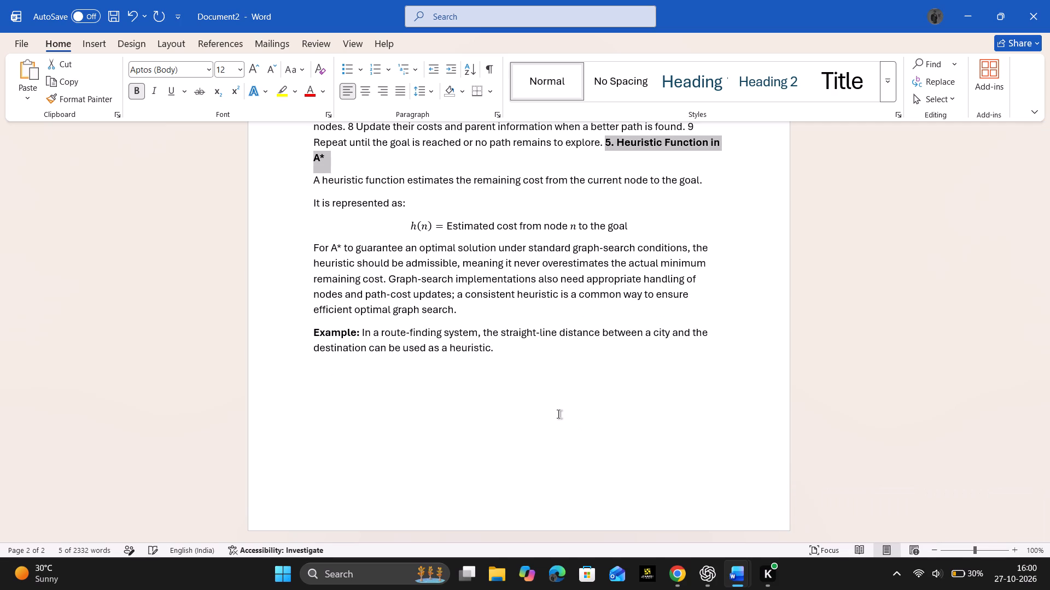
click(285, 95)
Join the sentence "A heuristic function estimates the remaining cost" to the Heuristic Function in A* heading with " - ".
click(351, 158)
key(space)
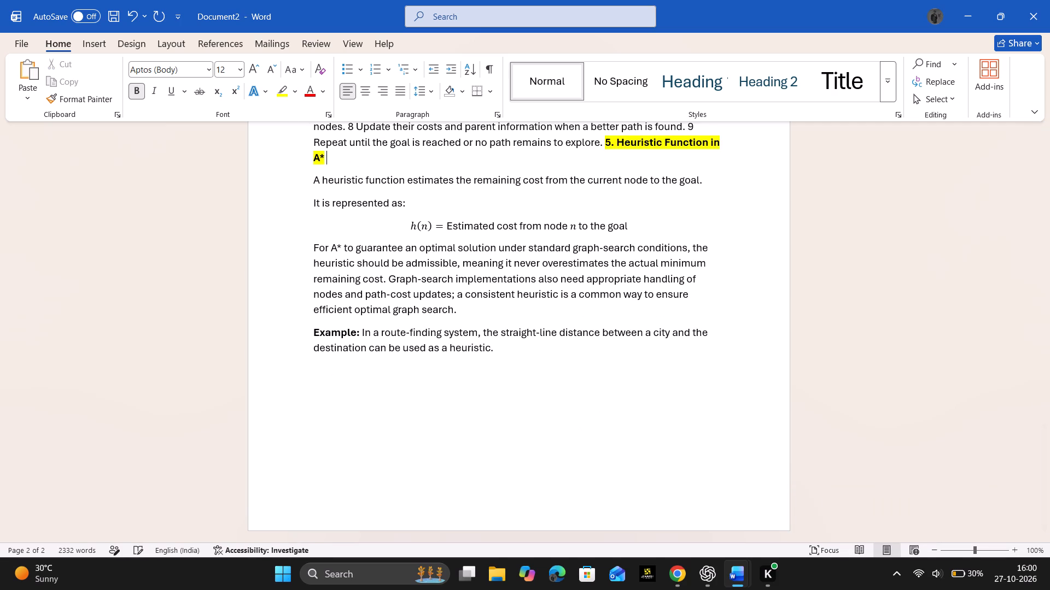
text(-)
key(space)
key(Delete)
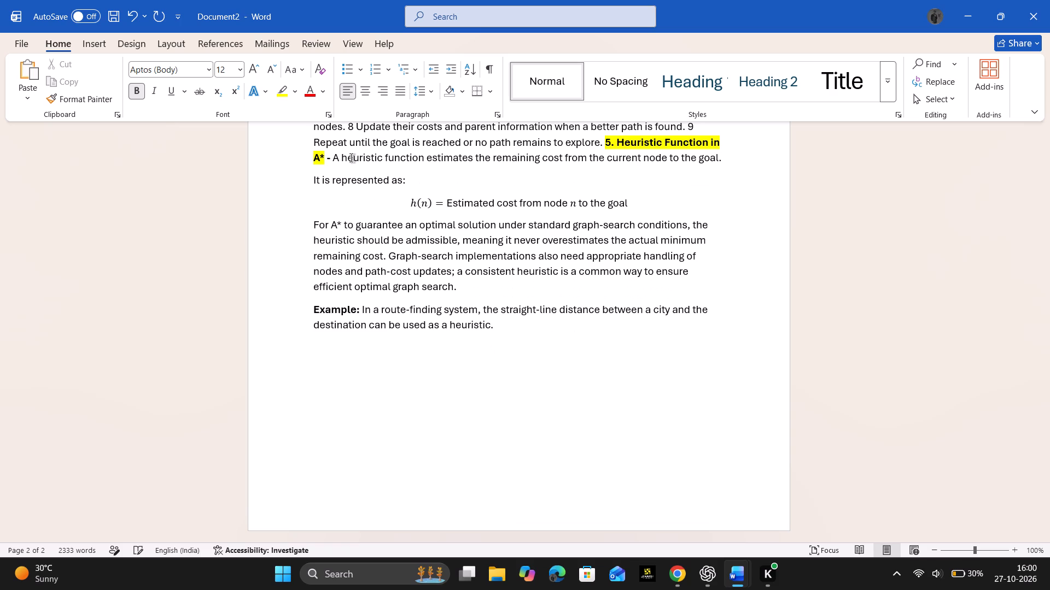
Bring "It is represented as:" and the h(n) formula inline after the heuristic definition, preceding each with " / ".
click(736, 163)
key(space)
key(Delete)
text(/)
key(space)
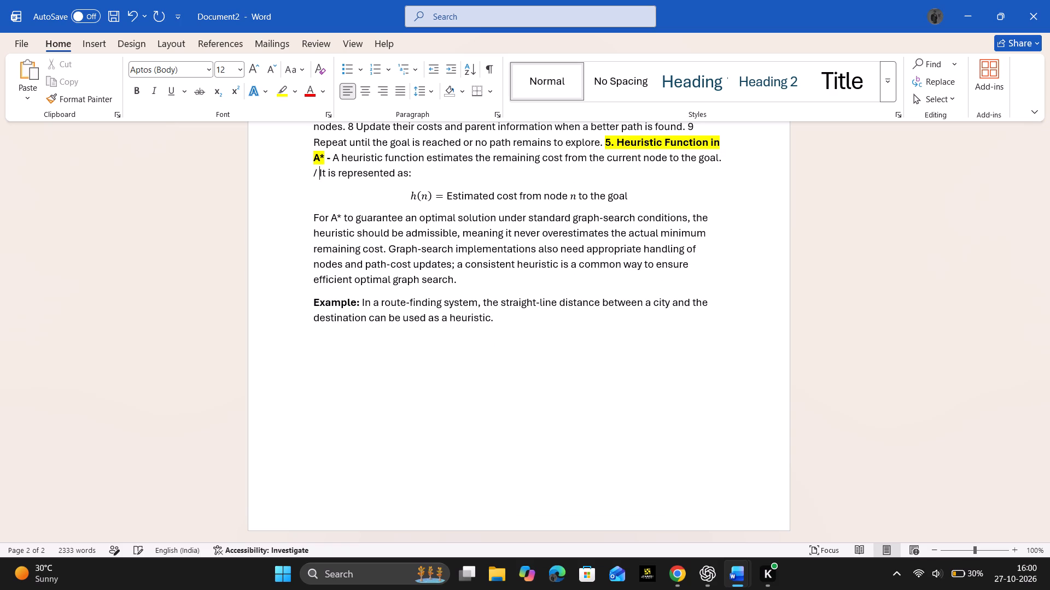
click(587, 172)
key(space)
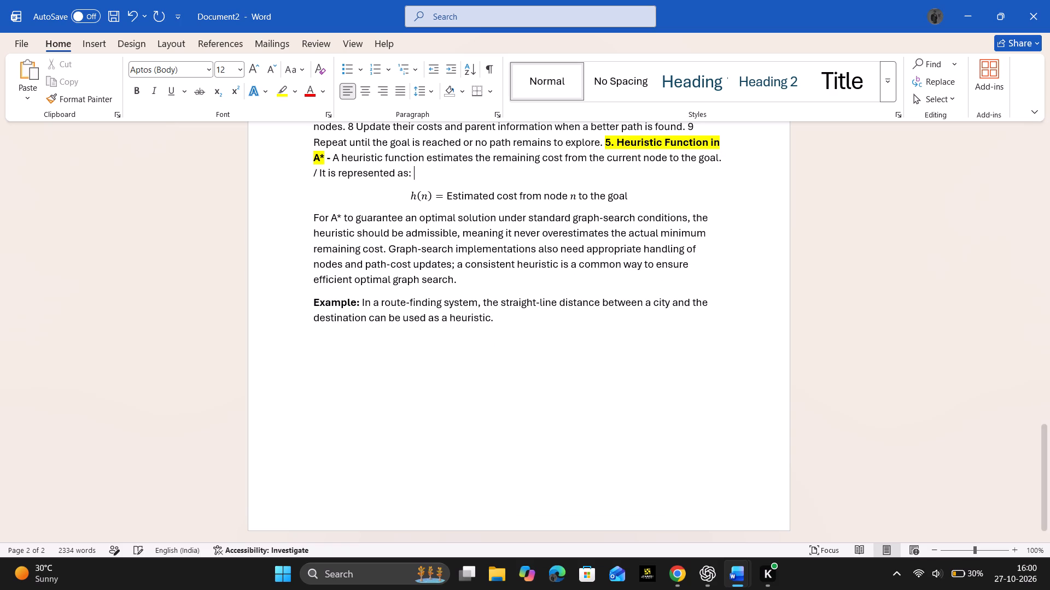
text(/)
key(space)
key(Delete)
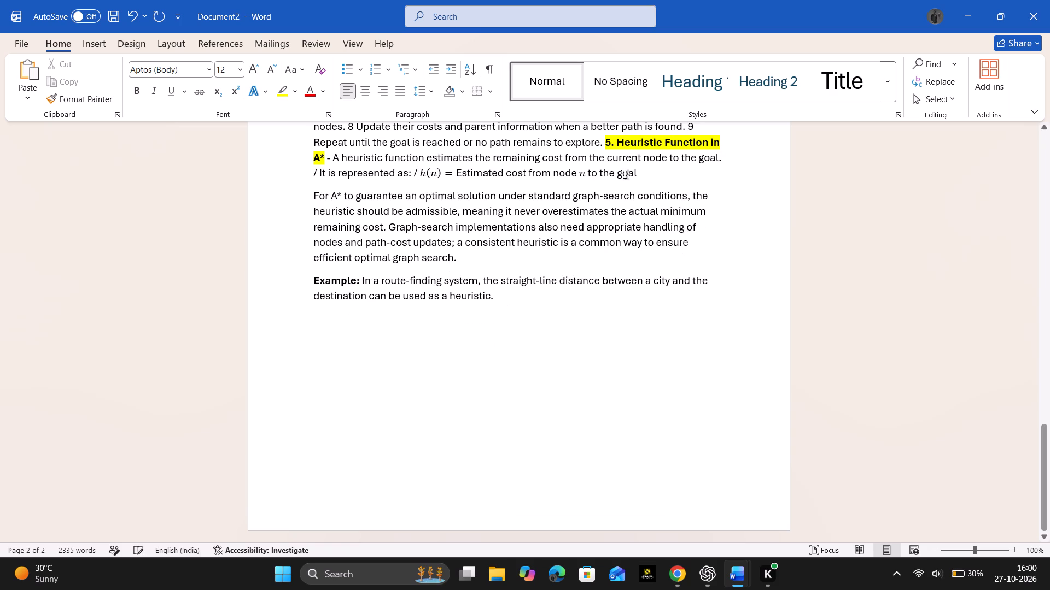
Join the "For A* to guarantee an optimal solution" paragraph to the end of the h(n) formula with " / ".
click(667, 173)
key(space)
text(/)
key(space)
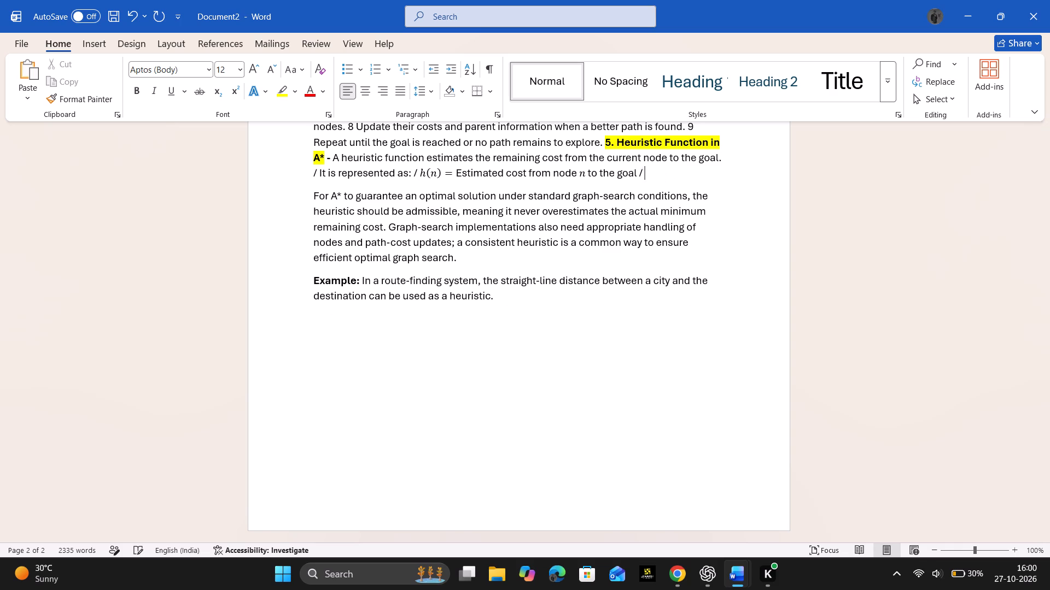
key(Delete)
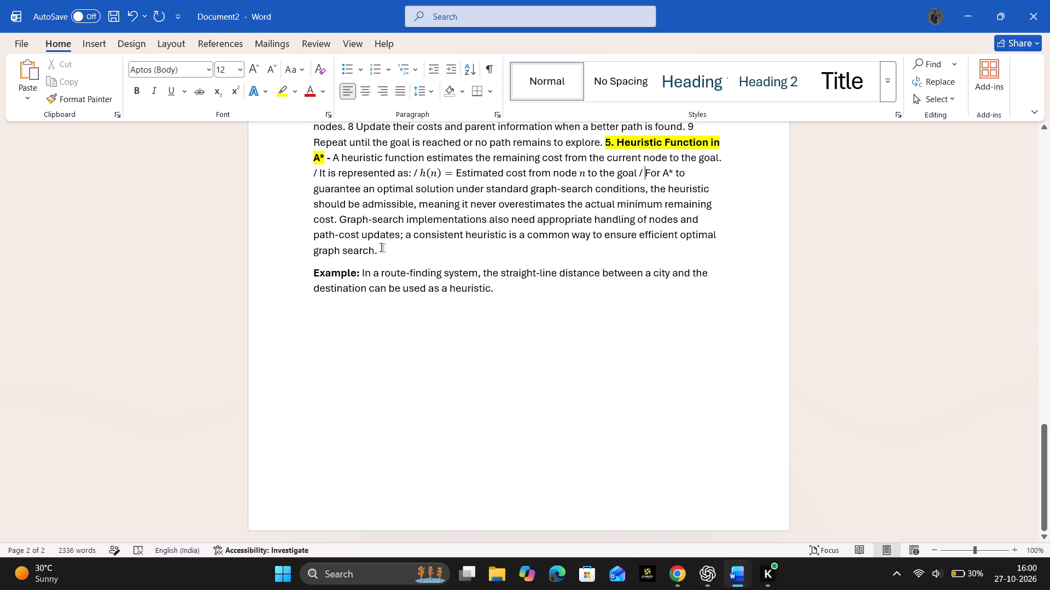
Delete the route-finding Example paragraph at the end of the heuristic function notes.
drag(383, 249, 495, 290)
key(BackSpace)
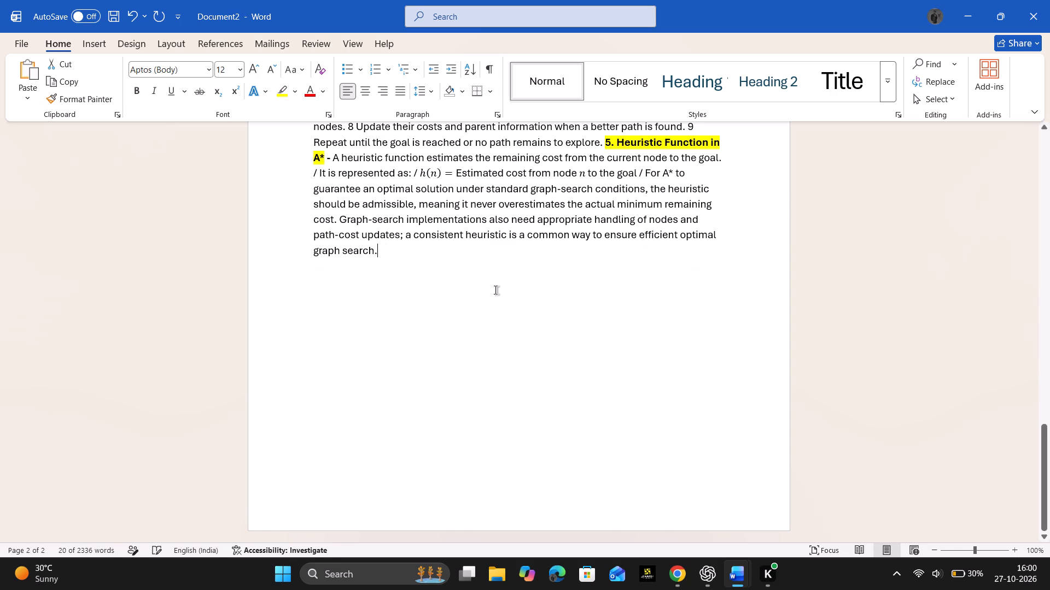
Set the entire A* Algorithm notes, from the Definition heading to "graph search.", to font size 6.
scroll(495, 290, up, 1)
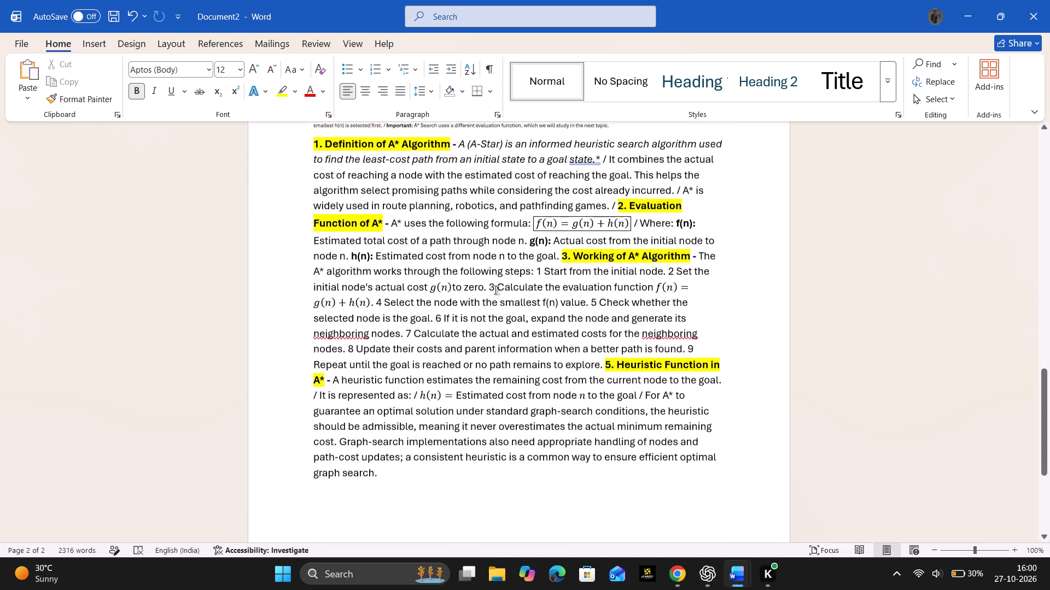
scroll(495, 290, up, 1)
drag(384, 470, 317, 225)
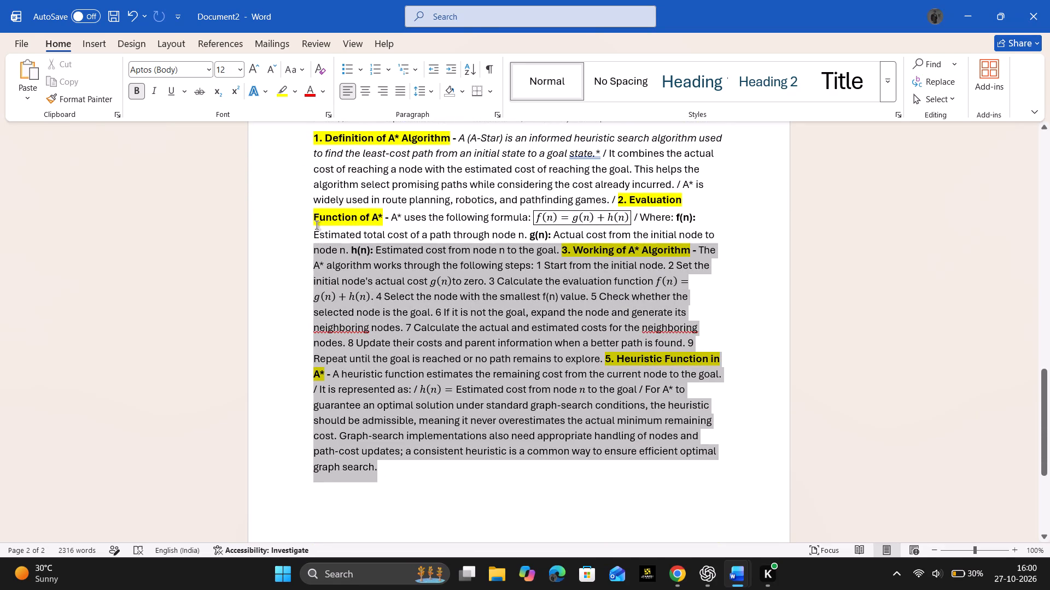
drag(317, 225, 301, 135)
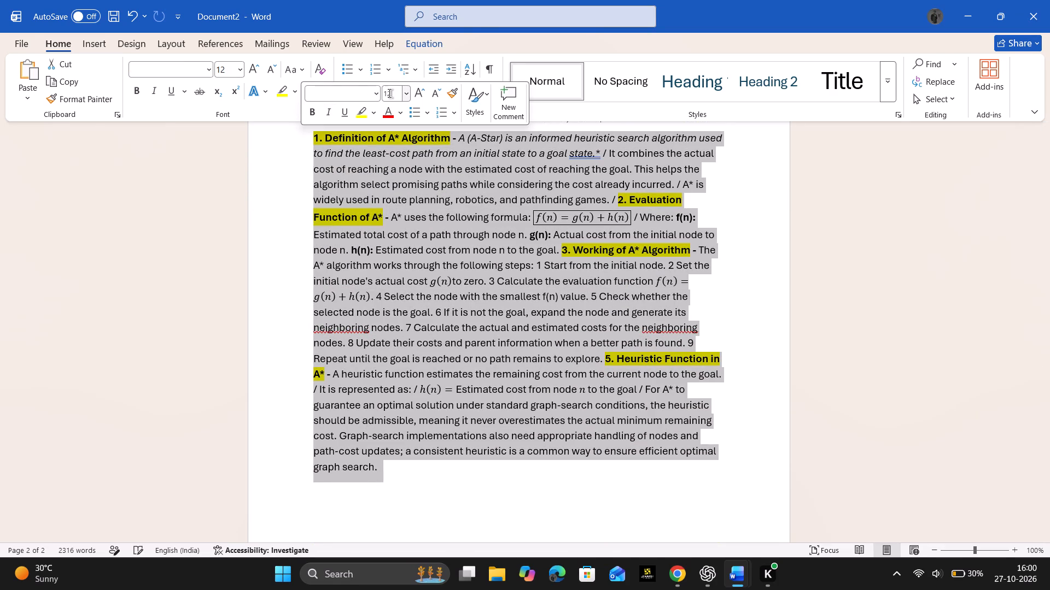
click(389, 93)
key(6)
key(Return)
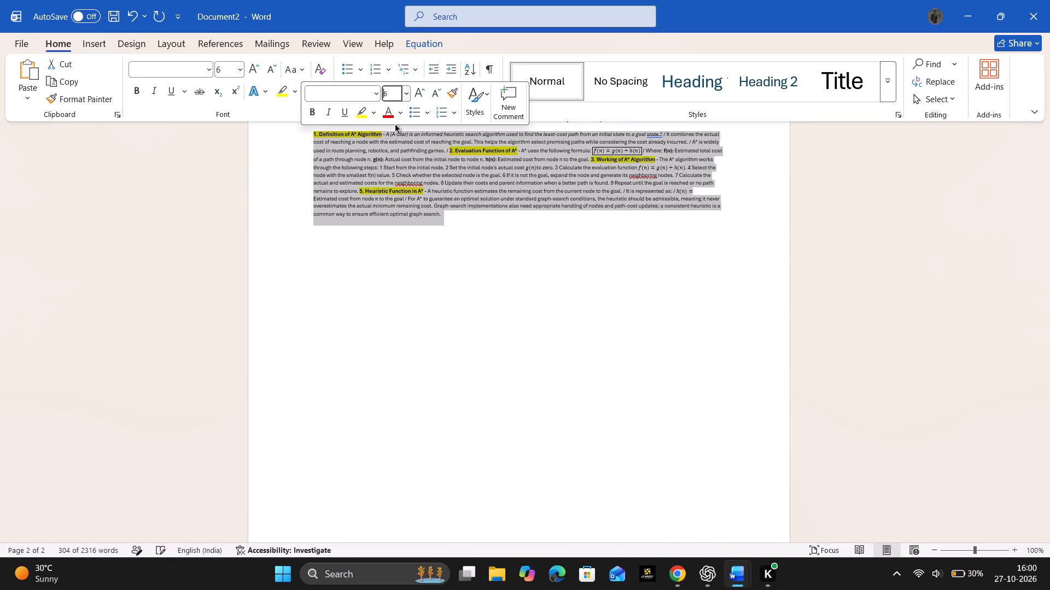
click(461, 274)
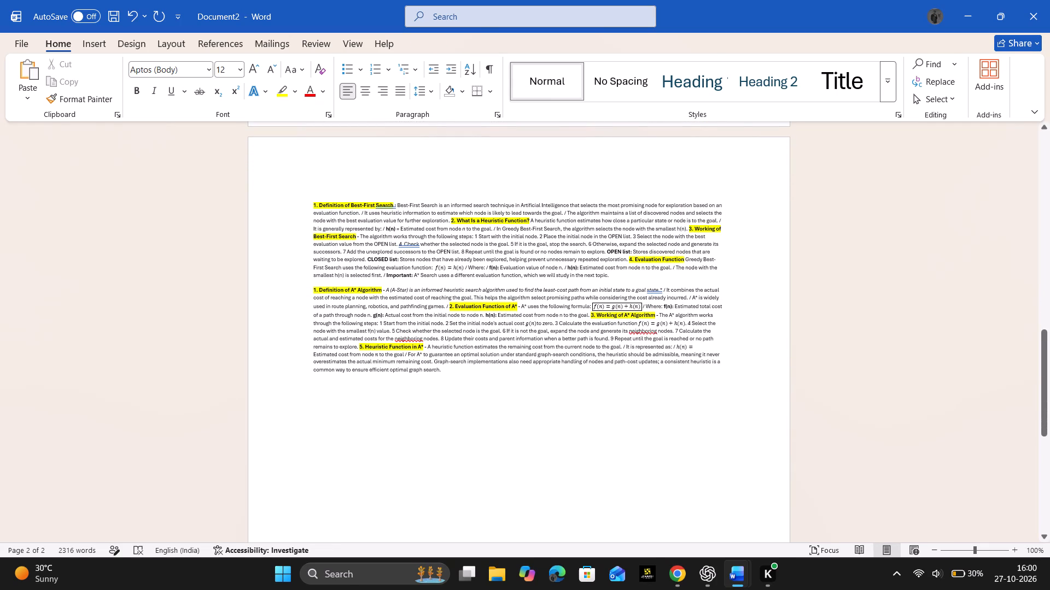
click(702, 583)
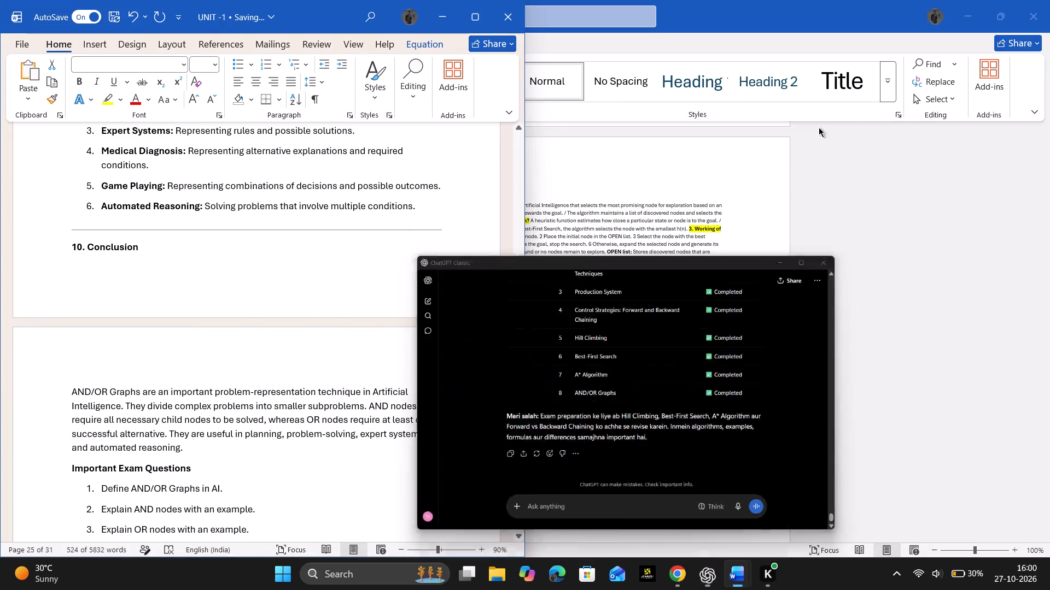
scroll(440, 310, down, 5)
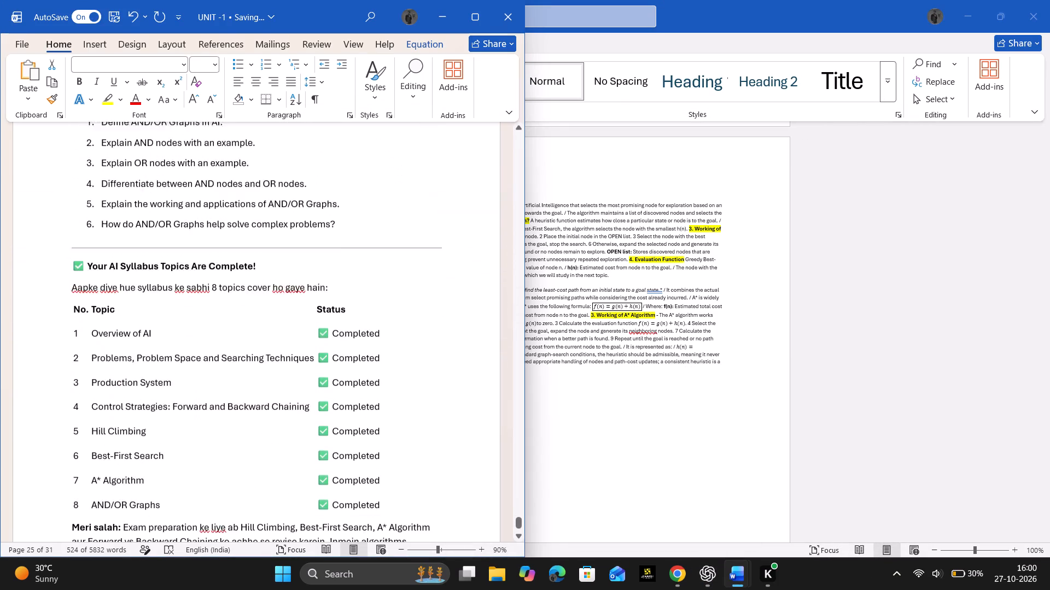
scroll(440, 310, down, 7)
scroll(440, 310, up, 2)
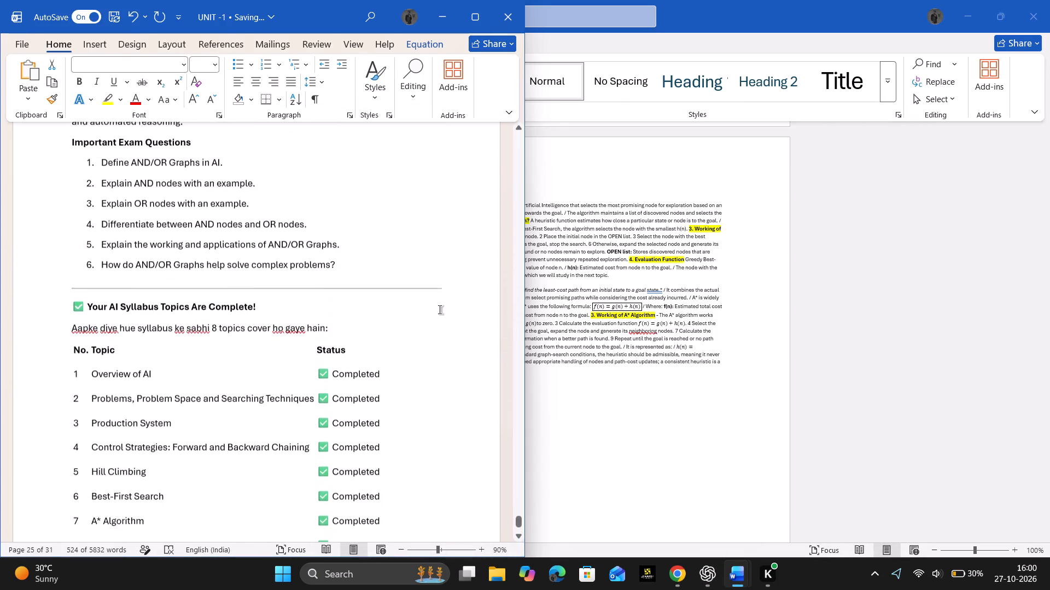
scroll(440, 310, up, 7)
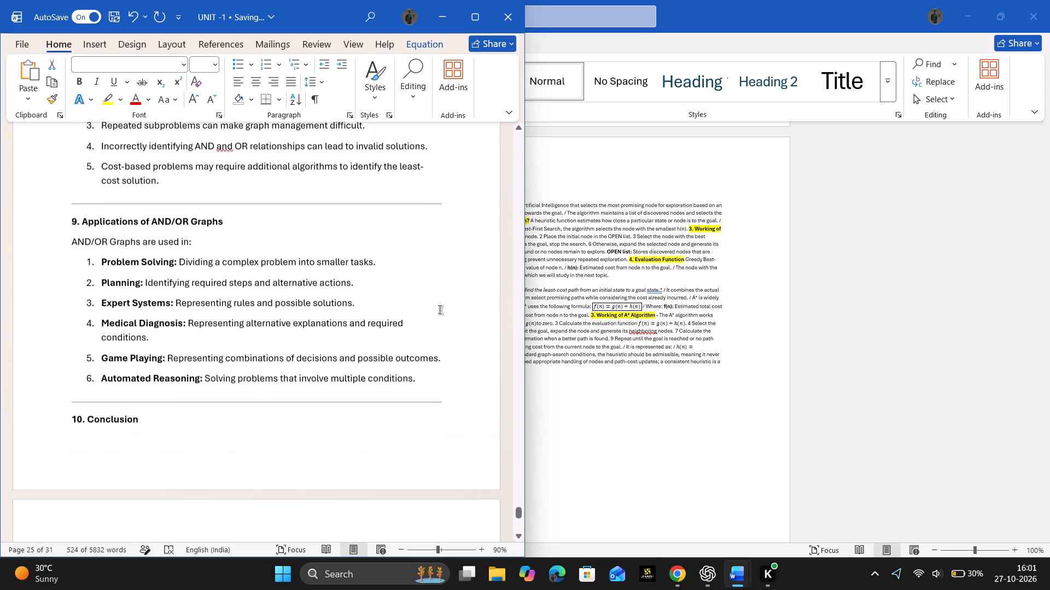
scroll(440, 310, up, 3)
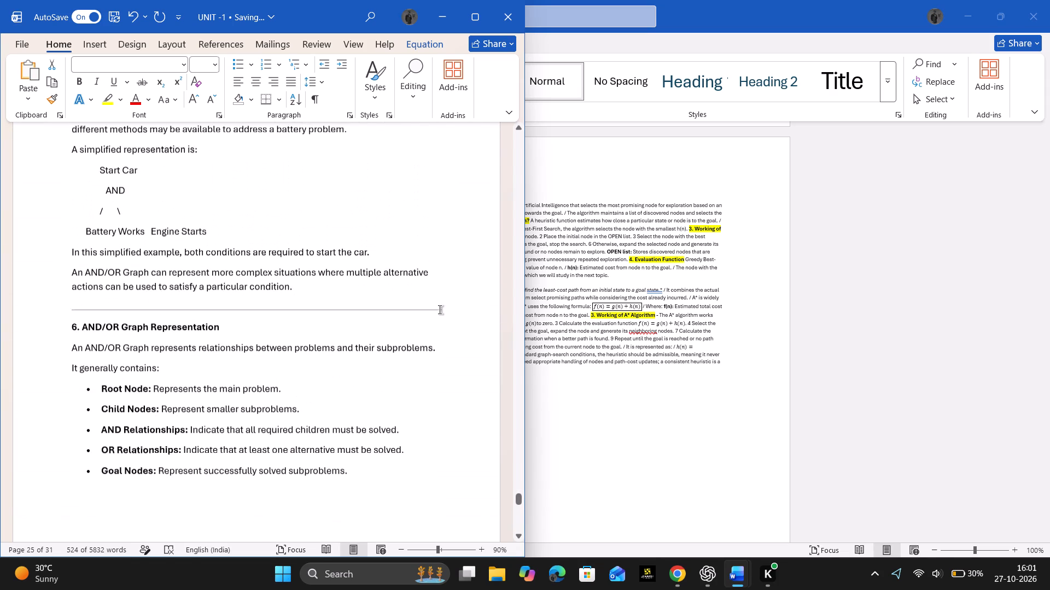
scroll(440, 310, up, 6)
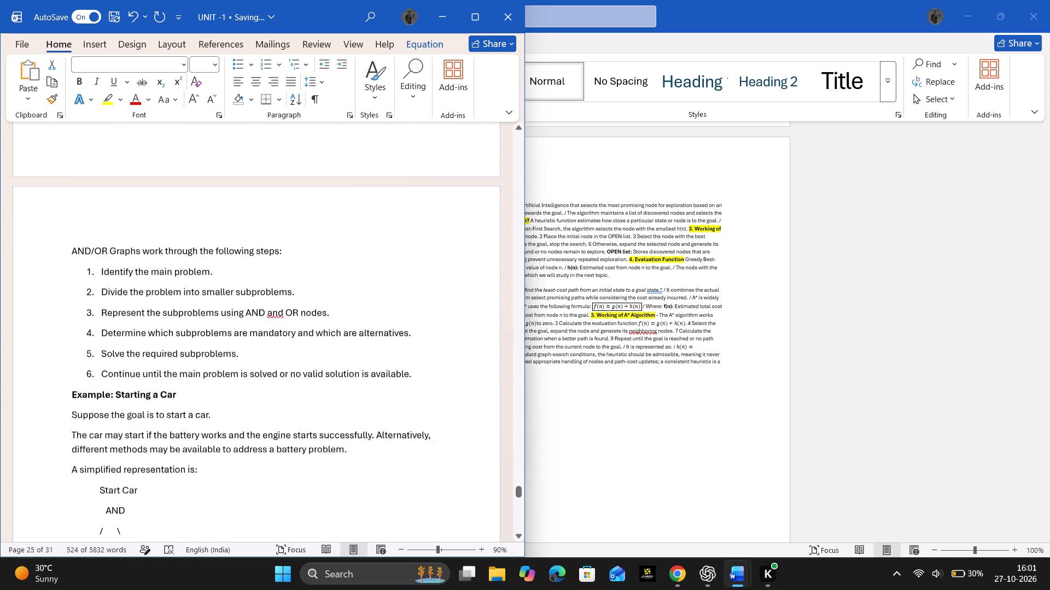
scroll(440, 310, up, 6)
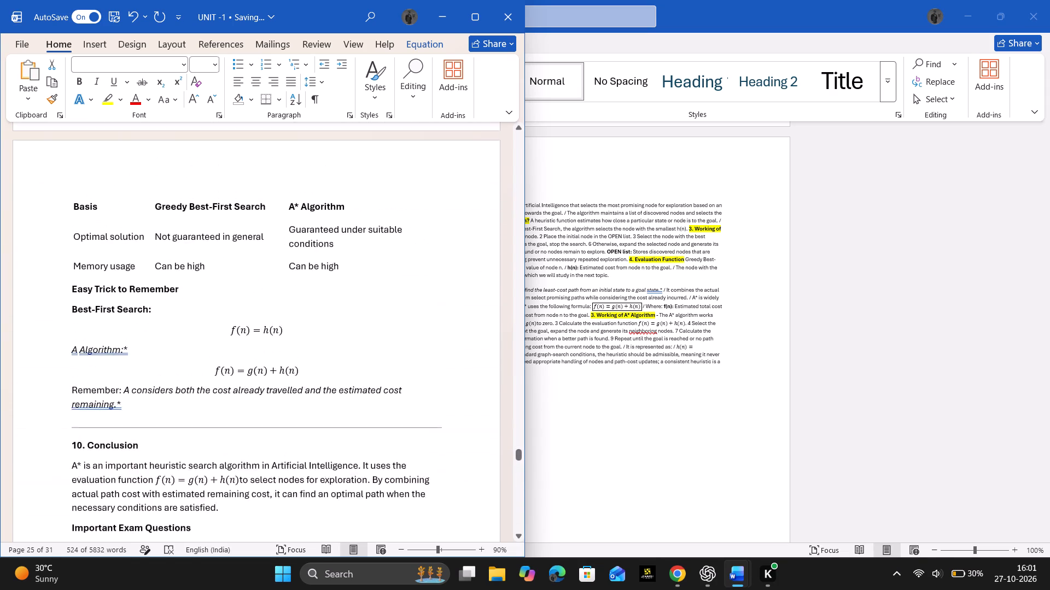
scroll(440, 310, down, 1)
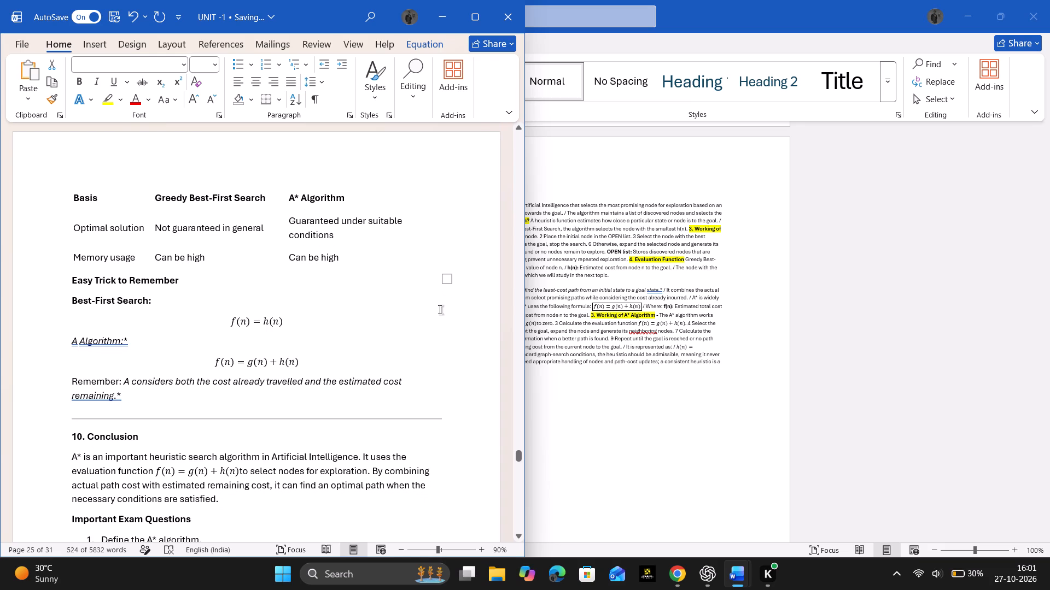
scroll(440, 310, up, 3)
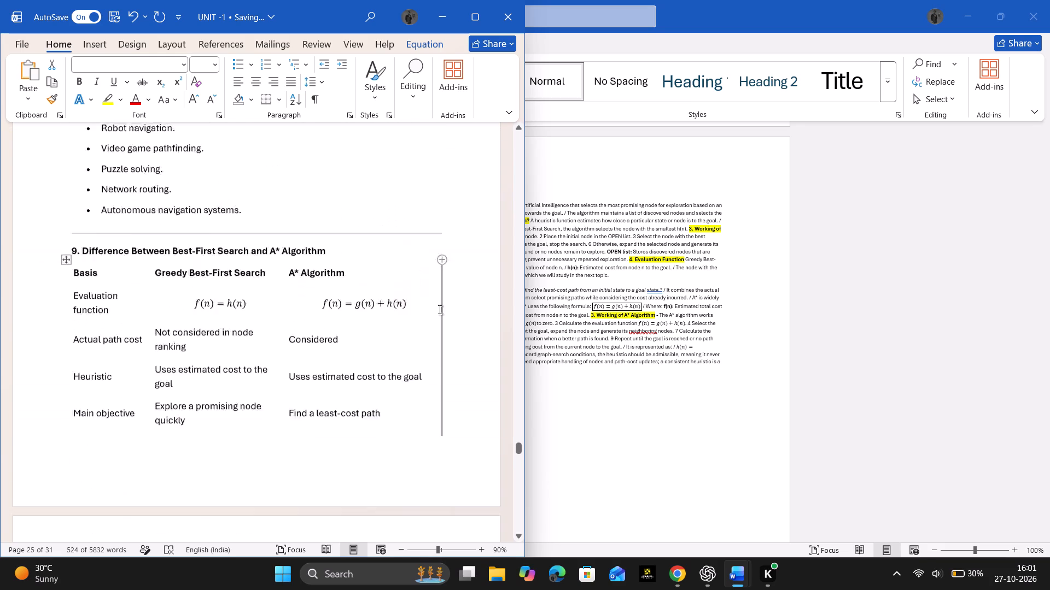
scroll(440, 310, up, 5)
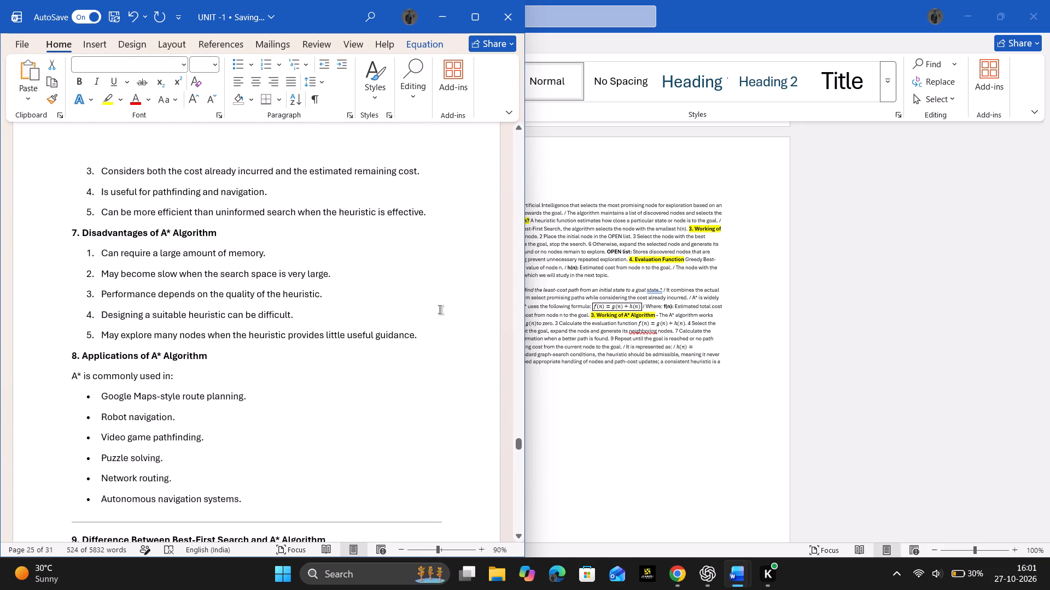
scroll(440, 310, up, 4)
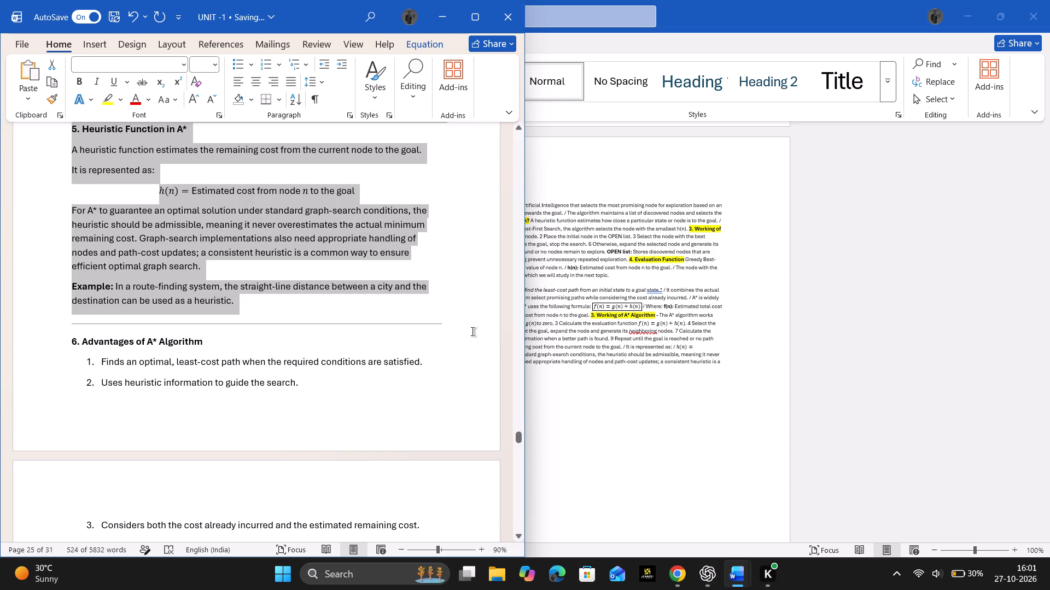
click(623, 400)
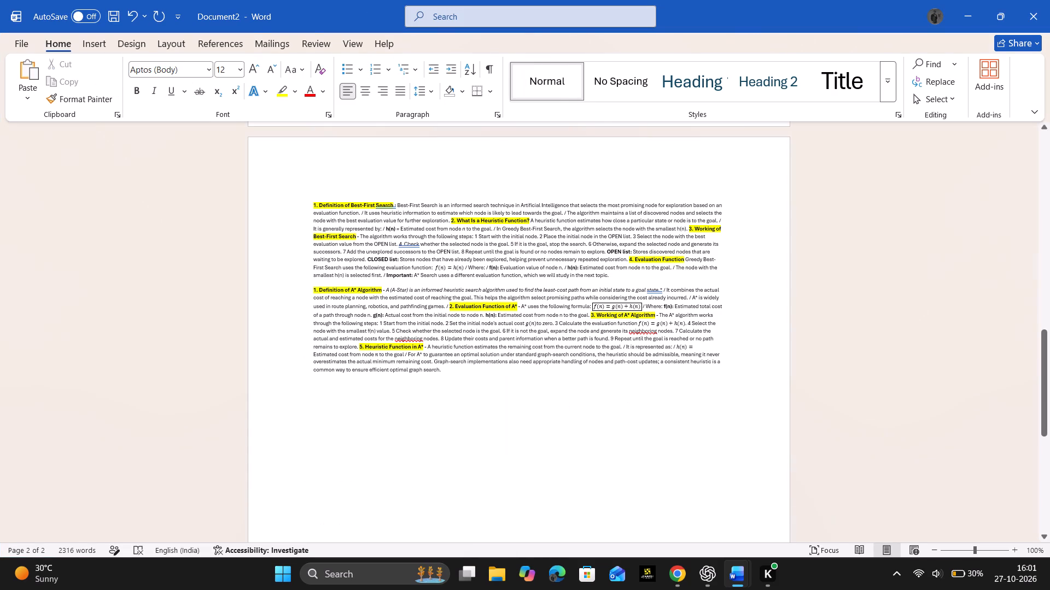
Copy the AND/OR Graphs notes in UNIT -1, from "1. Definition of AND/OR Graphs" through the section 9 Applications list, and paste them below the A* notes in Document2.
key(alt+Tab)
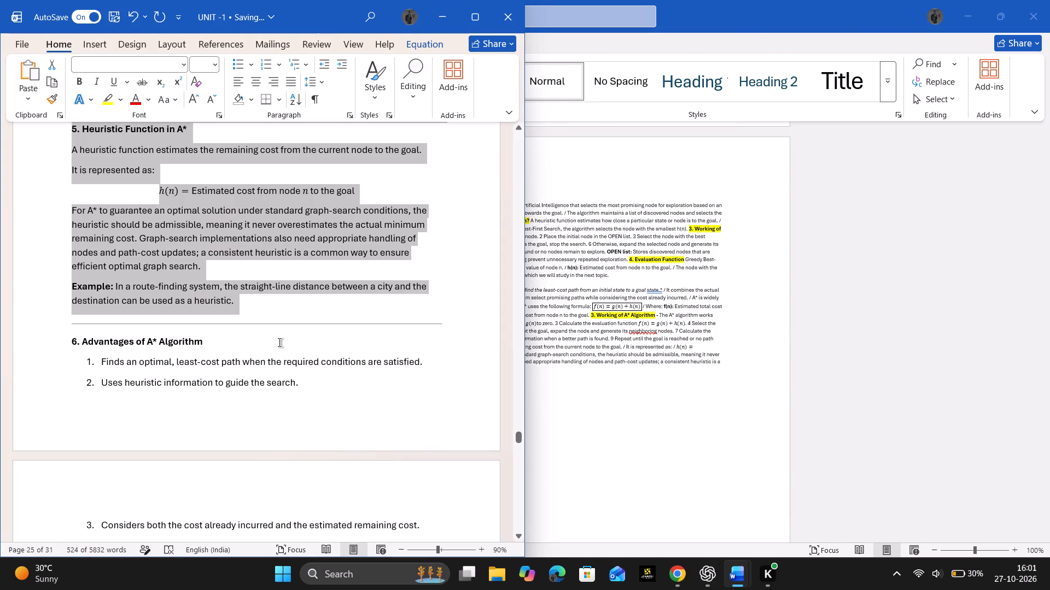
scroll(279, 343, down, 6)
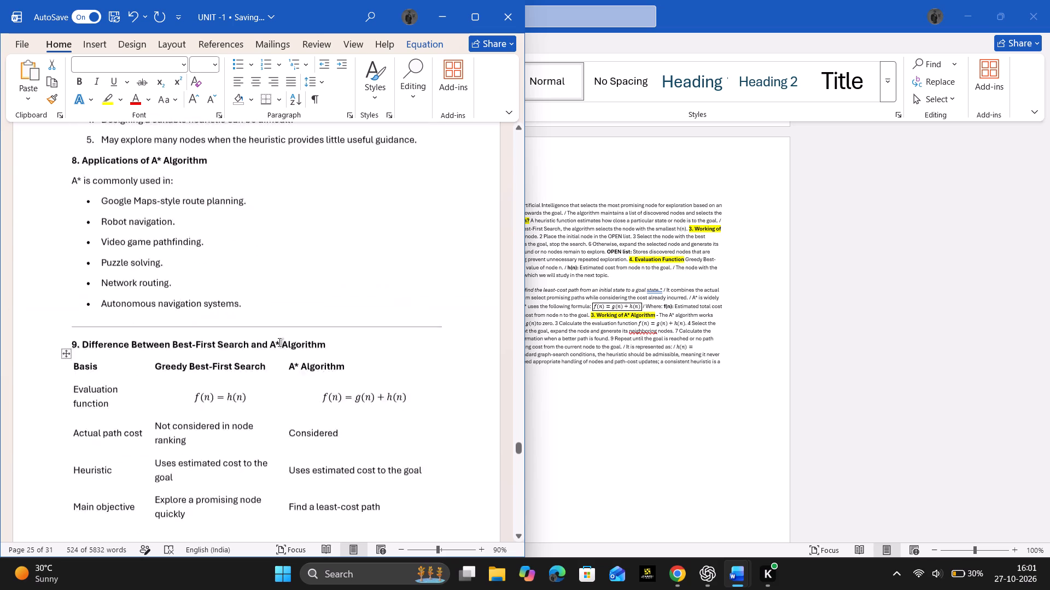
scroll(279, 343, down, 7)
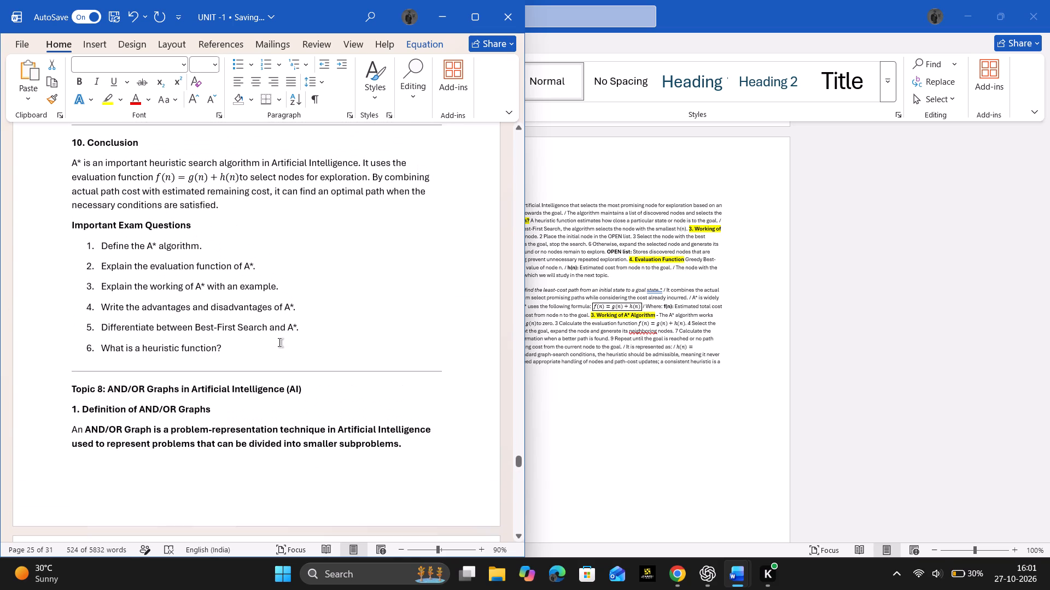
scroll(279, 343, down, 3)
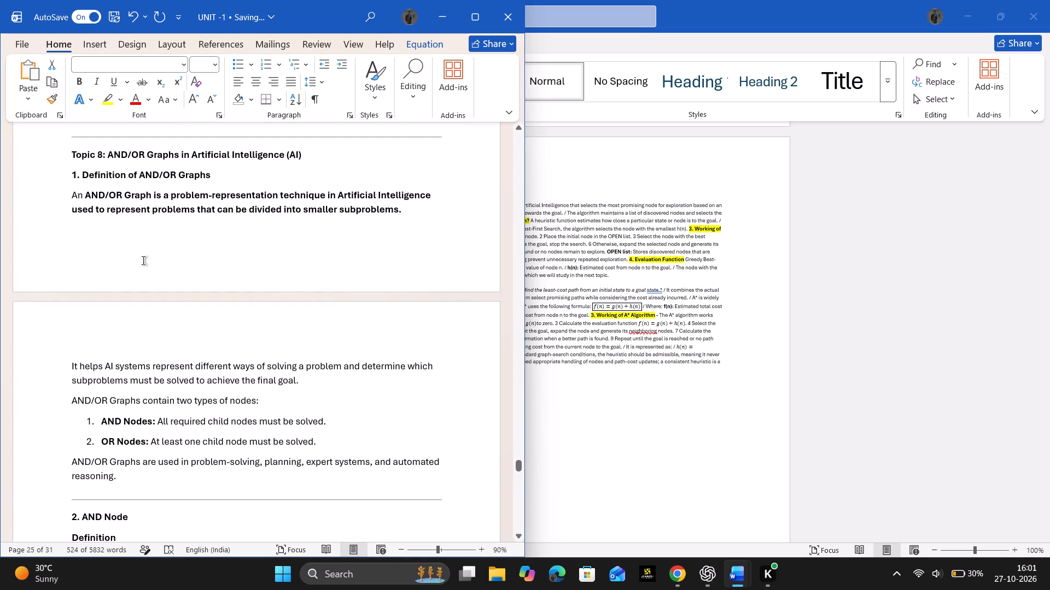
drag(71, 173, 178, 584)
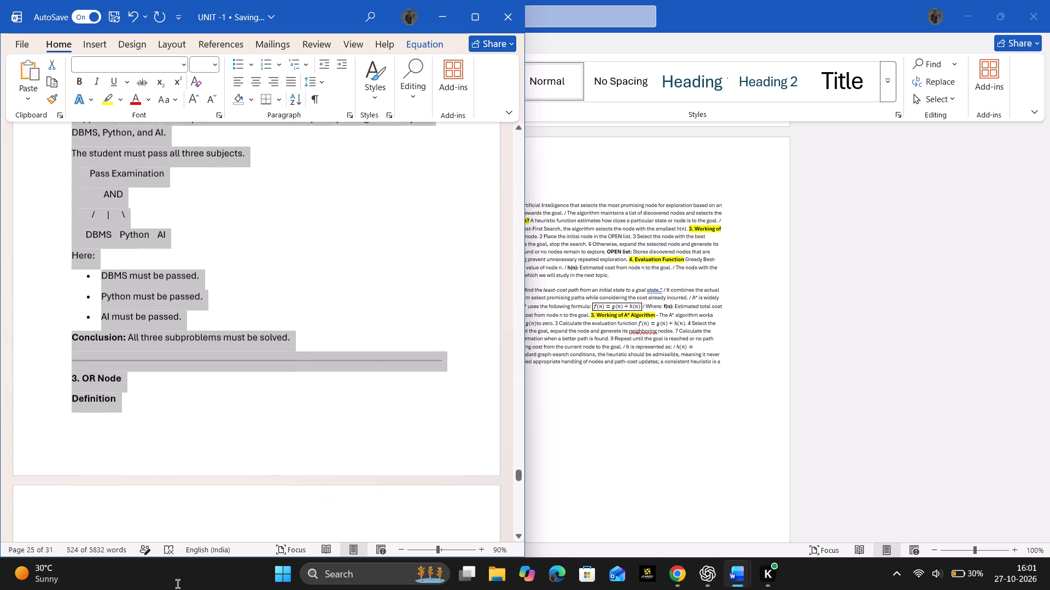
drag(178, 584, 180, 557)
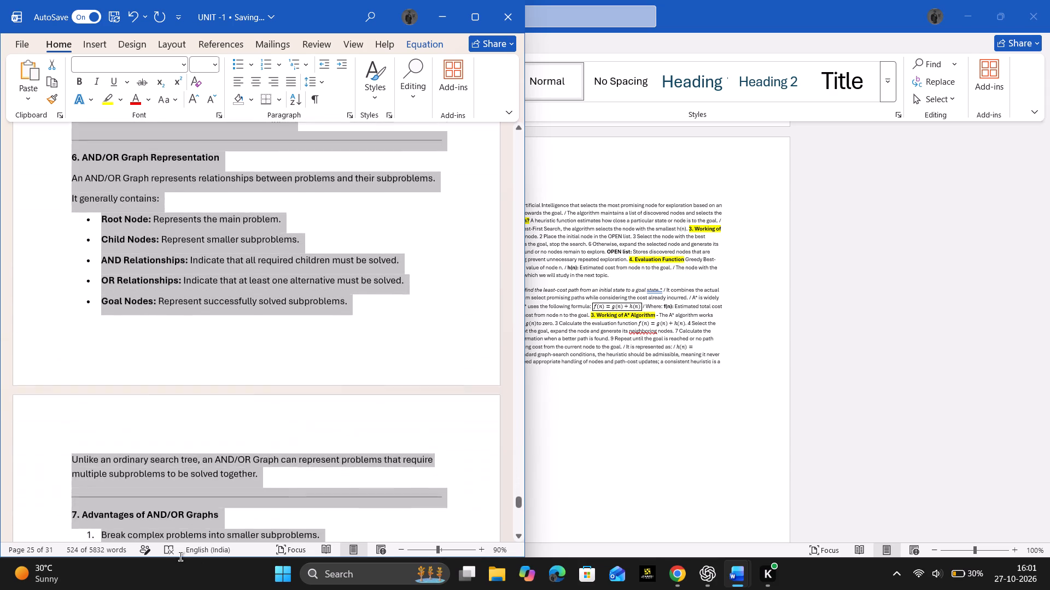
drag(180, 557, 196, 488)
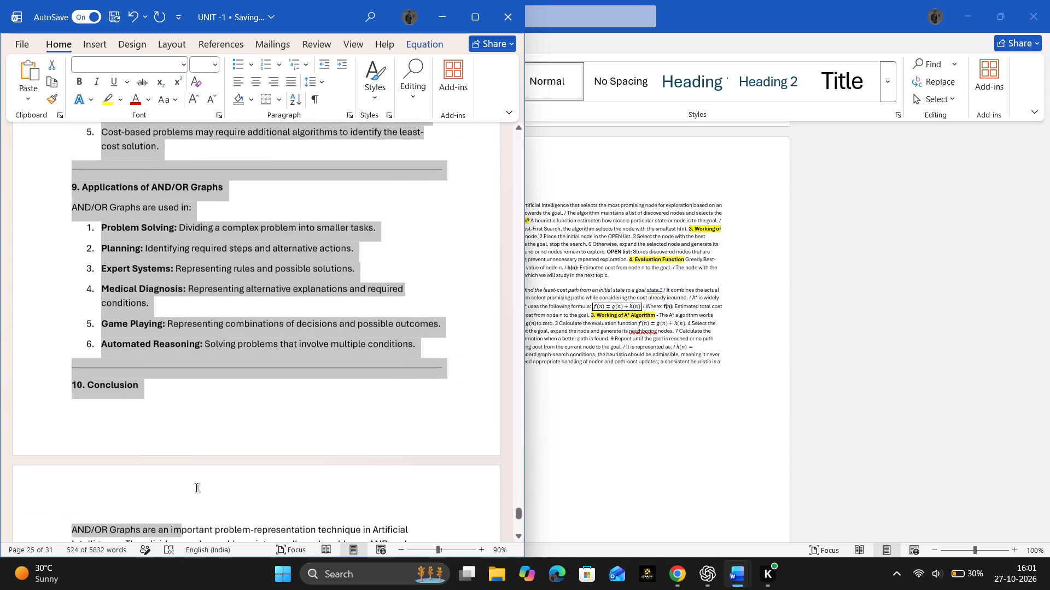
drag(196, 488, 421, 329)
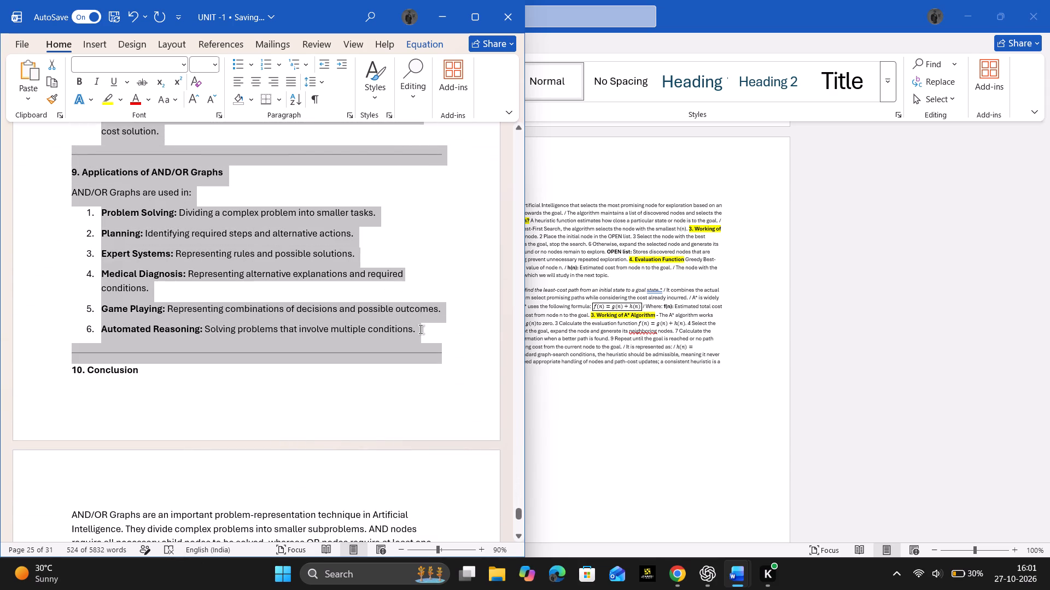
drag(421, 329, 415, 332)
key(ctrl+c)
click(702, 476)
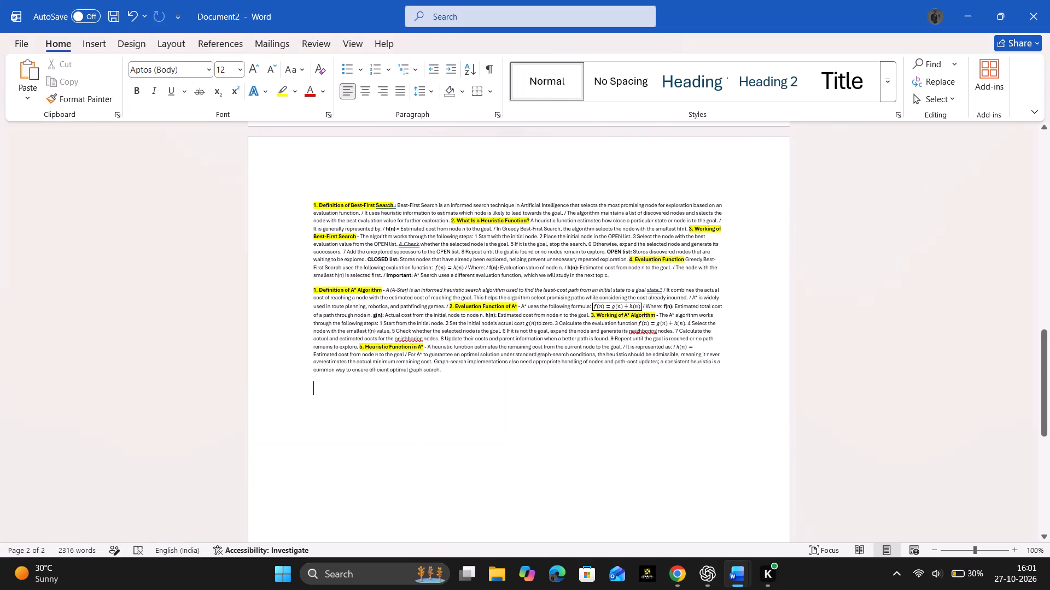
click(459, 500)
key(ctrl+v)
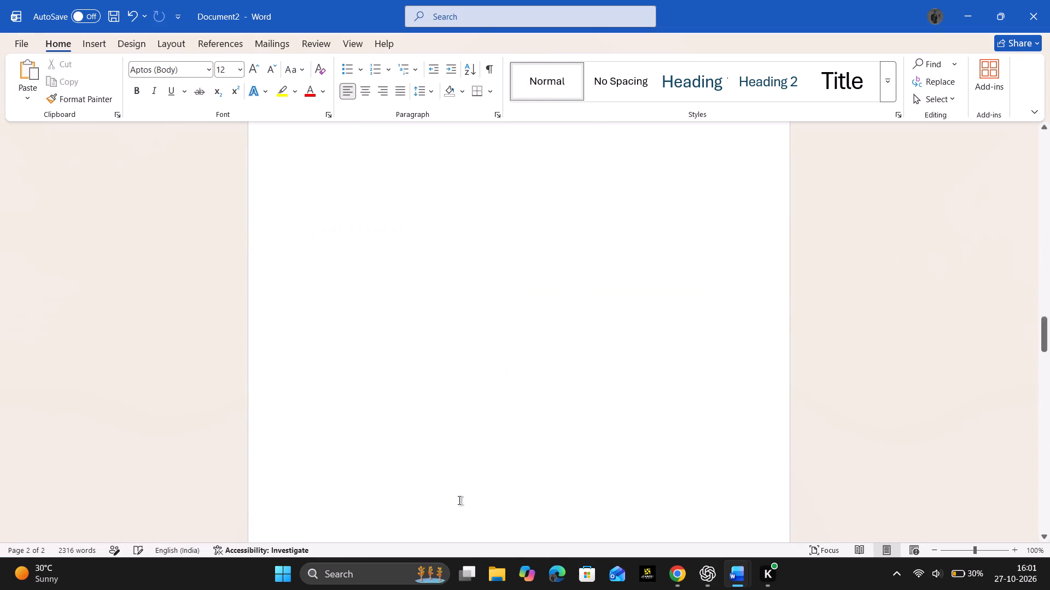
Highlight the pasted "1. Definition of AND/OR Graphs" heading in yellow.
scroll(477, 361, up, 4)
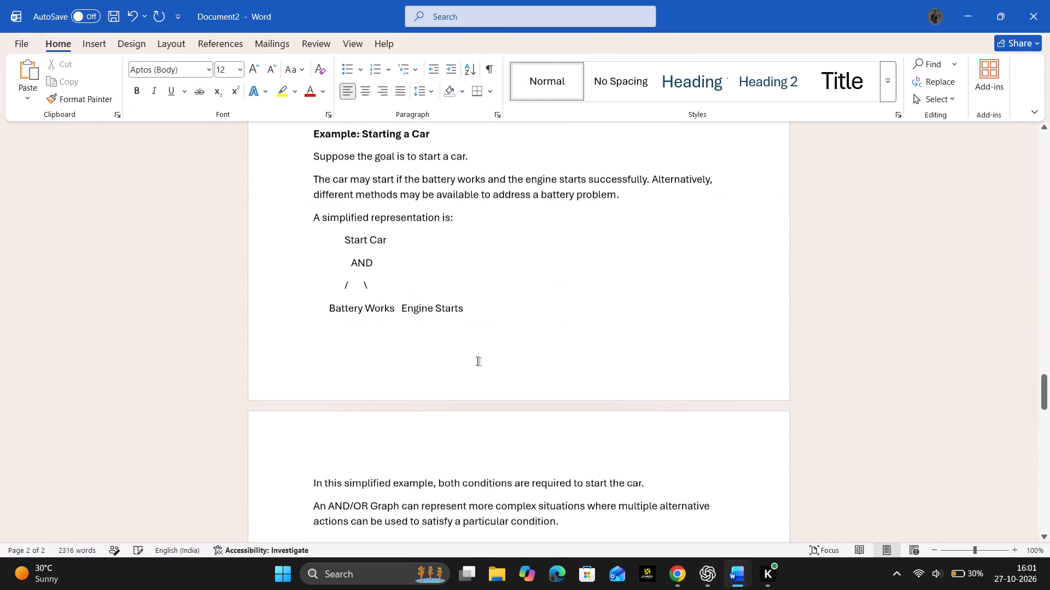
scroll(477, 361, up, 7)
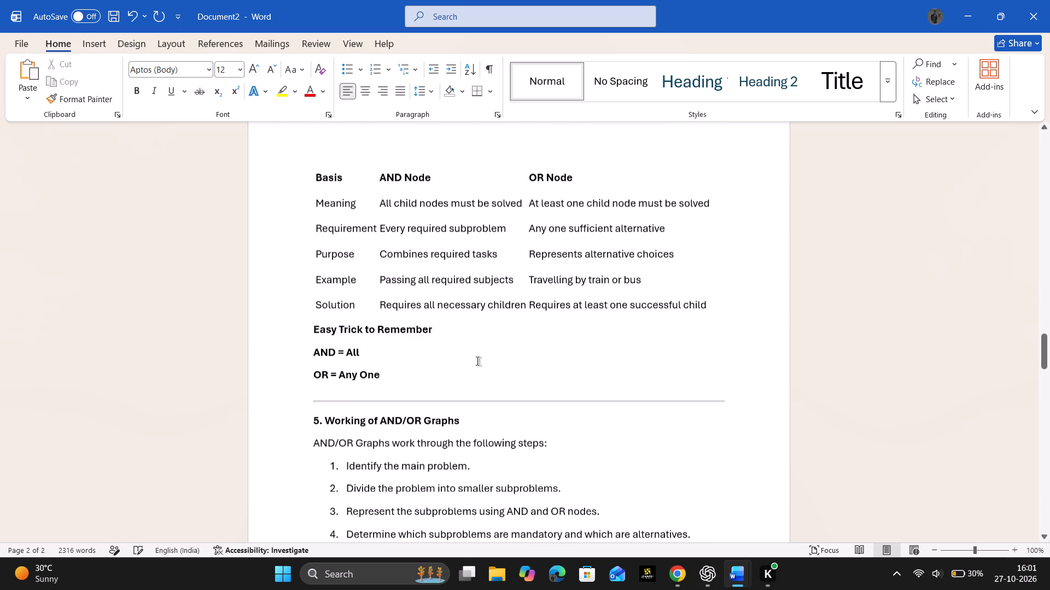
scroll(477, 361, up, 8)
scroll(477, 361, down, 1)
scroll(477, 361, up, 1)
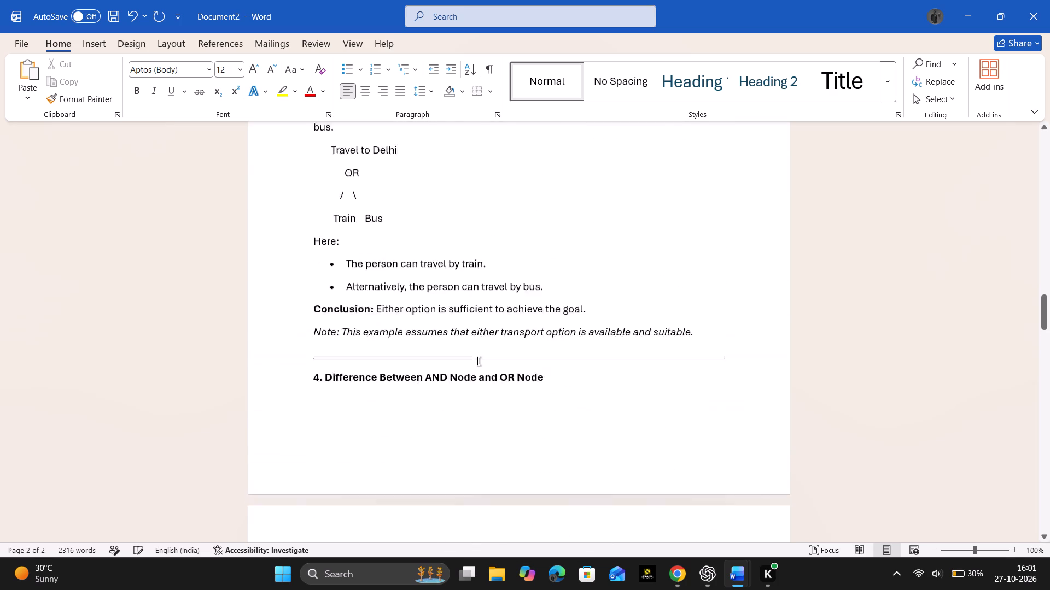
scroll(477, 361, up, 3)
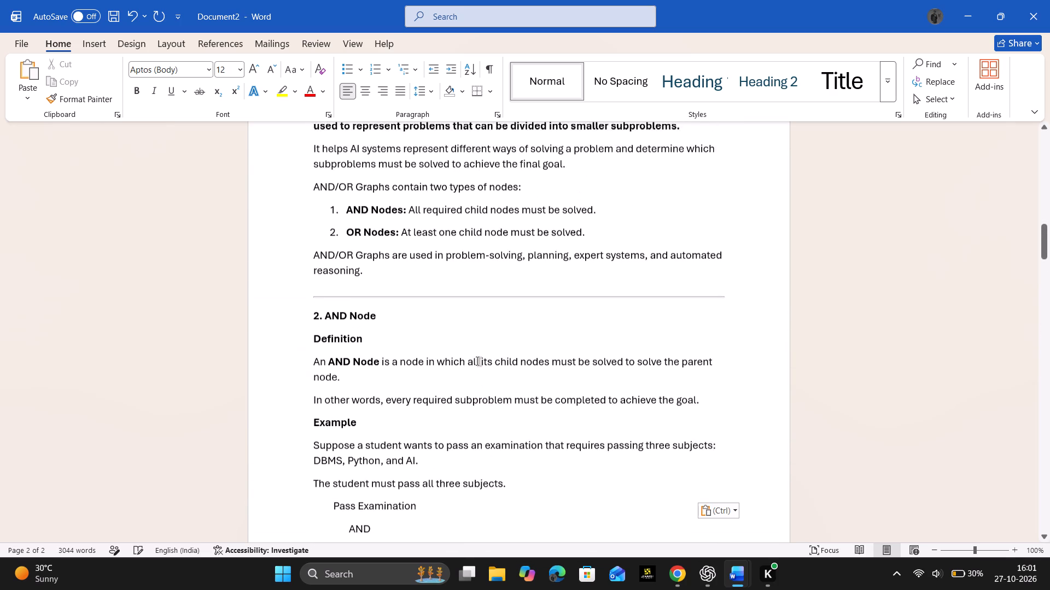
scroll(477, 361, up, 2)
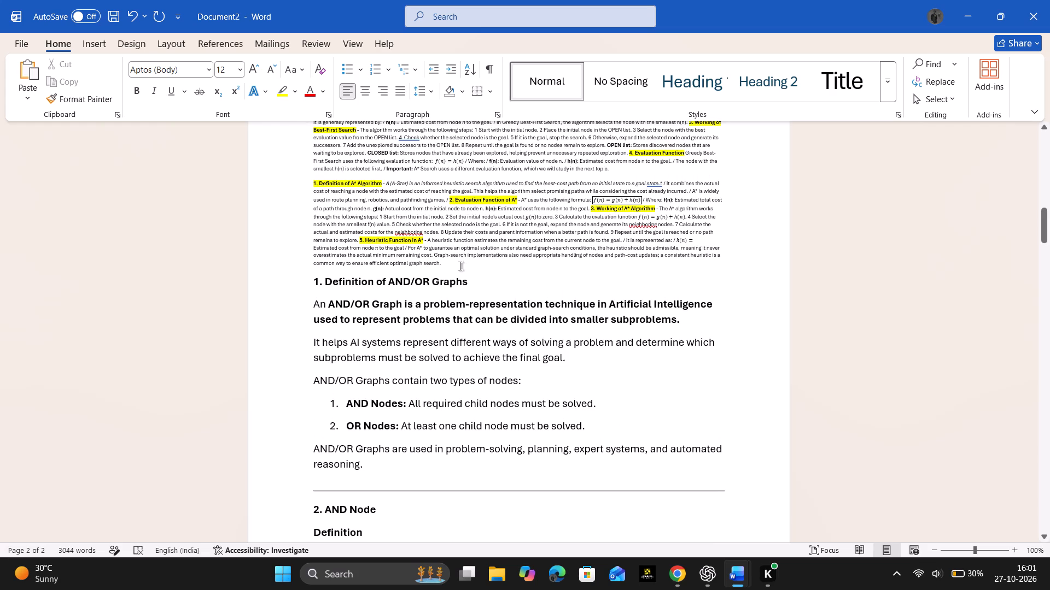
drag(470, 279, 304, 273)
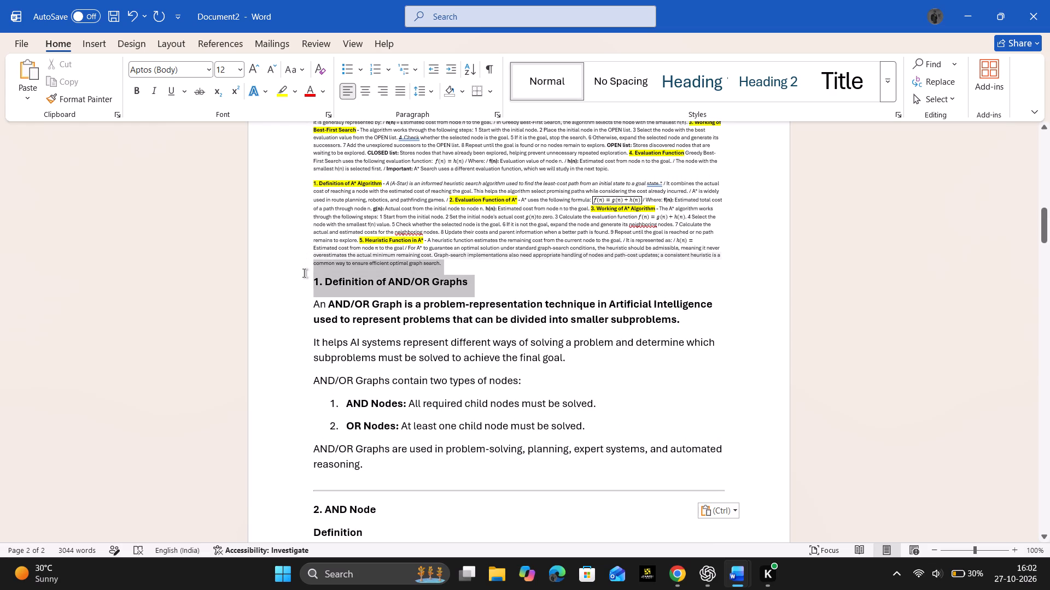
drag(304, 273, 308, 288)
click(361, 272)
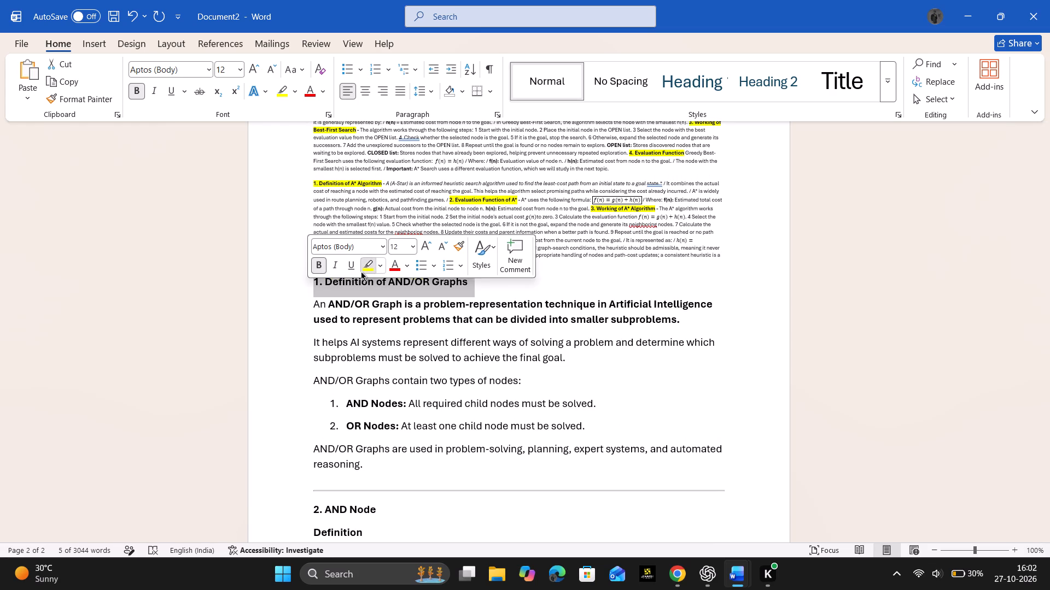
Join the "An AND/OR Graph is" definition paragraph to its highlighted heading with " - ".
click(479, 289)
key(space)
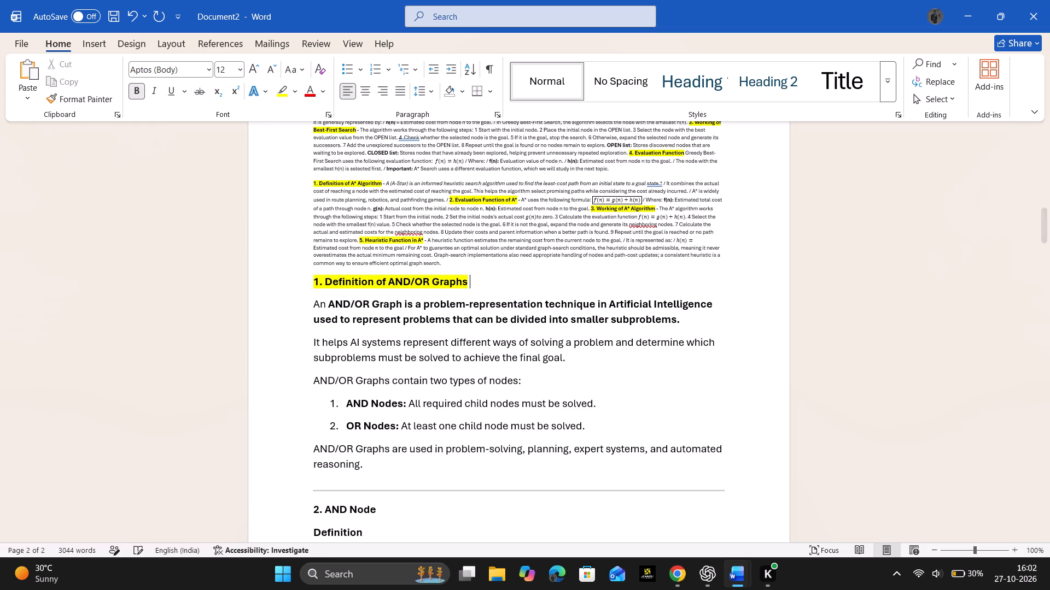
text(-)
key(space)
key(Delete)
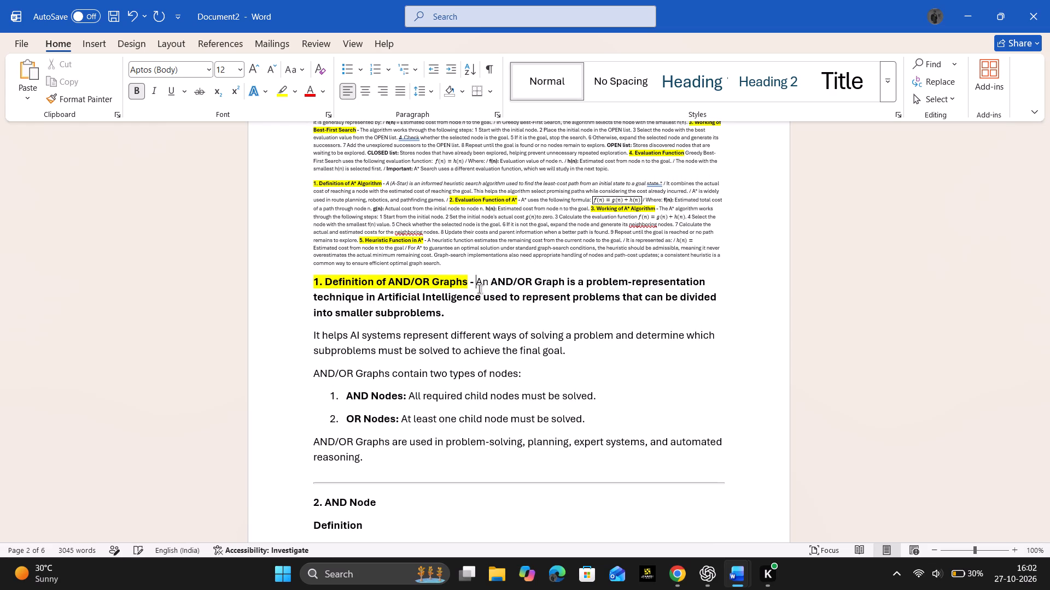
Remove the bold formatting from the AND/OR Graph definition sentence, ending at "smaller subproblems.".
key(shift+Down)
key(shift+Down)
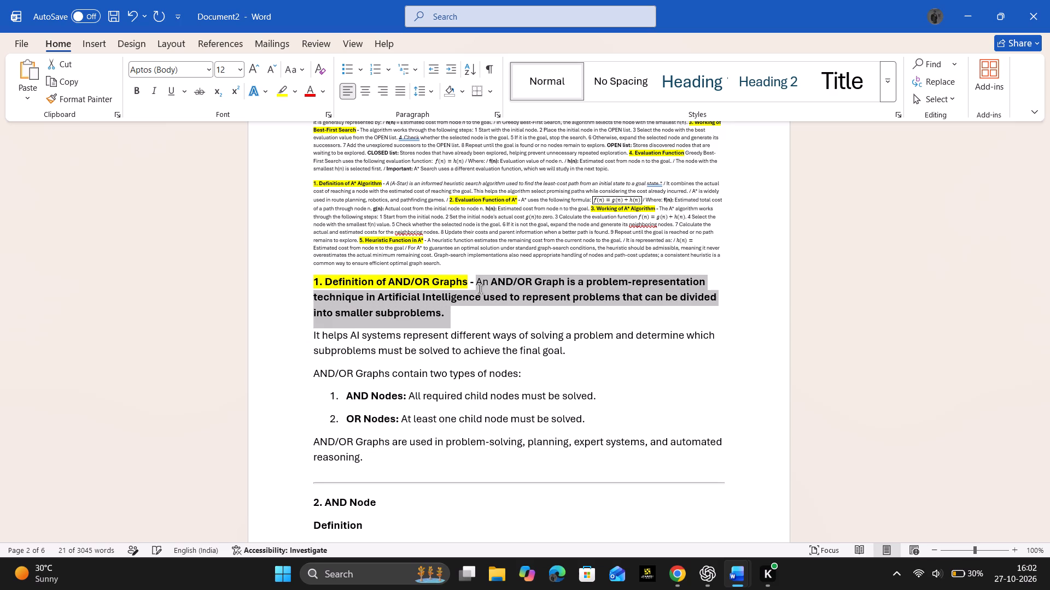
click(142, 83)
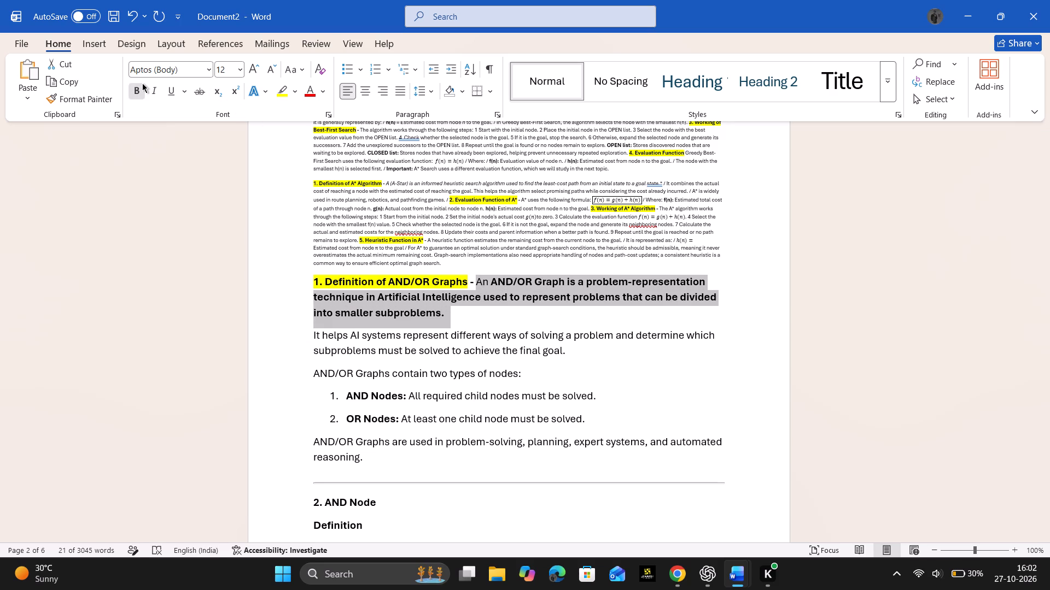
click(142, 83)
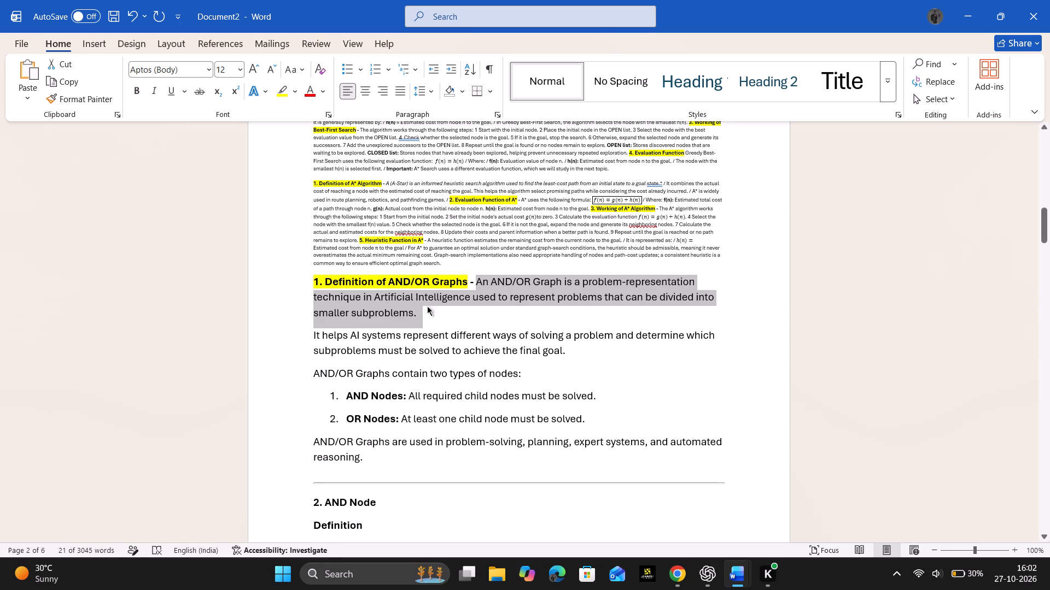
Join the "It helps AI systems" and "AND/OR Graphs contain two types of nodes:" paragraphs to the definition, separating each with " / ".
click(431, 310)
key(space)
key(Delete)
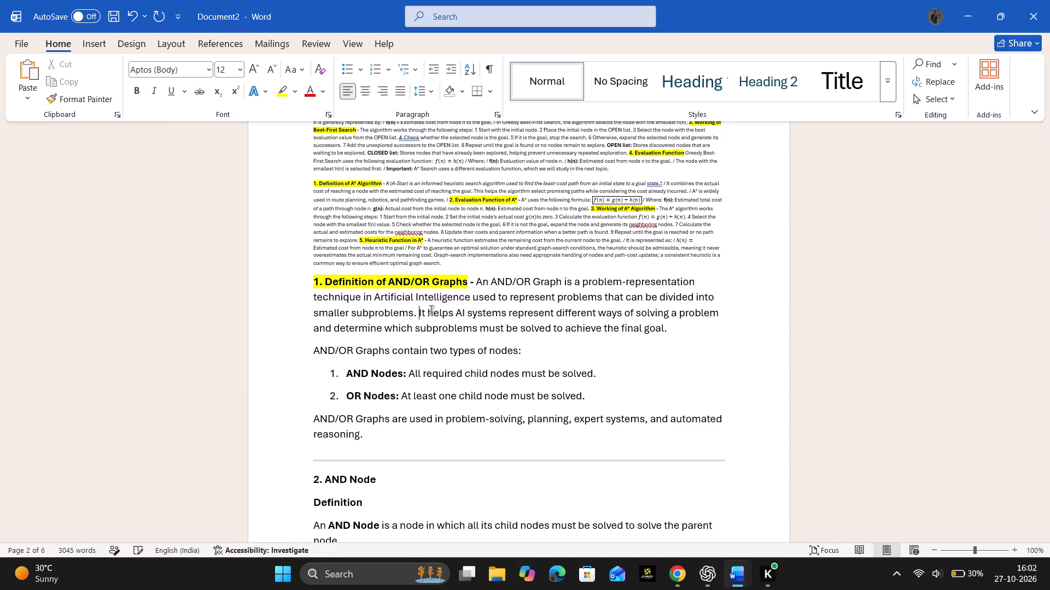
text(/)
key(space)
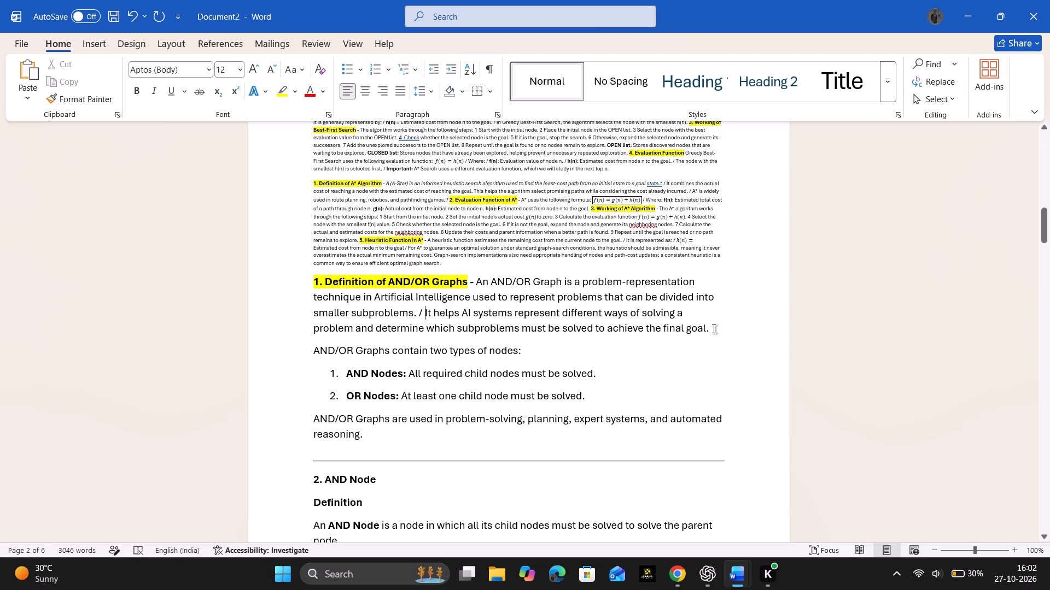
click(719, 329)
key(space)
text(/)
key(space)
key(Delete)
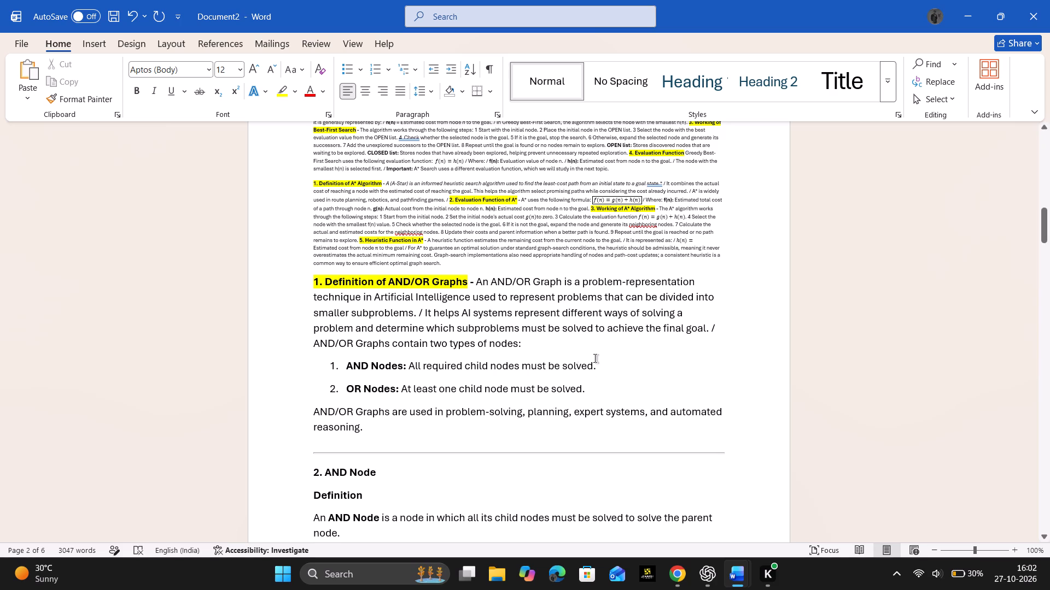
Run the numbered AND Nodes and OR Nodes items into the definition paragraph, with " / " before AND Nodes and a space before OR Nodes.
click(546, 342)
key(space)
text(/)
key(space)
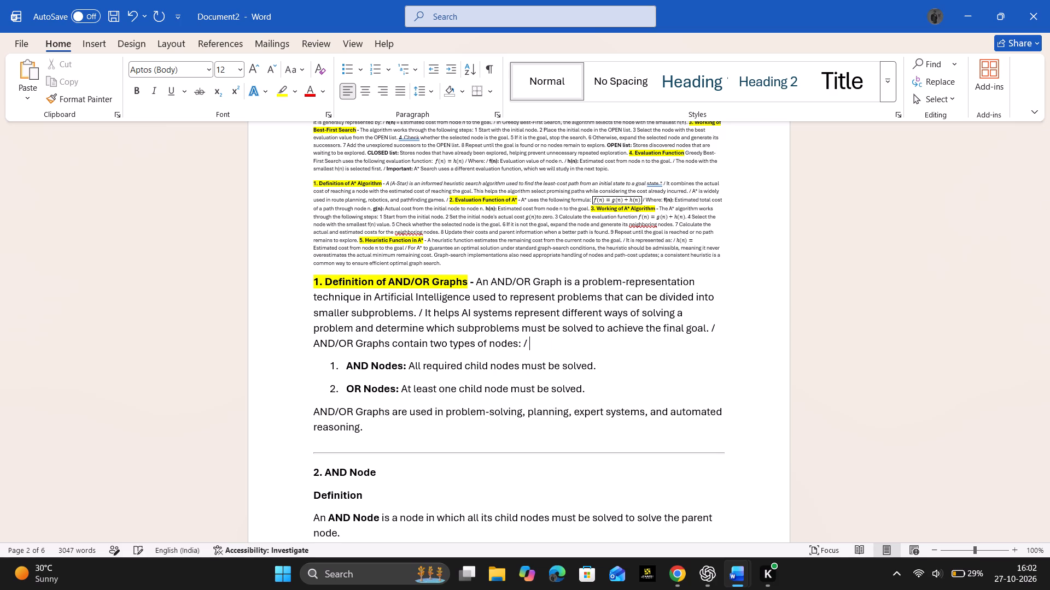
key(Delete)
click(439, 357)
key(space)
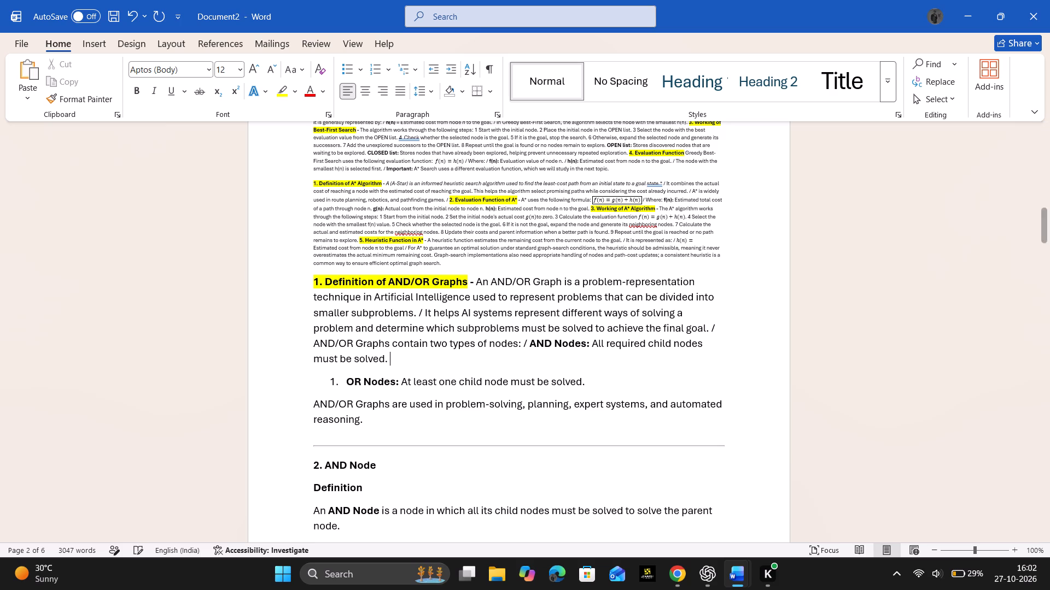
key(Delete)
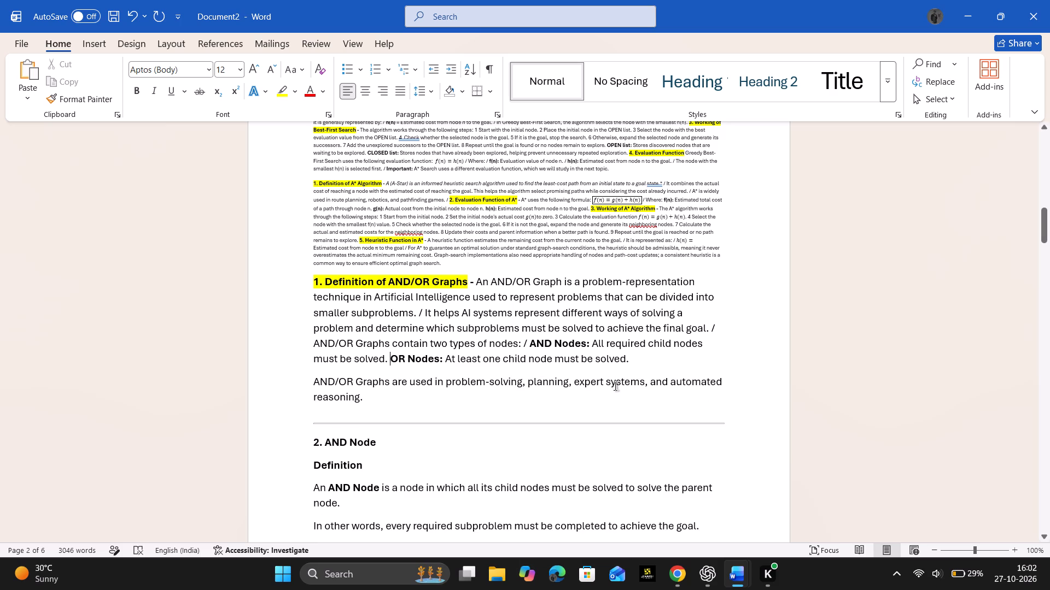
Join the "AND/OR Graphs are used in problem-solving" paragraph to the end of the OR Nodes text with " / ".
click(633, 355)
key(space)
text(/)
key(space)
key(Delete)
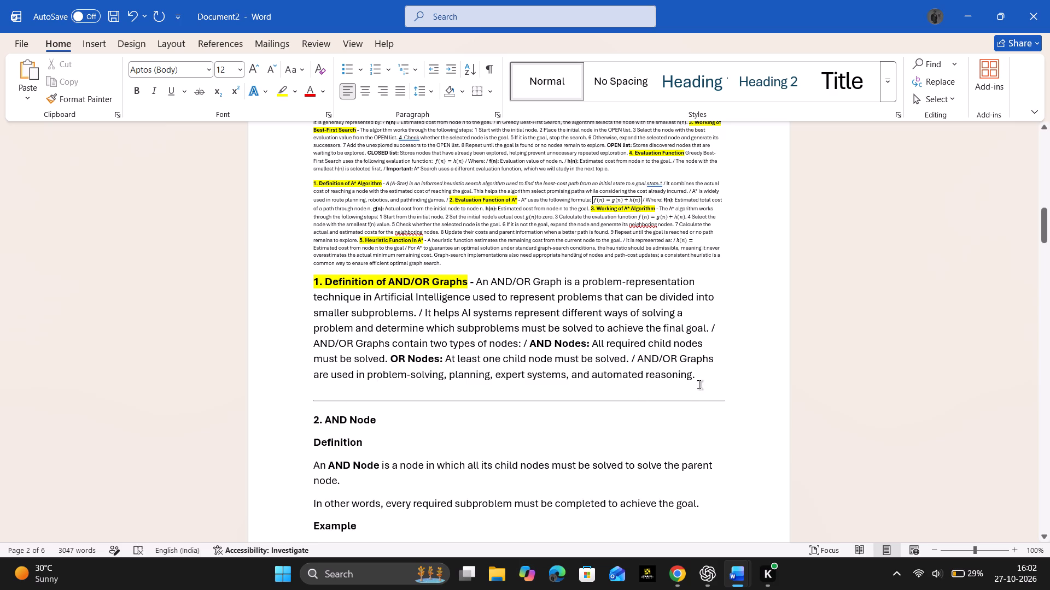
Delete the divider line between the AND/OR Graphs definition paragraph and the "2. AND Node" heading.
click(709, 377)
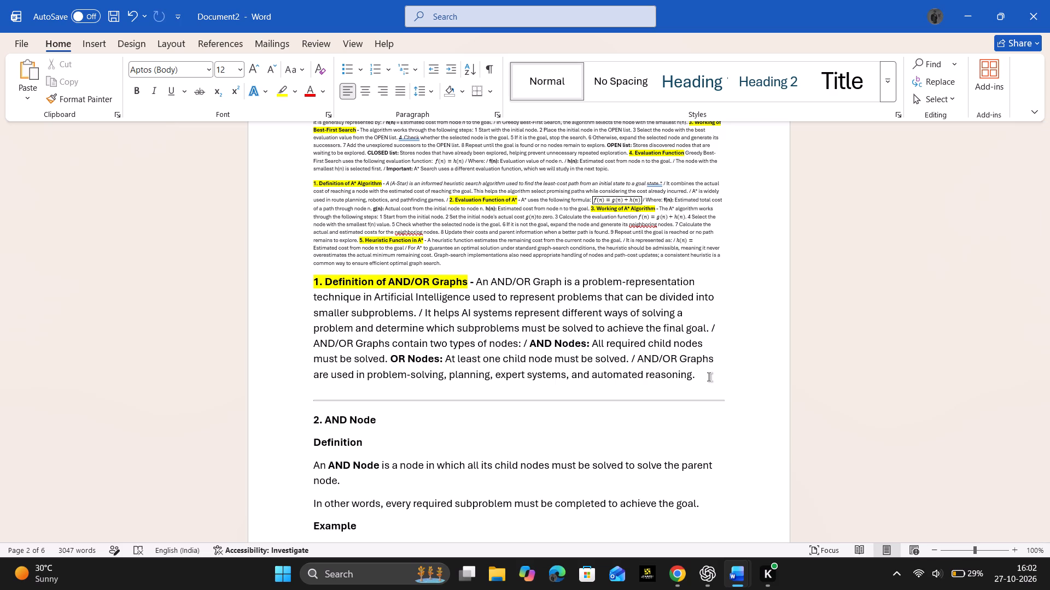
click(709, 376)
key(space)
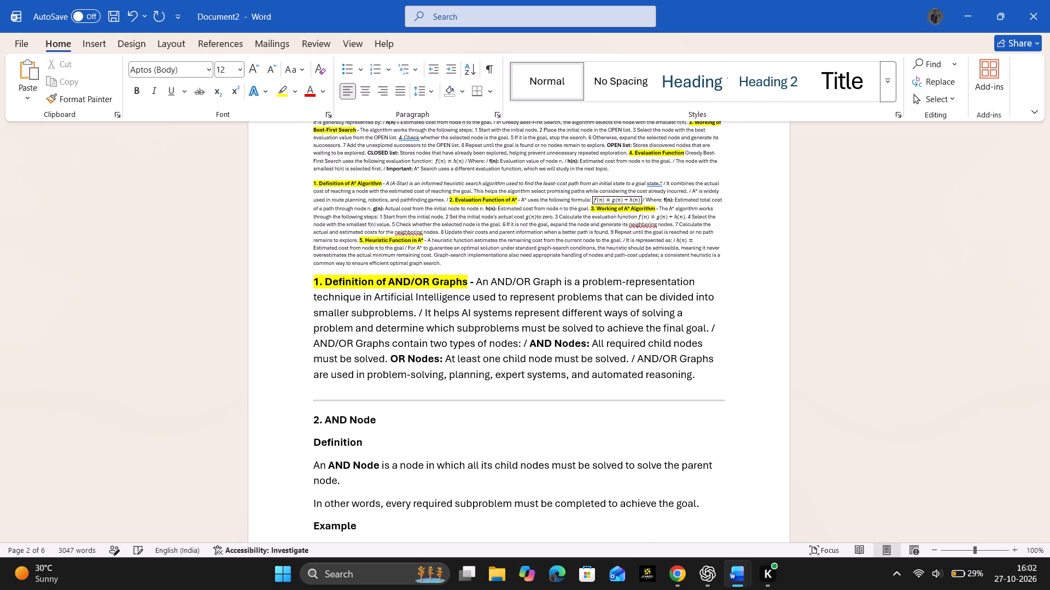
key(Delete)
key(Delete)
key(Delete)
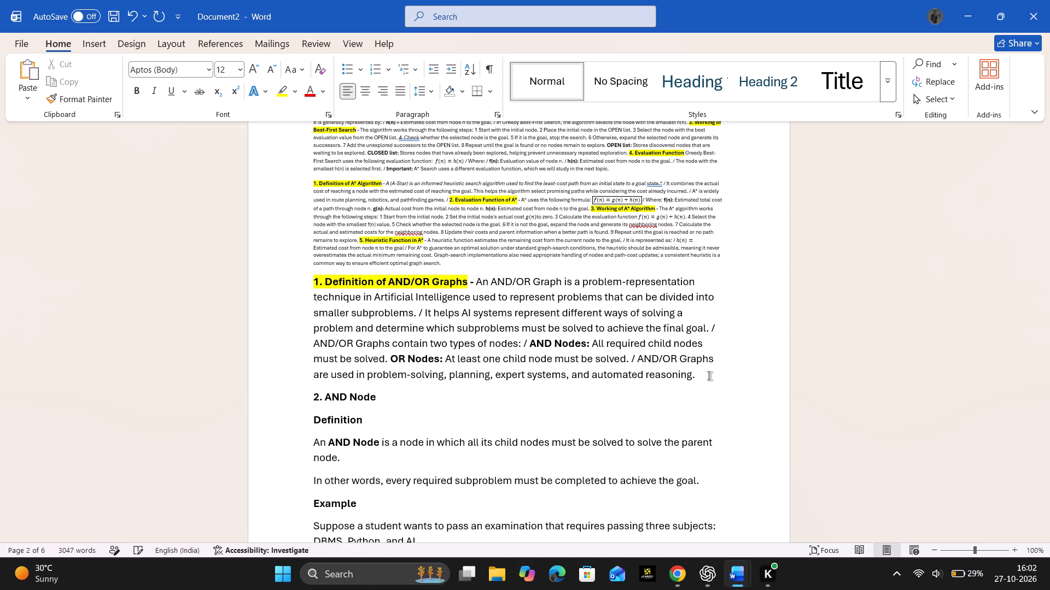
Run the "2. AND Node" heading into the end of the AND/OR Graphs definition paragraph and highlight it yellow.
key(Delete)
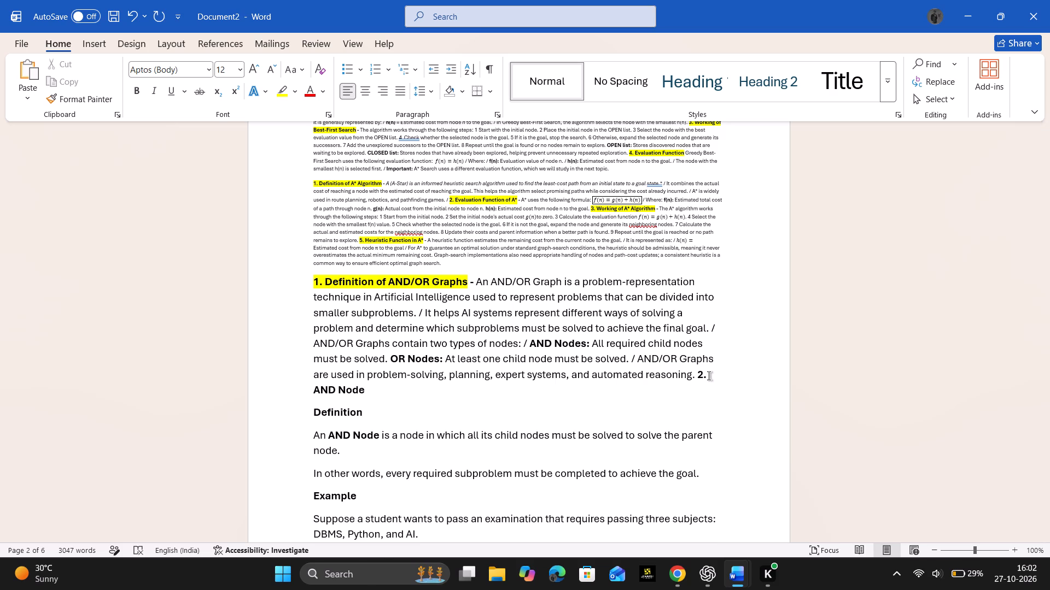
key(space)
key(shift+Down)
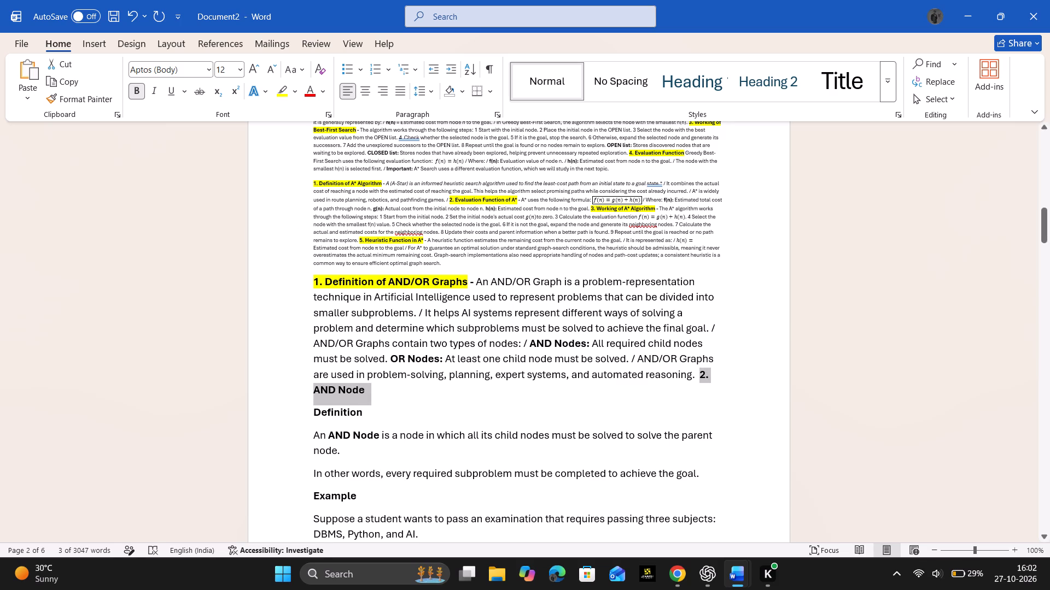
click(281, 93)
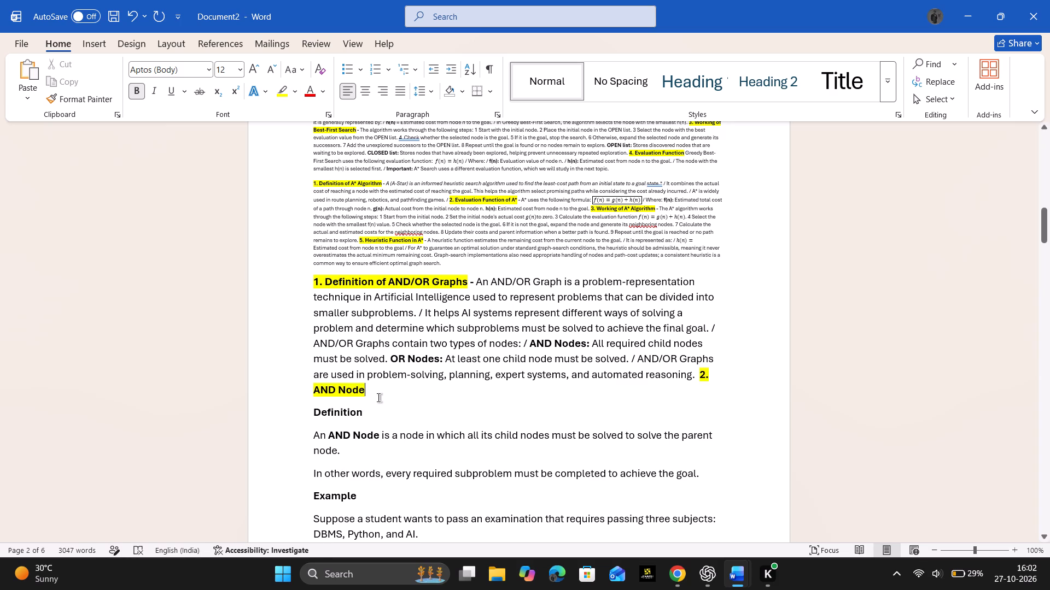
Run the "Definition" label and the AND Node definition sentence onto the "2. AND Node" heading, separating each with " - ".
click(383, 395)
key(space)
text(-)
key(space)
key(Delete)
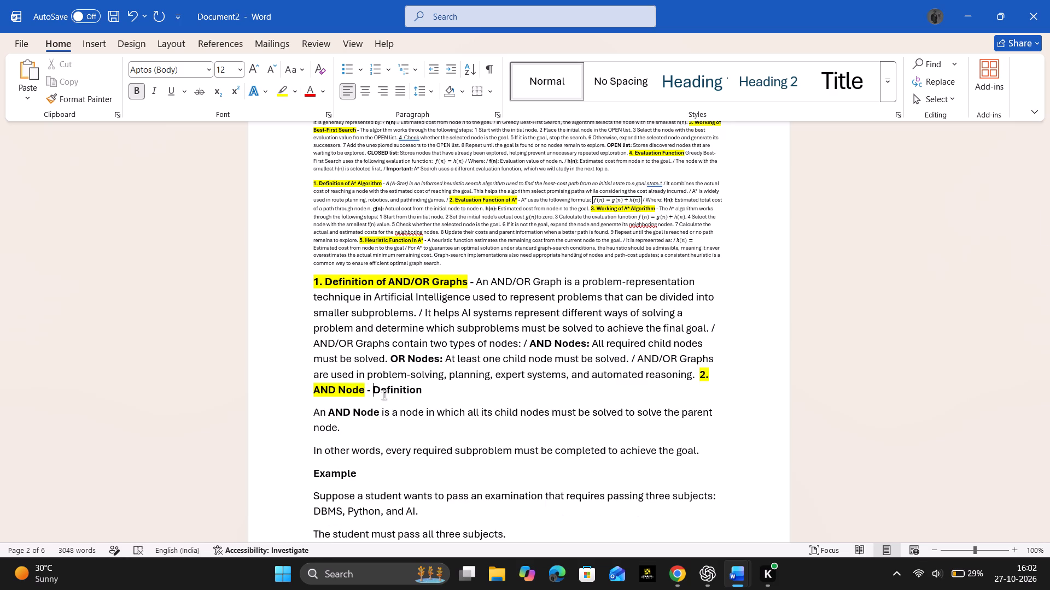
click(440, 386)
key(space)
key(Delete)
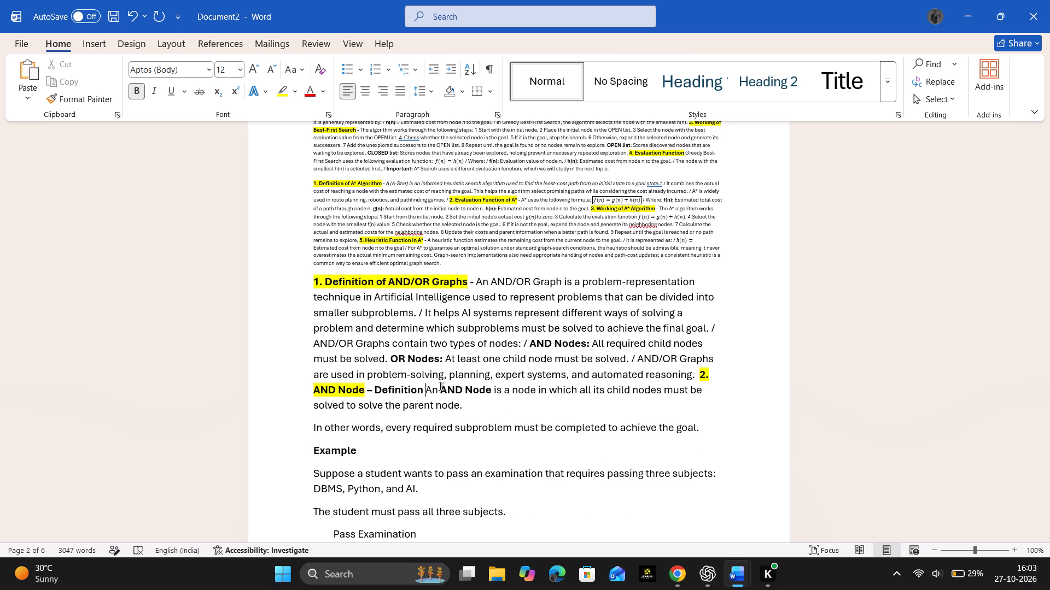
key(space)
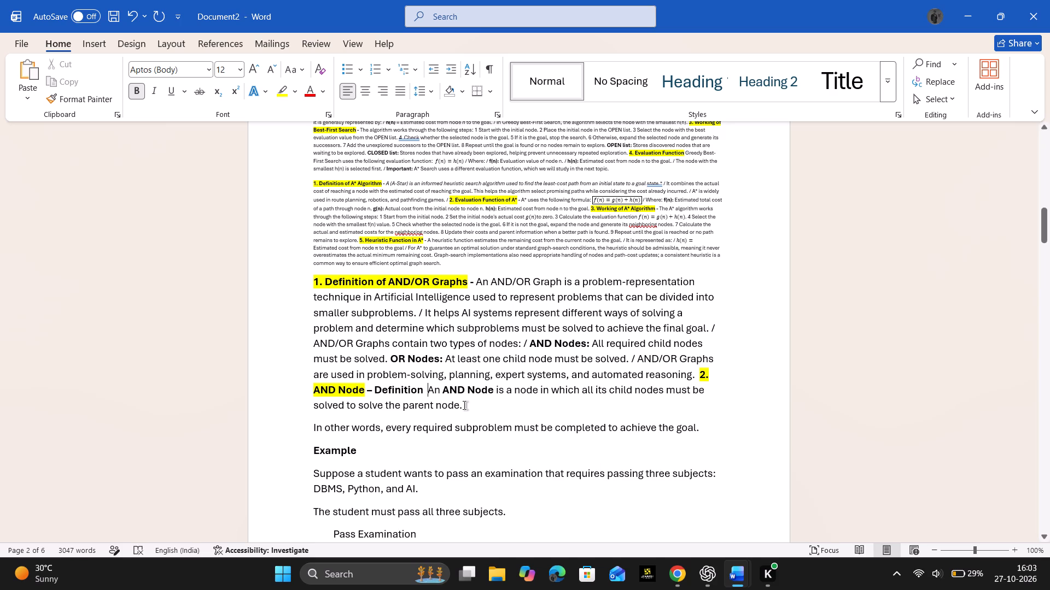
text(-)
key(space)
click(476, 398)
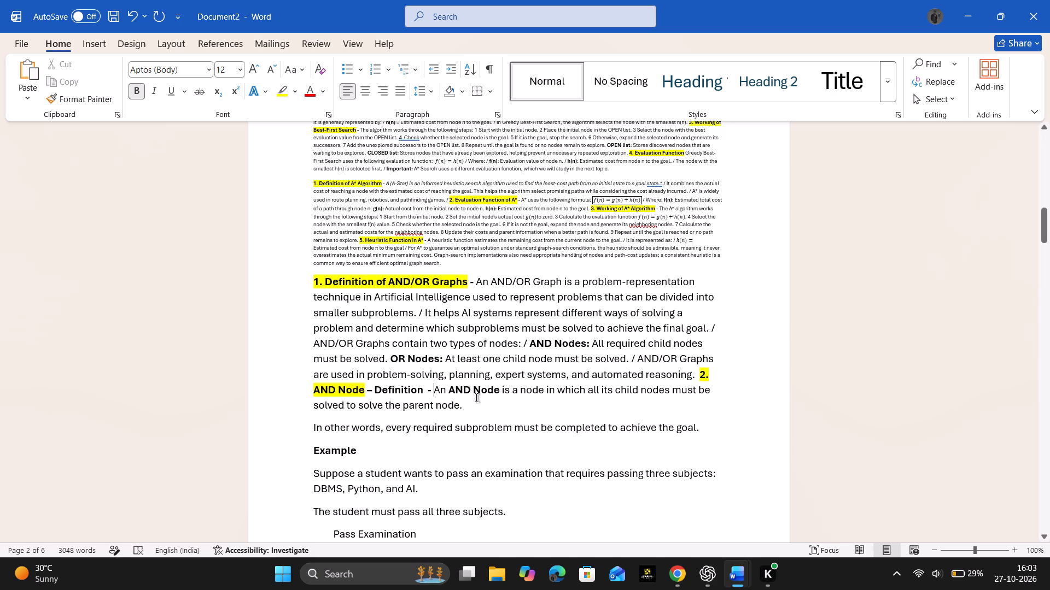
Join the "In other words, every required subproblem" paragraph to the AND Node definition with " / ".
click(468, 409)
key(space)
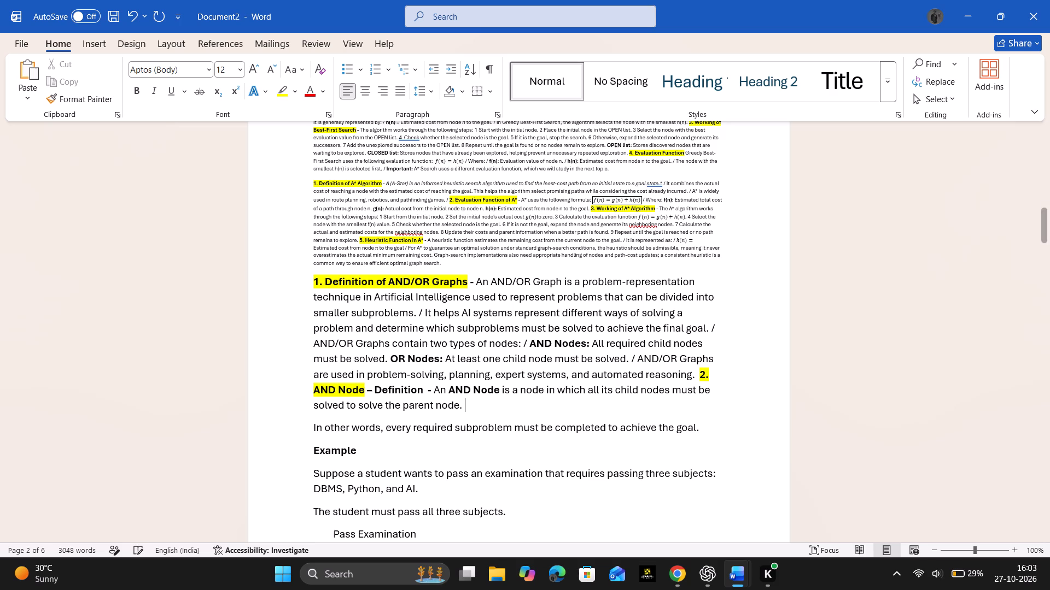
key(Delete)
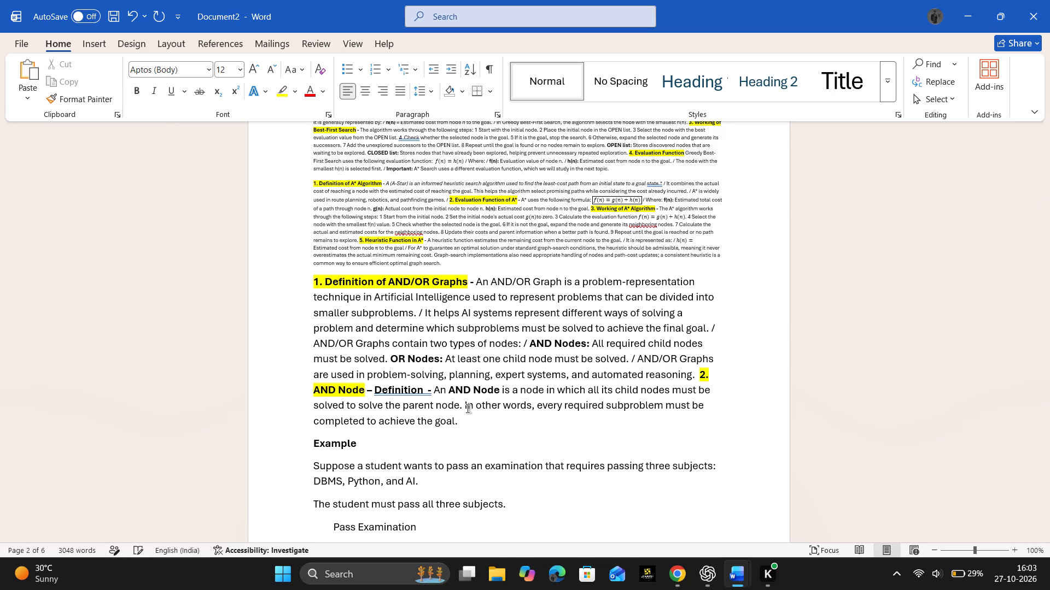
text(/)
key(space)
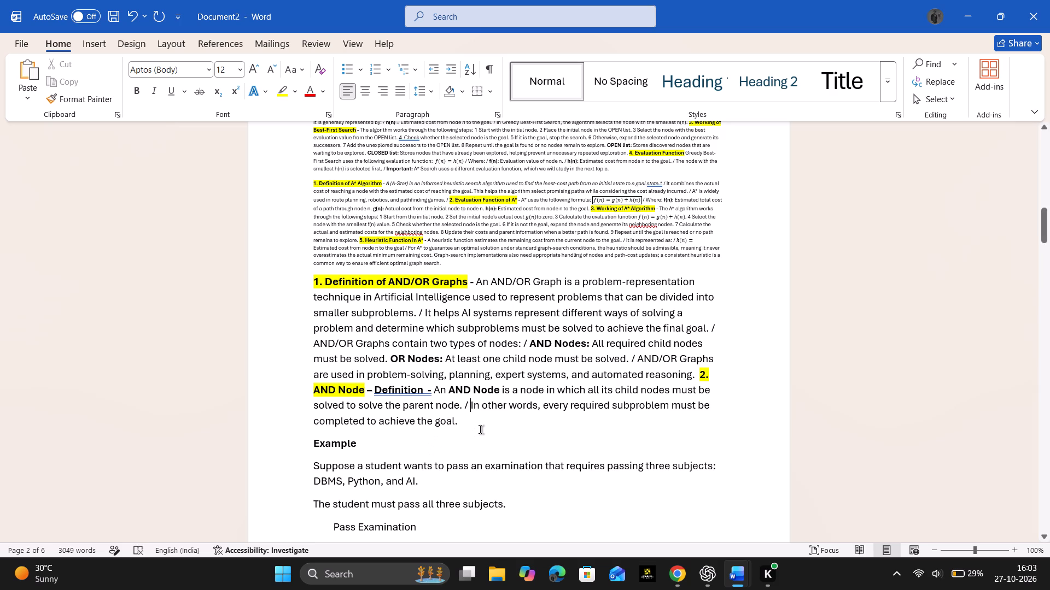
Delete the AND Node example, from its "Example" heading through the "Conclusion" line about all three subproblems.
click(481, 429)
key(space)
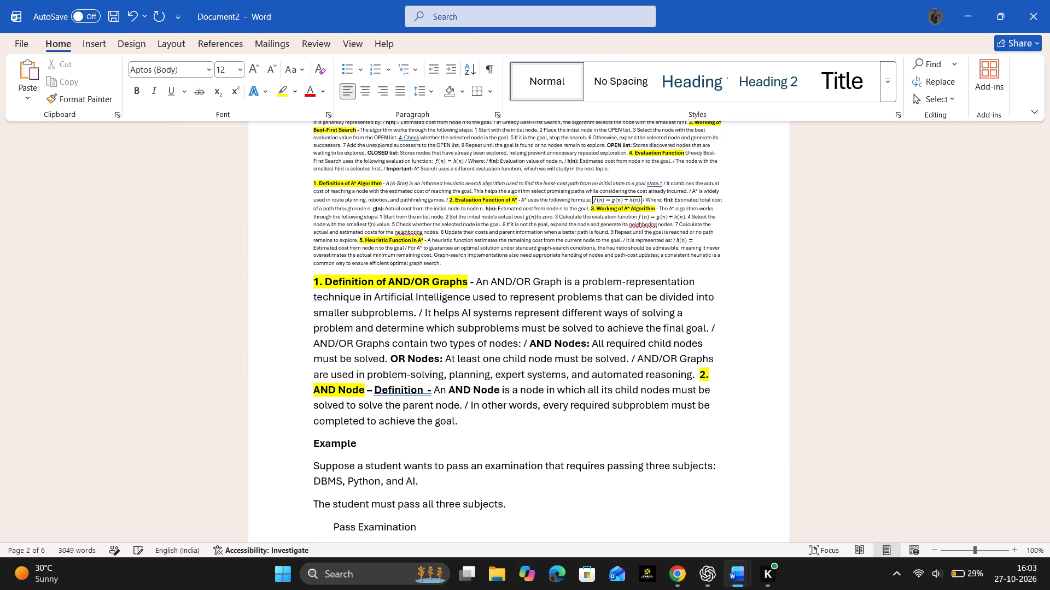
key(Delete)
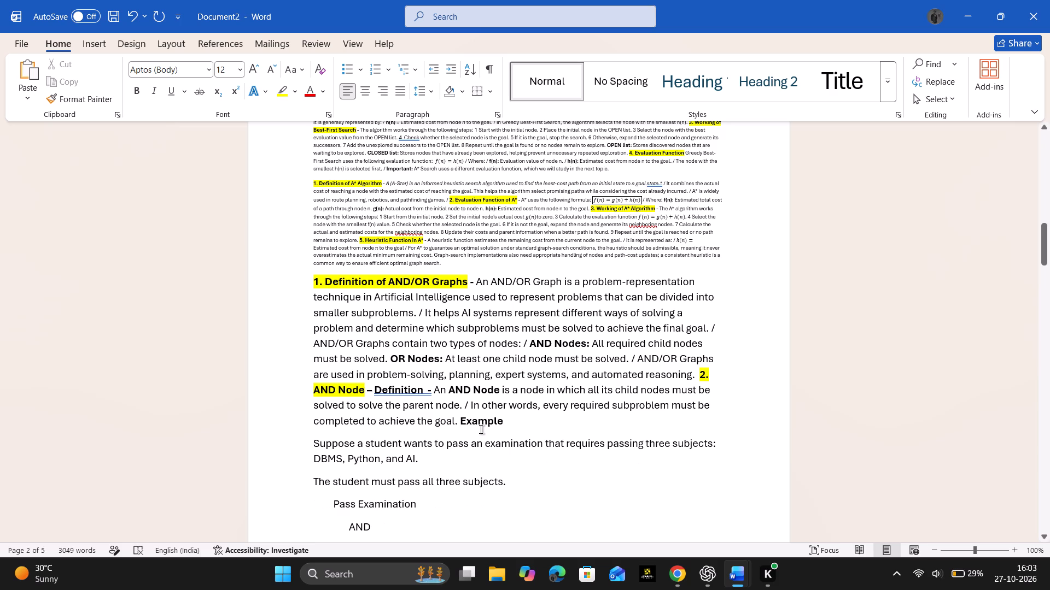
key(Delete)
key(Delete)
key(Delete)
scroll(481, 429, down, 5)
scroll(481, 429, up, 1)
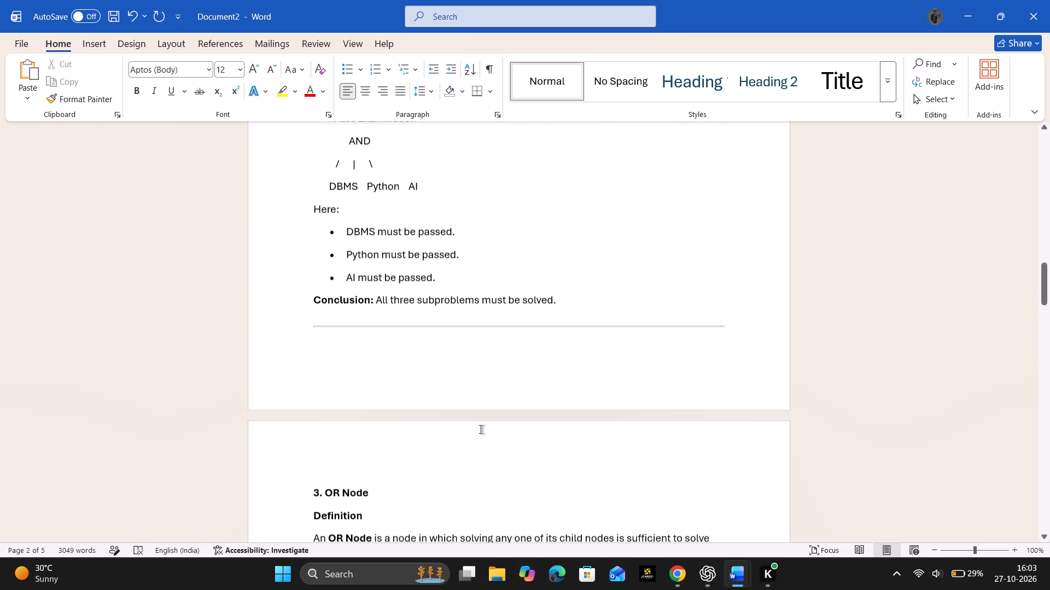
scroll(481, 429, up, 1)
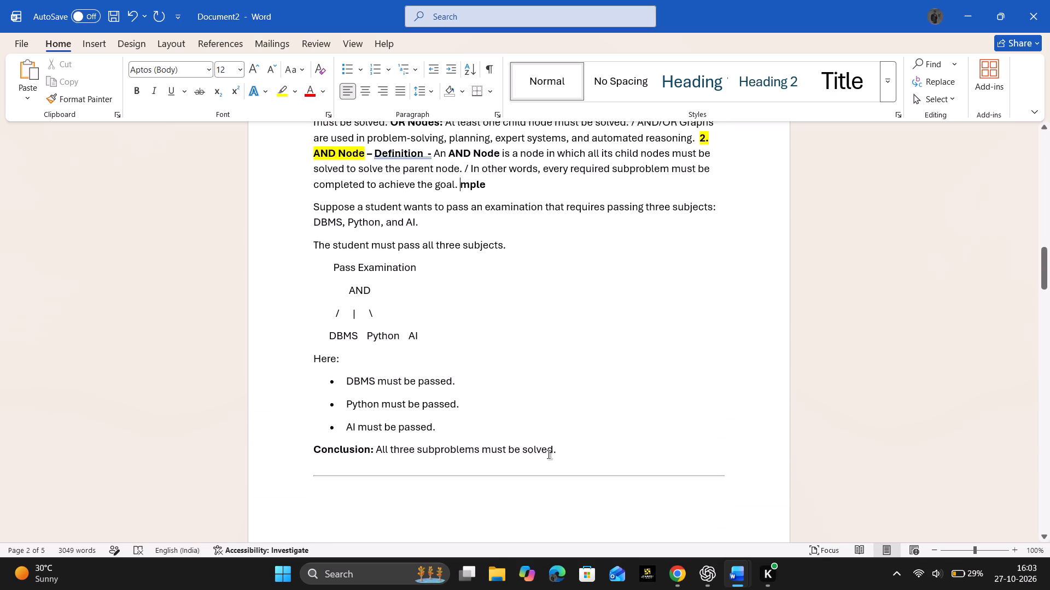
drag(559, 454, 466, 181)
key(BackSpace)
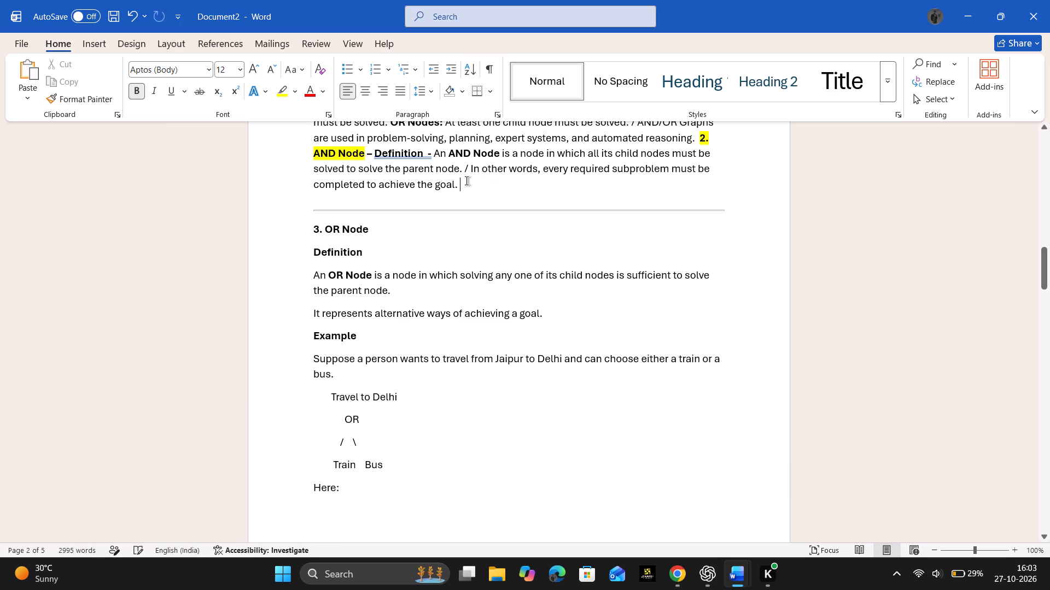
Remove the divider line after the AND Node text and run the "3. OR Node" heading into that paragraph.
key(Delete)
key(Delete)
key(Delete)
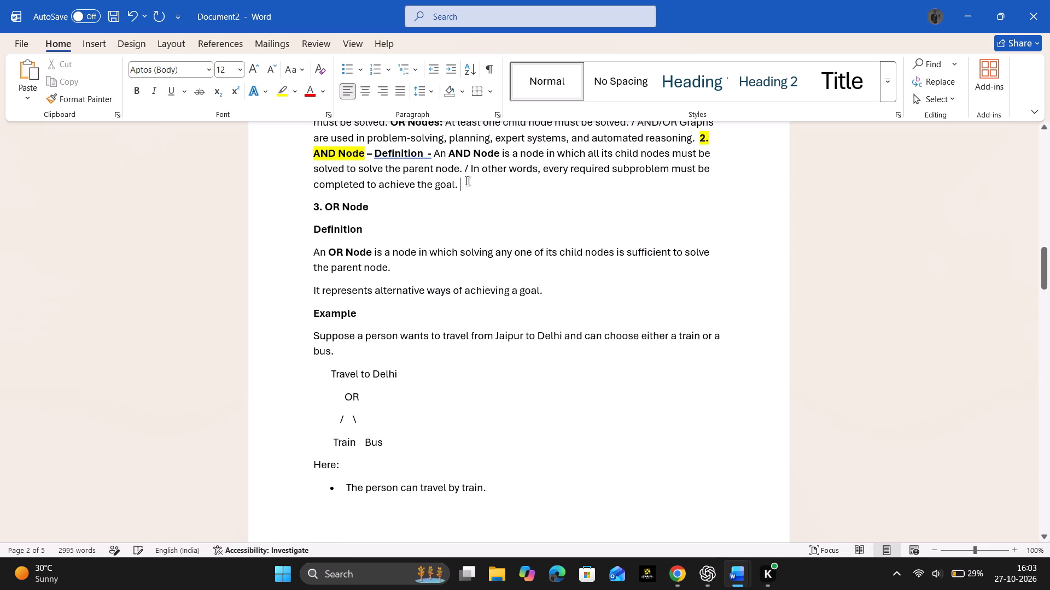
key(Delete)
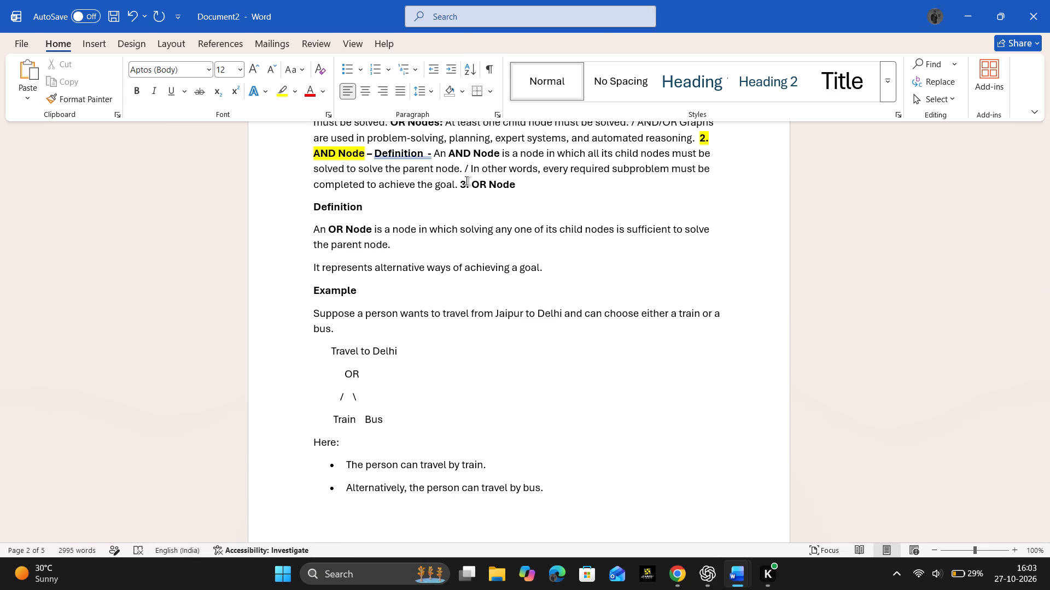
Highlight the "3. OR Node" heading in yellow.
key(shift+Right)
key(shift+Right)
key(shift+Right)
key(shift+Right)
key(shift+Right)
key(shift+Right)
key(shift+Right)
key(shift+Right)
key(shift+Right)
key(shift+Right)
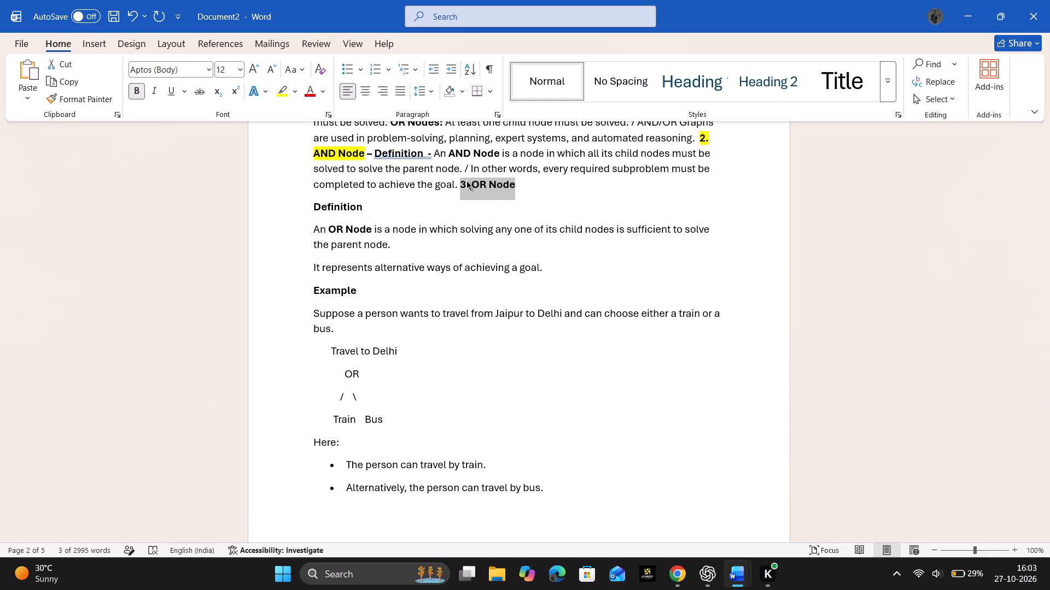
click(282, 91)
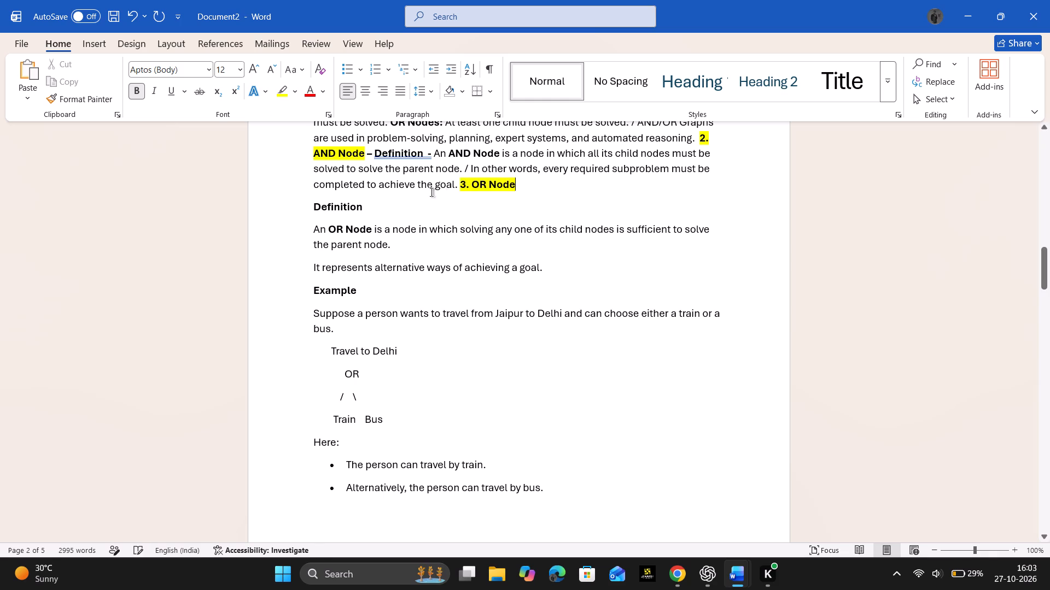
Run "Definition" onto the "3. OR Node" heading after " - ", and join the OR Node definition sentence after a colon.
click(539, 196)
scroll(539, 196, up, 1)
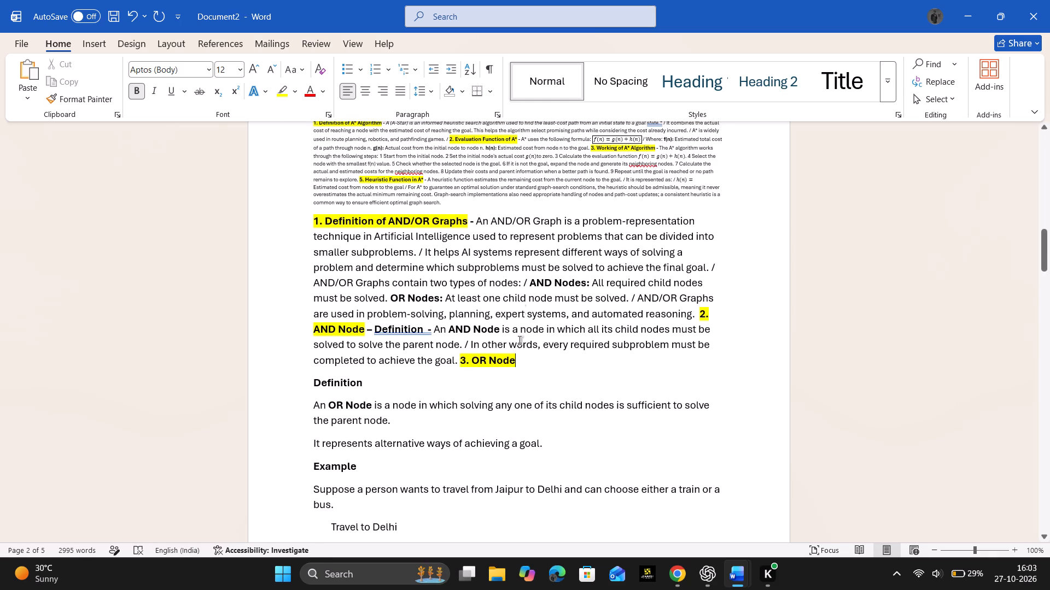
click(523, 373)
key(space)
text(-)
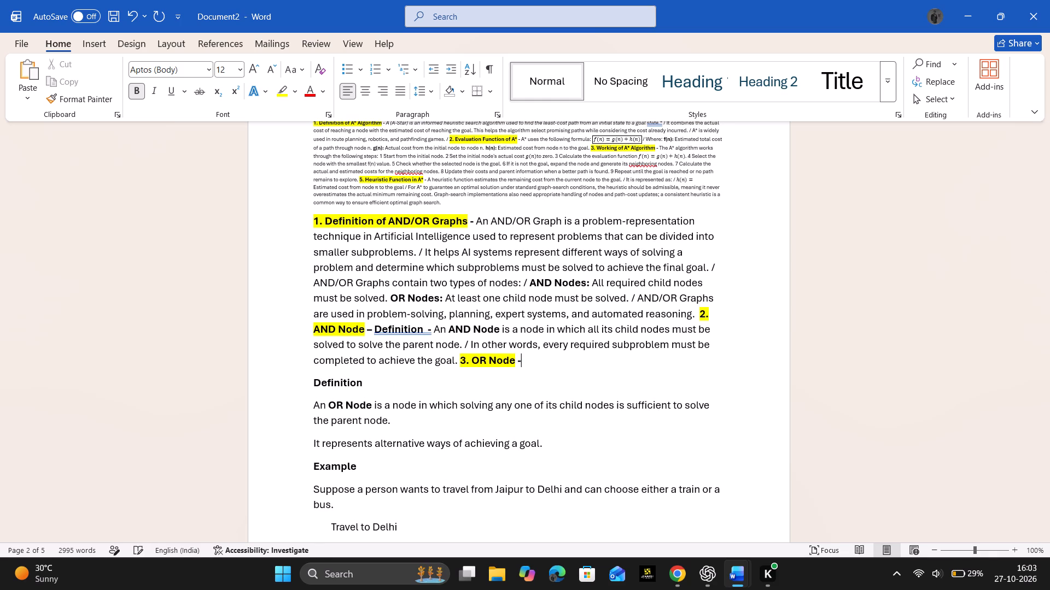
key(space)
key(Delete)
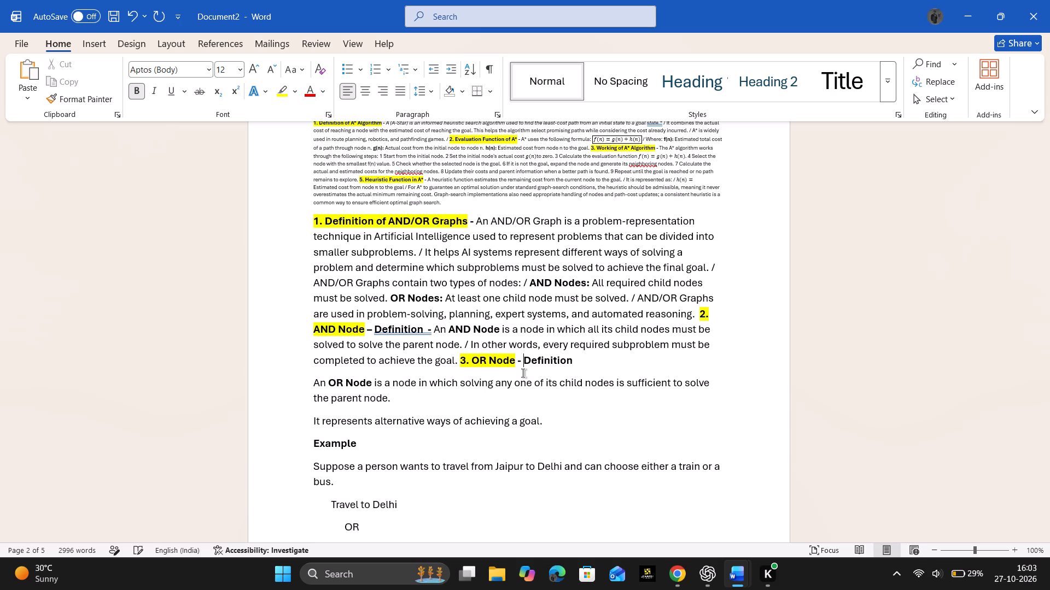
click(593, 362)
text(:)
key(space)
key(Delete)
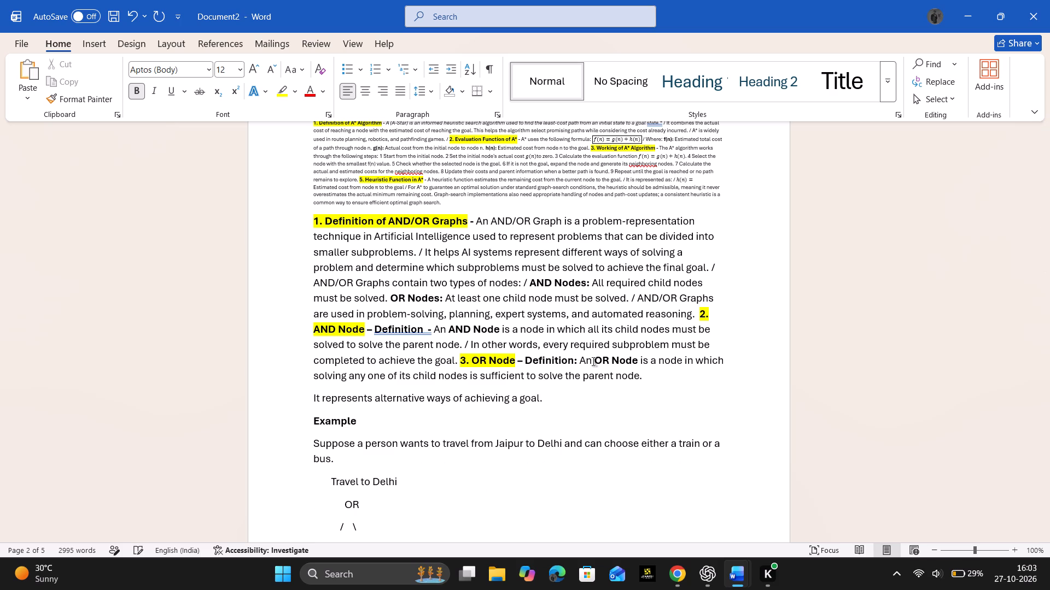
Join the "It represents alternative ways of achieving a goal." paragraph to the OR Node definition with " / ".
click(650, 376)
key(space)
text(/)
key(space)
key(Delete)
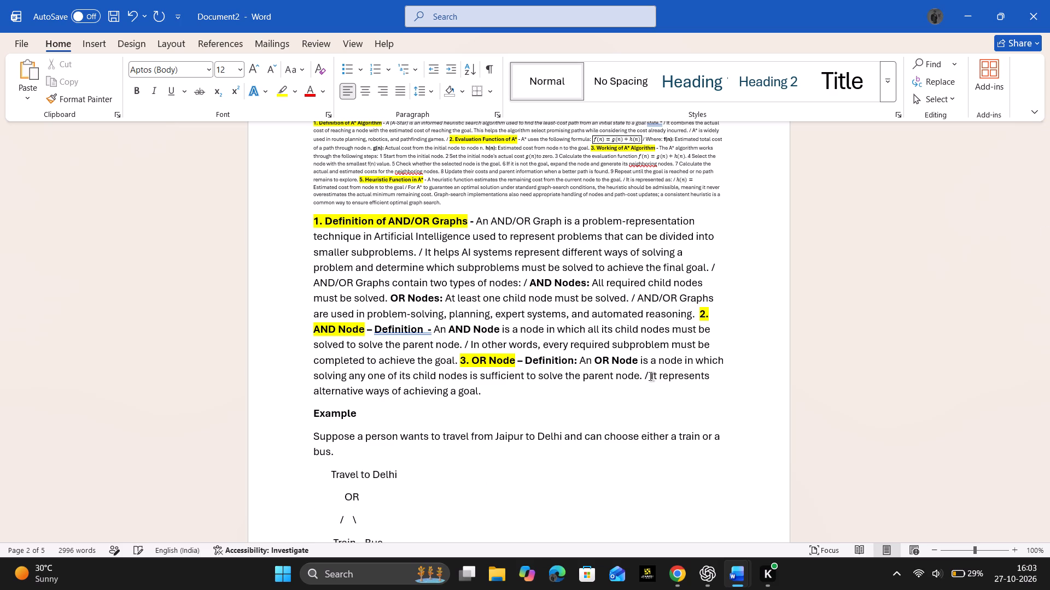
Delete the OR Node travel example, from its "Example" heading through the italic note about transport options.
click(549, 395)
scroll(549, 395, down, 1)
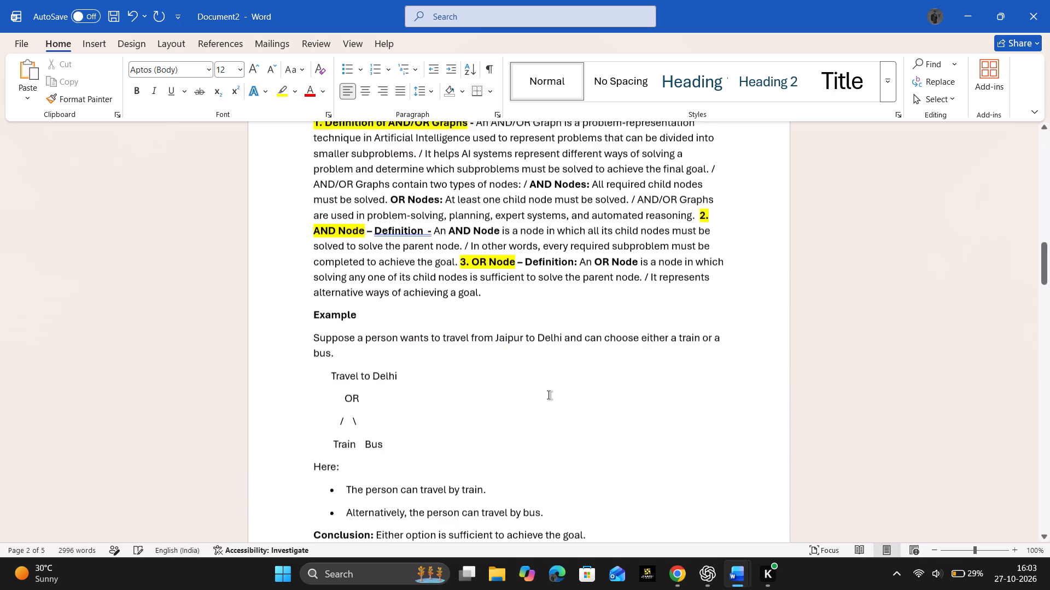
scroll(549, 395, down, 1)
scroll(600, 496, up, 1)
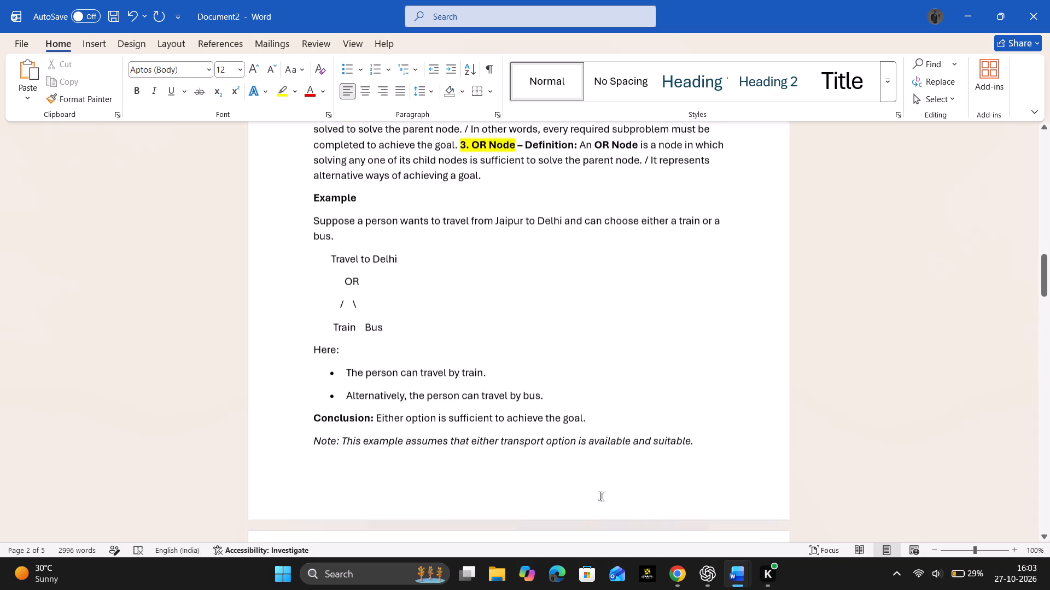
scroll(600, 496, up, 1)
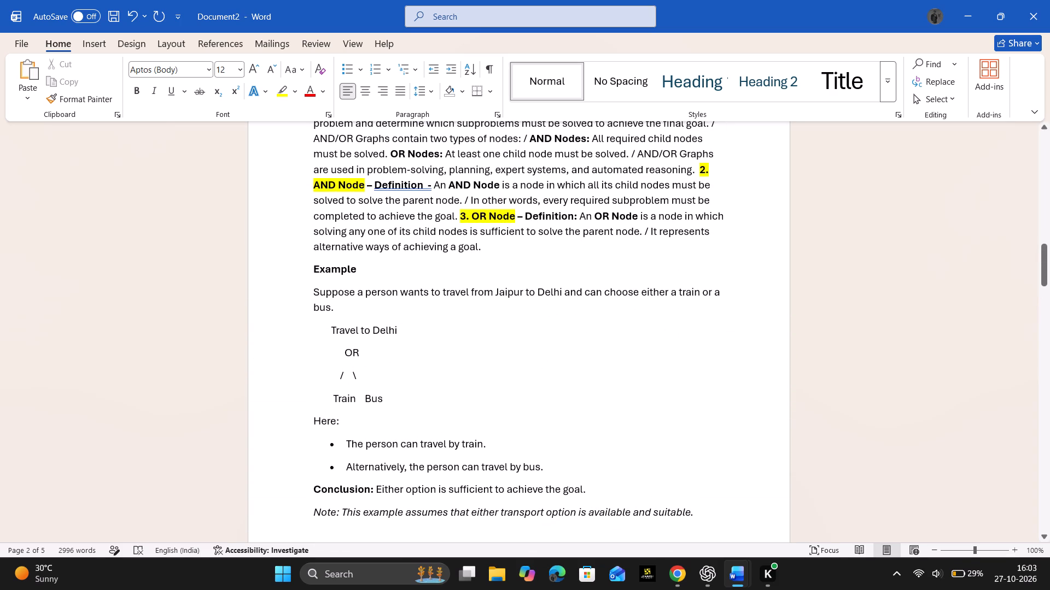
drag(707, 514, 305, 291)
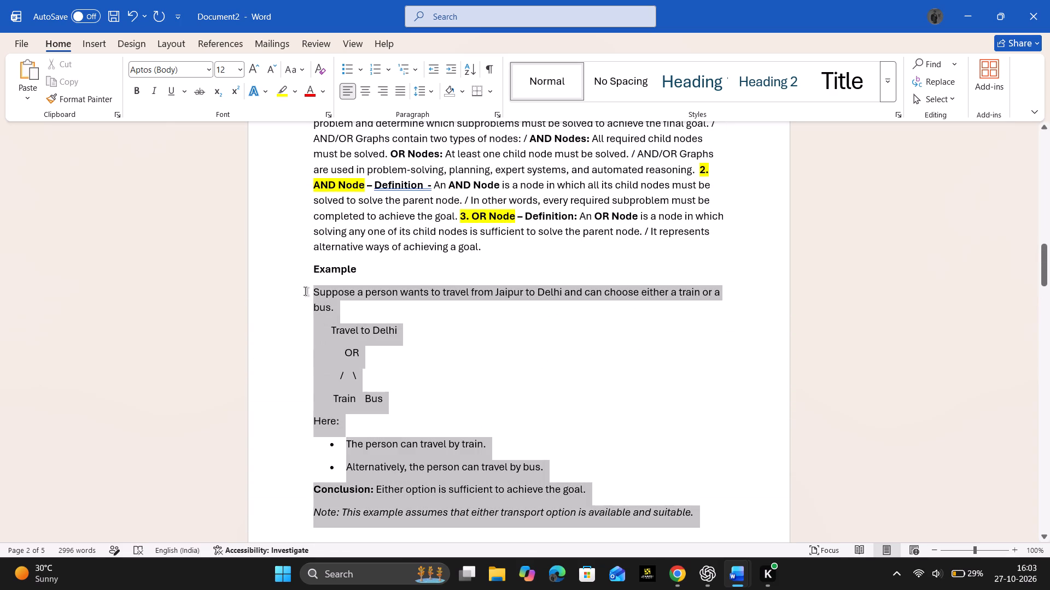
drag(305, 291, 302, 280)
key(BackSpace)
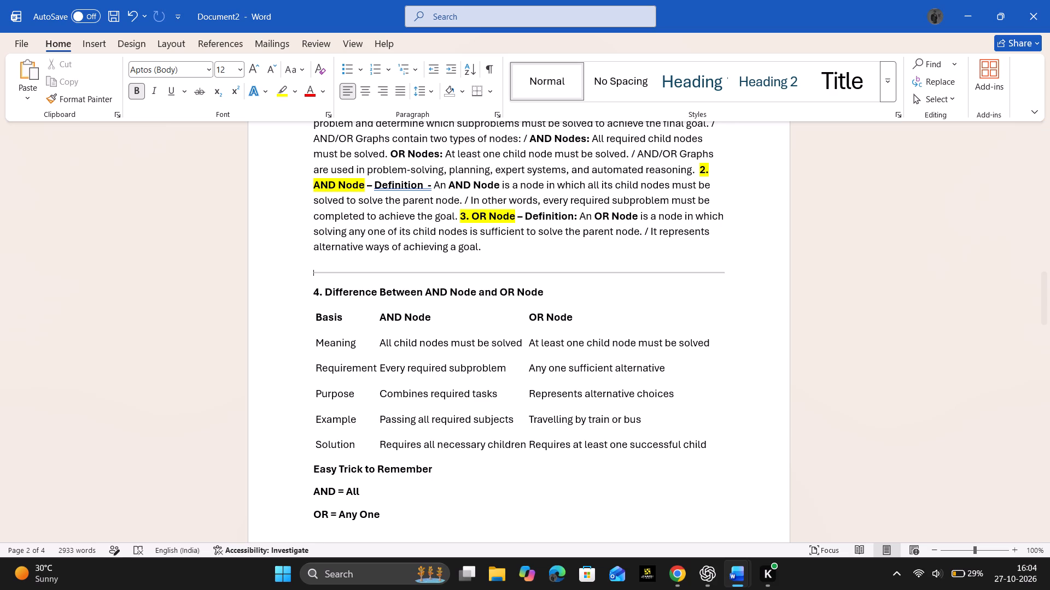
Place the insertion point at the end of the OR Node text, after "alternative ways of achieving a goal.".
click(512, 252)
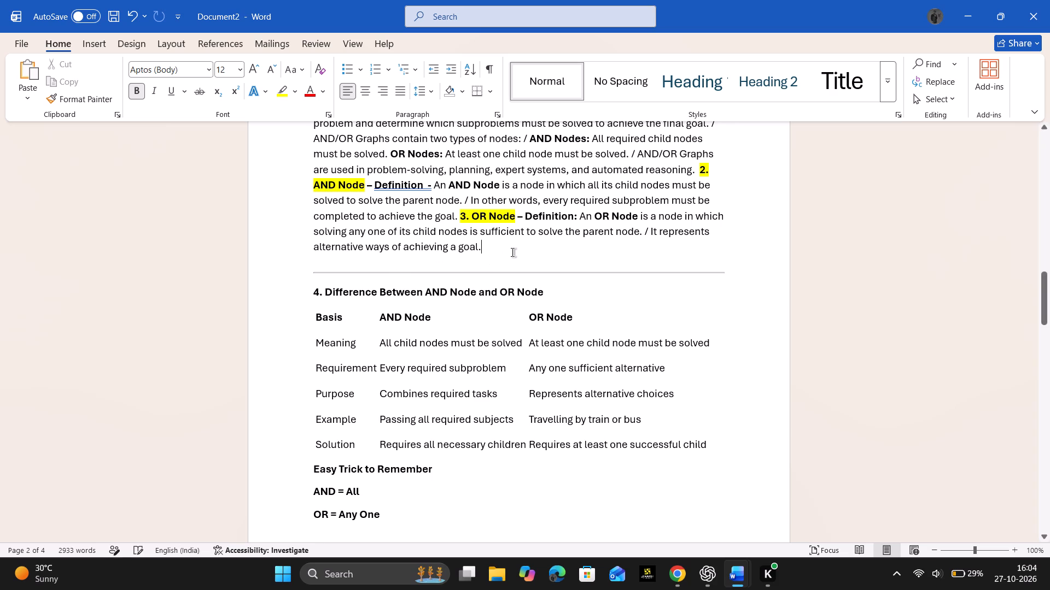
Remove the divider line between the OR Node text and the "4. Difference Between AND Node and OR Node" heading.
key(Delete)
key(Delete)
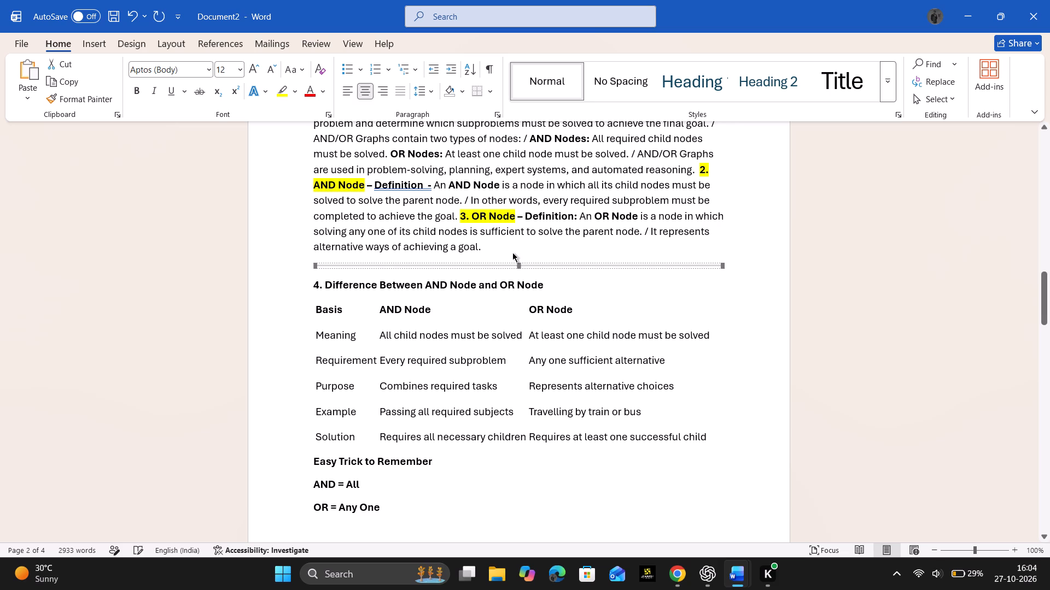
key(Delete)
Delete the whole "4. Difference Between AND Node and OR Node" section, from its heading and comparison table through "OR = Any One".
scroll(512, 252, down, 2)
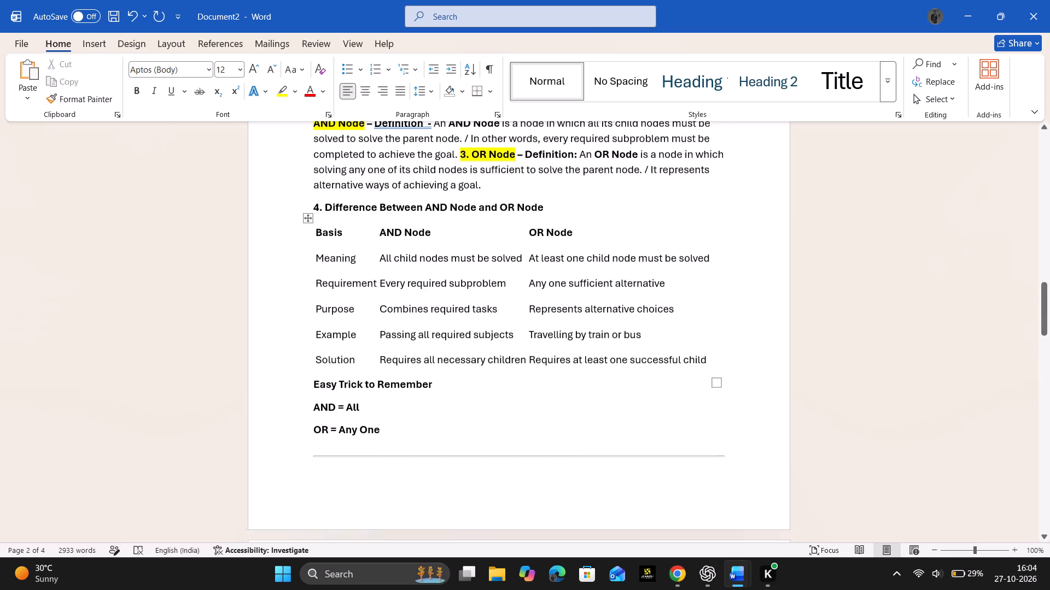
scroll(512, 252, down, 2)
scroll(512, 252, up, 3)
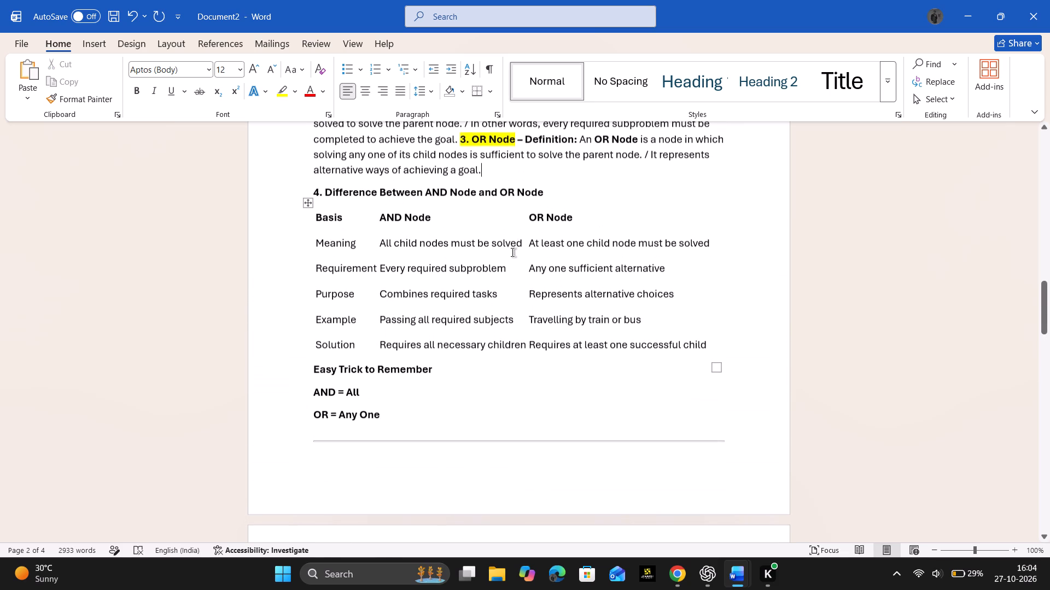
drag(511, 173, 461, 485)
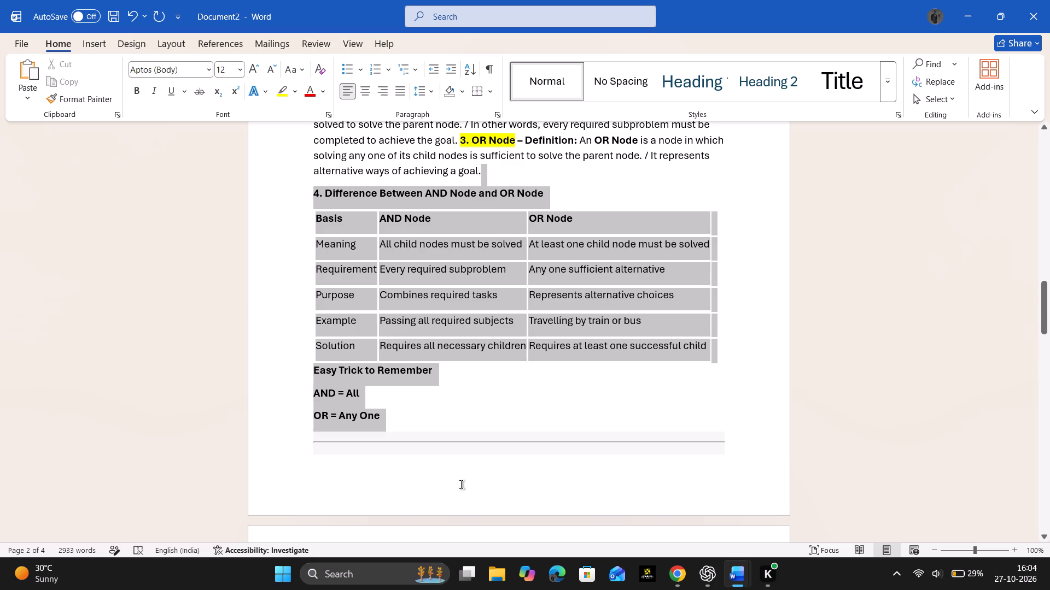
drag(461, 485, 532, 425)
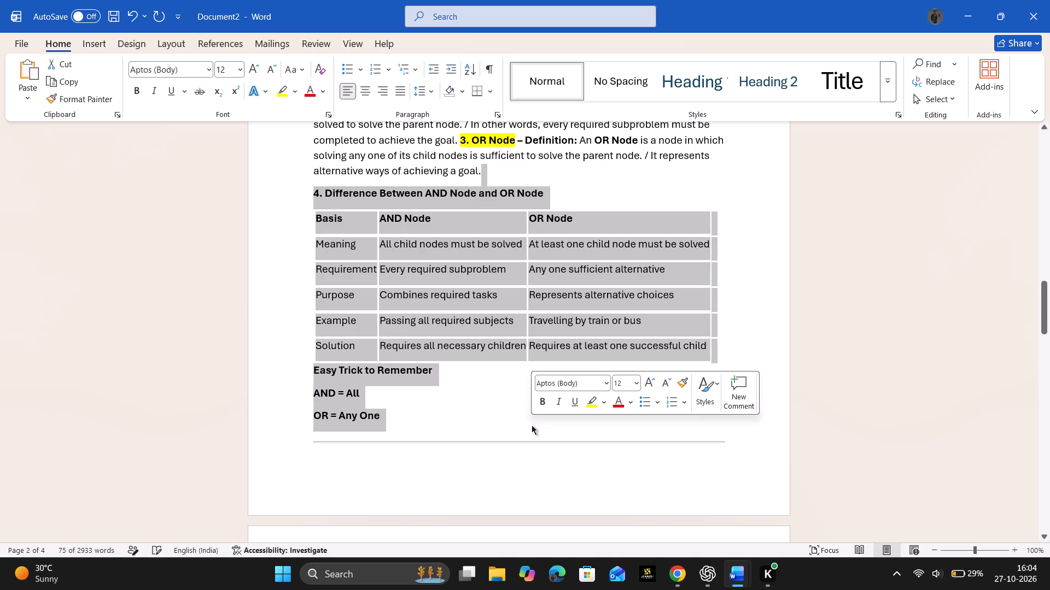
key(BackSpace)
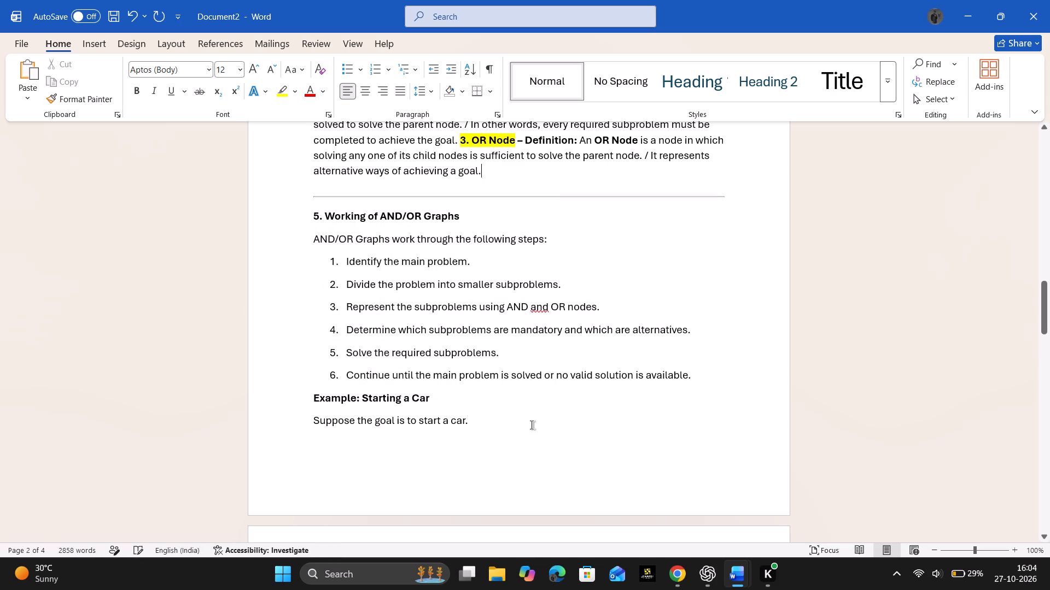
Add a space at the end of the OR Node text, after "alternative ways of achieving a goal.".
scroll(530, 419, up, 1)
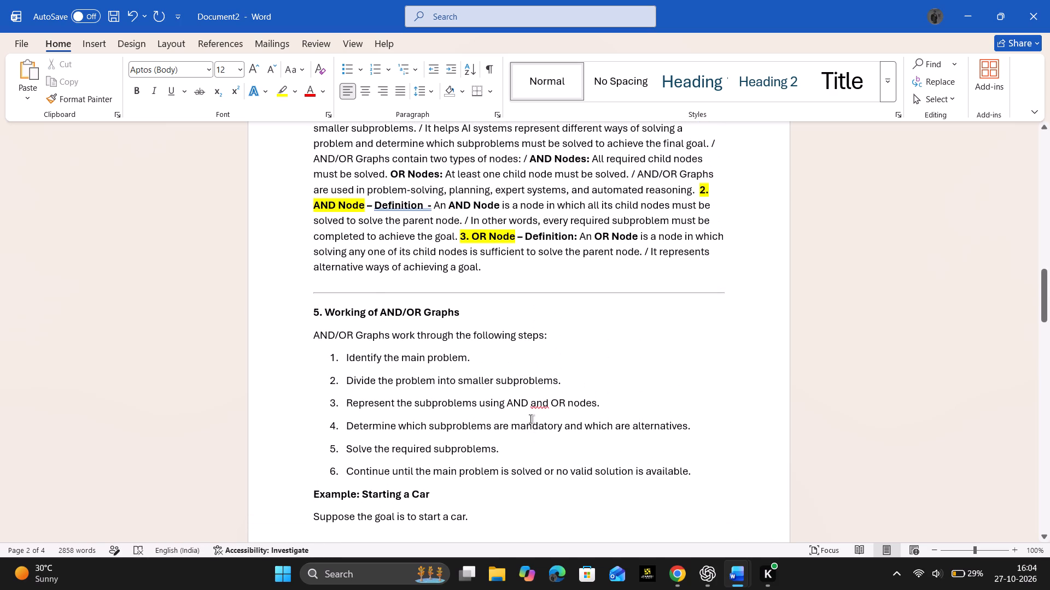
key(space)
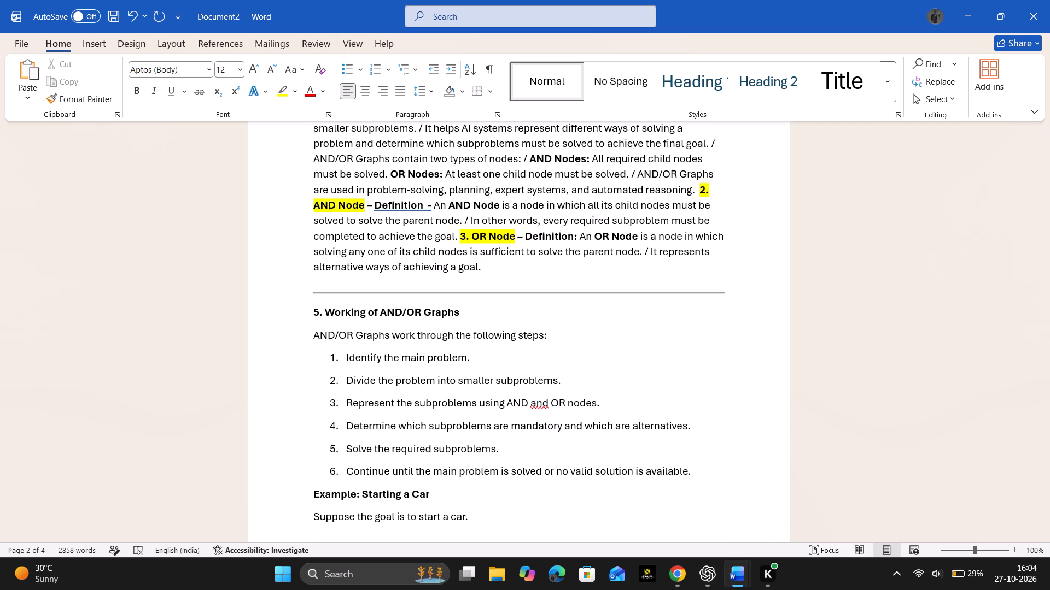
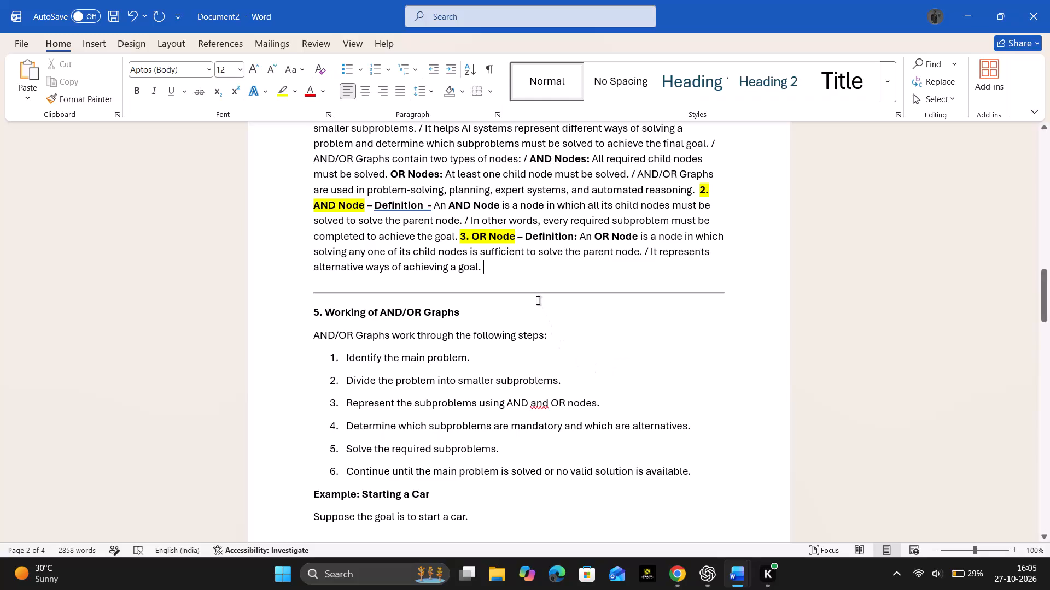
Remove the divider after the OR Node text and join the "5. Working of AND/OR Graphs" heading onto it after a space.
click(531, 274)
key(space)
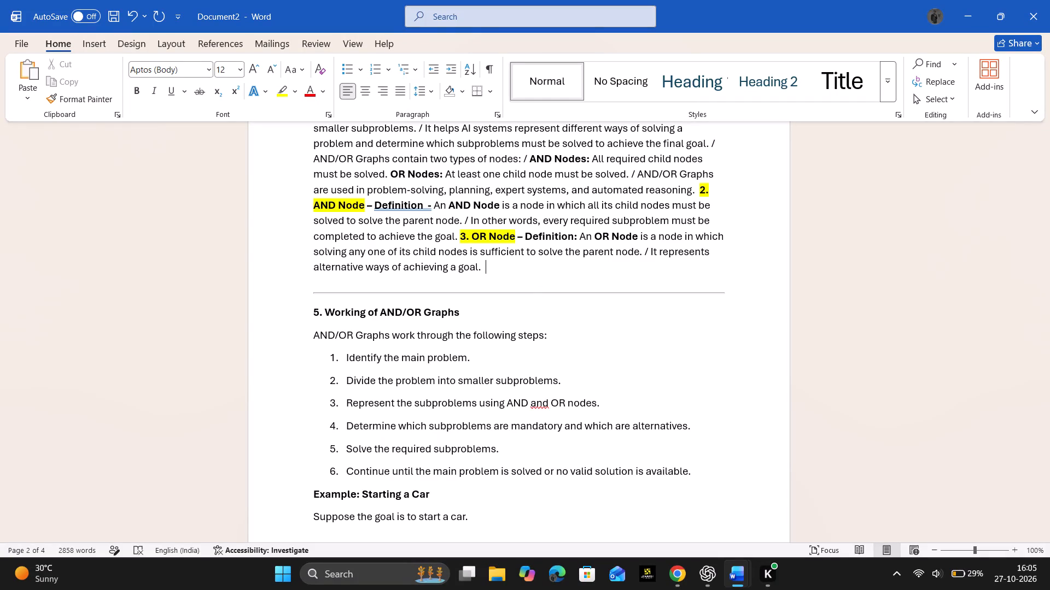
key(Delete)
key(Delete)
key(Delete)
key(Delete)
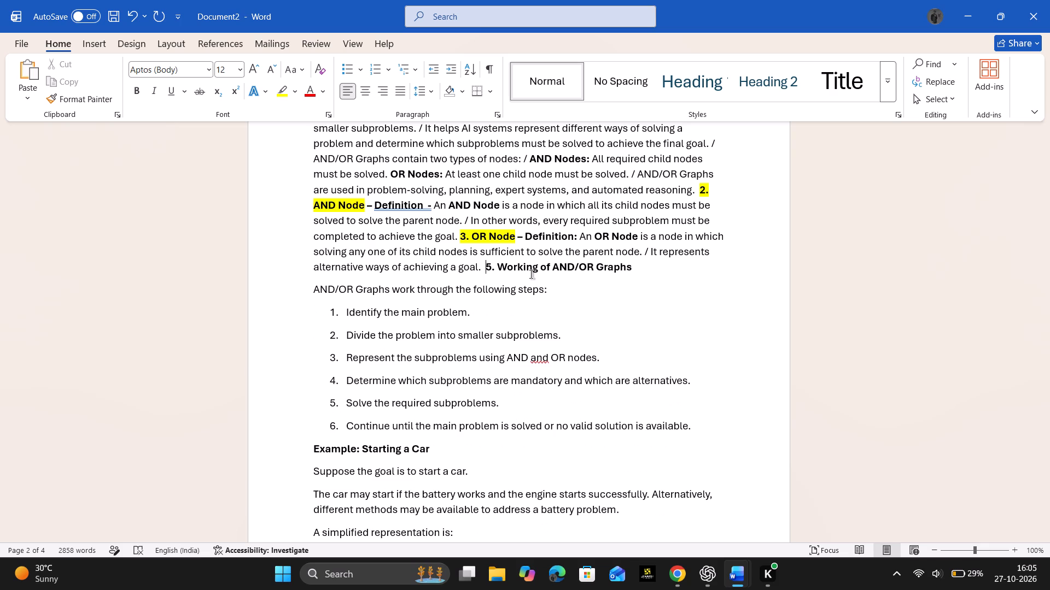
Highlight the "5. Working of AND/OR Graphs" heading in yellow.
key(shift+Right)
key(shift+Right)
key(shift+Right)
key(shift+Right)
key(shift+Right)
key(shift+Right)
key(shift+Right)
key(shift+Right)
key(shift+Right)
key(shift+Right)
key(shift+Right)
key(shift+Right)
key(shift+Right)
key(shift+Right)
key(shift+Right)
key(shift+Right)
key(shift+Right)
key(shift+Right)
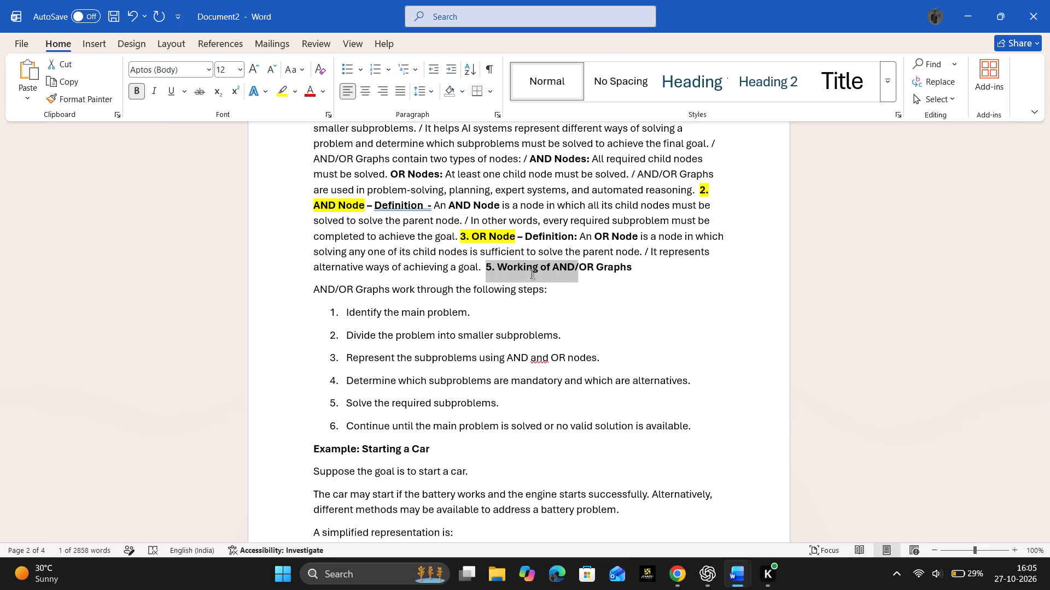
key(shift+Right)
key(shift+Right)
key(shift+Right)
key(shift+Right)
key(shift+Right)
key(shift+Right)
key(shift+Right)
key(shift+Right)
key(shift+Right)
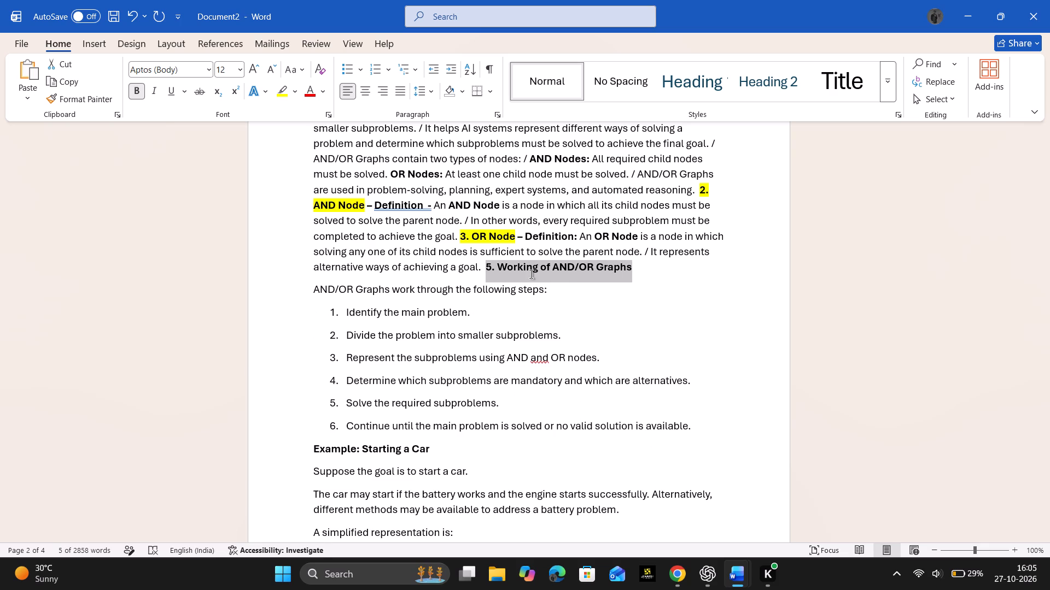
click(281, 93)
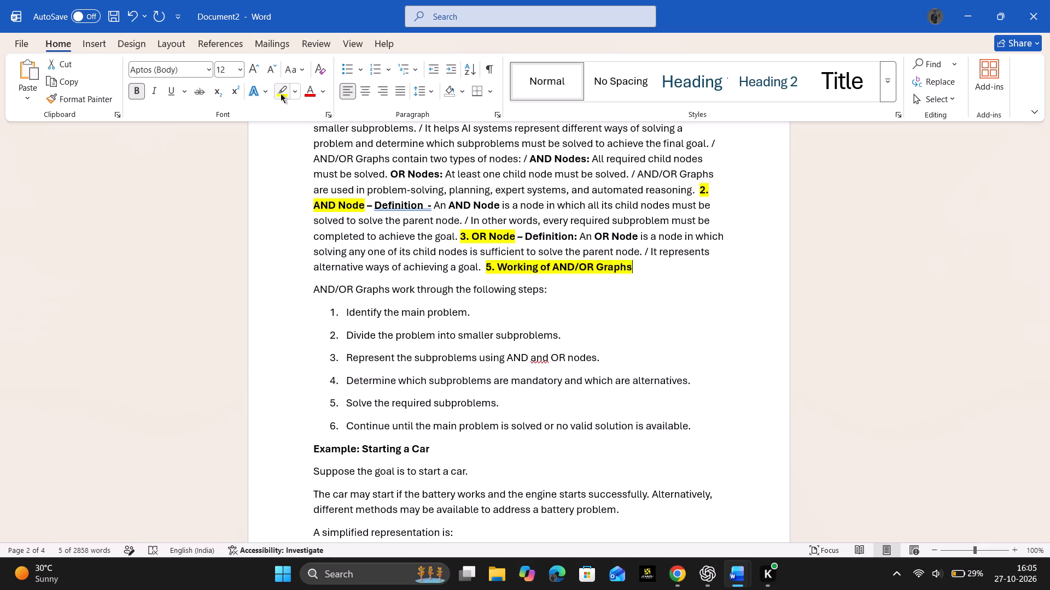
Join the "AND/OR Graphs work through the following steps:" sentence onto the highlighted Working heading, separated by spaces.
key(Right)
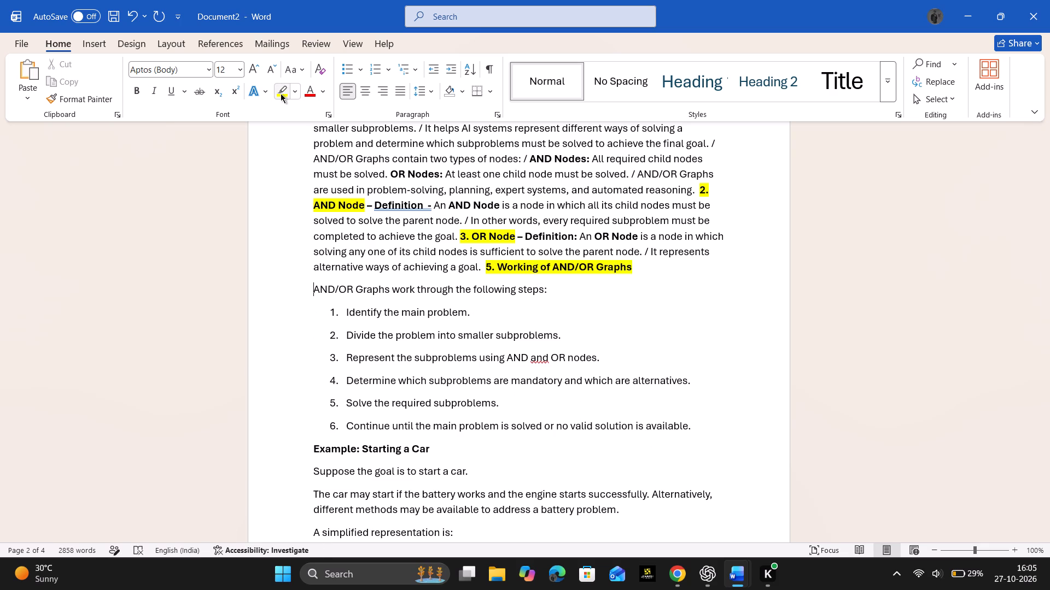
key(Left)
key(space)
key(Delete)
key(space)
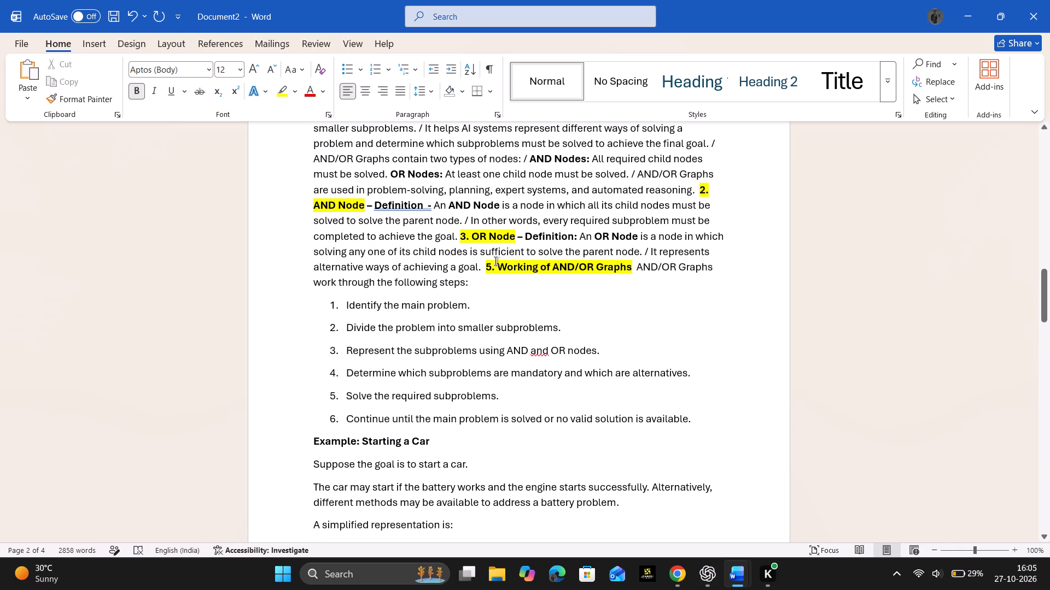
Add " / " after "following steps:" and run the first two list items into the text, numbered inline as 1 and 2.
click(496, 278)
key(space)
text(/)
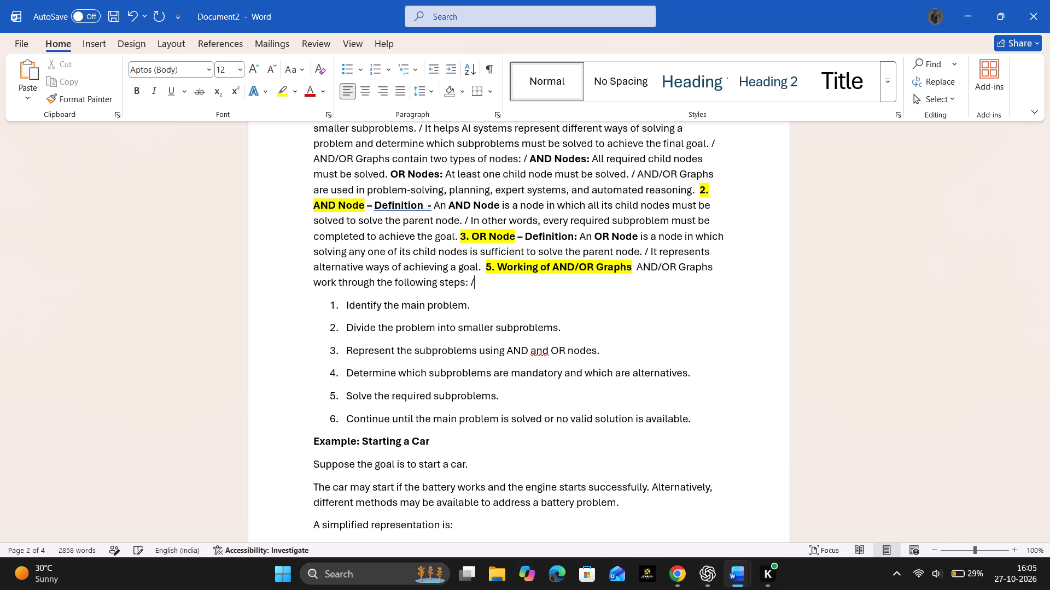
key(space)
key(Delete)
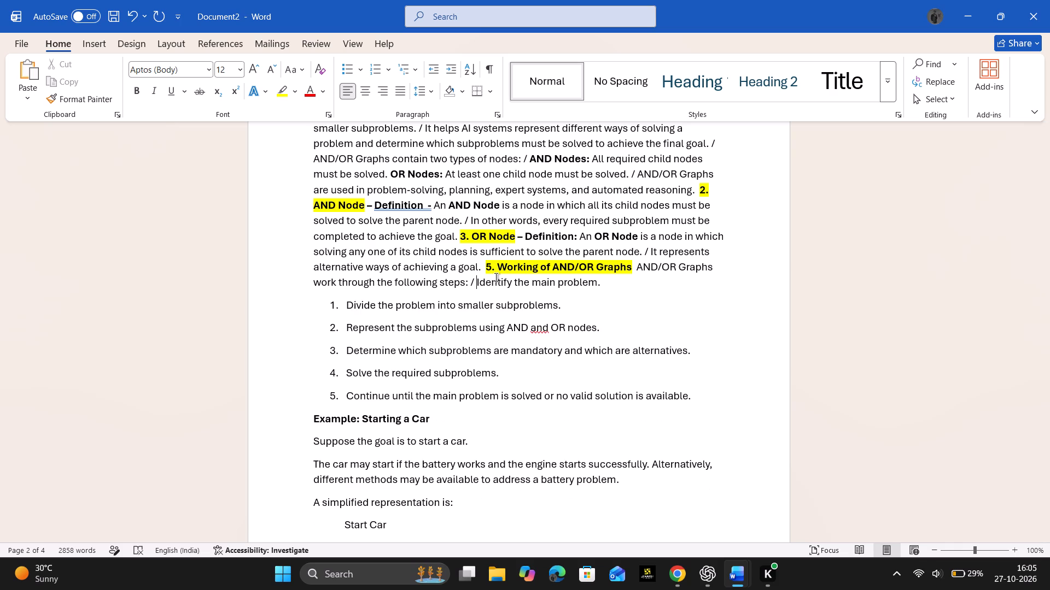
text(1)
key(space)
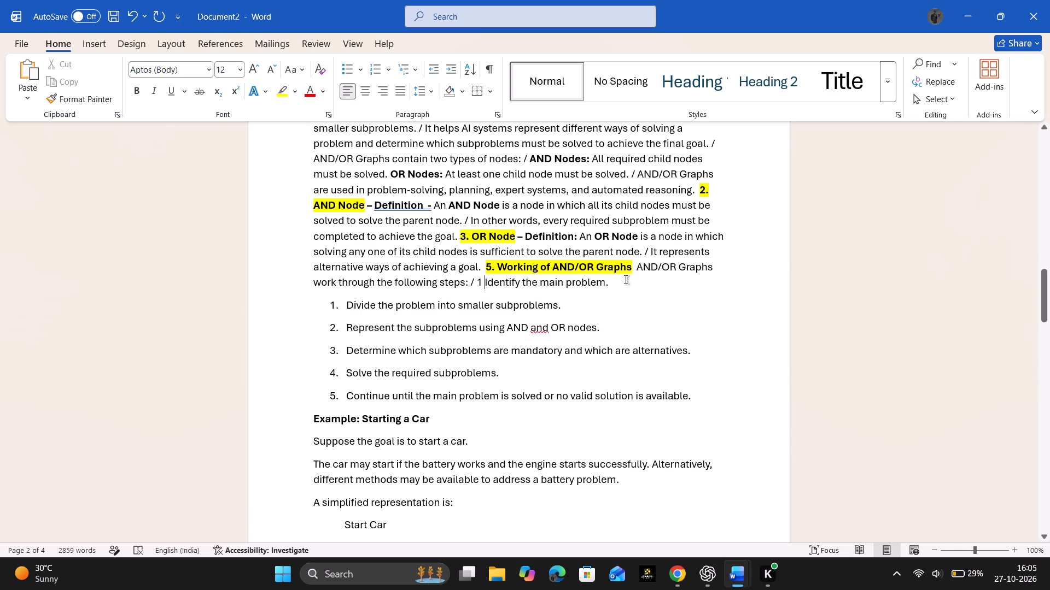
click(626, 280)
key(space)
text(2)
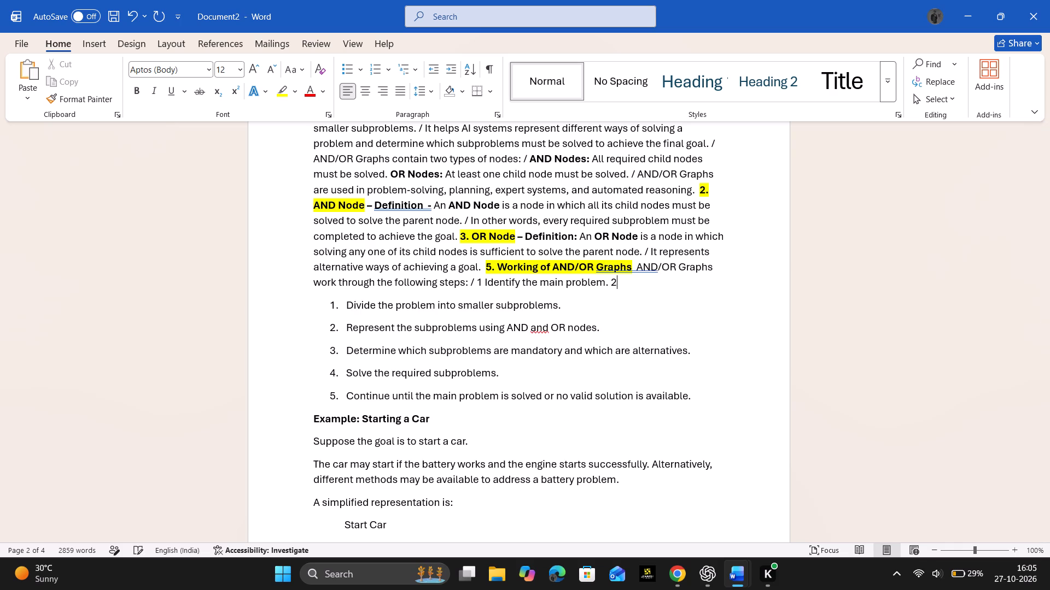
key(space)
key(Delete)
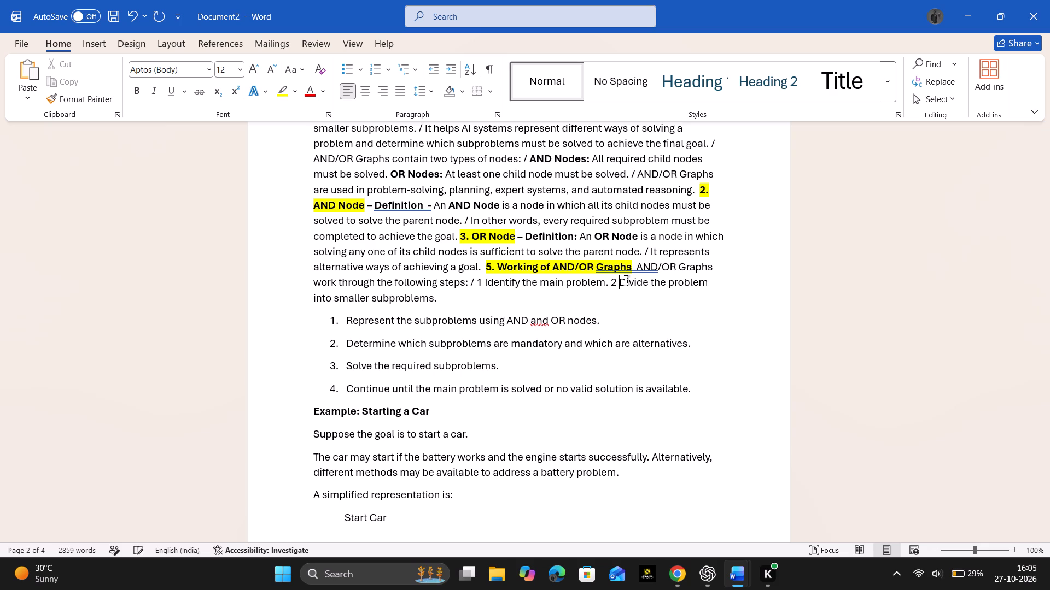
Run the "Represent the subproblems" and "Determine which subproblems" list items into the paragraph, numbered inline as 3 and 4.
click(451, 301)
key(space)
text(3)
key(space)
key(Delete)
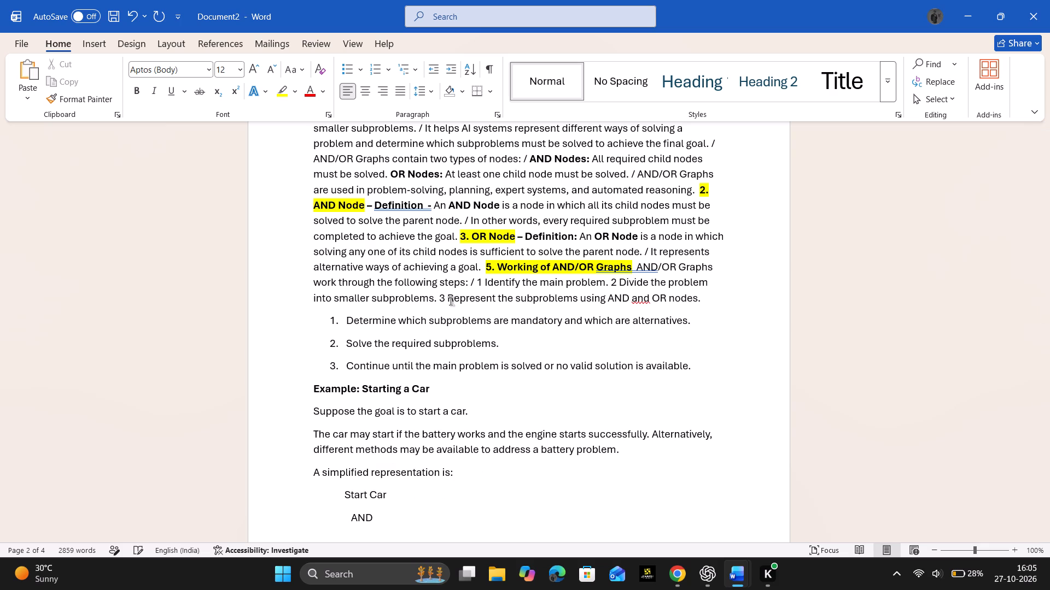
click(708, 304)
key(space)
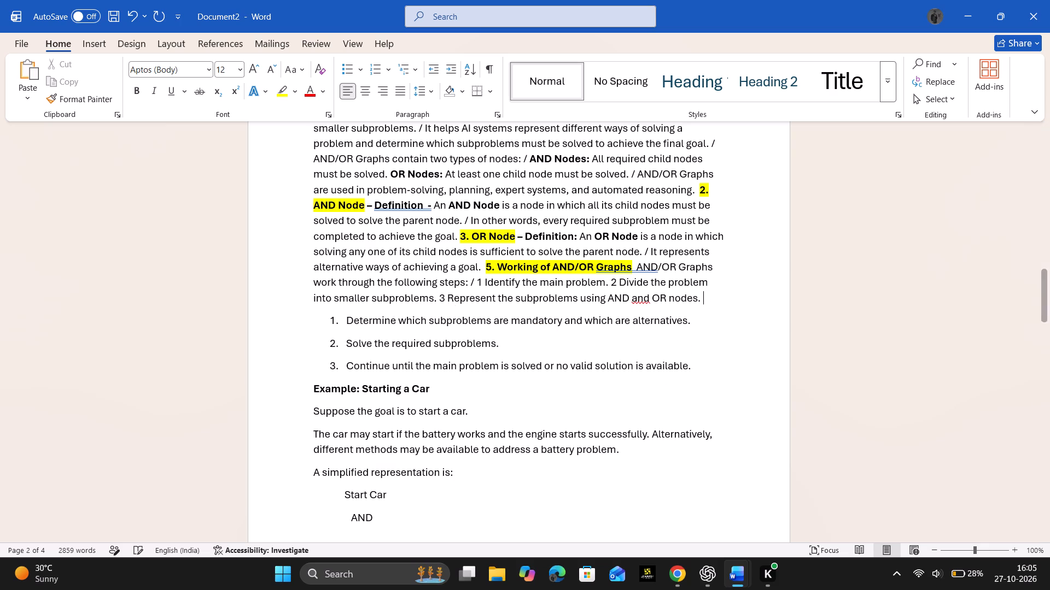
text(4)
key(space)
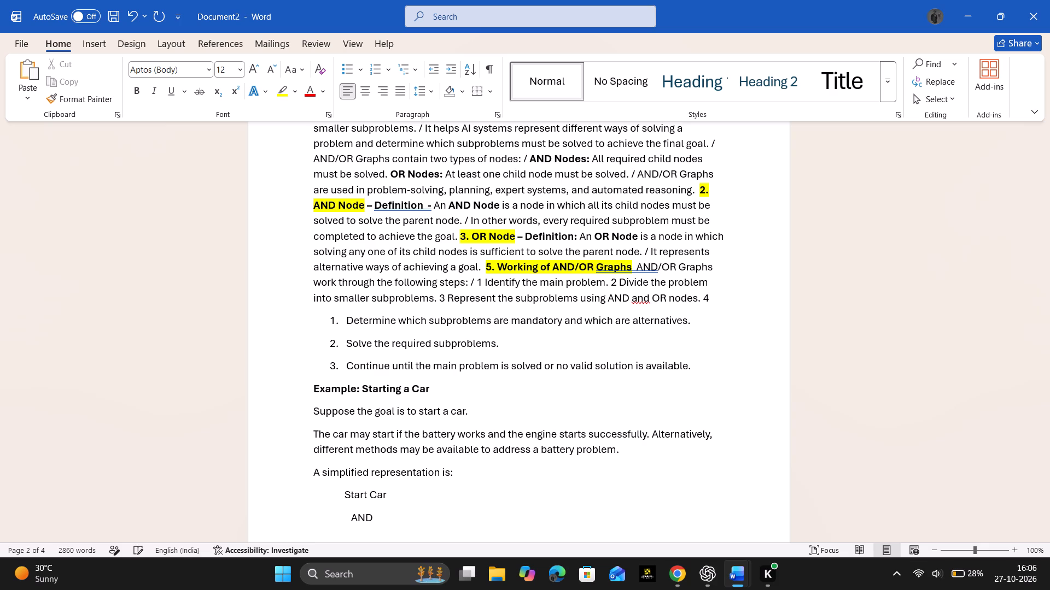
key(Delete)
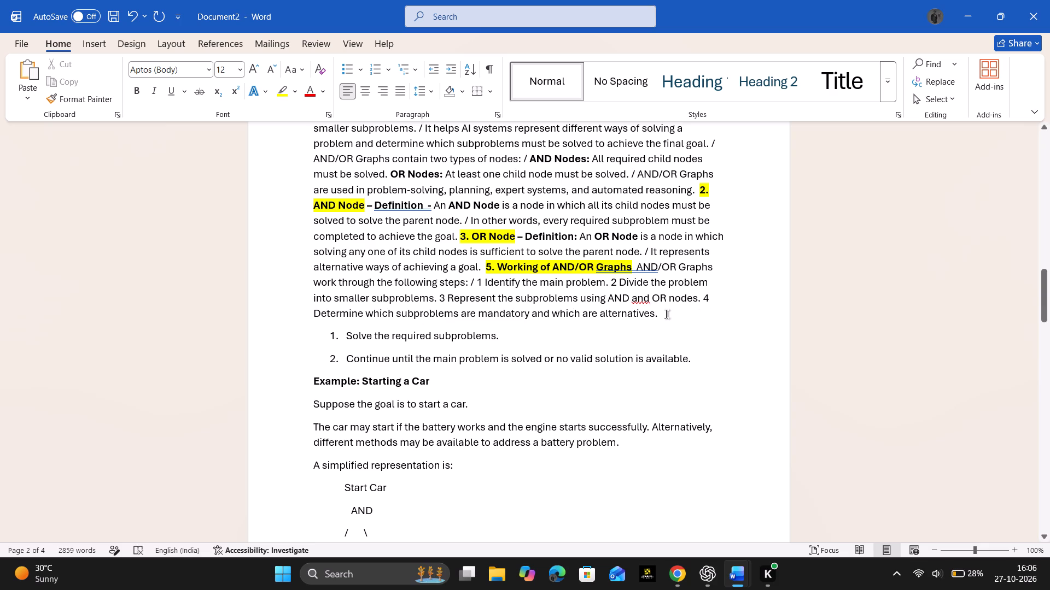
key(space)
Run the "Solve the required subproblems" and "Continue until the main problem is solved" items into the paragraph, numbered inline as 5 and 6.
click(671, 314)
key(space)
text(5)
key(space)
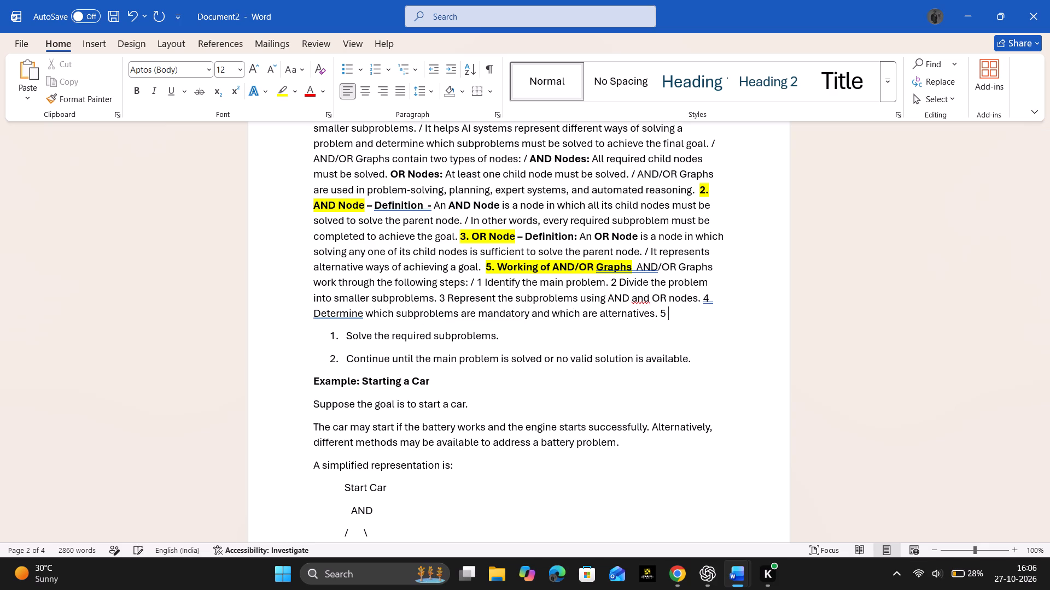
key(Delete)
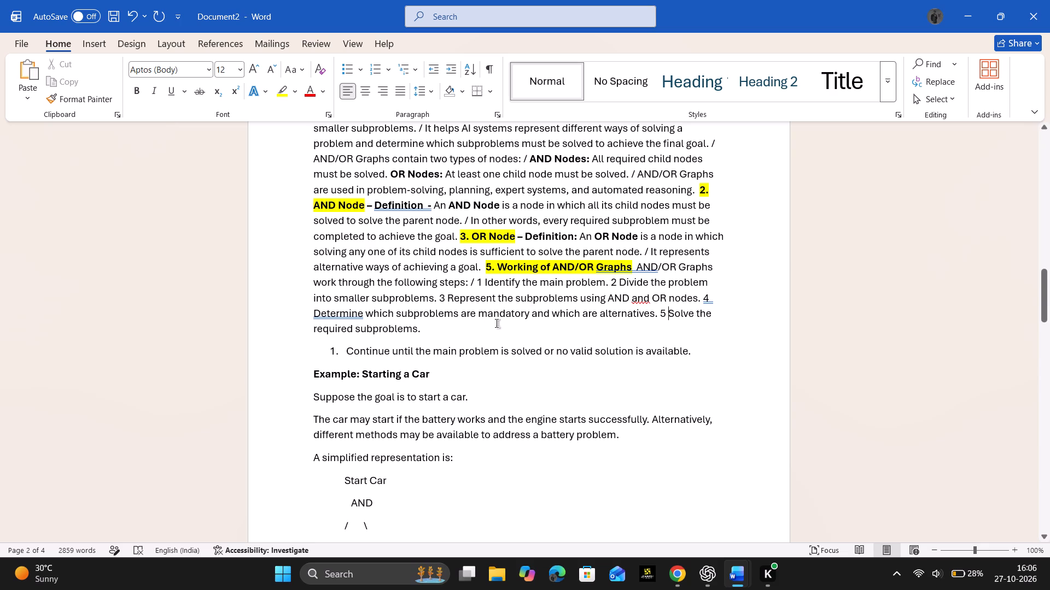
click(465, 330)
key(space)
text(6)
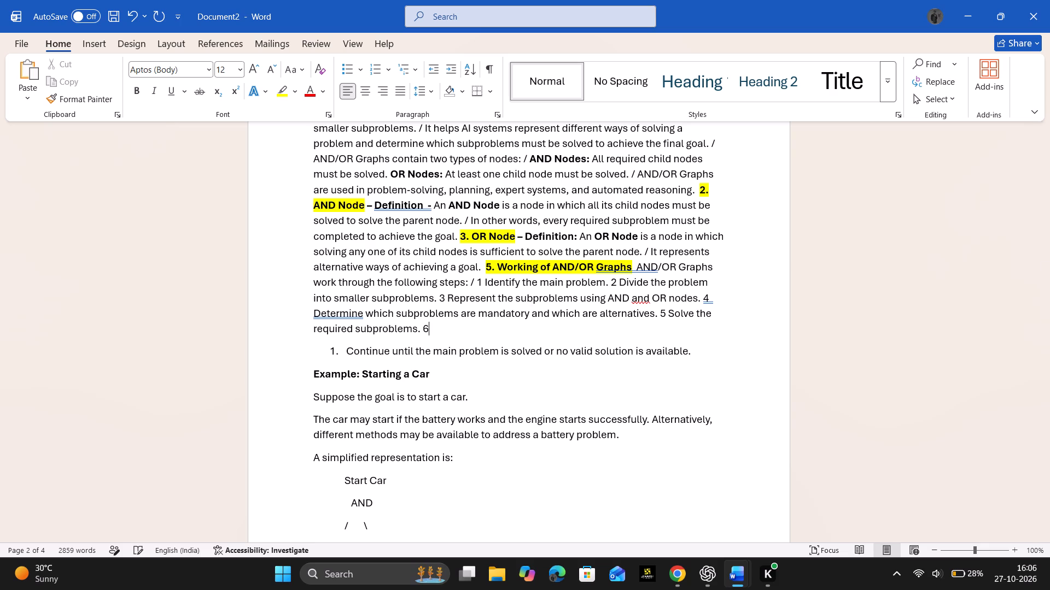
key(space)
key(Delete)
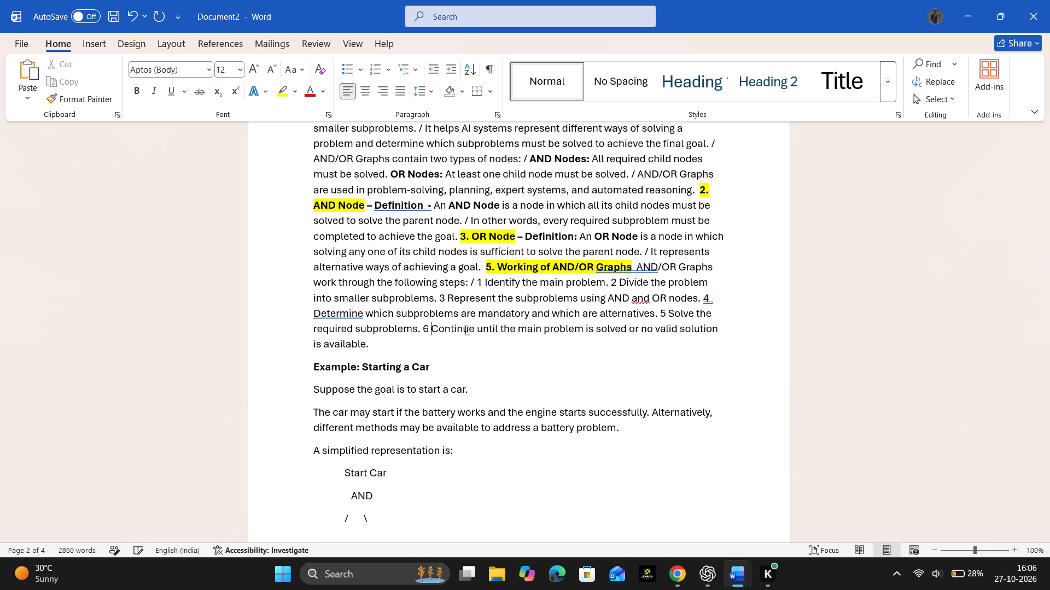
Delete the "Example: Starting a Car" passage, including its diagram, explanation and the divider before the "6. AND/OR Graph Representation" heading.
drag(388, 355, 462, 524)
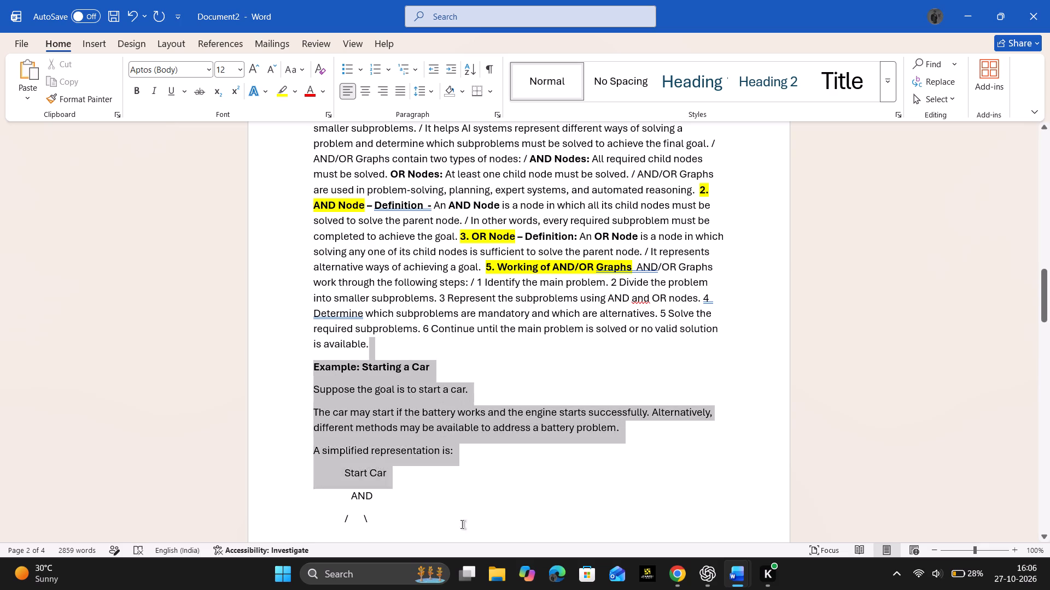
drag(462, 524, 676, 349)
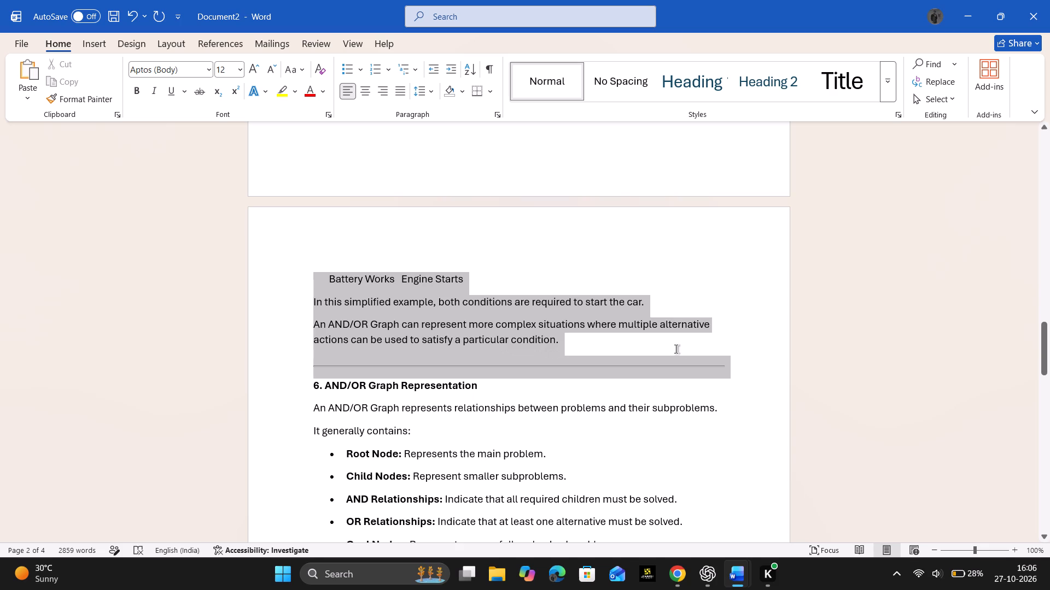
drag(676, 349, 682, 352)
key(BackSpace)
Delete the "7. Advantages of AND/OR Graphs" and "8. Disadvantages of AND/OR Graphs" sections with their numbered lists.
scroll(682, 352, down, 1)
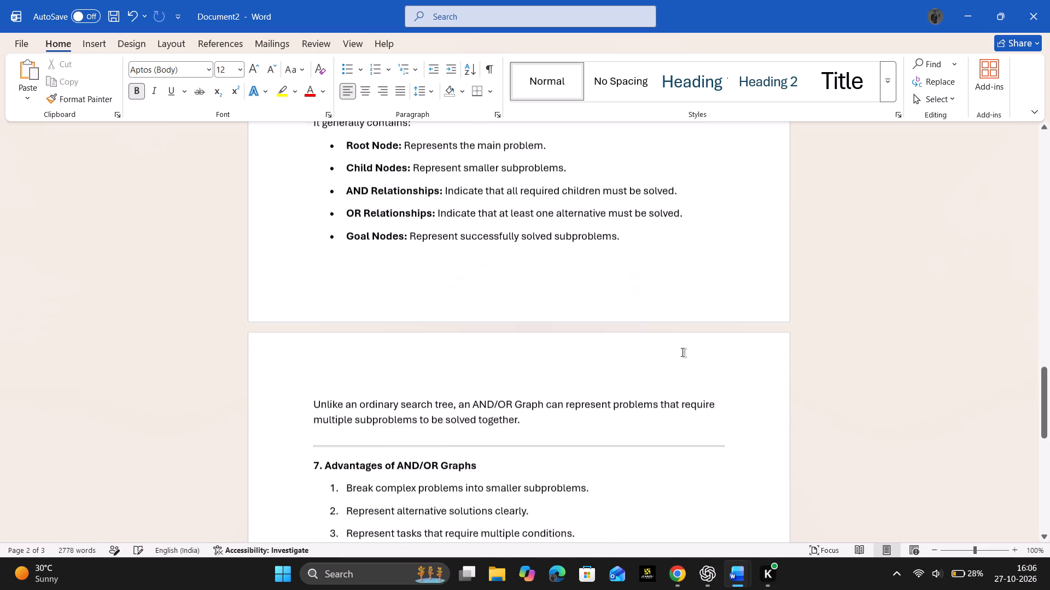
scroll(682, 352, down, 1)
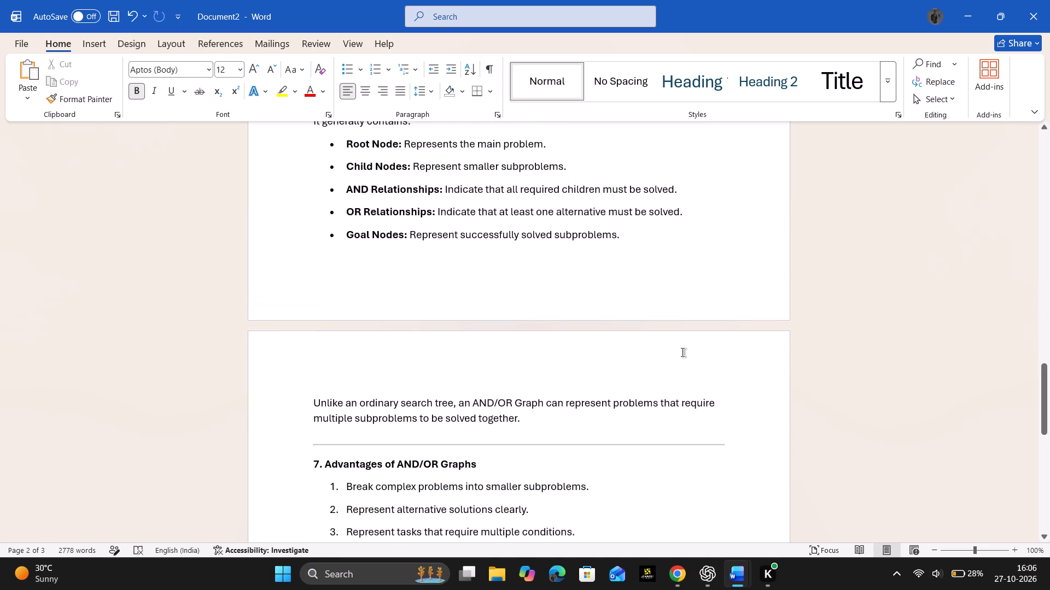
scroll(587, 316, up, 2)
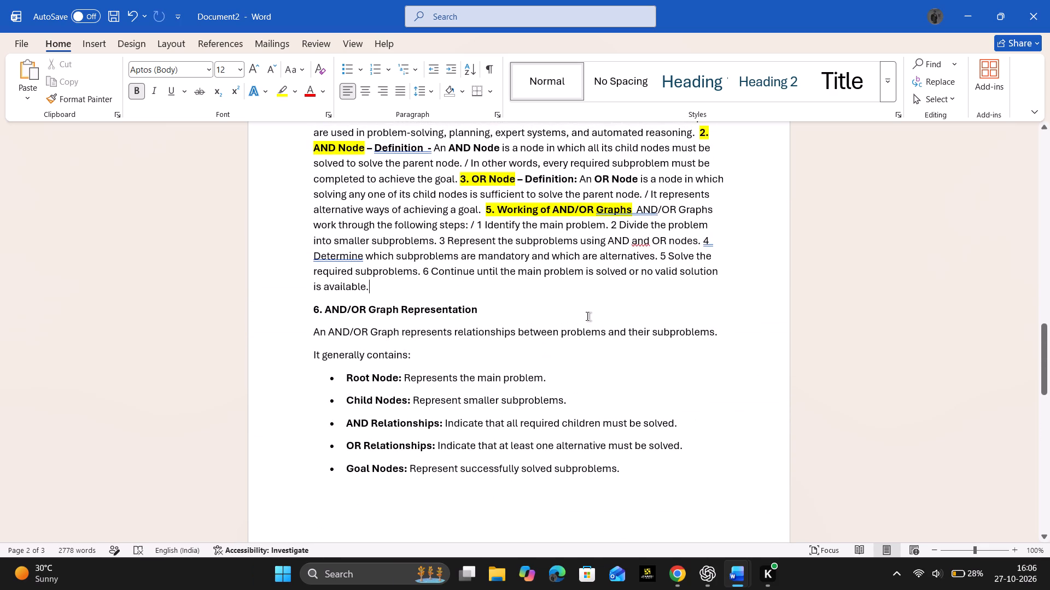
scroll(587, 316, down, 2)
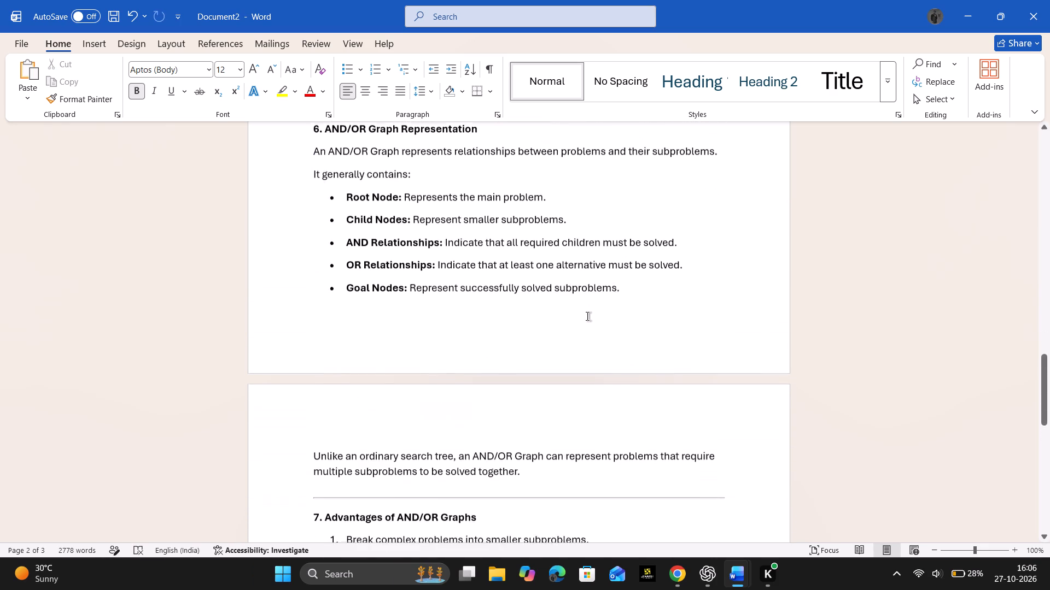
scroll(587, 316, down, 2)
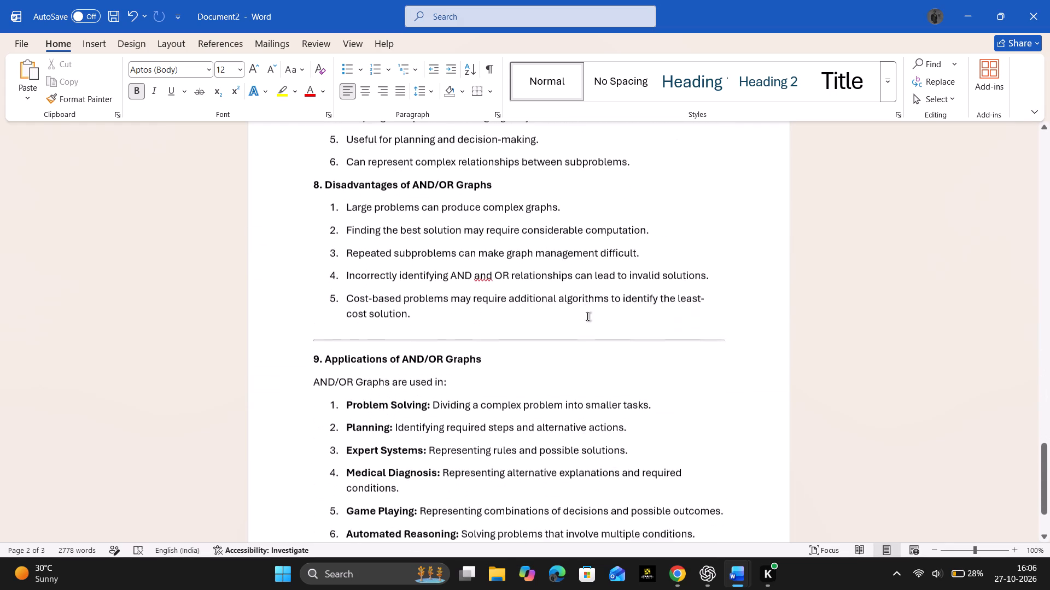
scroll(587, 316, down, 1)
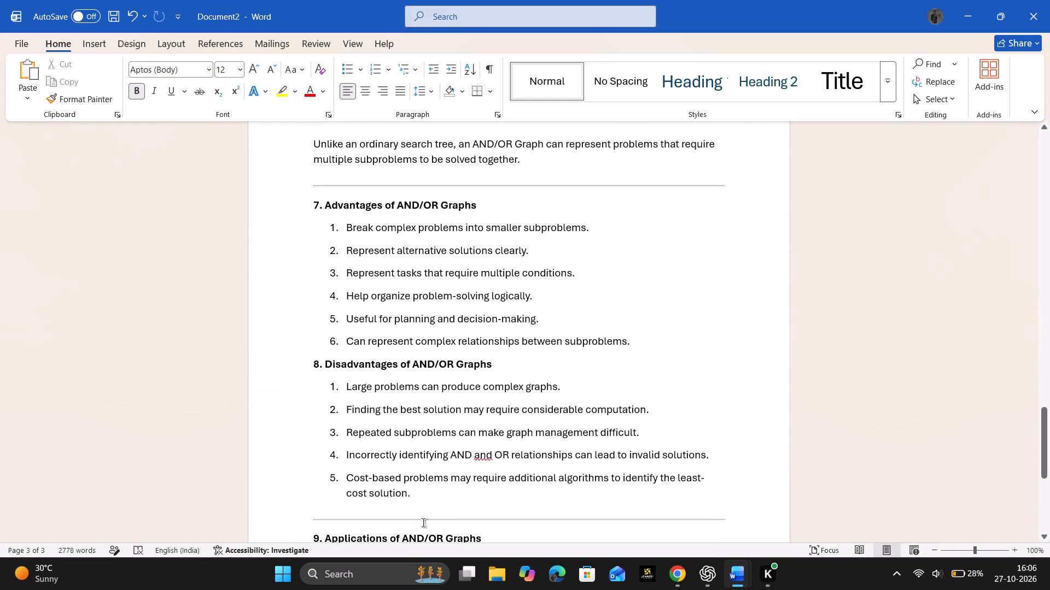
click(418, 501)
drag(310, 199, 391, 506)
key(BackSpace)
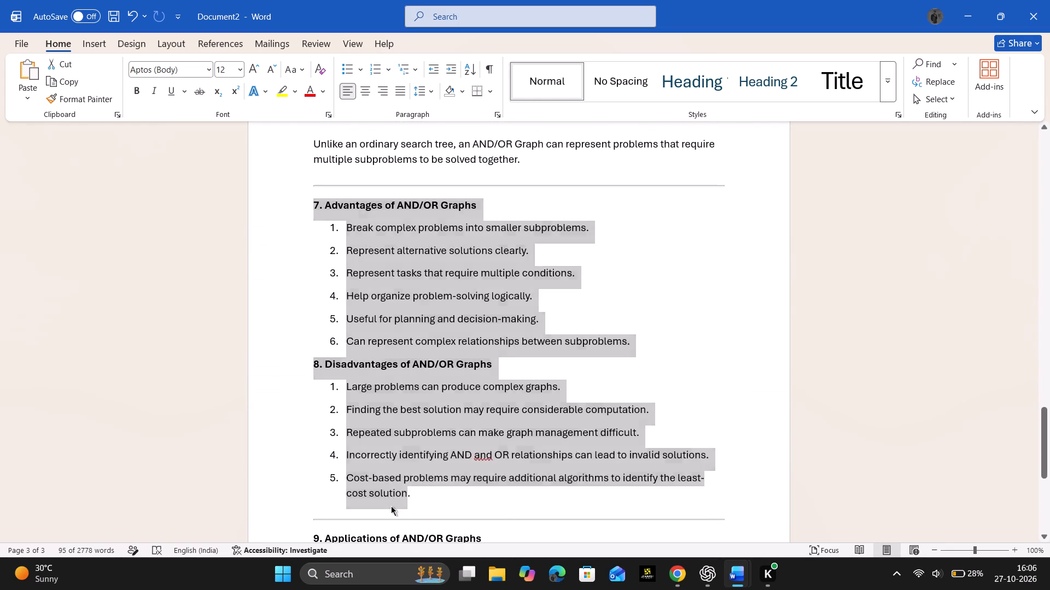
key(BackSpace)
key(BackSpace)
key(BackSpace)
key(BackSpace)
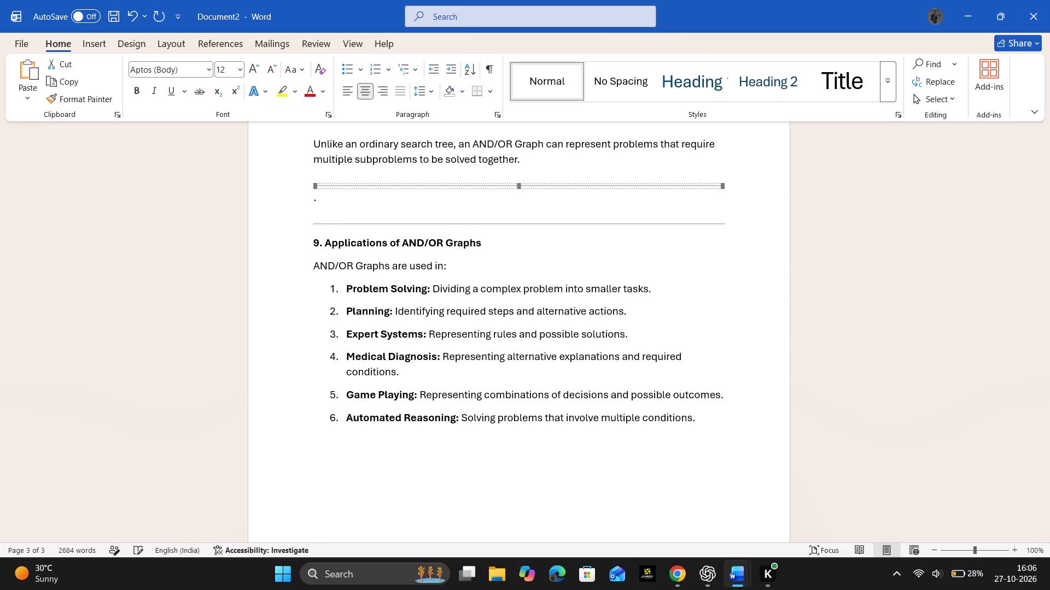
Remove the leftover full stop and the divider directly above the "9. Applications of AND/OR Graphs" heading.
key(BackSpace)
key(Delete)
key(Delete)
key(Delete)
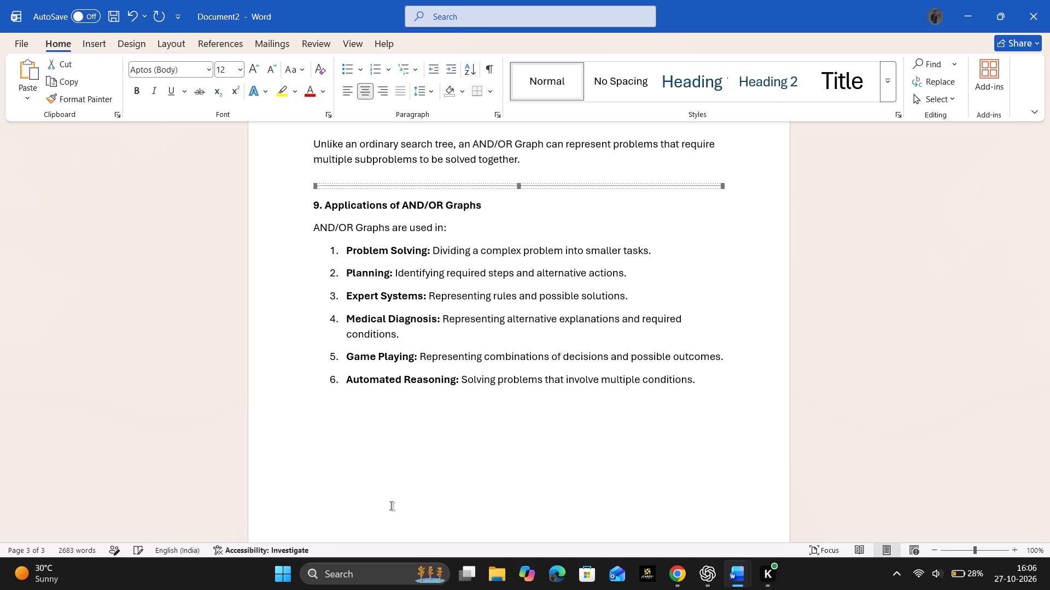
Delete the selected divider line above the "9. Applications of AND/OR Graphs" heading.
key(Delete)
Renumber the highlighted "Working of AND/OR Graphs" heading as 4.
scroll(391, 506, up, 4)
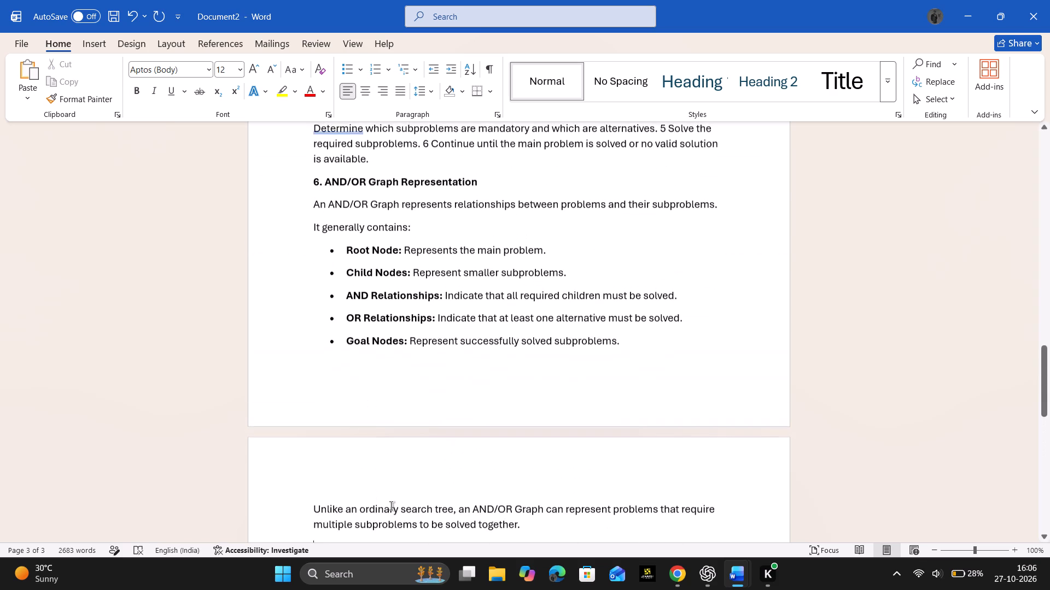
scroll(391, 506, up, 1)
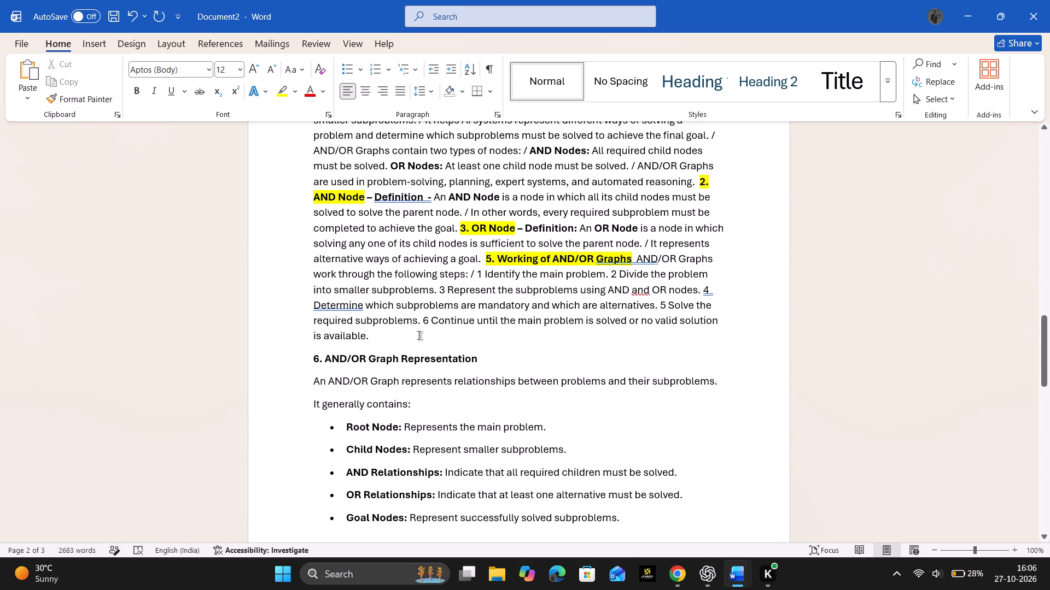
click(490, 261)
key(BackSpace)
key(4)
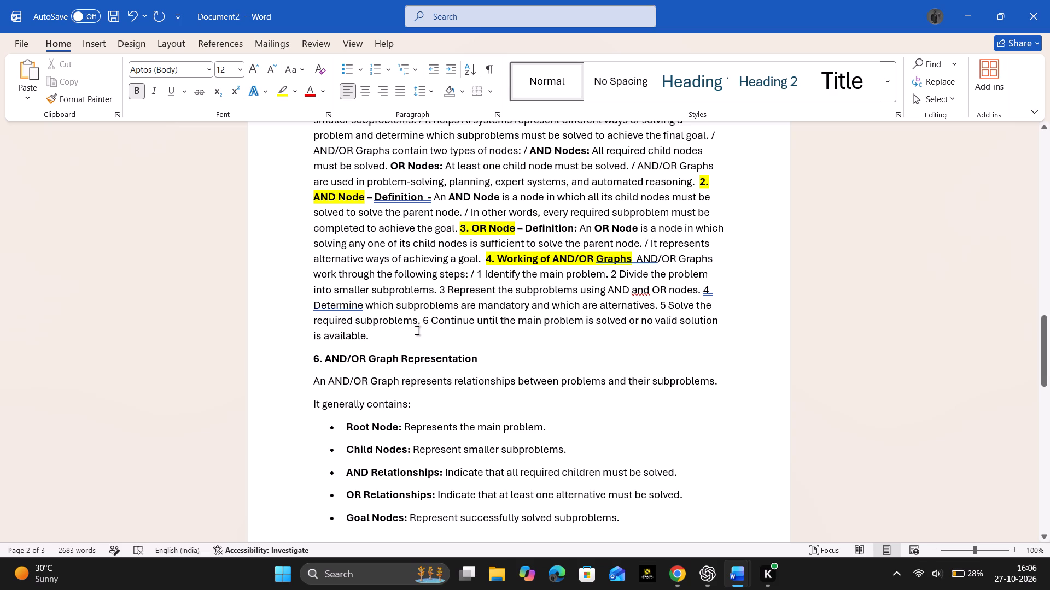
Run the "AND/OR Graph Representation" heading into the end of the preceding paragraph and renumber it as 5.
click(415, 331)
key(space)
key(Delete)
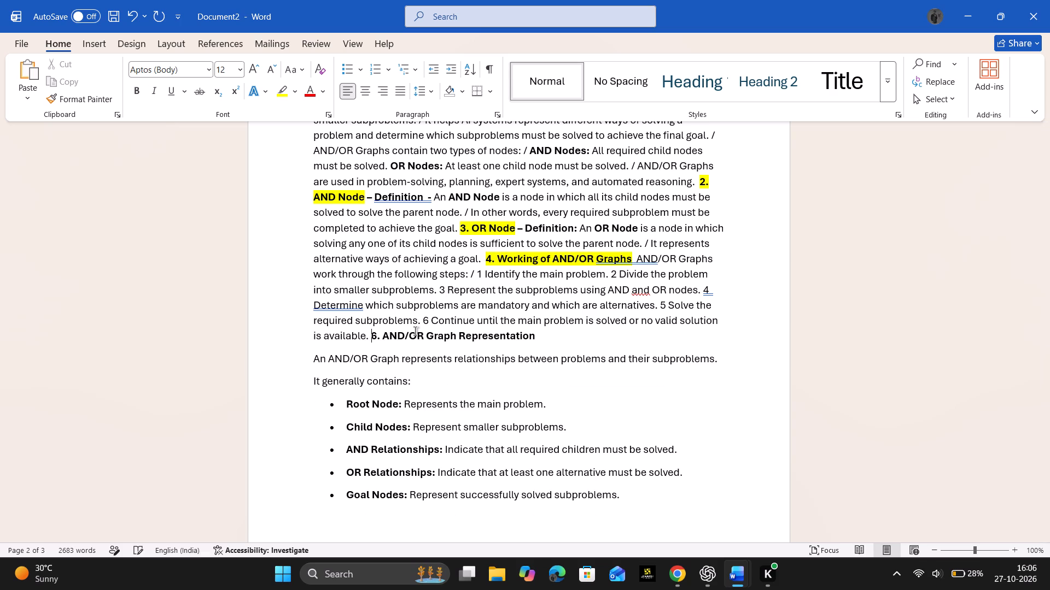
key(Right)
key(BackSpace)
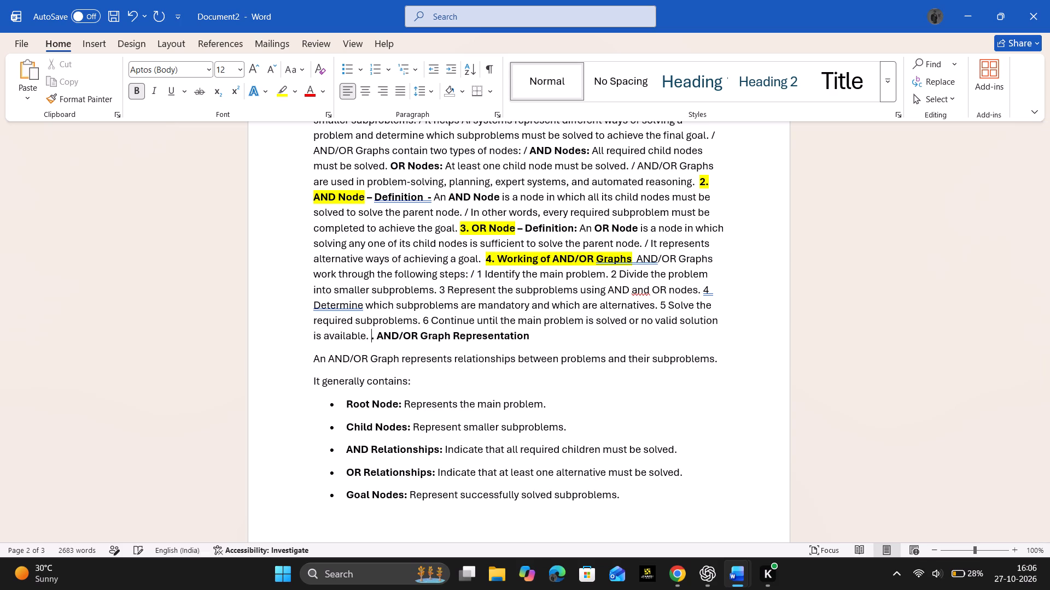
key(5)
Highlight the "5. AND/OR Graph Representation" heading in yellow.
key(Left)
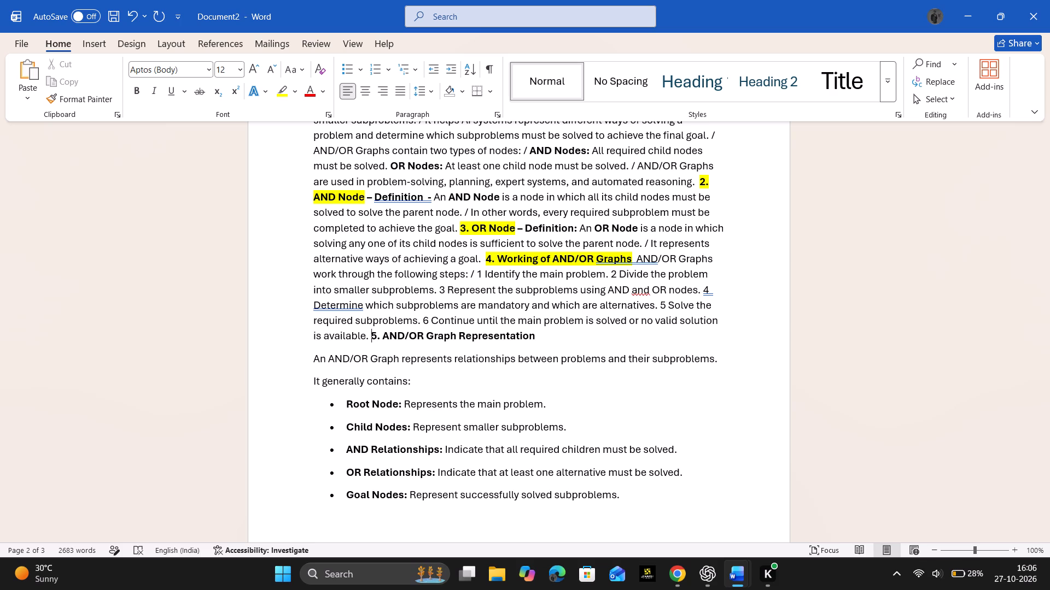
key(shift+Right)
key(shift+Right)
key(shift+Right)
key(shift+Right)
key(shift+Right)
key(shift+Right)
key(shift+Right)
key(shift+Right)
key(shift+Right)
key(shift+Right)
key(shift+Right)
key(shift+Right)
key(shift+Right)
key(shift+Right)
key(shift+Right)
key(shift+Right)
key(shift+Right)
key(shift+Right)
key(shift+Right)
key(shift+Right)
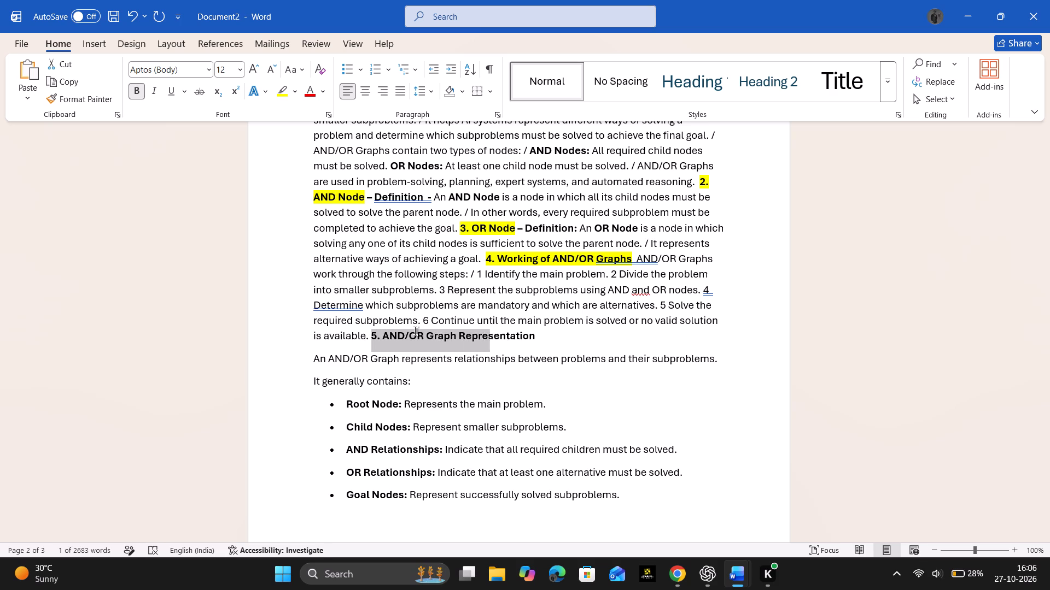
key(shift+Right)
key(shift+Right)
key(shift+Right)
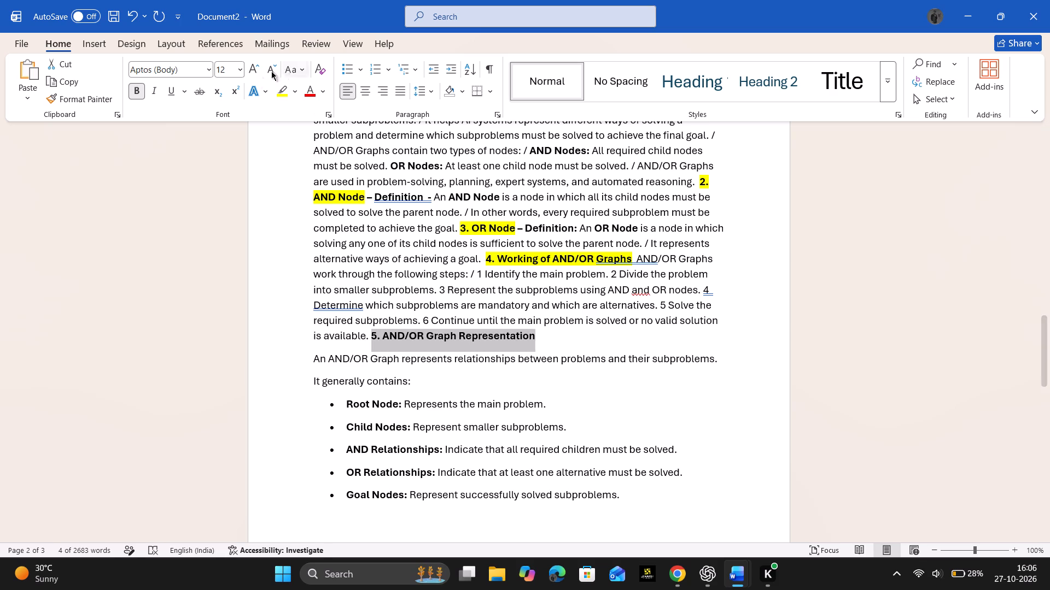
click(282, 91)
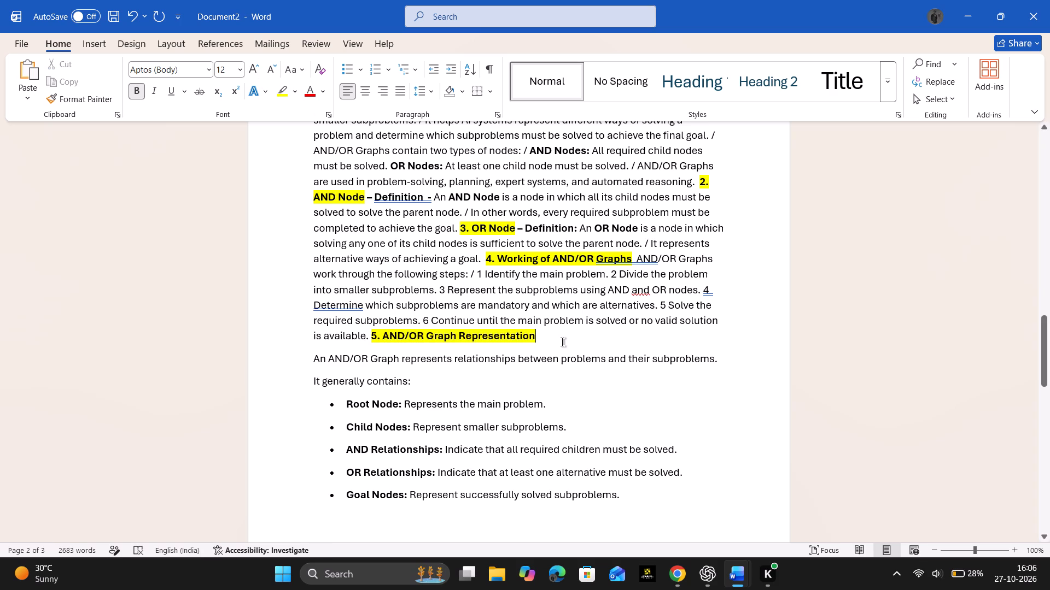
Run the representation sentence and "It generally contains:" on after the "5. AND/OR Graph Representation" heading, separating the two with a slash.
click(562, 342)
key(space)
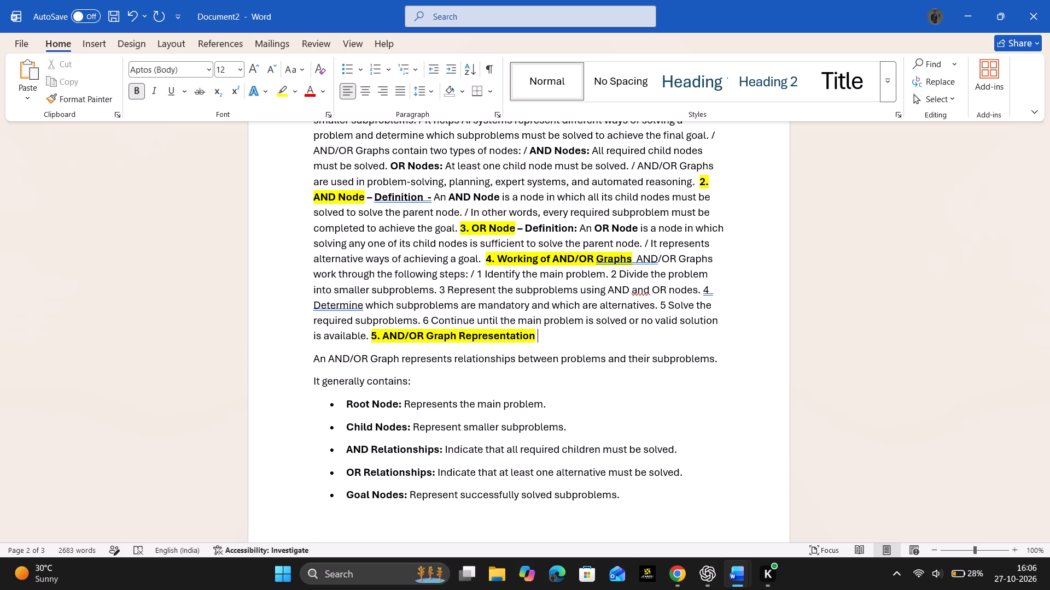
key(space)
key(Delete)
click(590, 347)
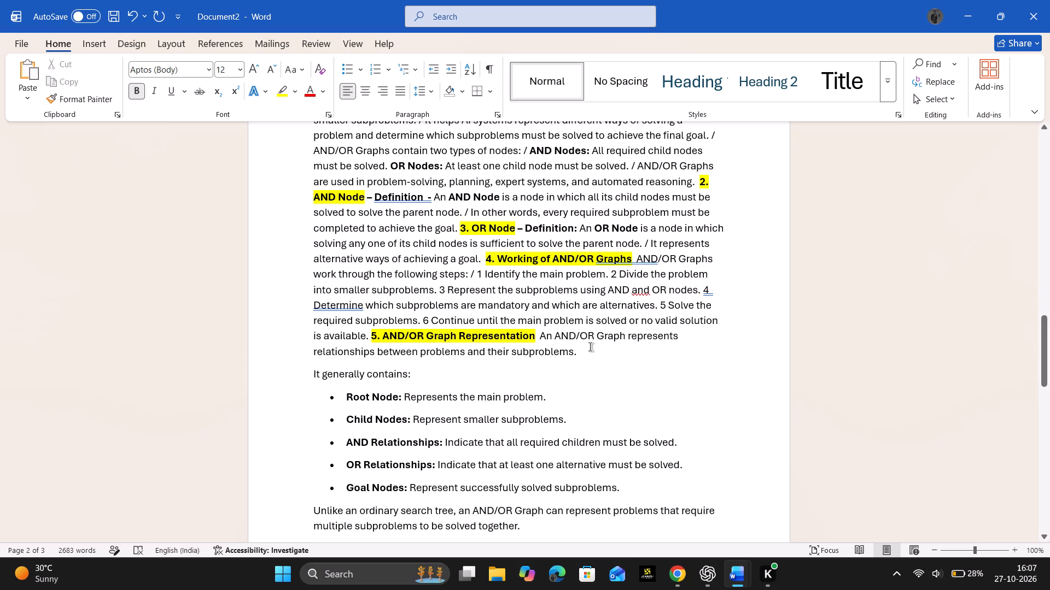
key(space)
text(/)
key(space)
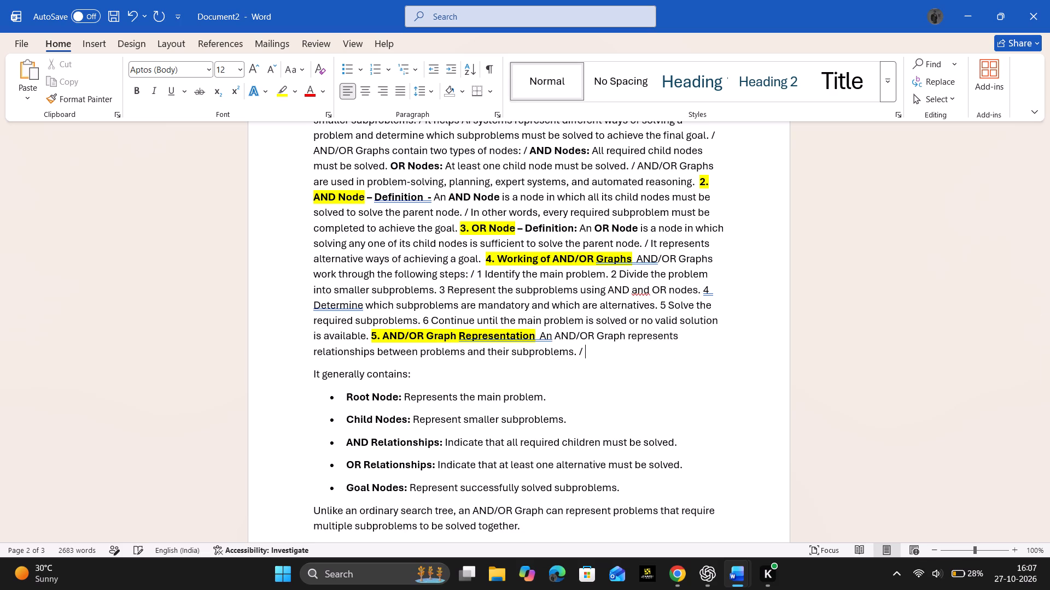
key(Delete)
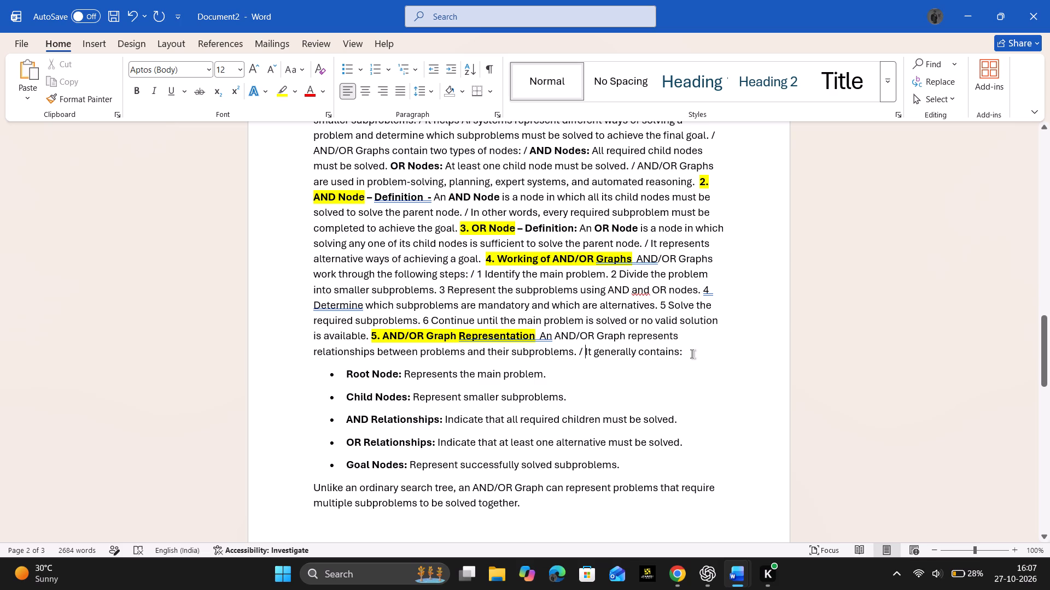
Run the "Root Node", "Child Nodes" and "AND Relationships" bullets into the paragraph after "It generally contains:", separated by spaces.
click(692, 353)
key(space)
key(slash)
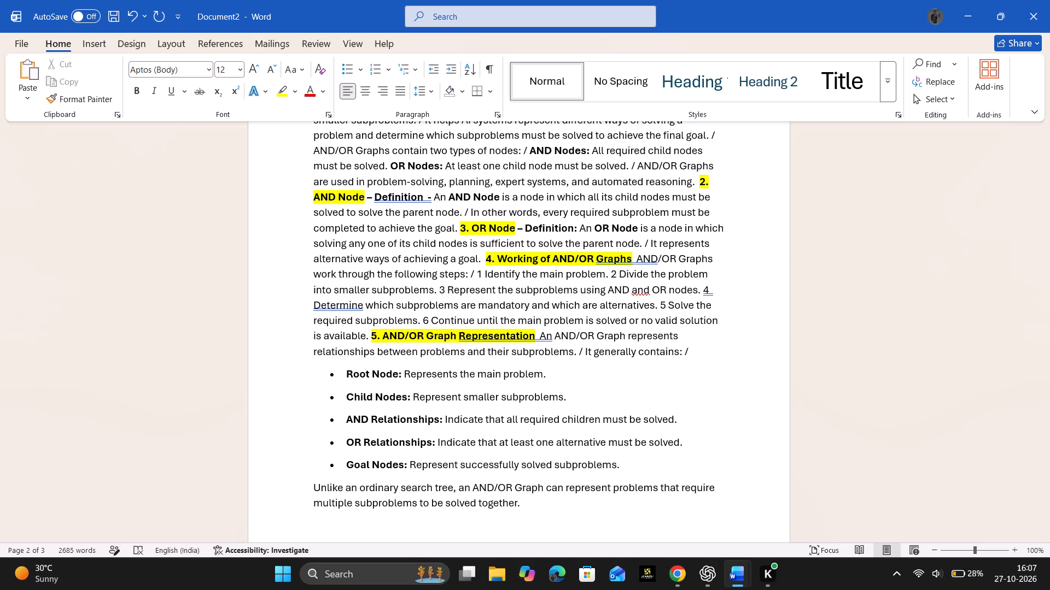
key(BackSpace)
key(Delete)
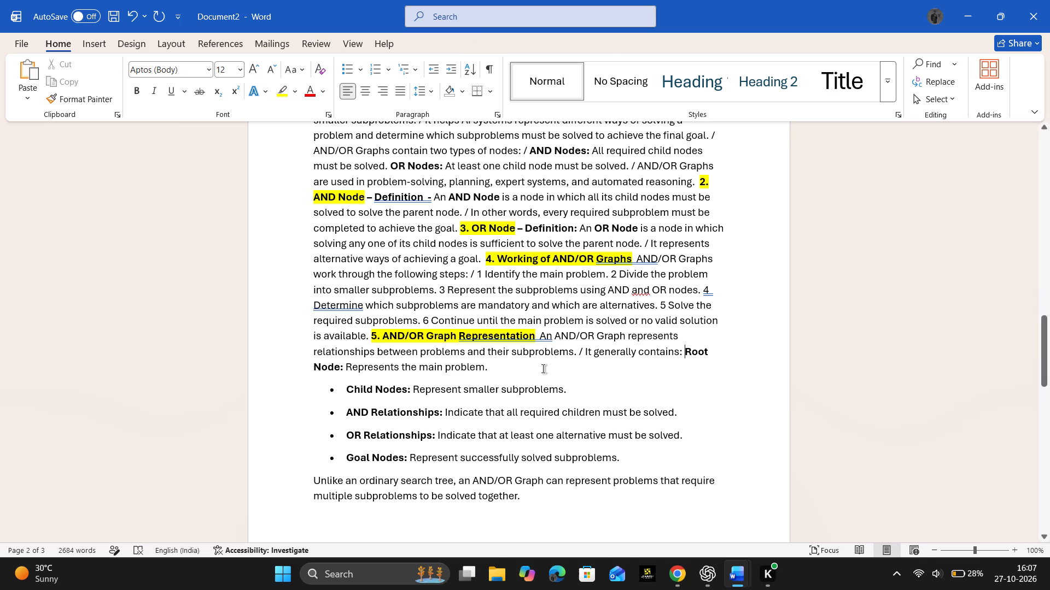
click(543, 369)
key(space)
key(Delete)
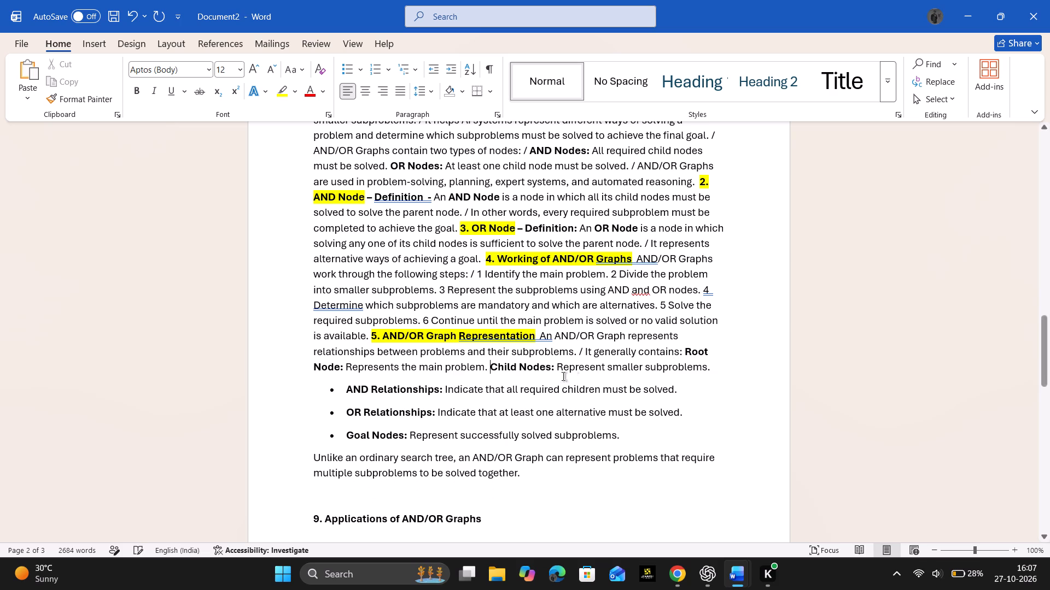
click(729, 371)
key(space)
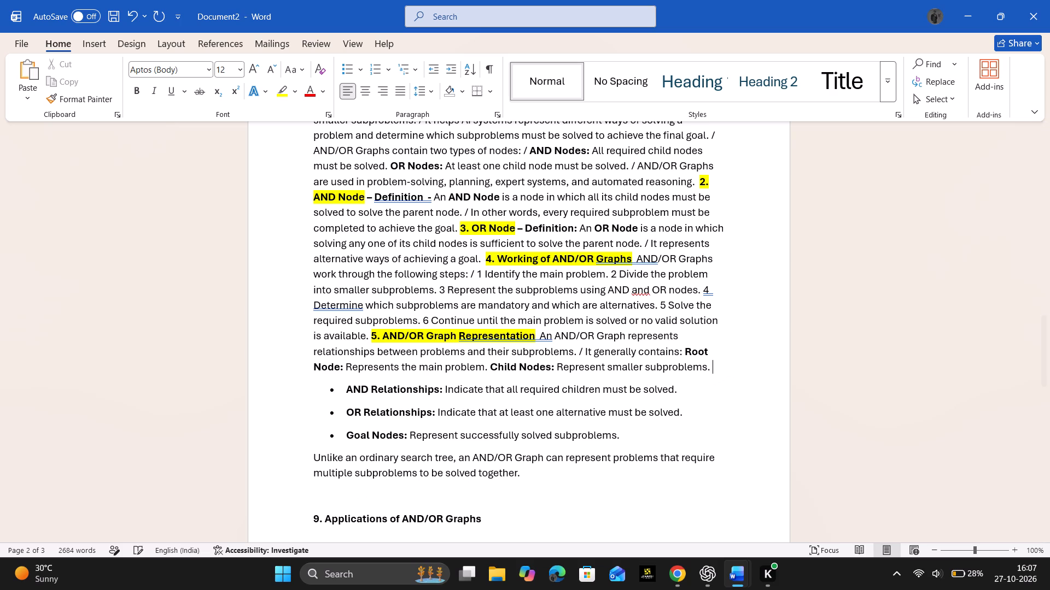
key(Delete)
Run the "OR Relationships" and "Goal Nodes" bullets and the "Unlike an ordinary search tree" sentence into the same paragraph.
click(671, 390)
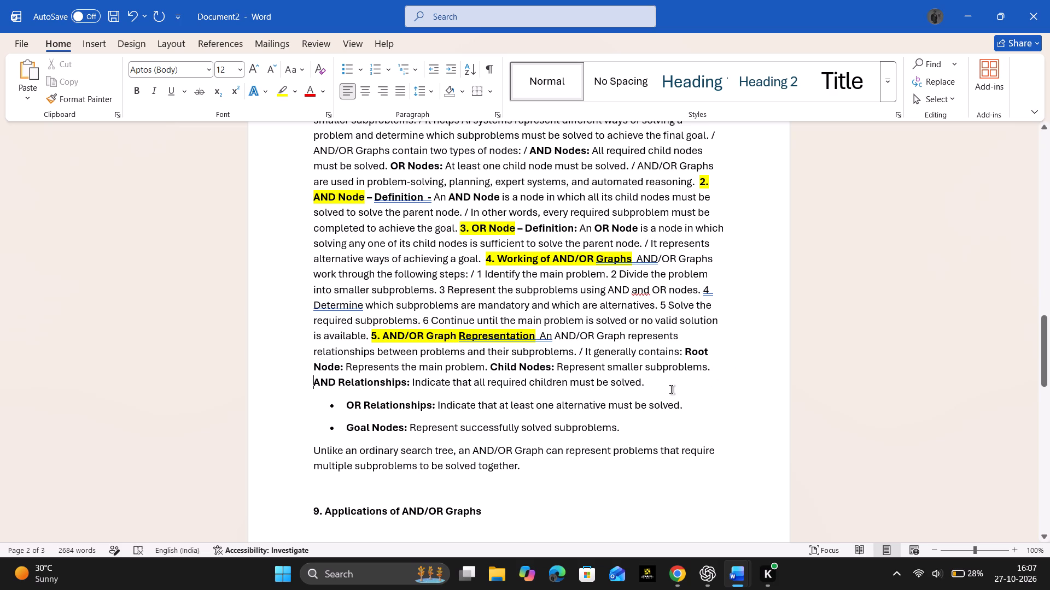
key(space)
key(Delete)
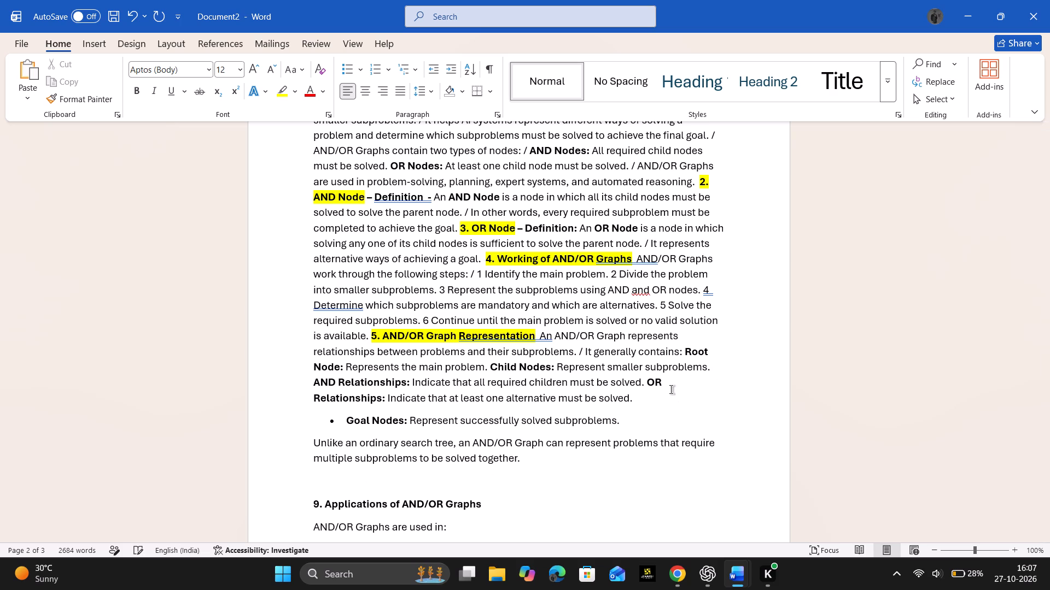
click(647, 396)
key(space)
key(Delete)
click(546, 420)
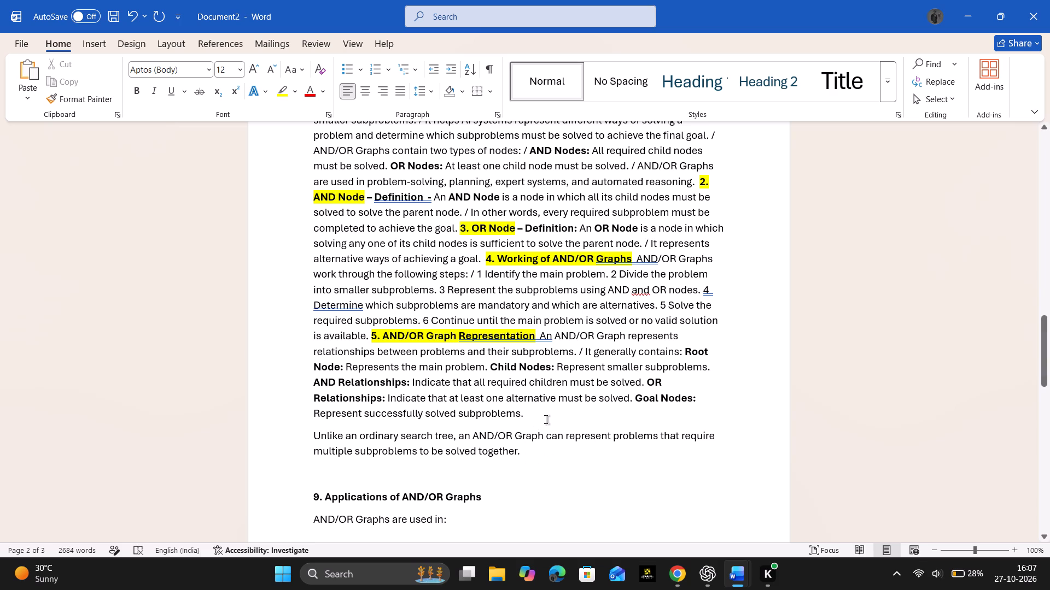
key(space)
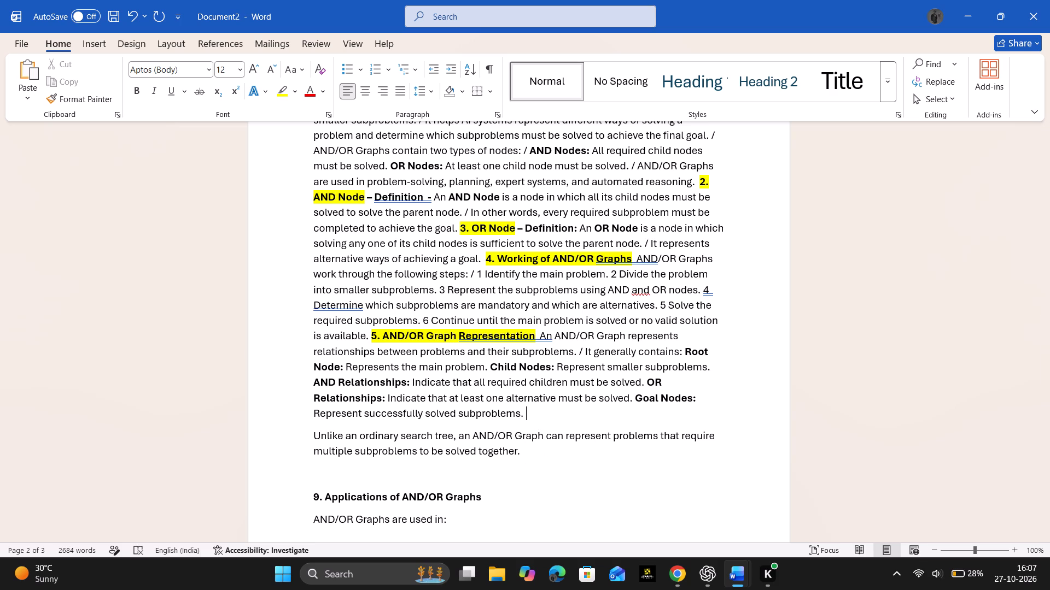
key(Delete)
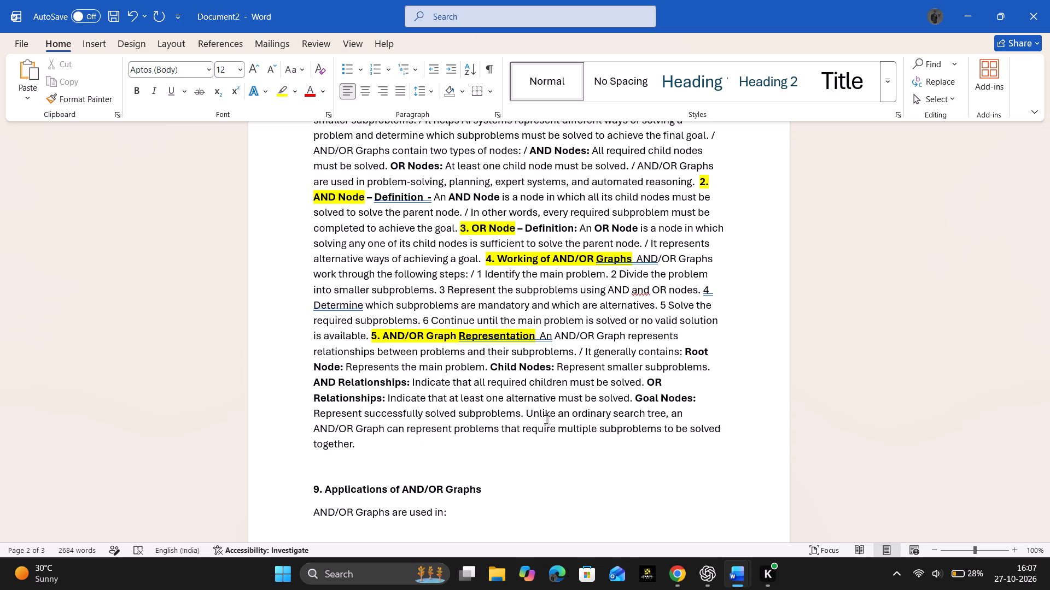
Delete the "9. Applications of AND/OR Graphs" section with its numbered list and the blank line above it.
click(413, 459)
scroll(413, 459, down, 1)
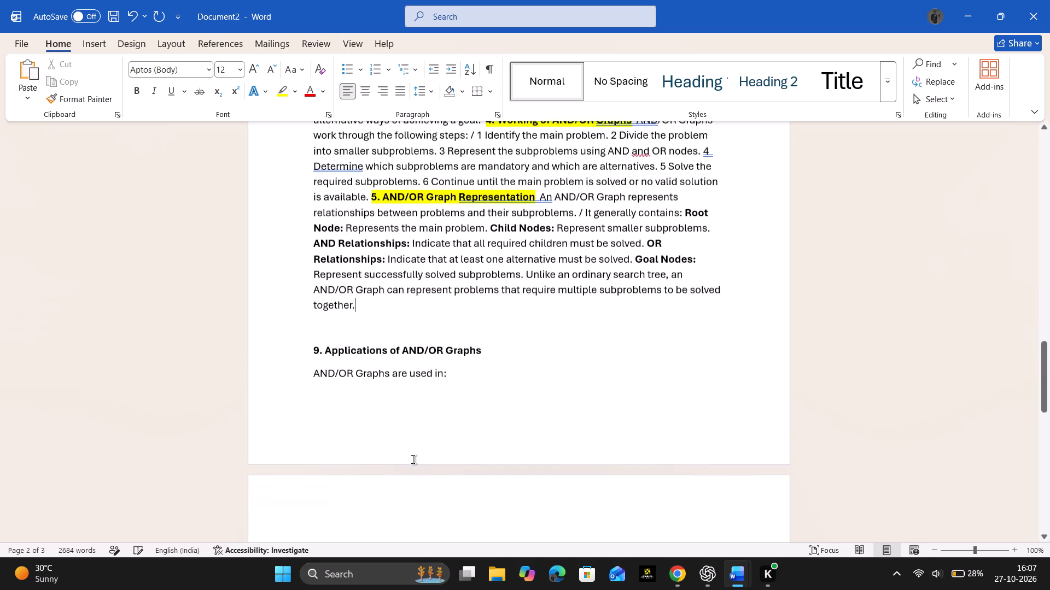
scroll(413, 459, down, 2)
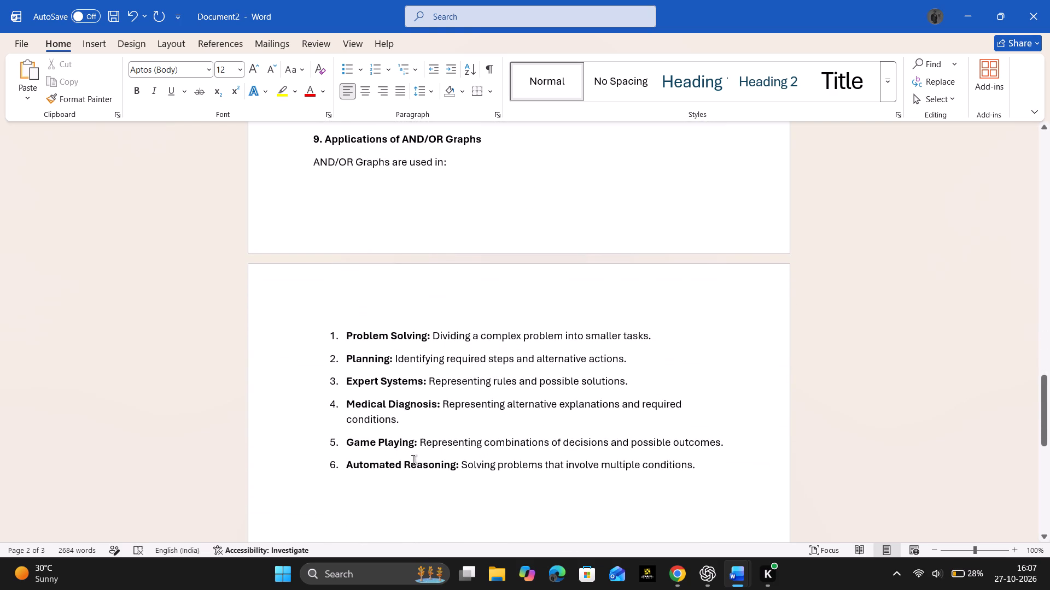
scroll(413, 459, down, 1)
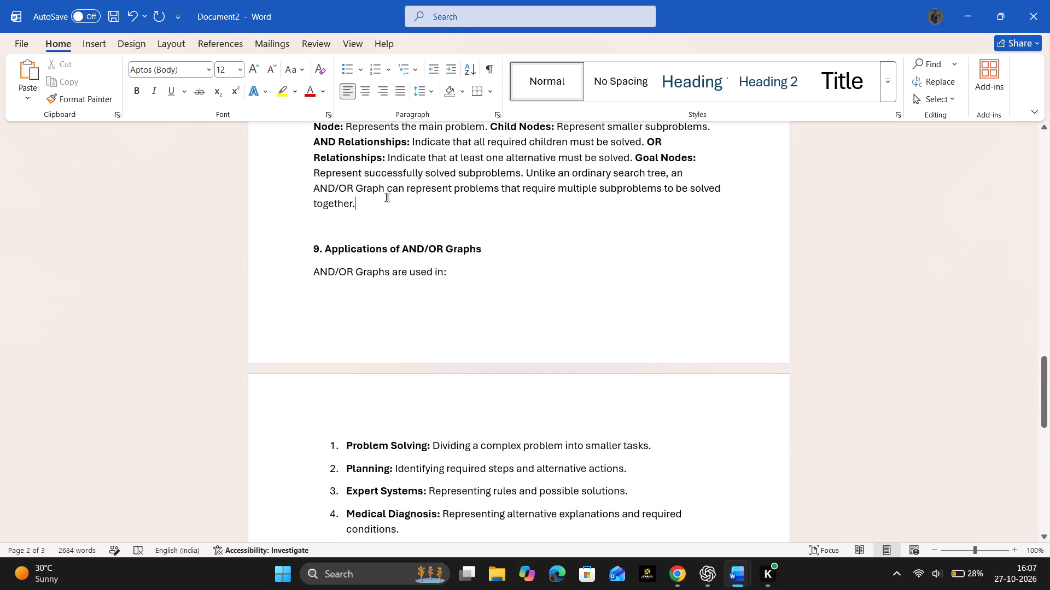
drag(371, 212, 449, 239)
key(BackSpace)
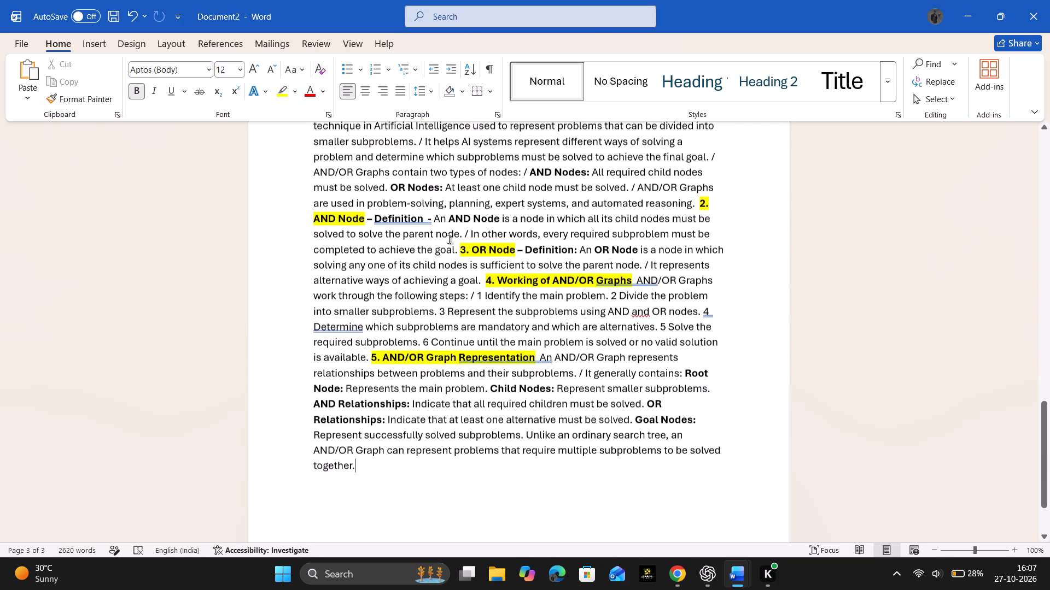
Set the font size of the whole AND/OR Graphs paragraph, from "1. Definition of AND/OR Graphs" to its end, to 6.
click(384, 471)
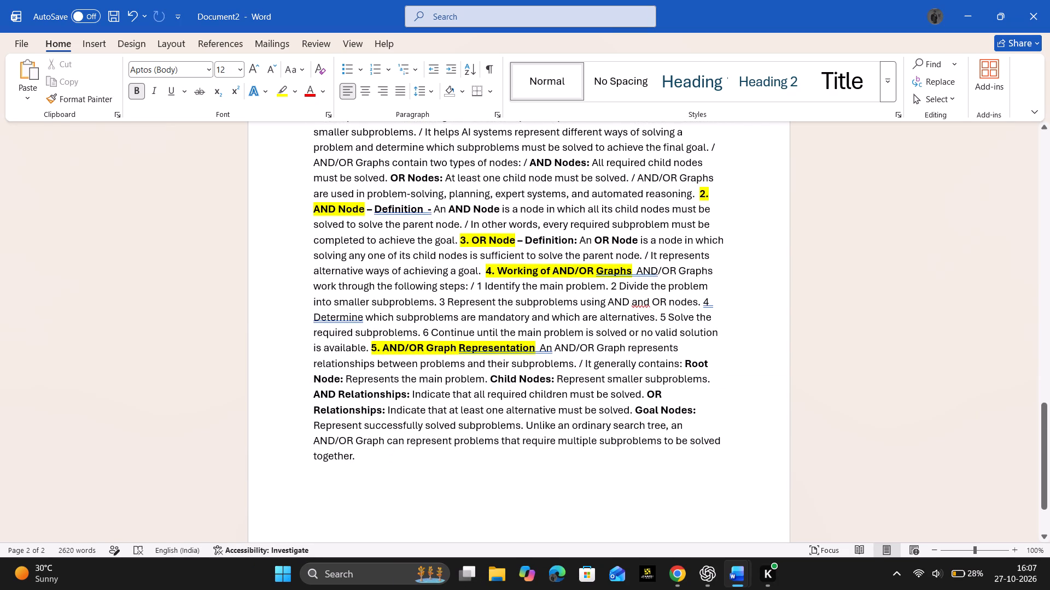
scroll(328, 352, up, 1)
scroll(328, 352, down, 1)
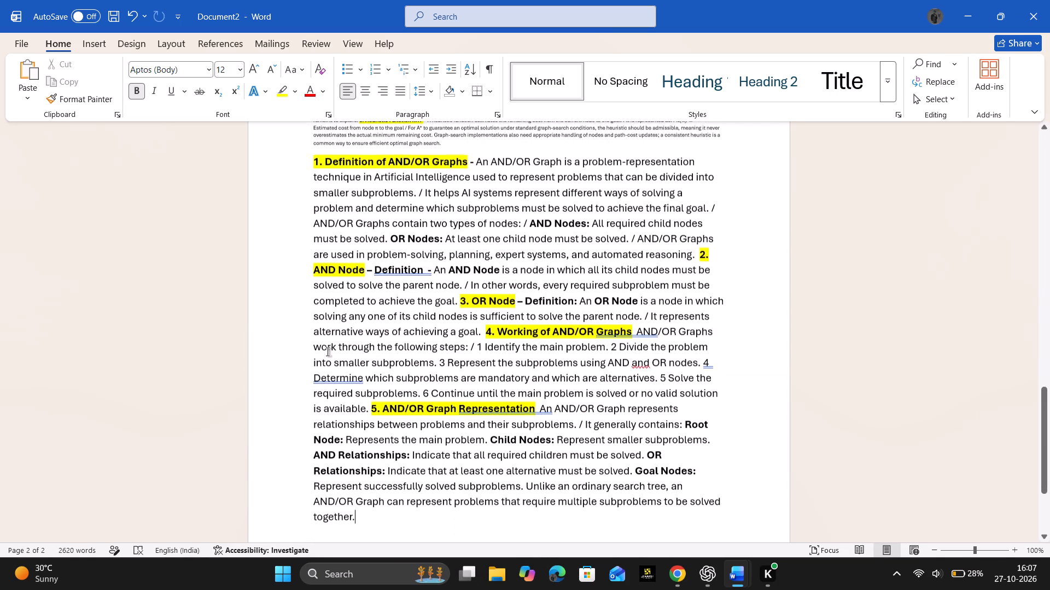
drag(365, 517, 303, 194)
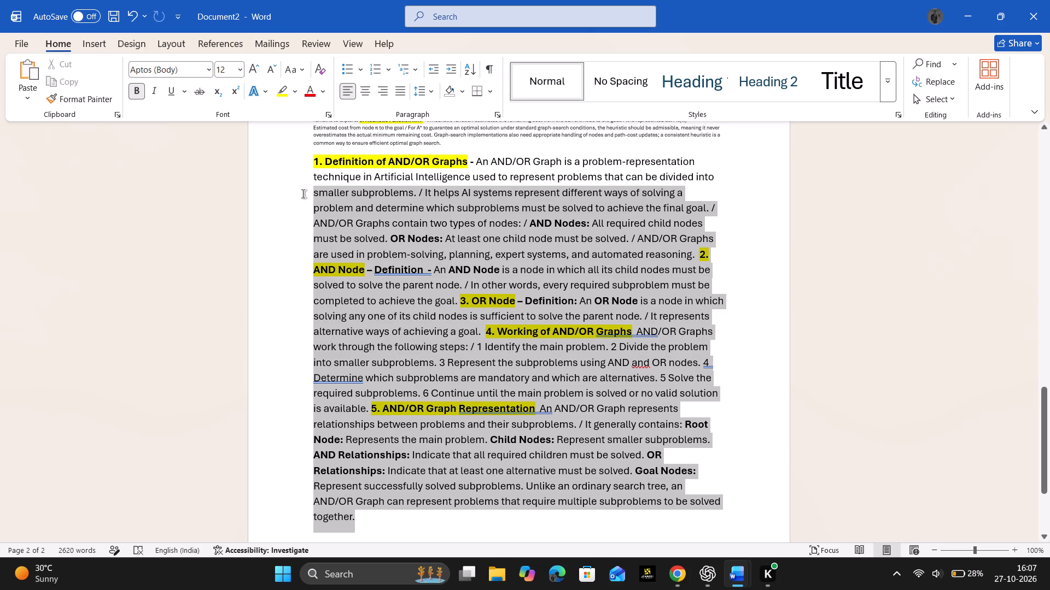
drag(303, 194, 303, 166)
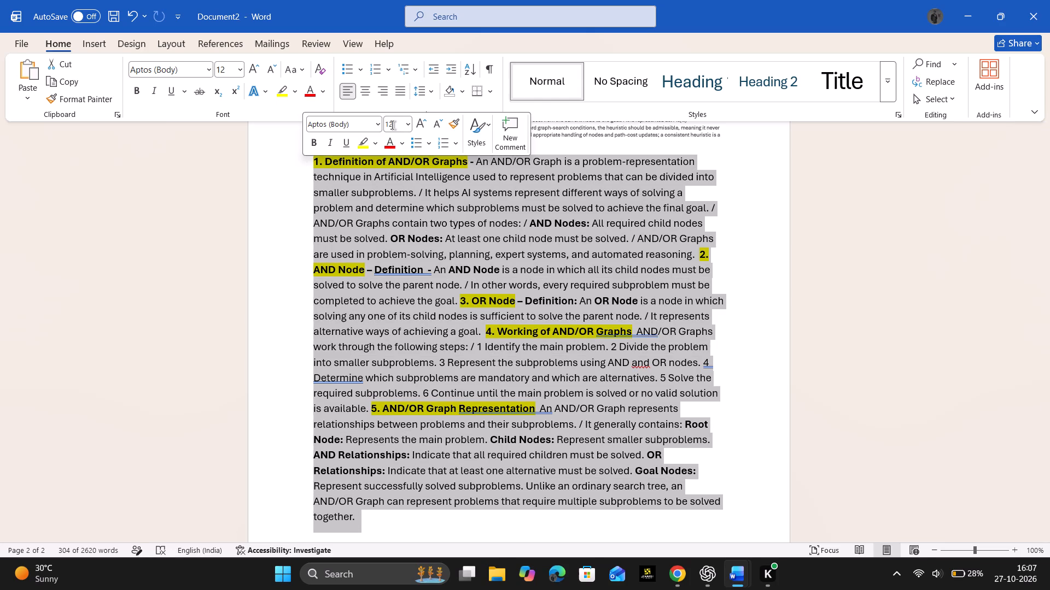
click(392, 125)
key(6)
key(Return)
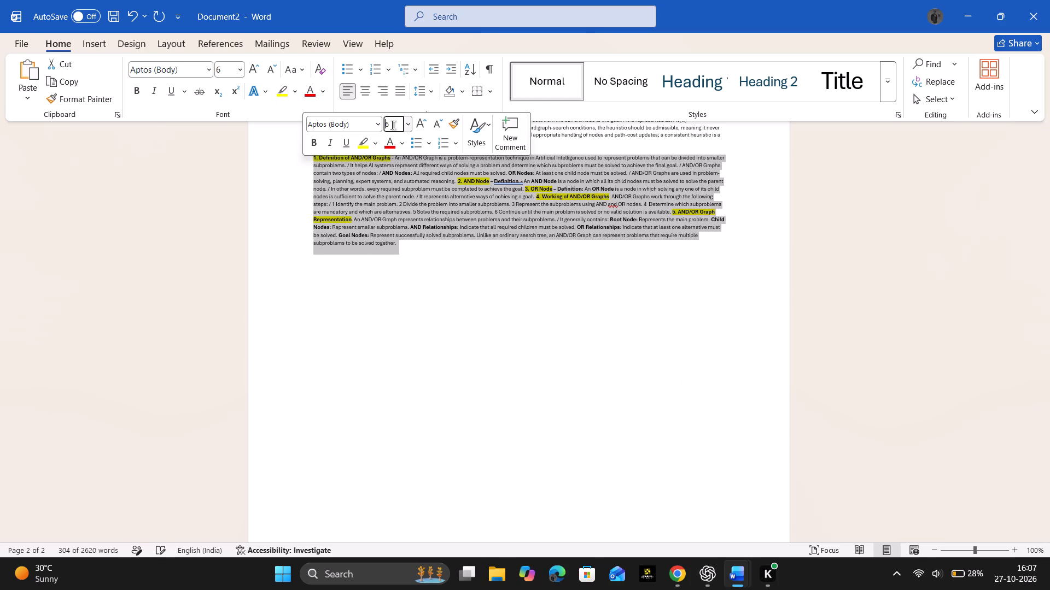
click(475, 268)
scroll(475, 268, up, 2)
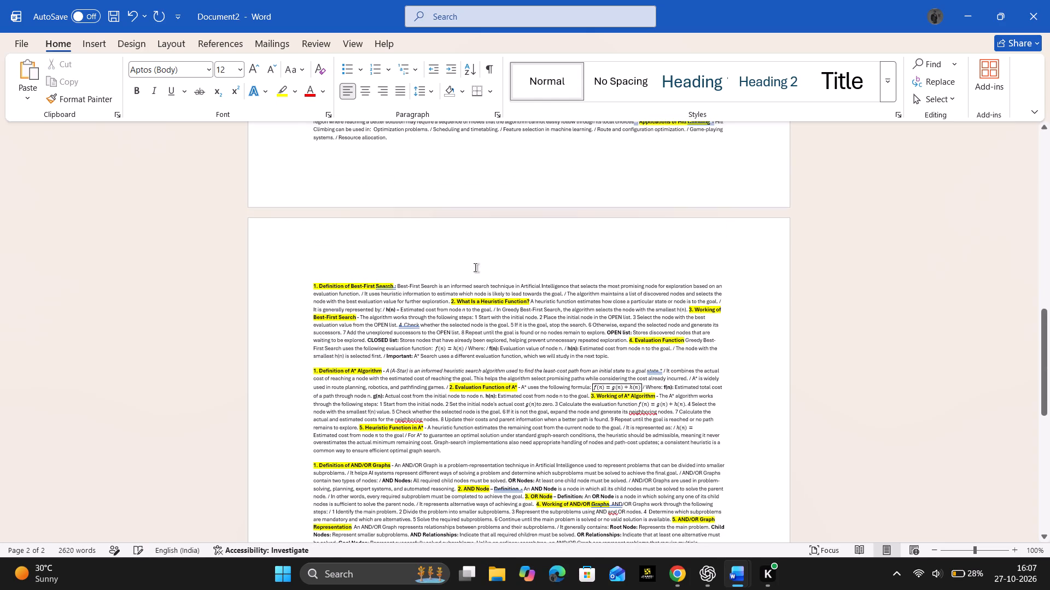
Review the condensed notes in Document2 from the AI overview through the AND/OR Graphs paragraph.
scroll(475, 268, up, 5)
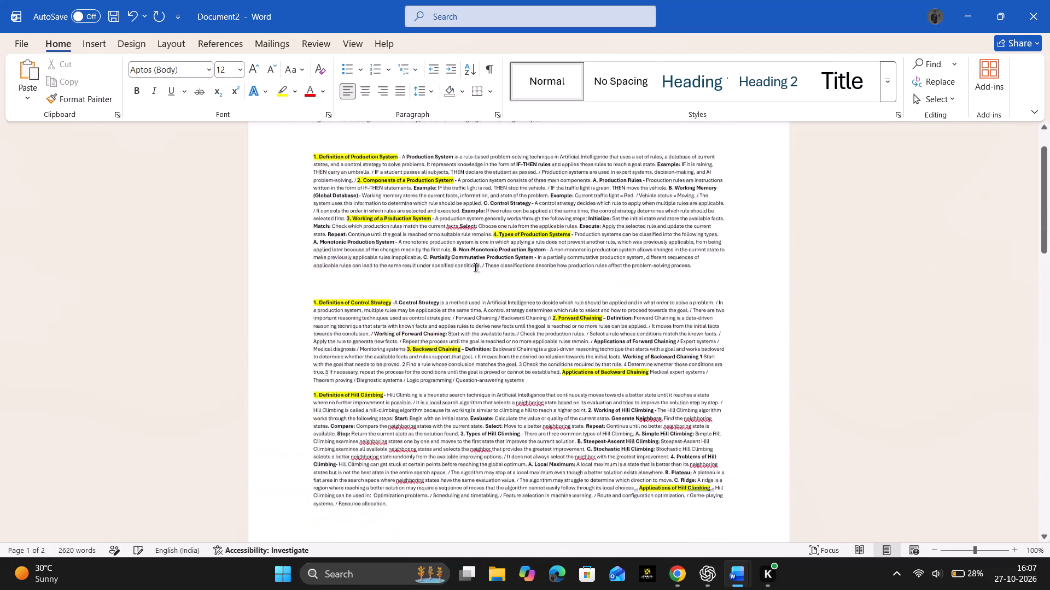
scroll(475, 268, up, 1)
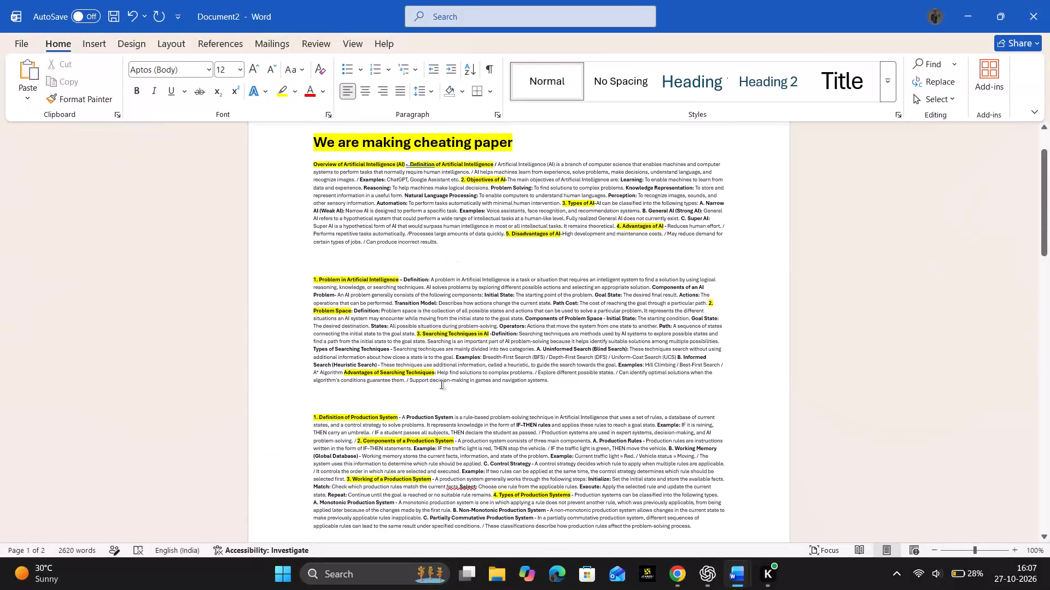
scroll(438, 346, down, 4)
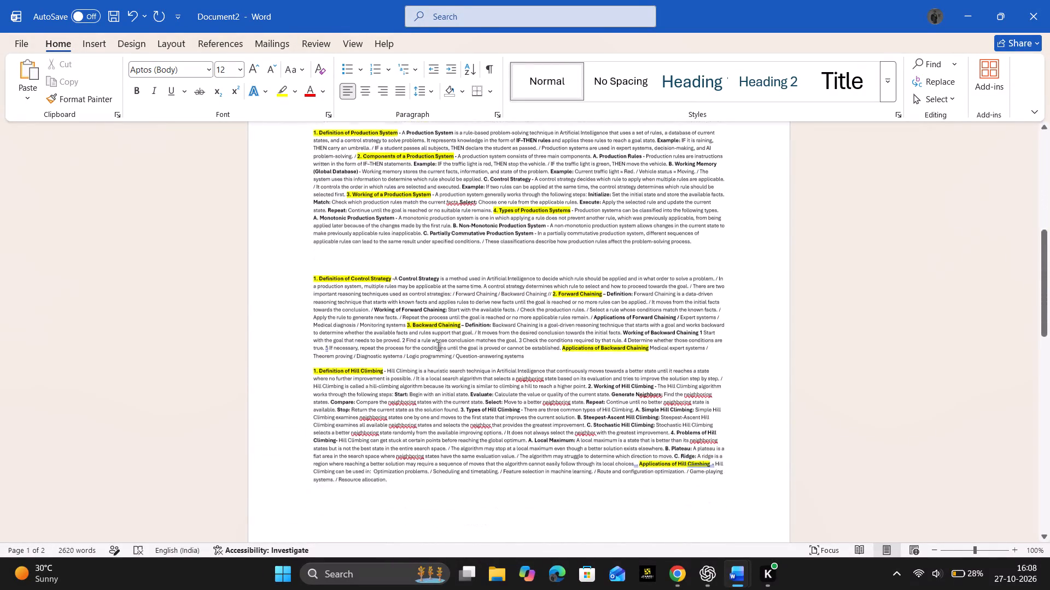
scroll(438, 346, down, 4)
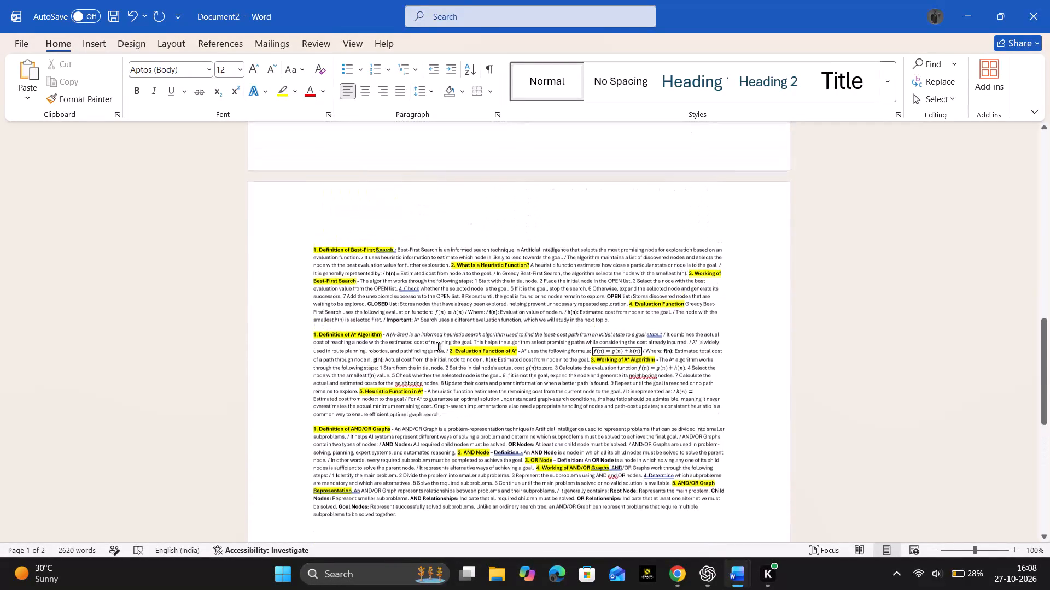
scroll(438, 346, down, 1)
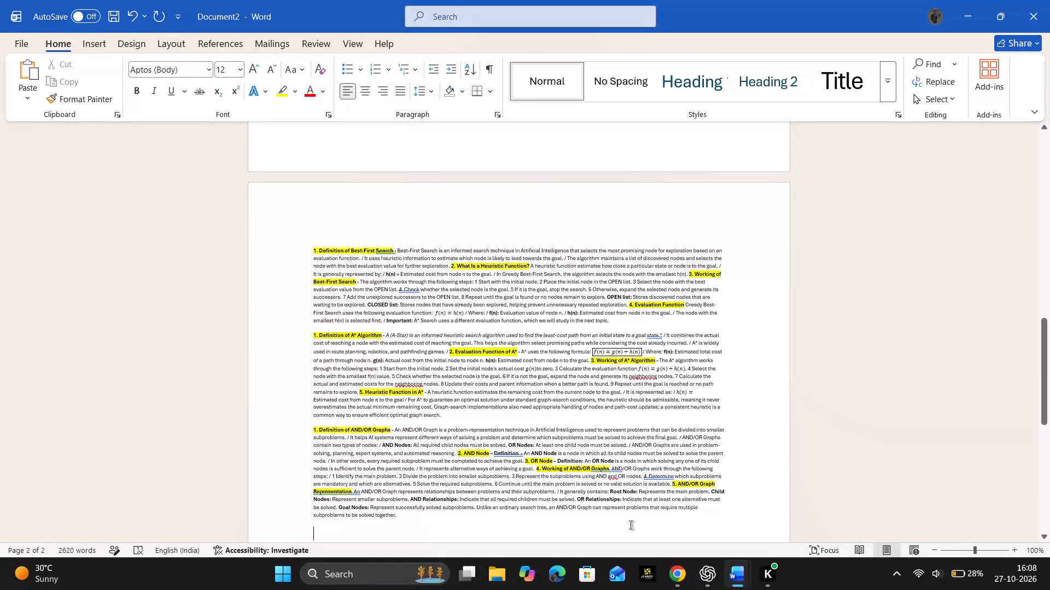
Switch to the syllabus PDF in Chrome, check the UNIT I topics from "Overview of AI" through "searching techniques", and close its window.
click(676, 574)
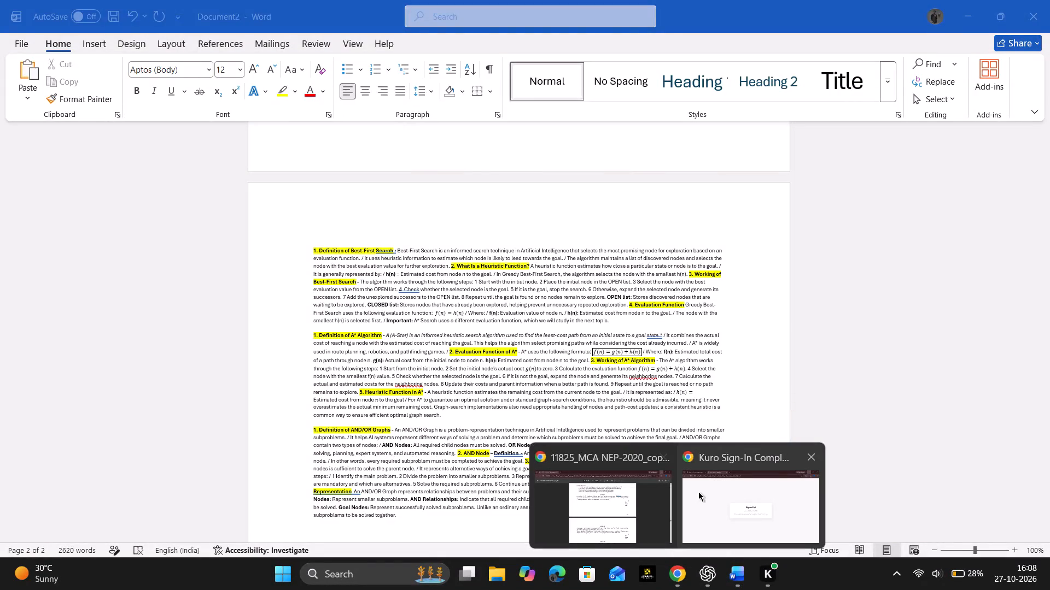
click(622, 488)
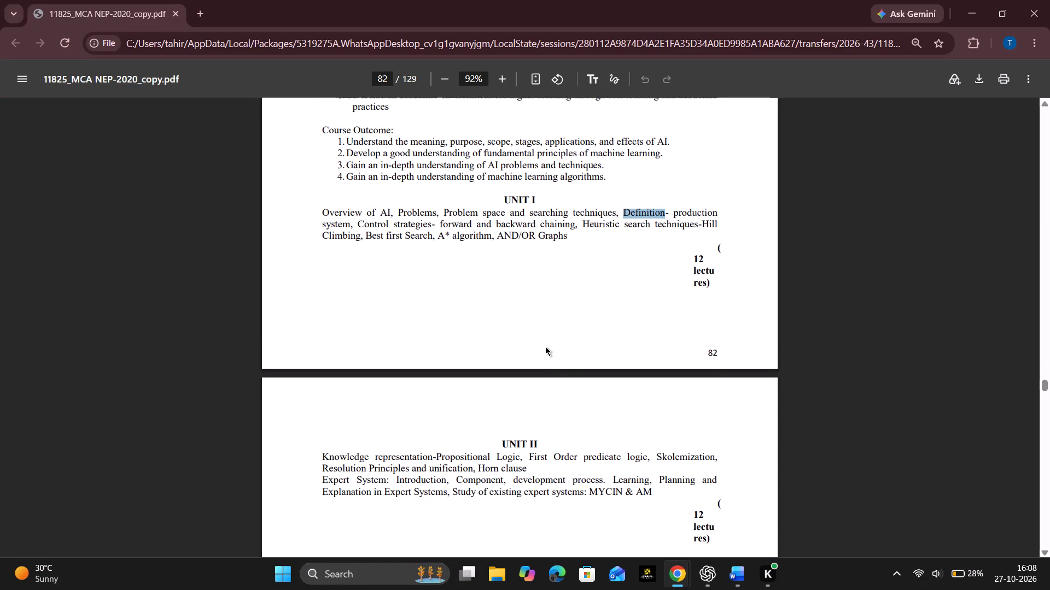
drag(323, 213, 402, 209)
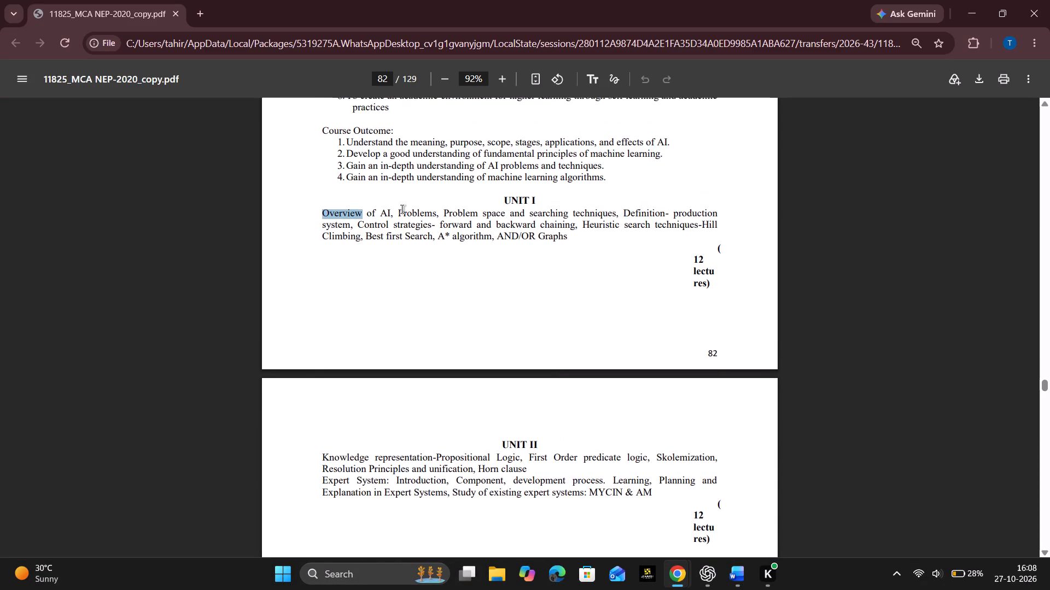
drag(402, 209, 392, 210)
drag(399, 210, 603, 213)
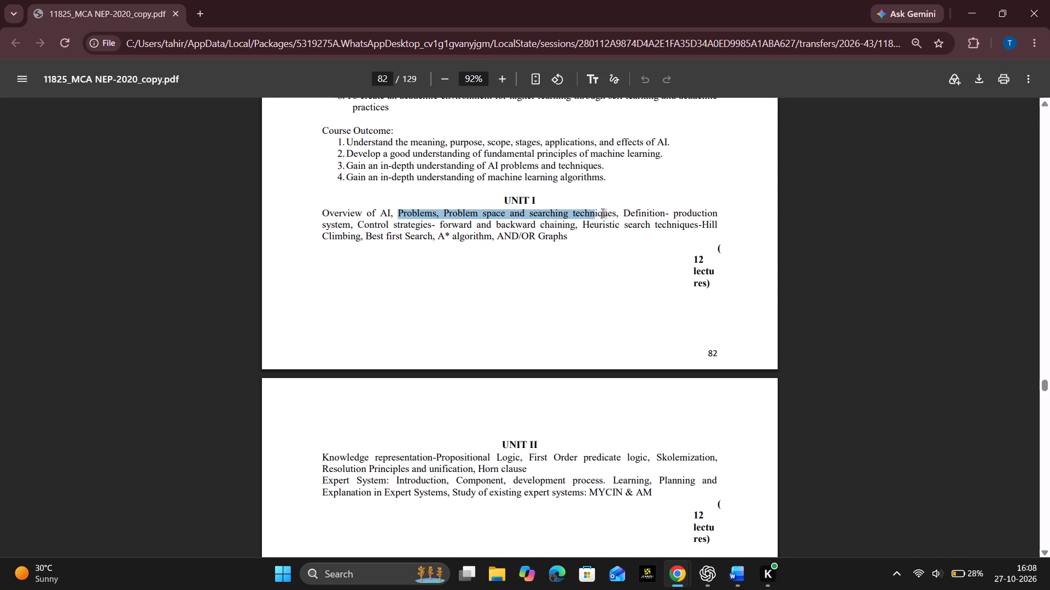
drag(603, 213, 615, 207)
click(1025, 16)
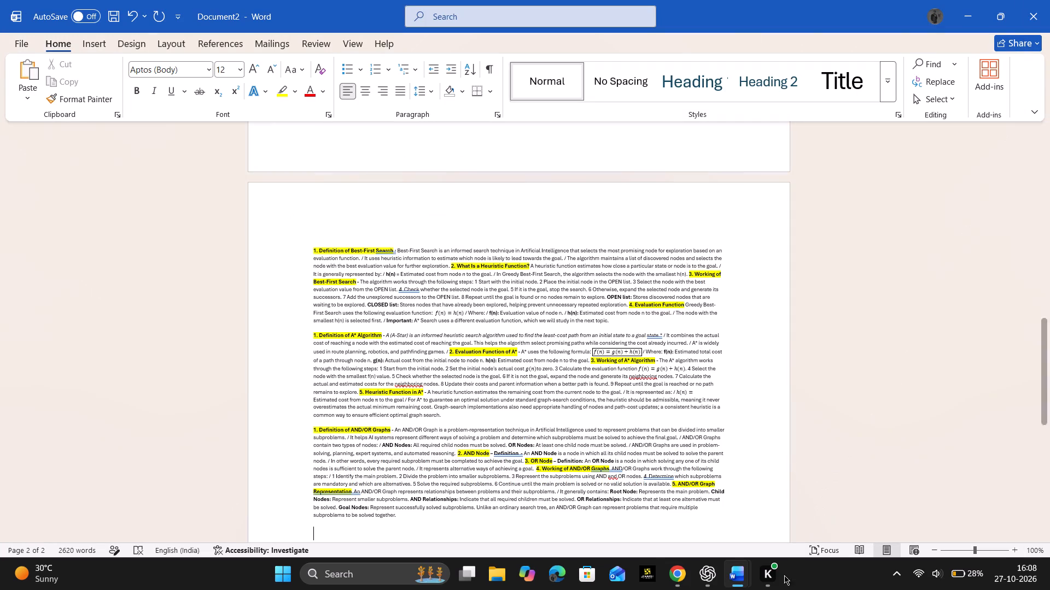